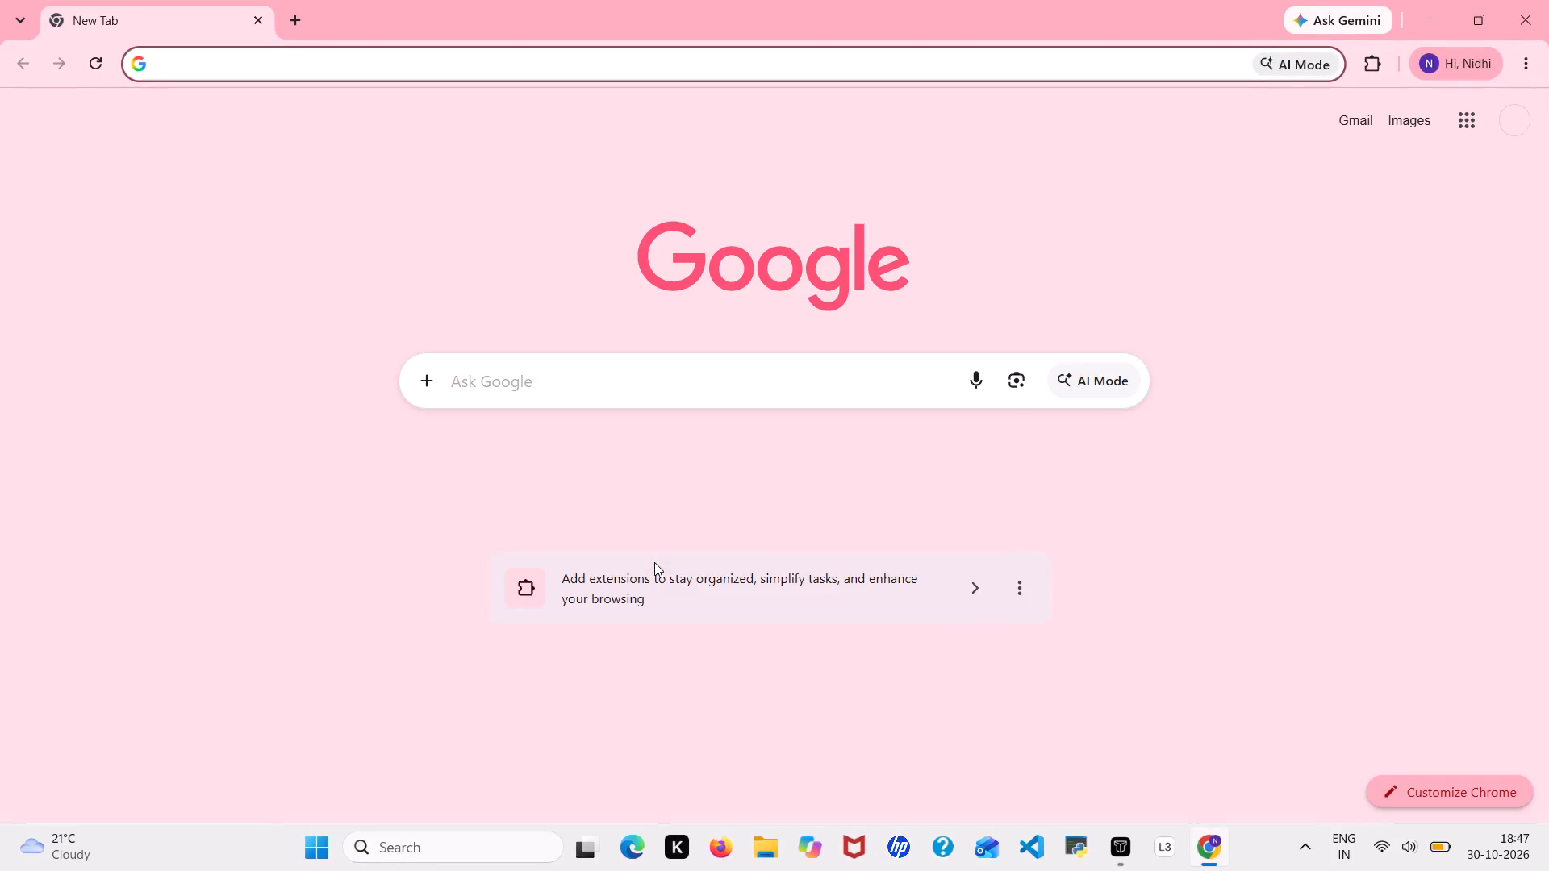
Open the Google apps launcher on the new tab page, closing and reopening it while it is still loading.
left_click(1470, 132)
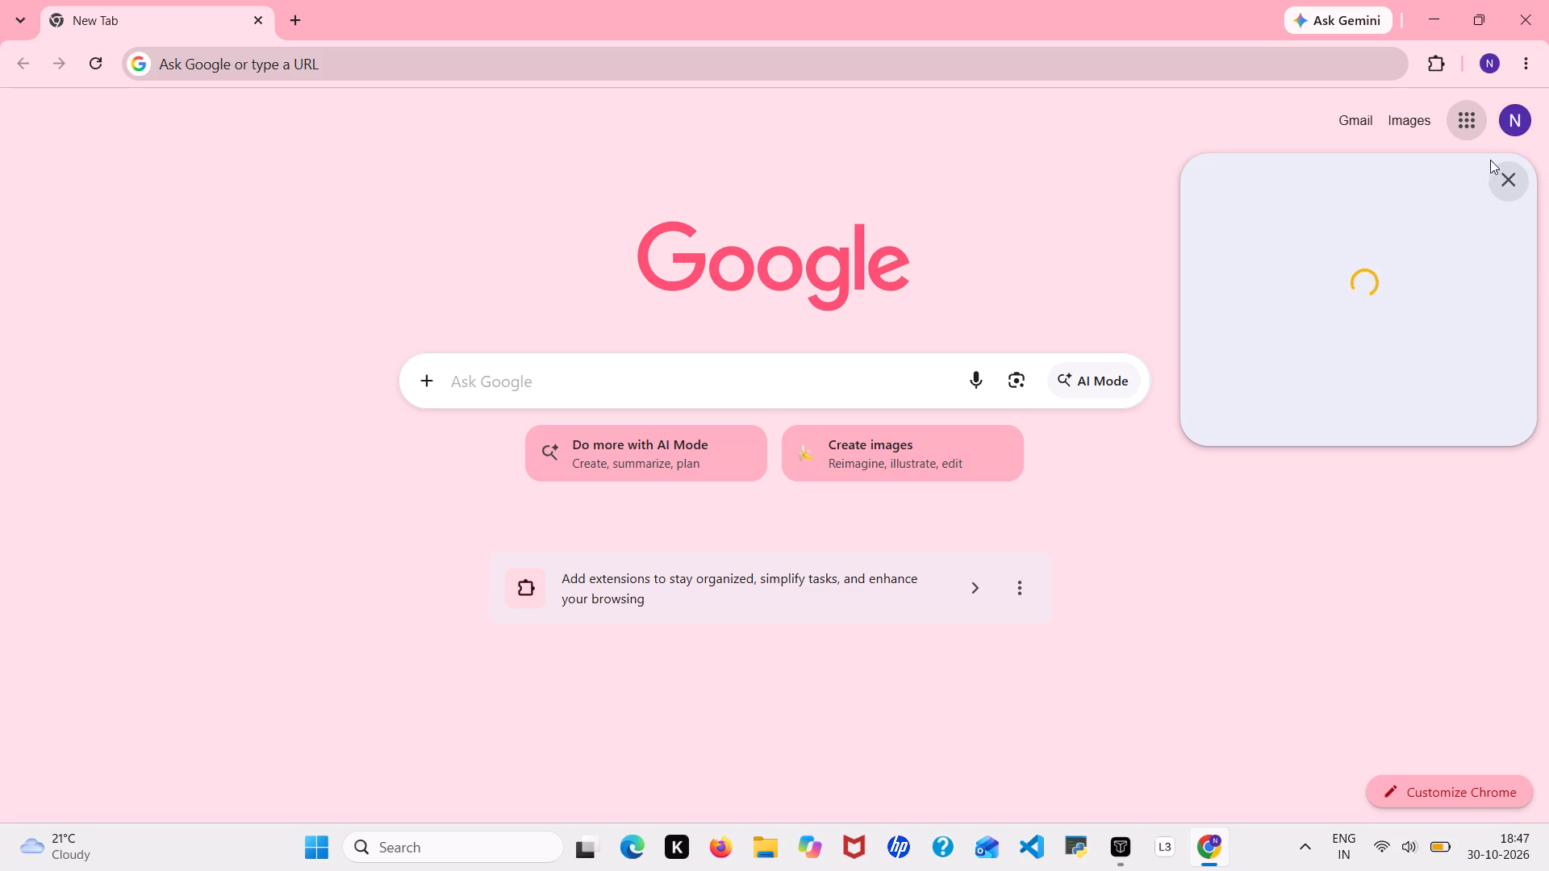
left_click(1505, 176)
left_click(1451, 114)
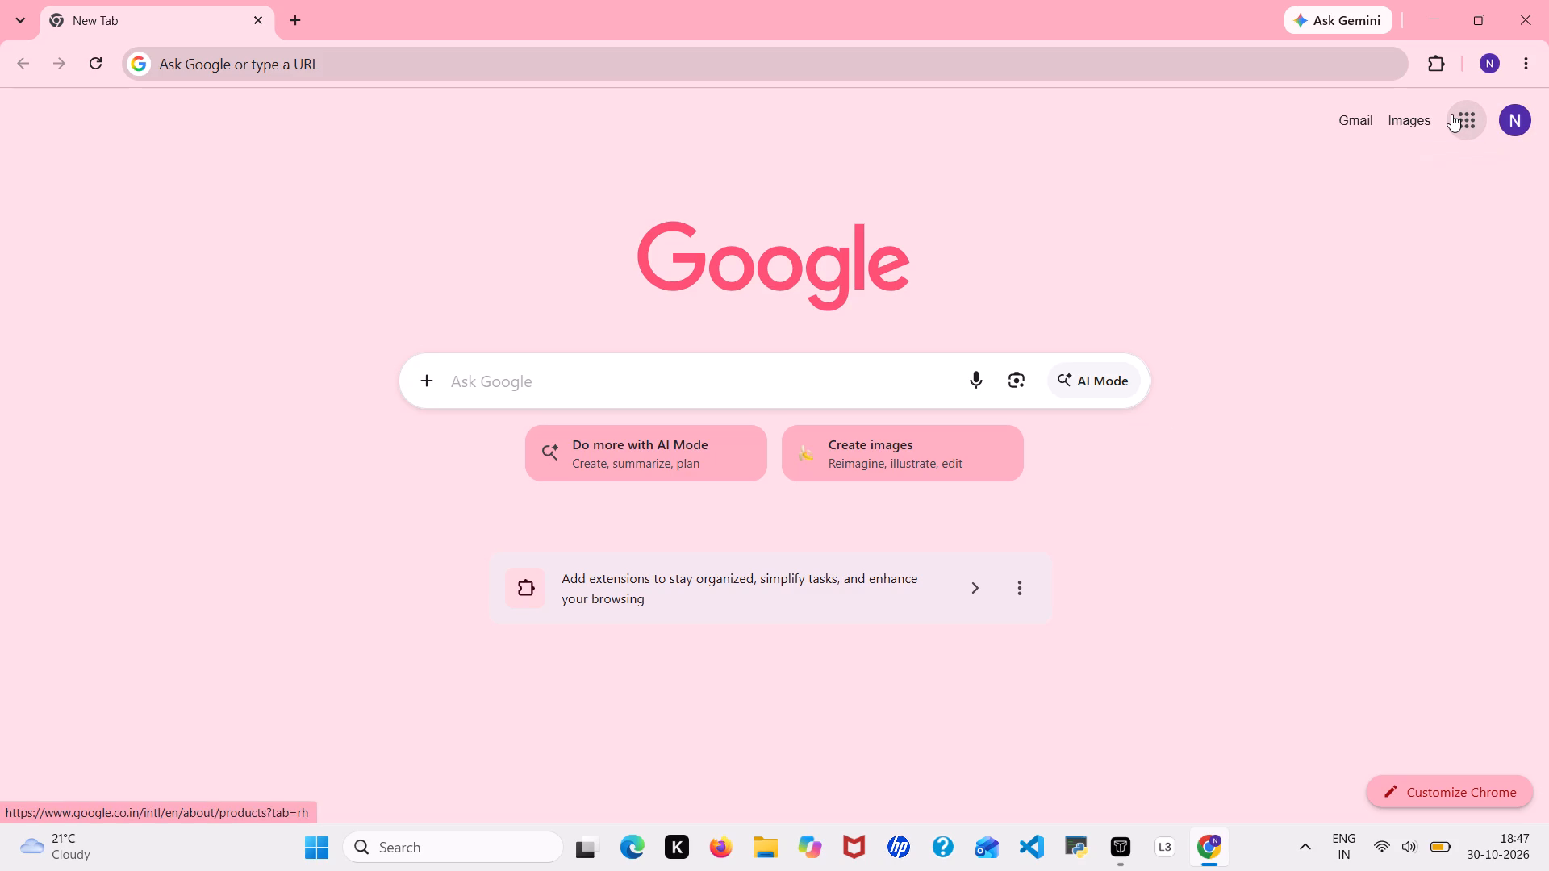
Open the Interview Sheet spreadsheet from Google Drive and dismiss the signed-in account notice.
left_click(1351, 271)
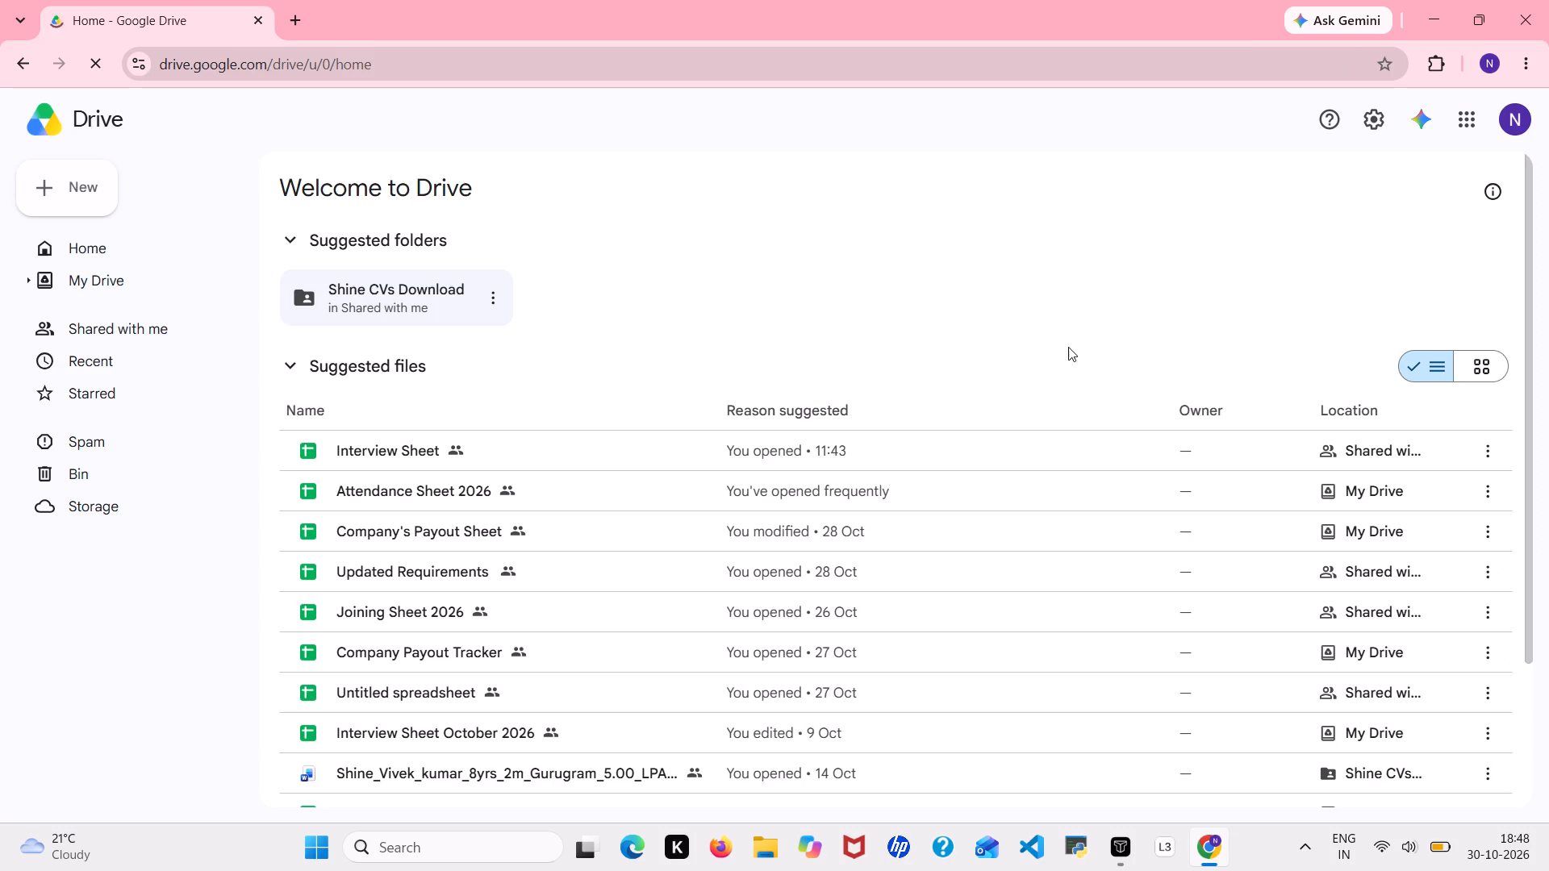
double_click(830, 442)
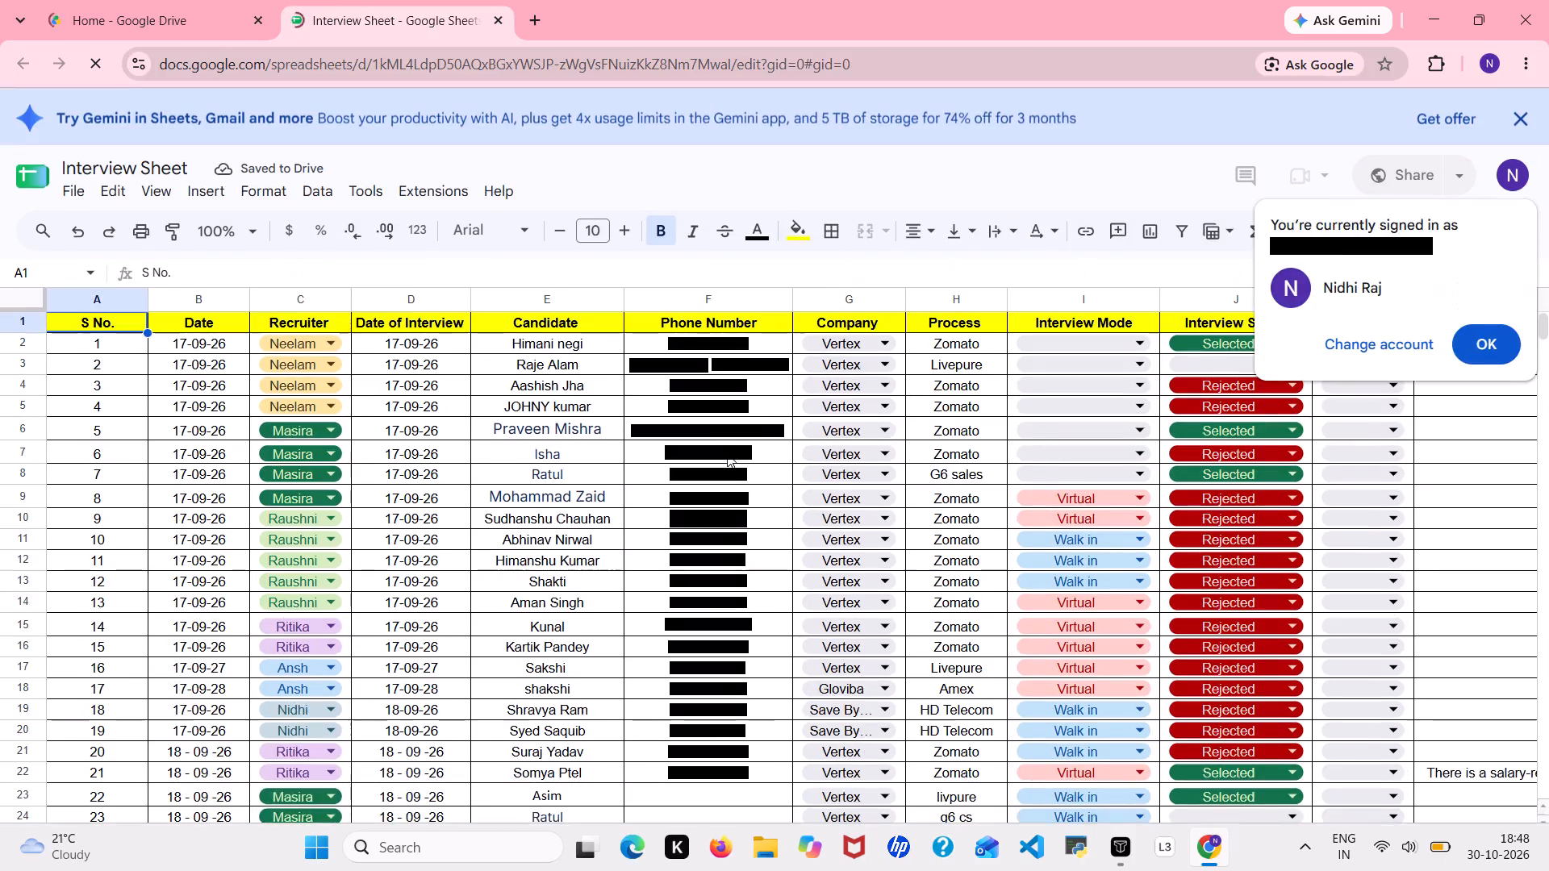
left_click(1481, 348)
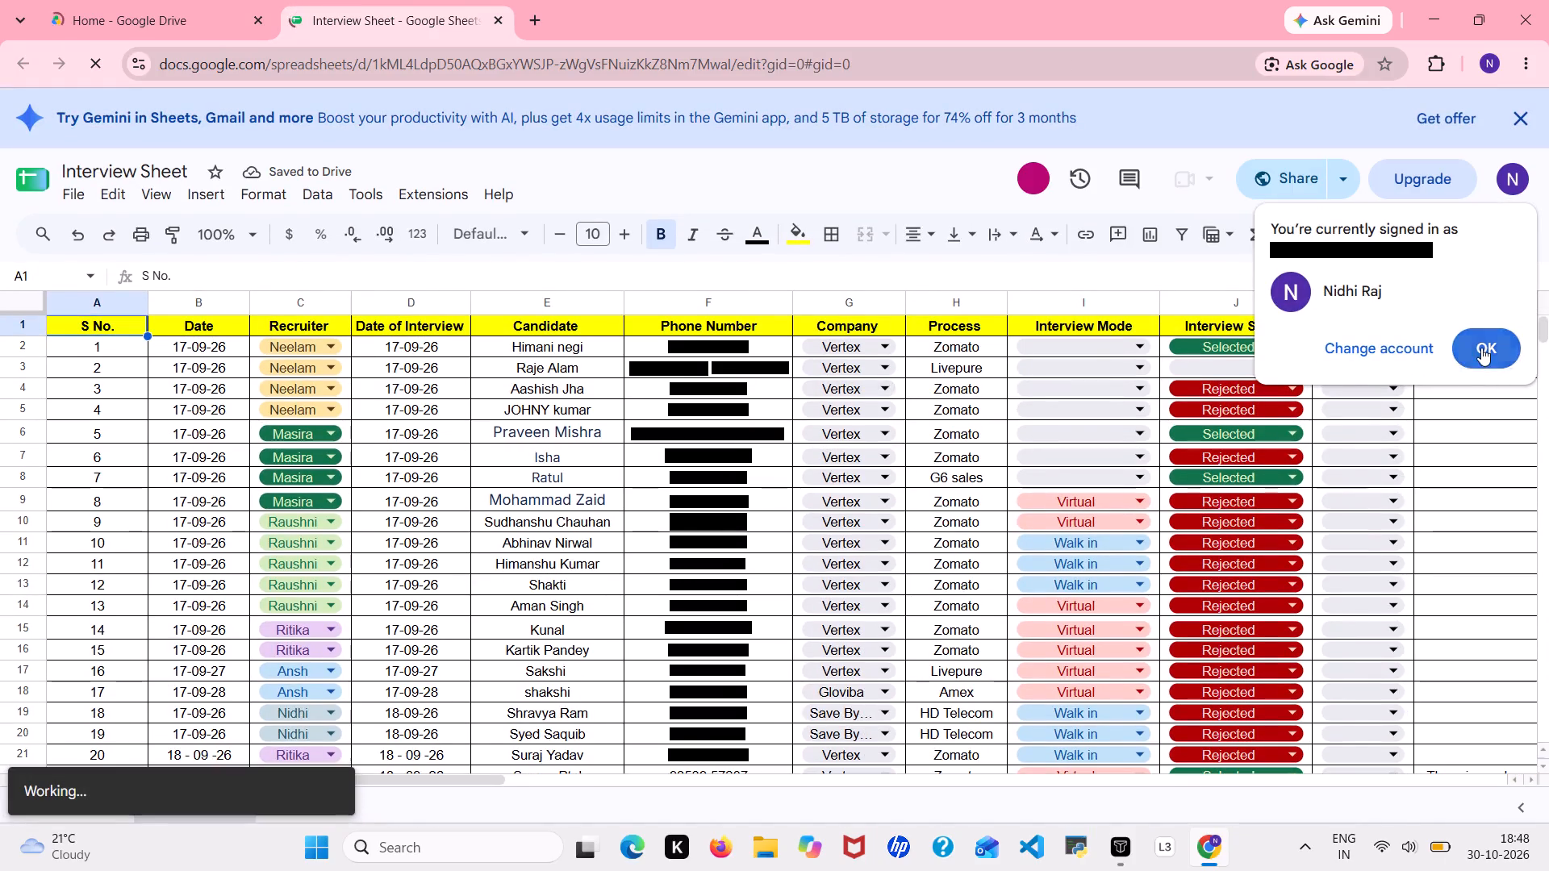
Switch to the October sheet and find the most recent interview entries at the end of the list.
scroll(591, 486, "down", 4)
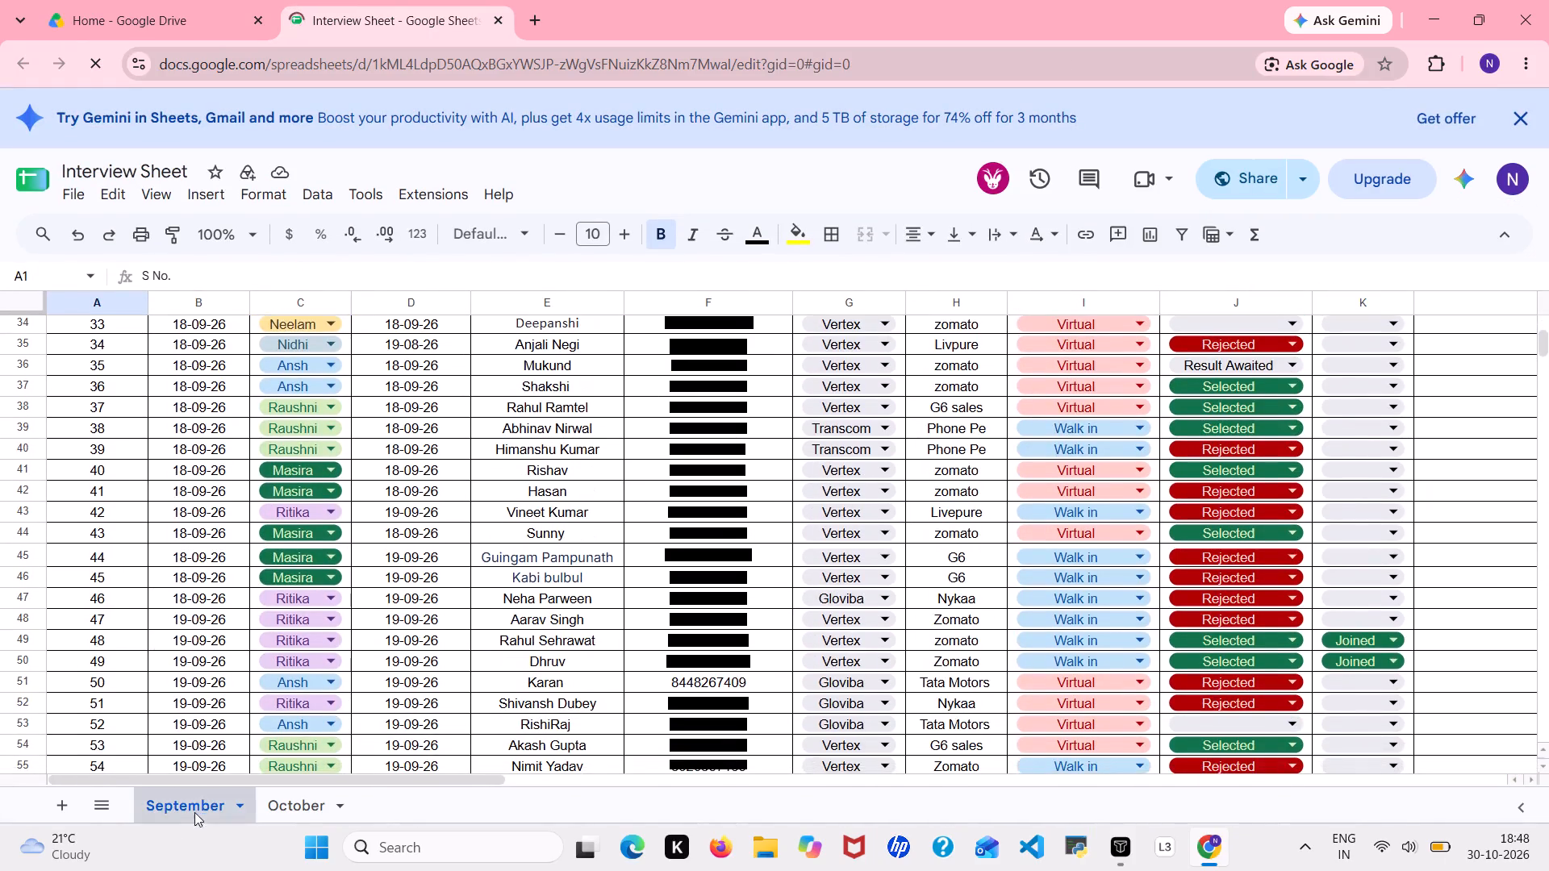
left_click(294, 813)
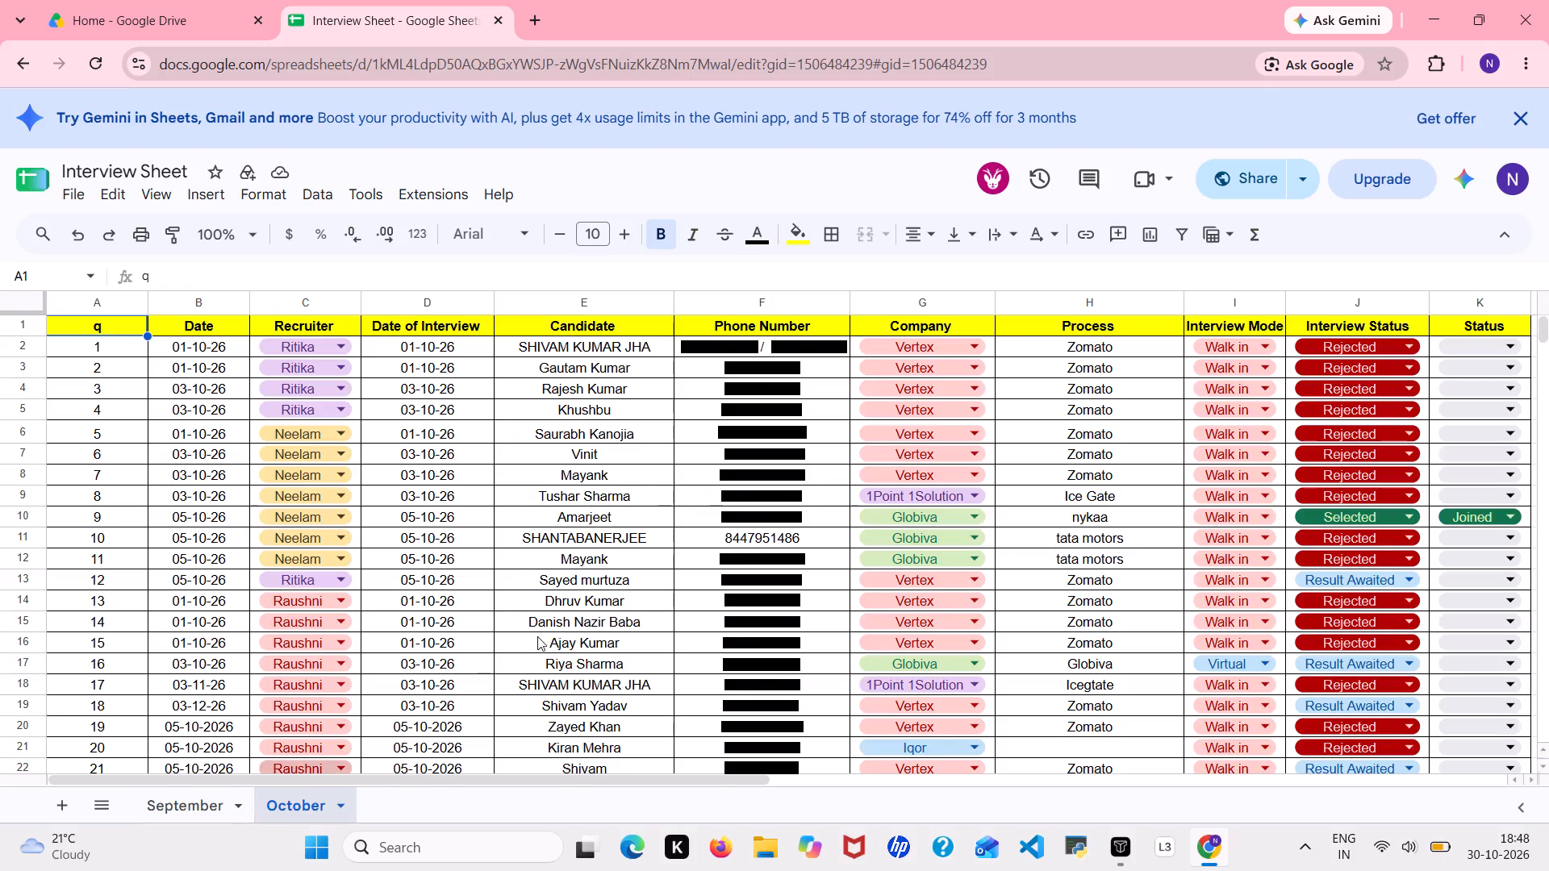
scroll(537, 636, "down", 12)
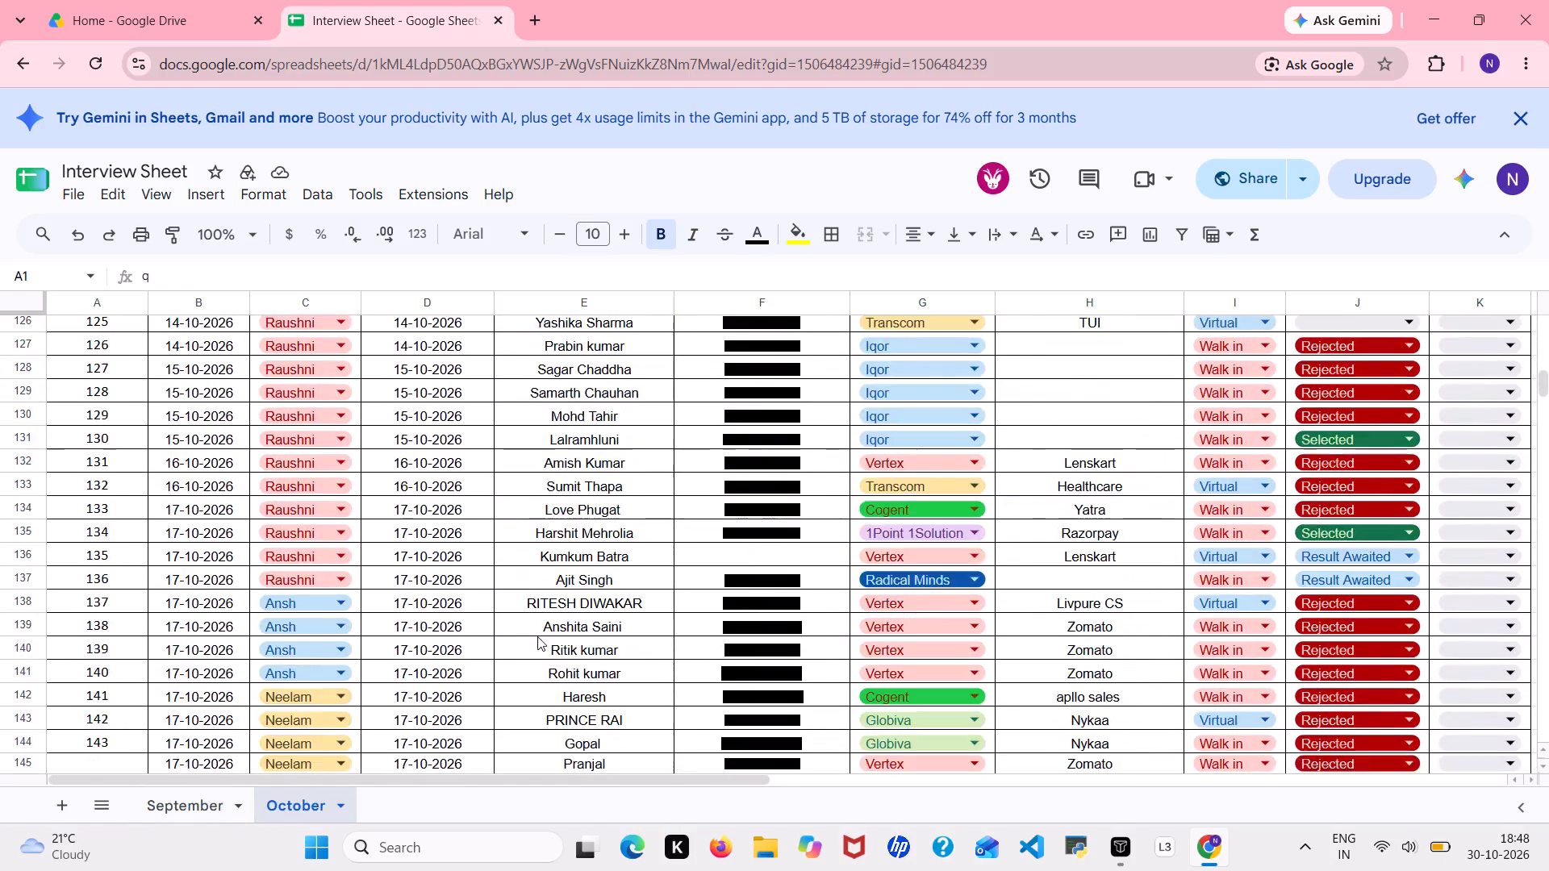
scroll(537, 636, "down", 9)
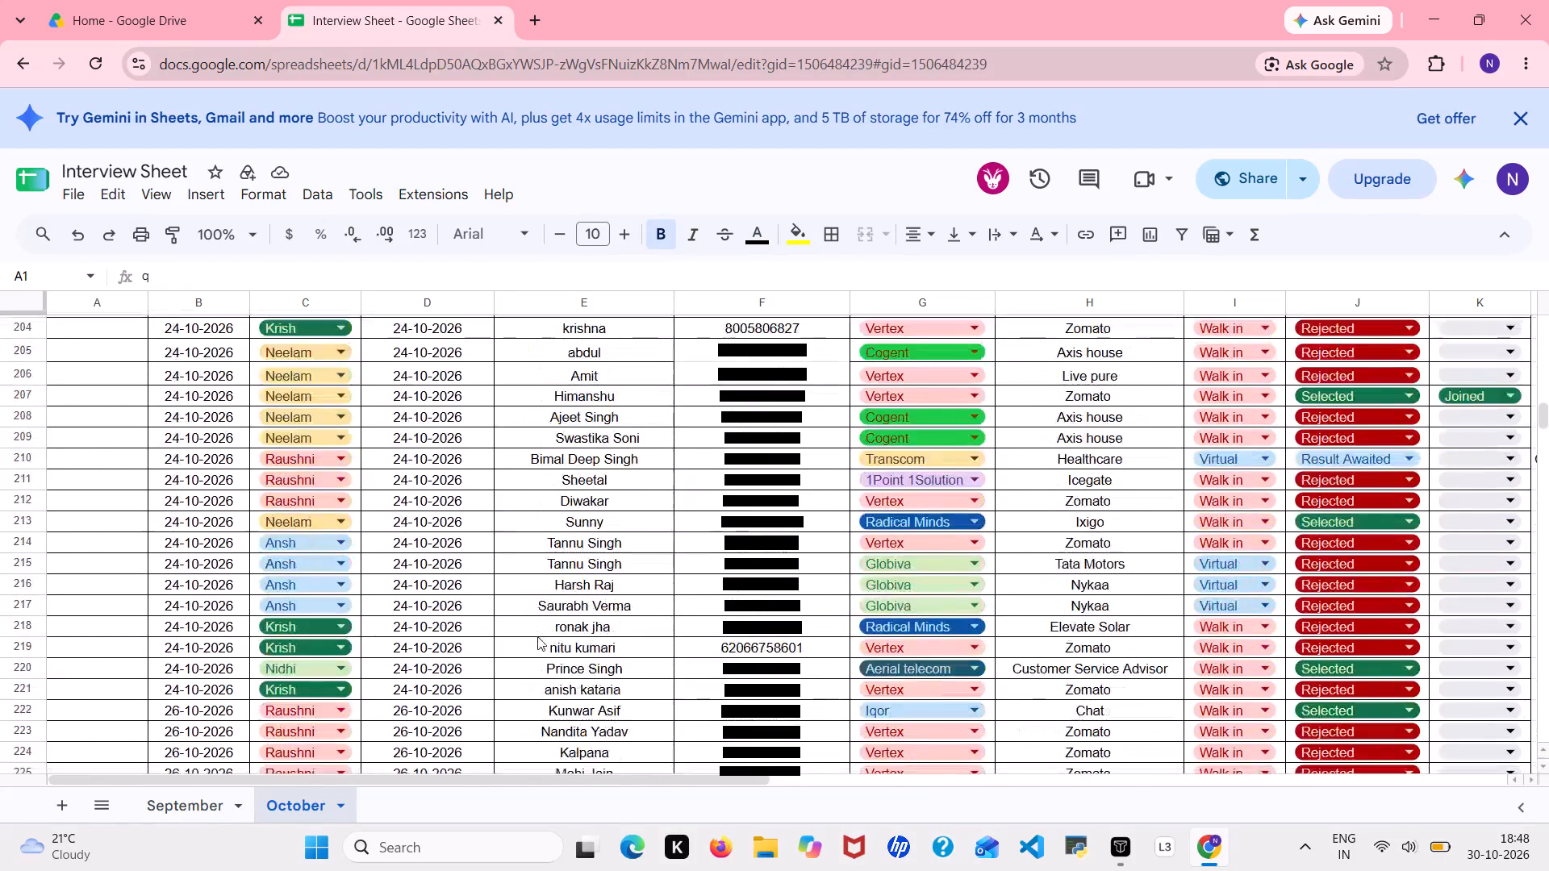
scroll(537, 636, "down", 9)
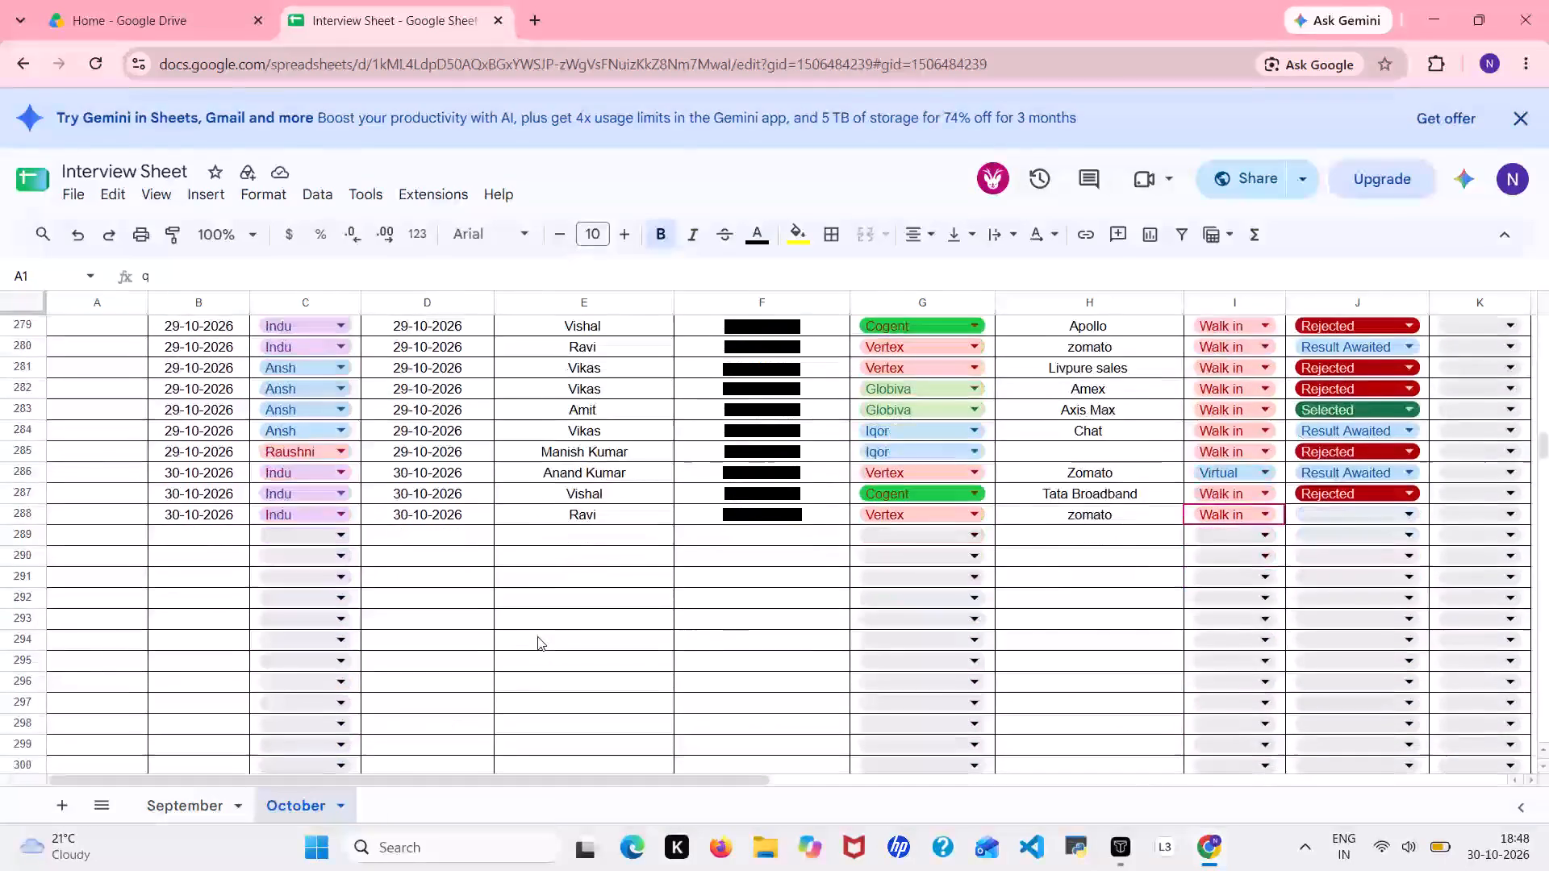
scroll(537, 636, "down", 1)
left_click(633, 448)
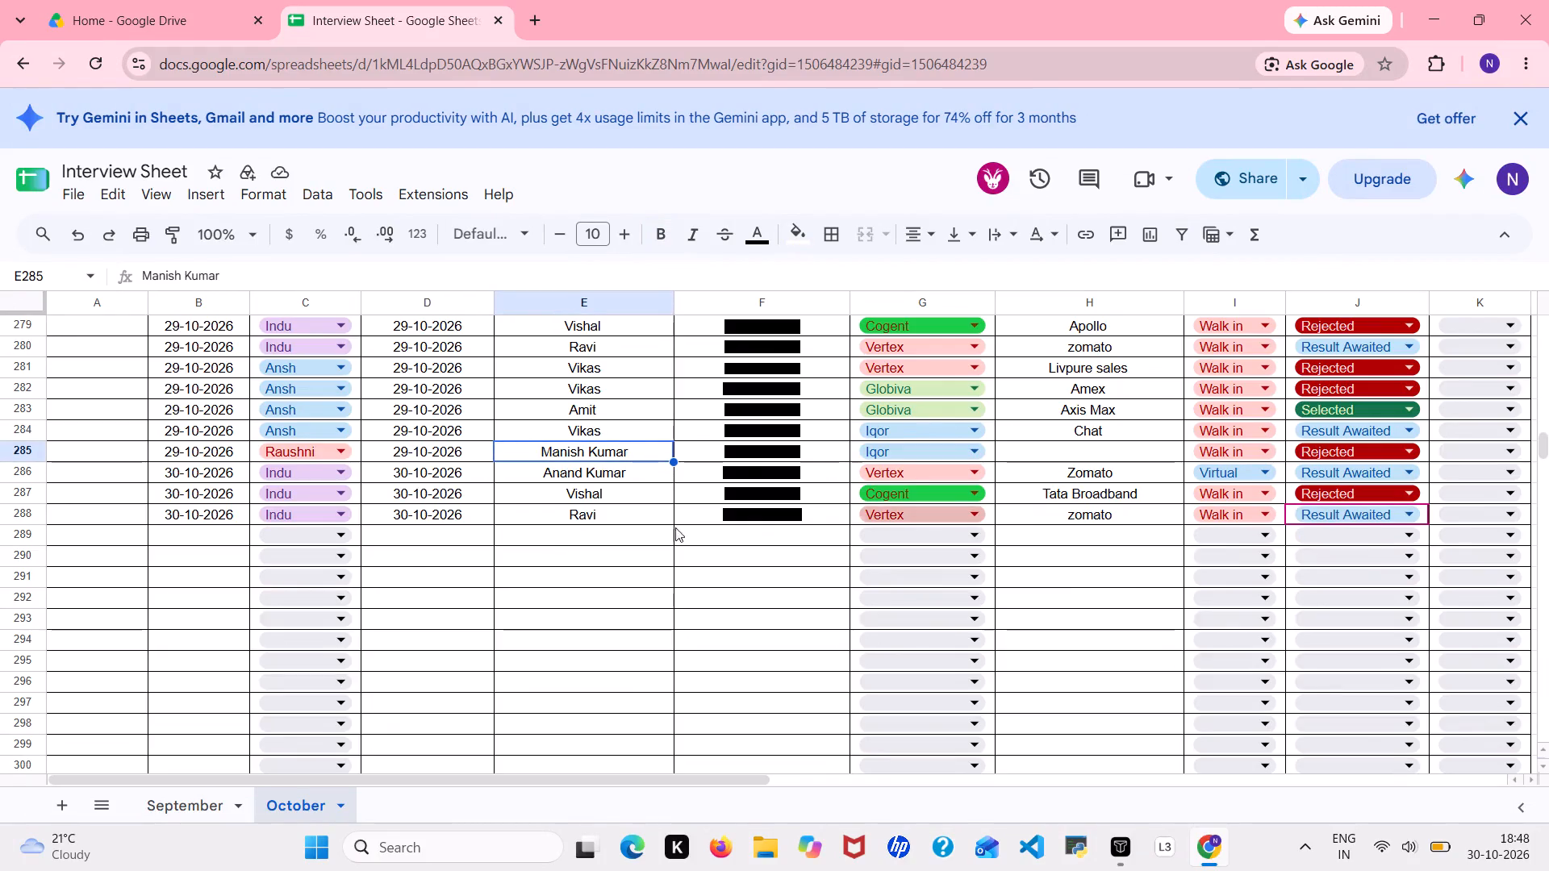
Examine the interview dates, candidates, phone numbers and processes of the entries dated 30-10-2026 in rows 286 to 288.
scroll(524, 573, "up", 1)
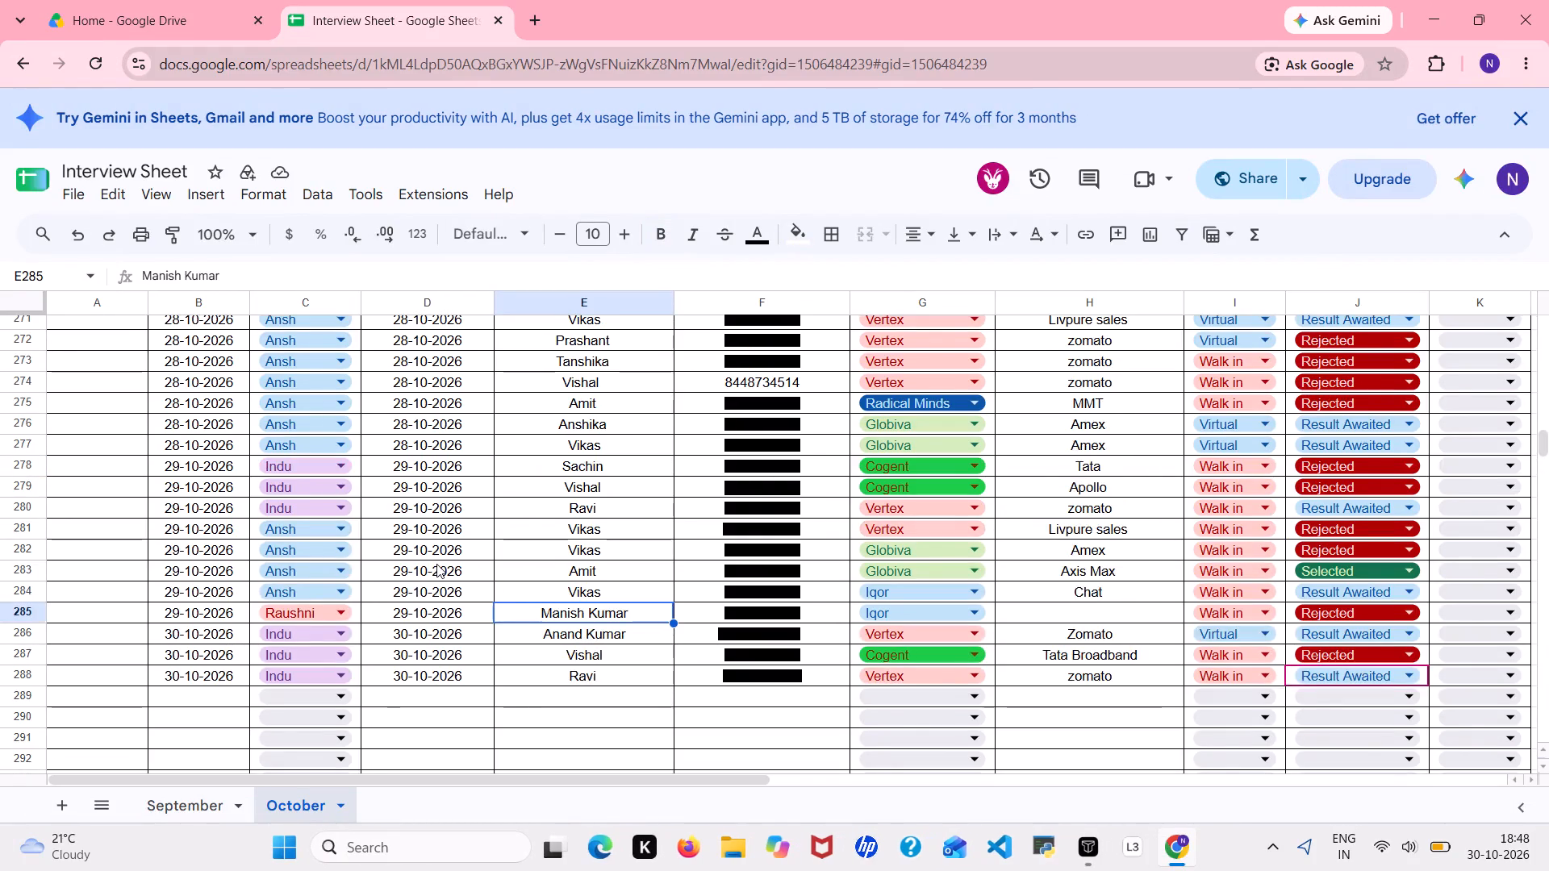
left_click(432, 638)
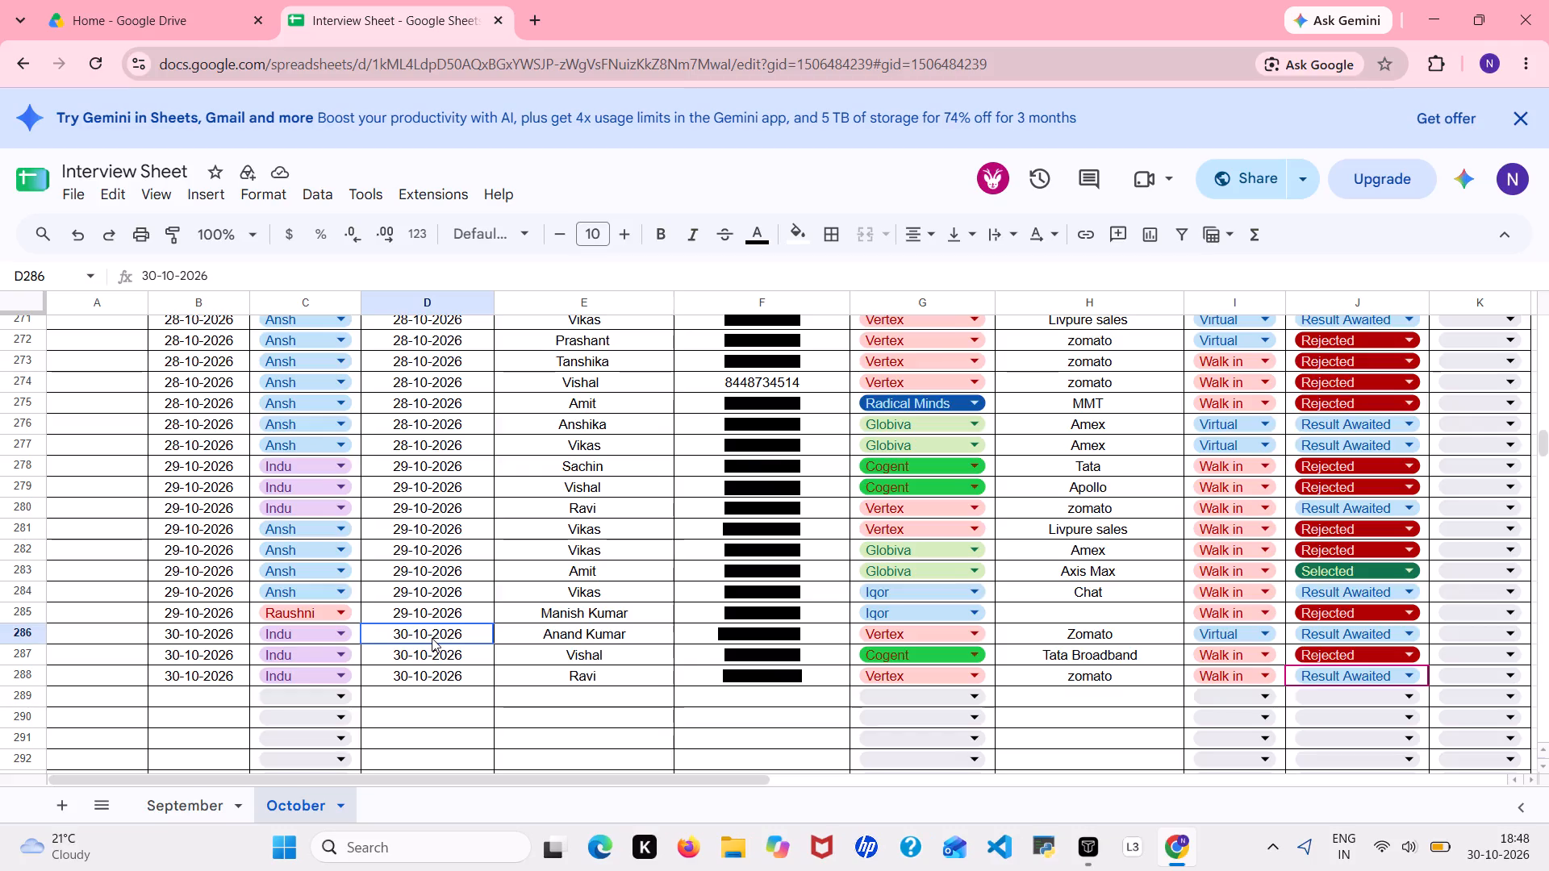
left_click(434, 656)
left_click(444, 673)
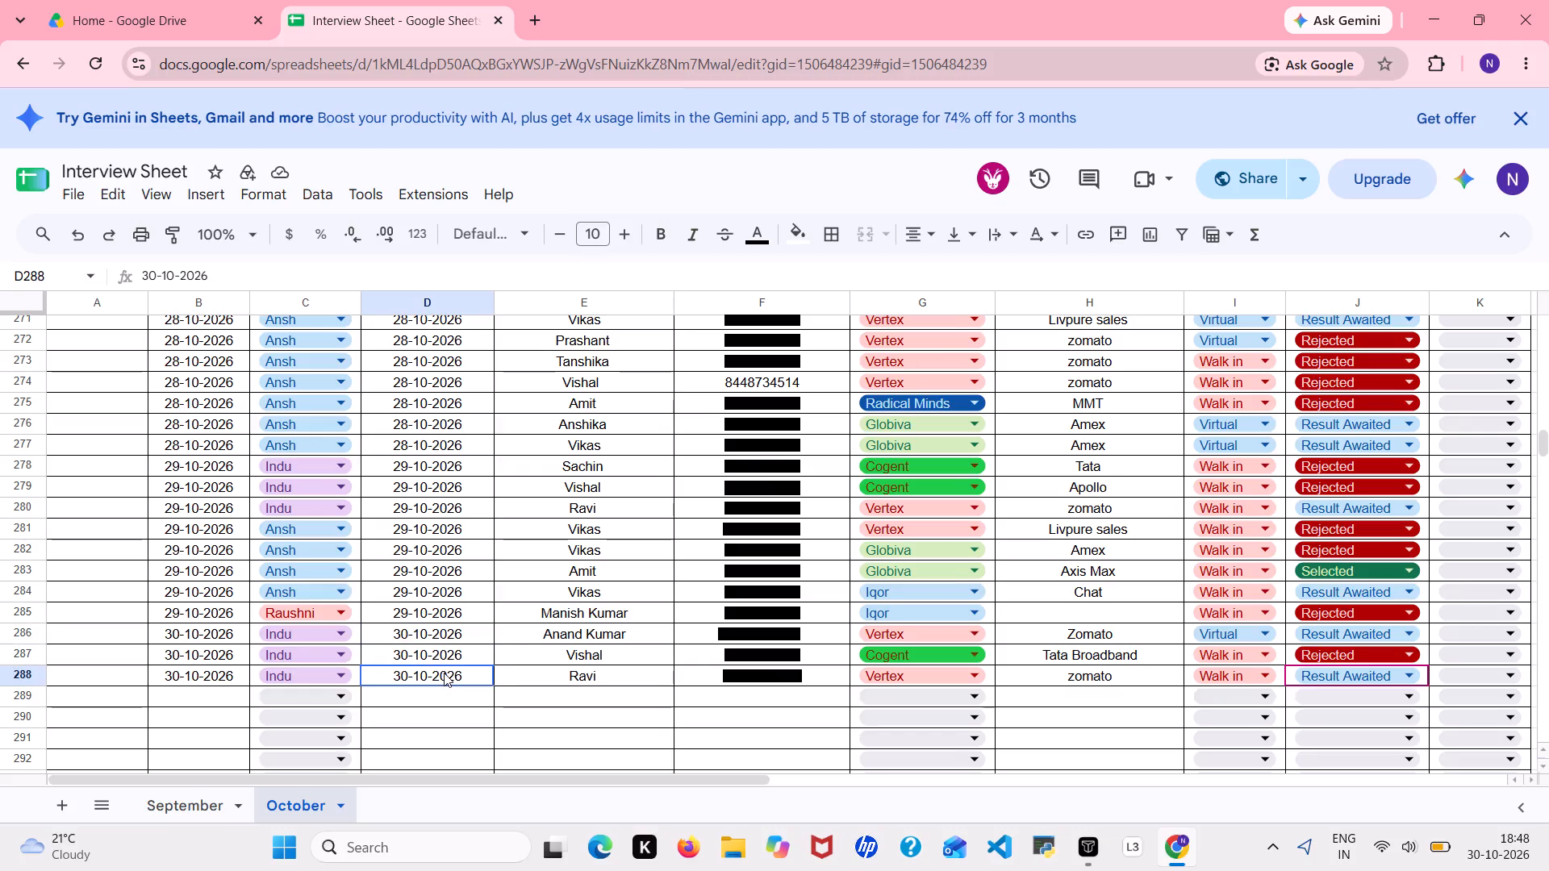
left_click(556, 631)
left_click(569, 657)
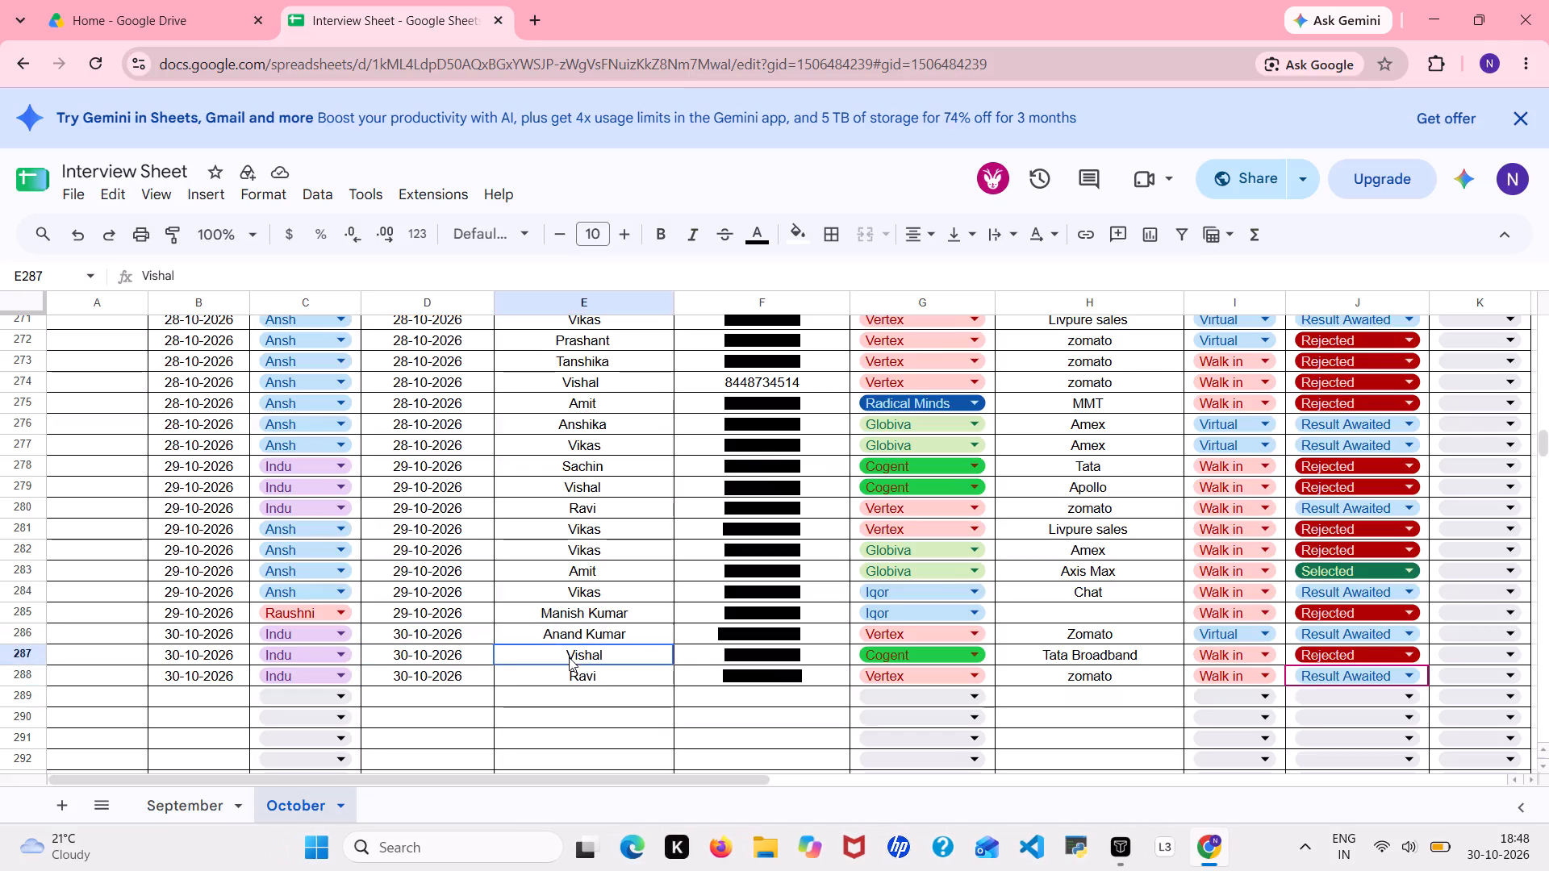
left_click(577, 678)
left_click(449, 627)
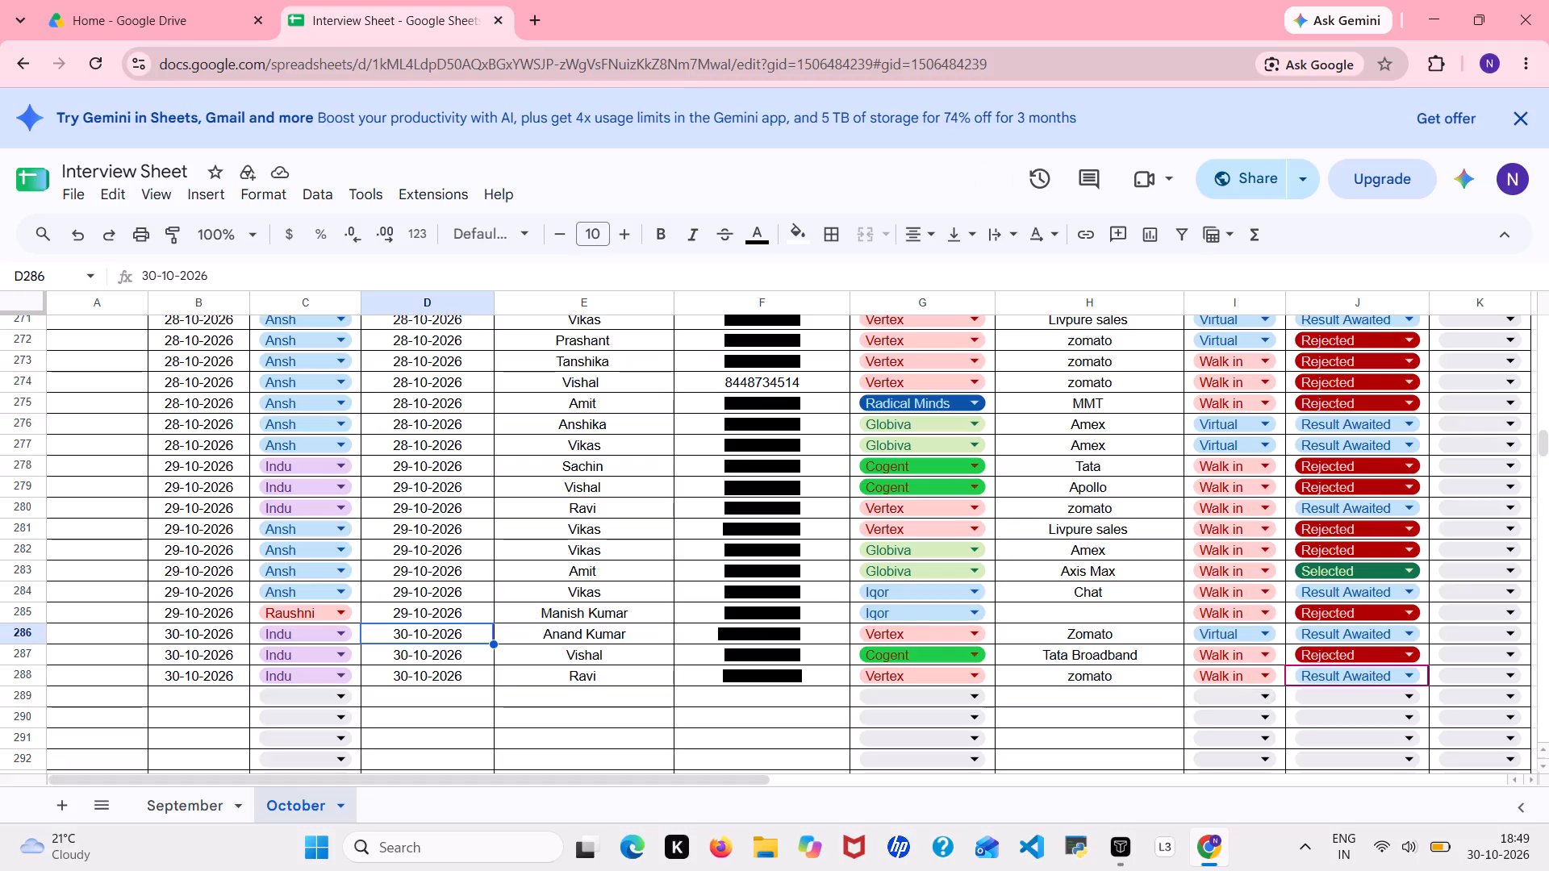
left_click(555, 640)
left_click(743, 640)
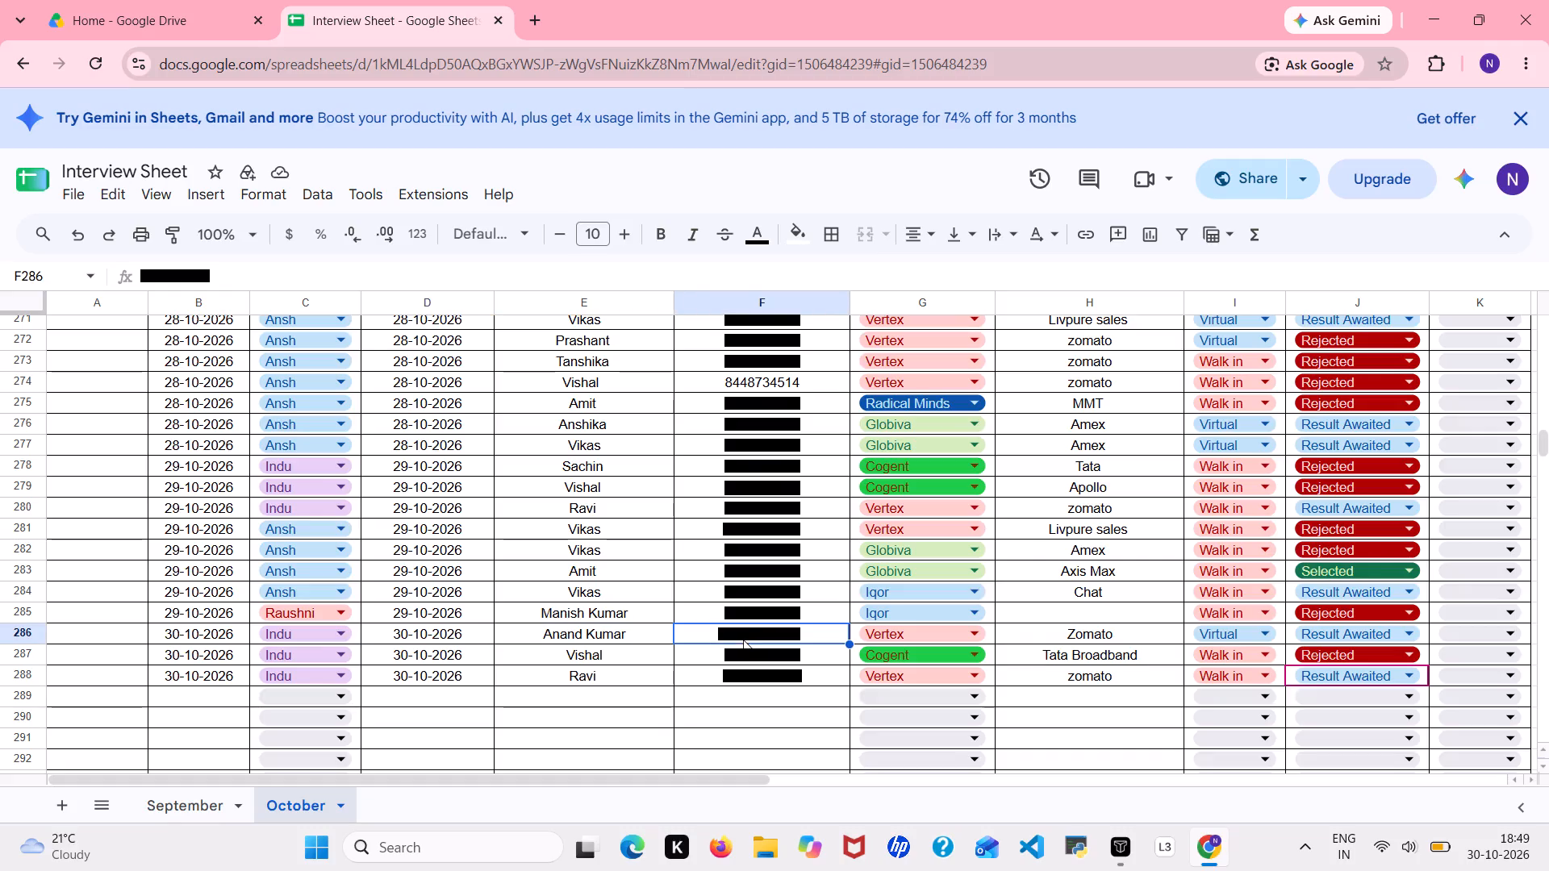
left_click(451, 623)
left_click(454, 634)
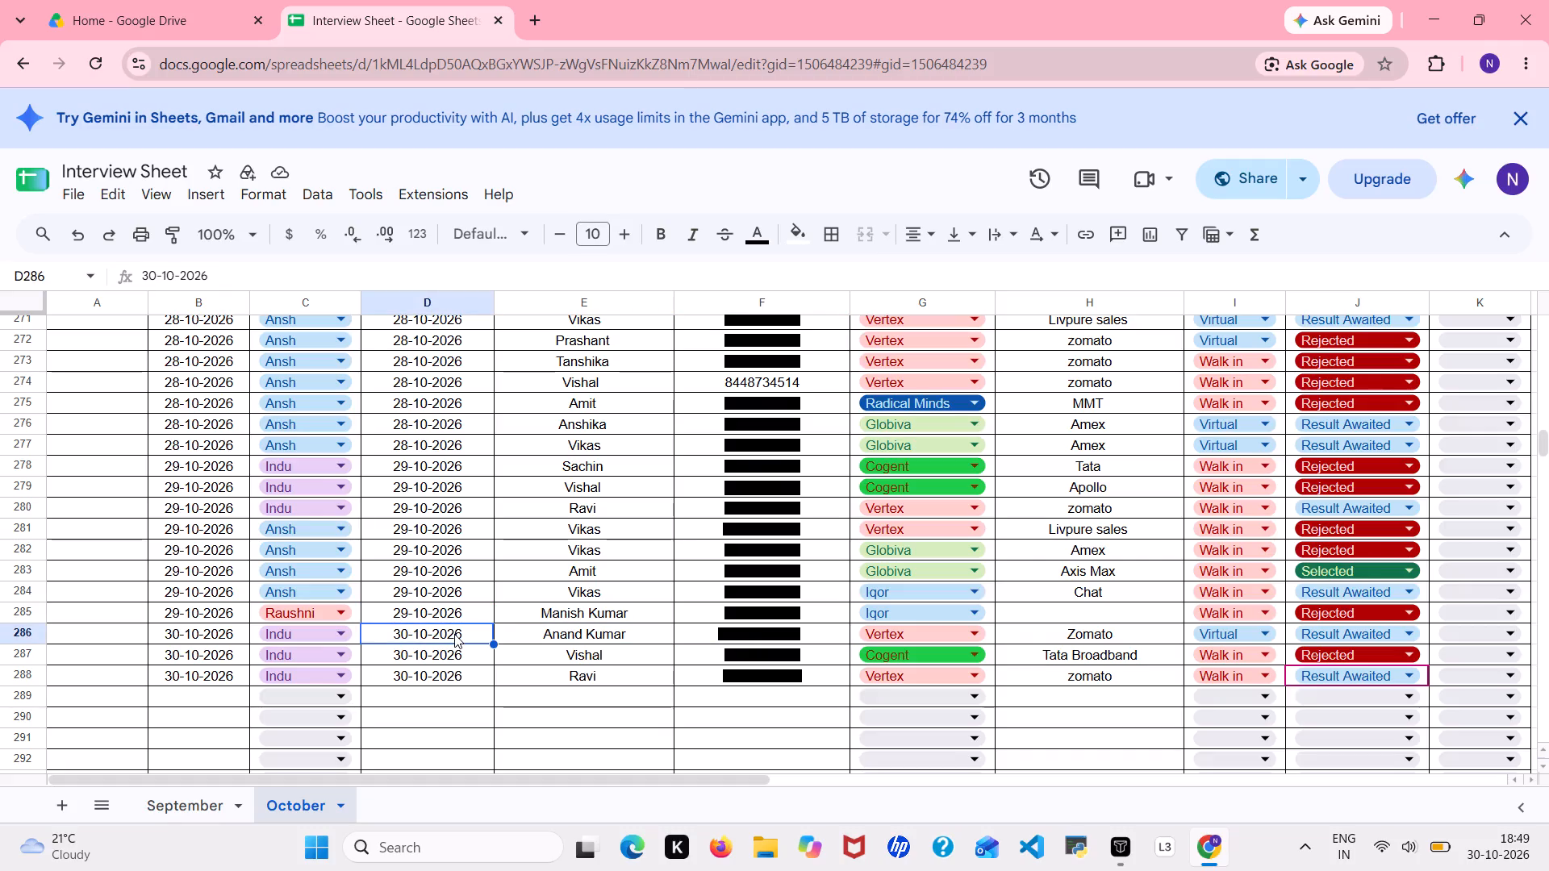
left_click(1121, 634)
left_click(1107, 653)
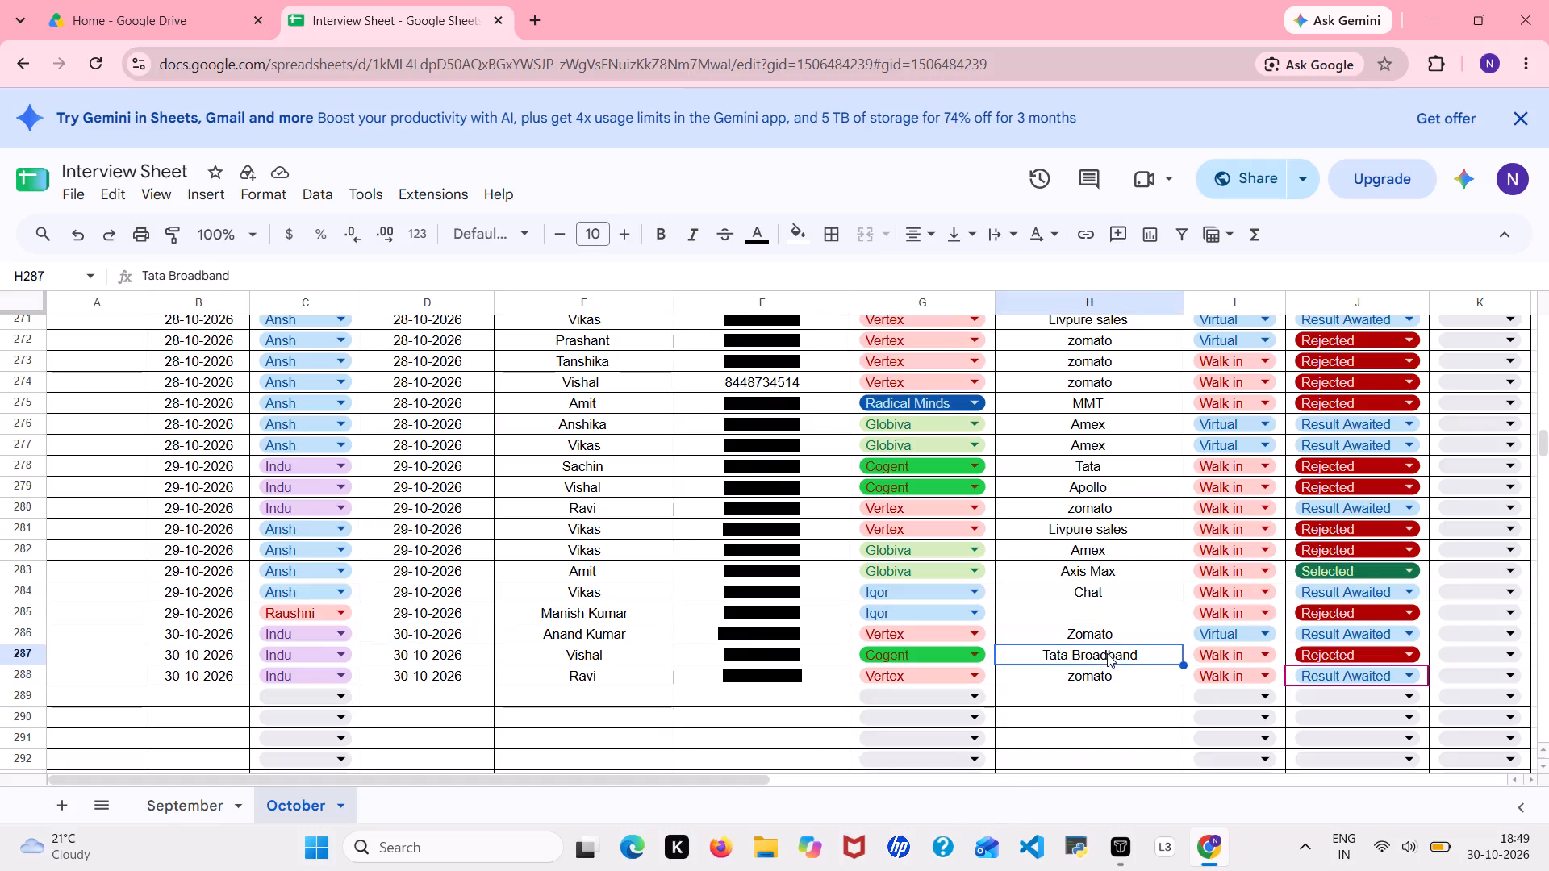
left_click(1104, 668)
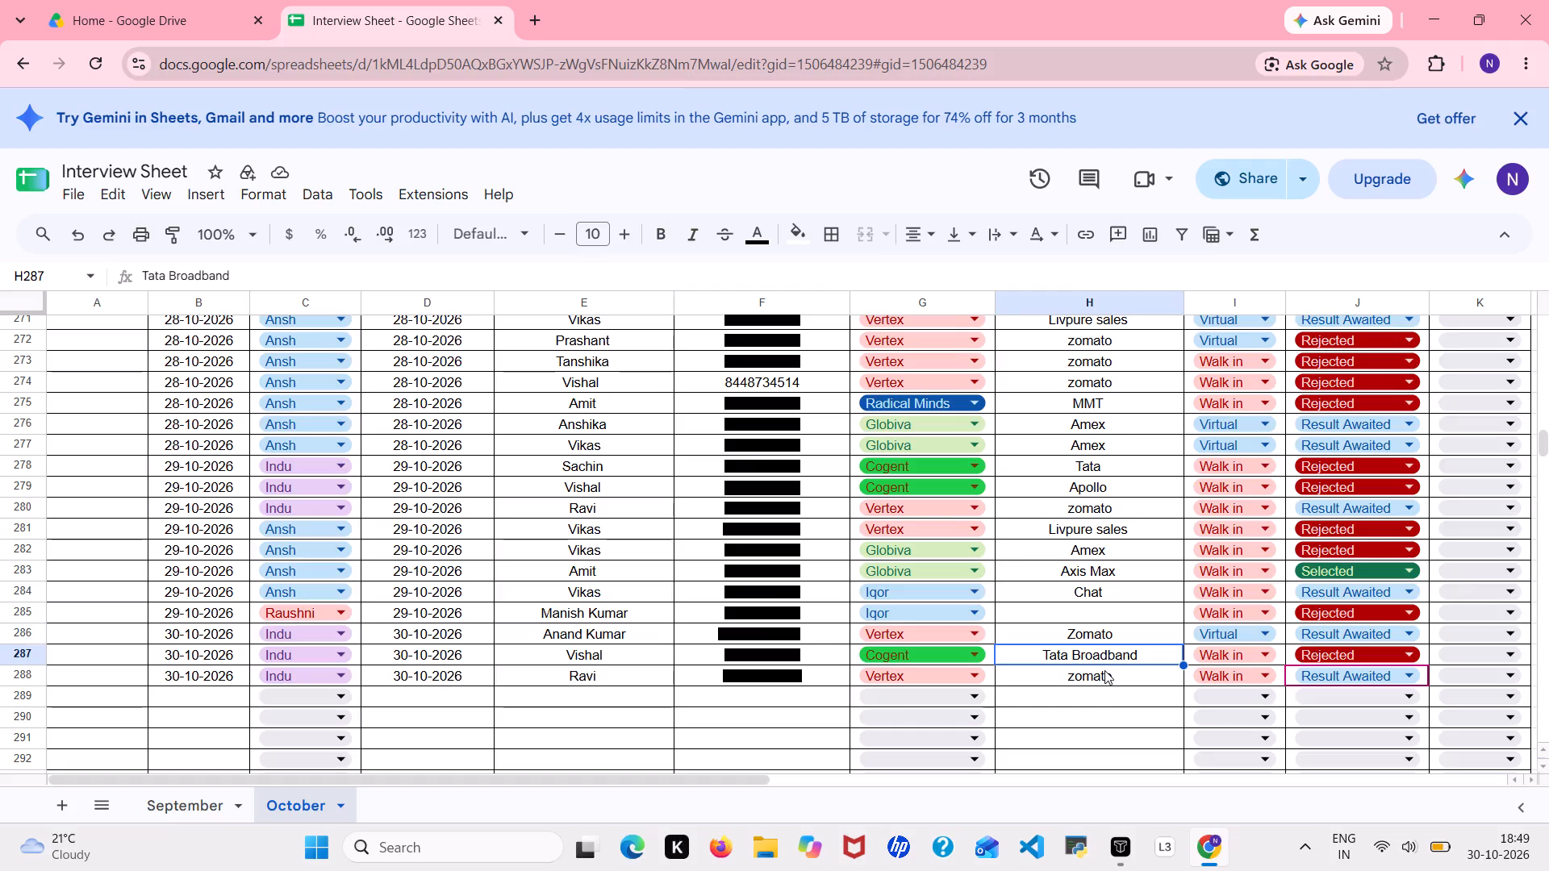
left_click(1104, 670)
left_click(758, 633)
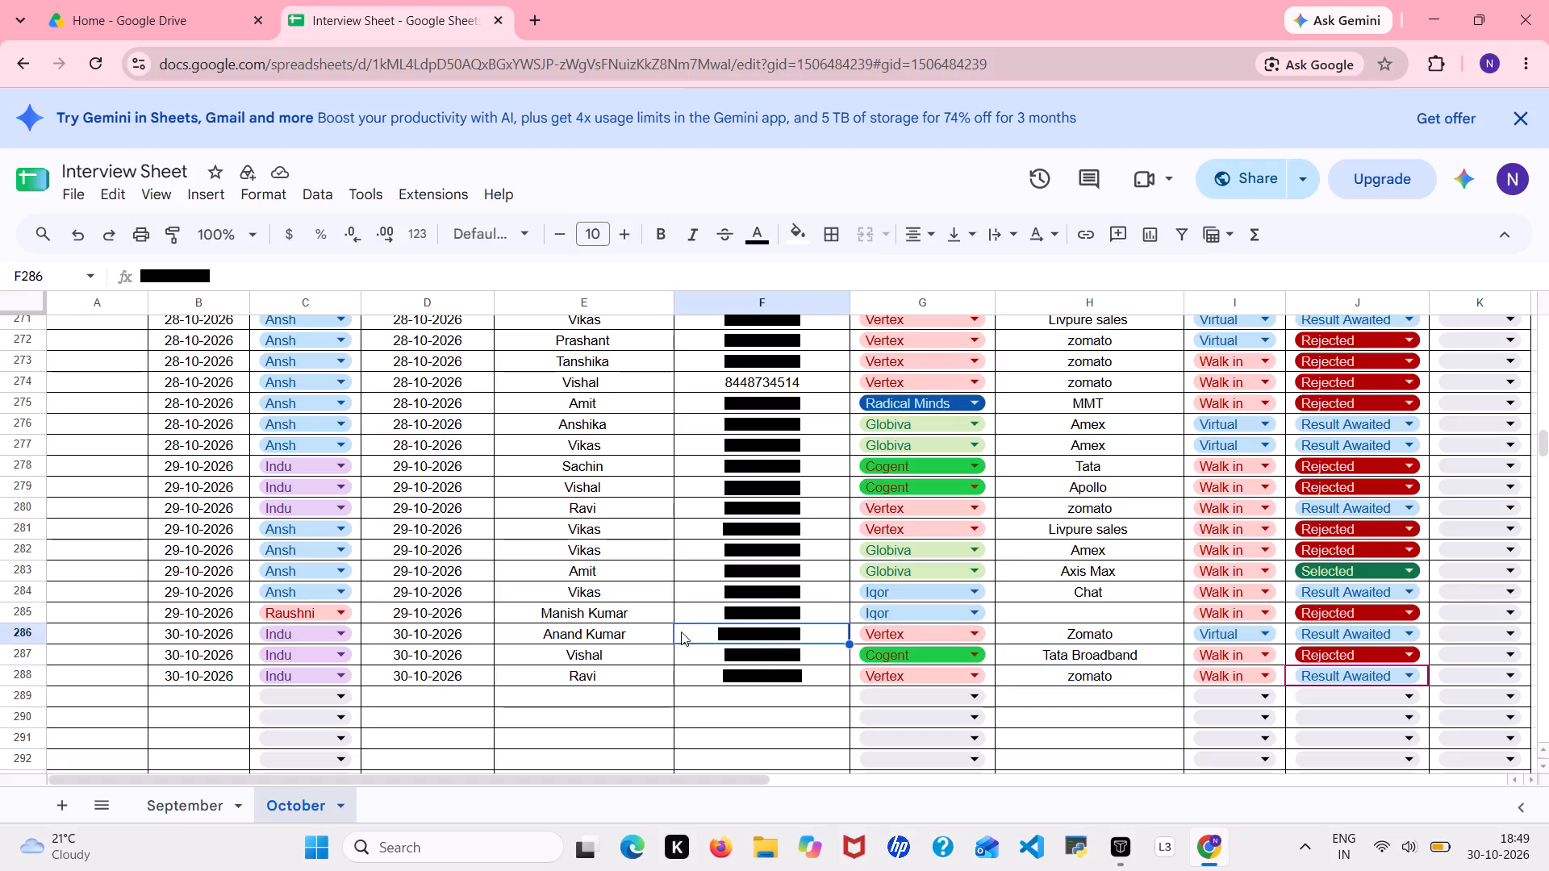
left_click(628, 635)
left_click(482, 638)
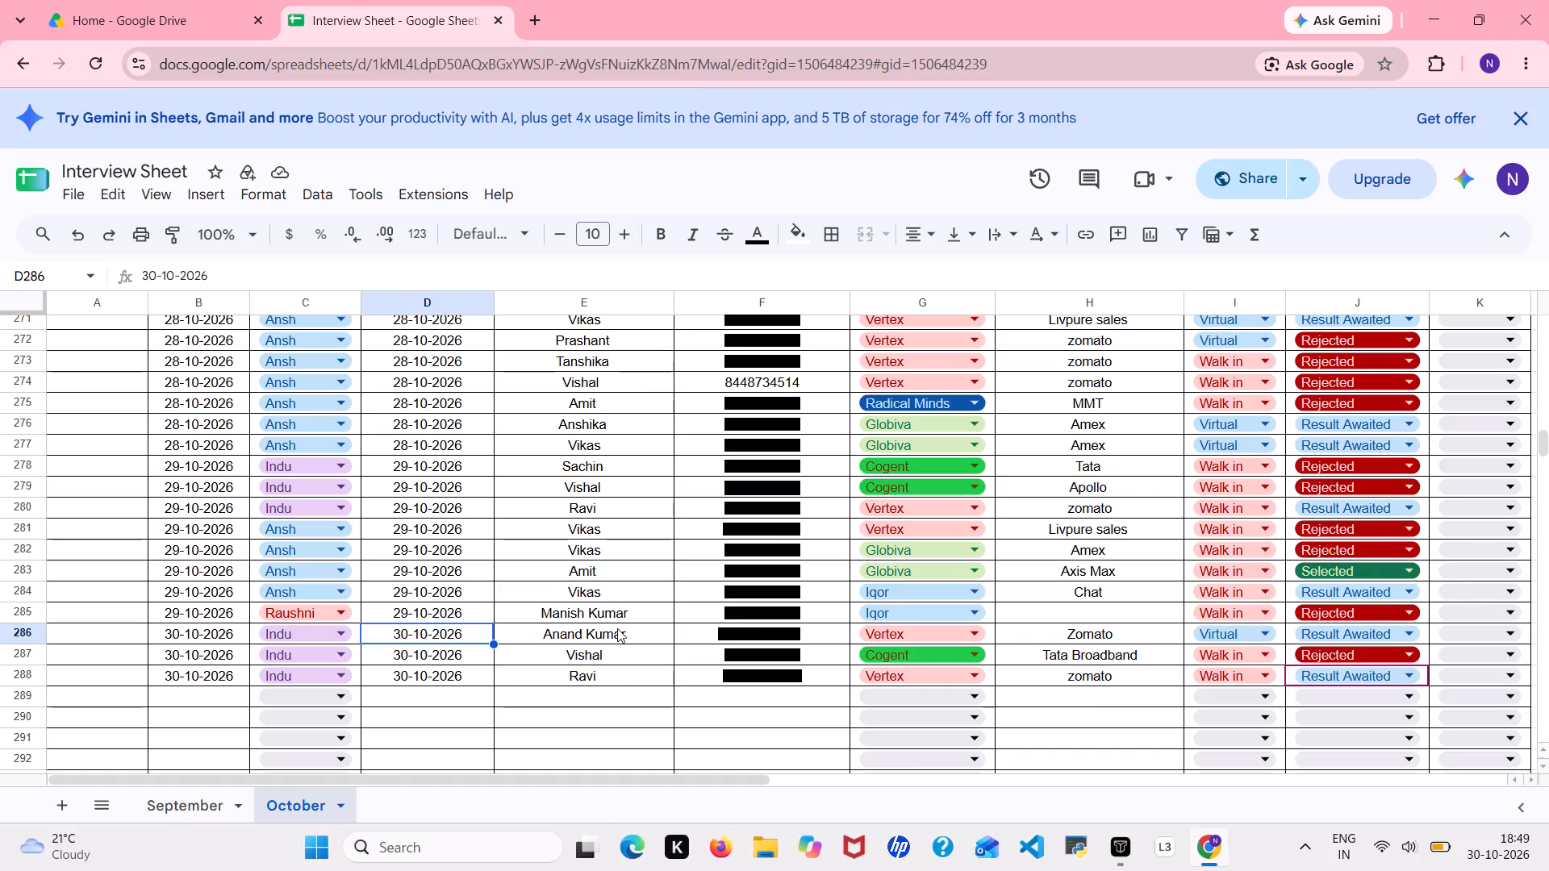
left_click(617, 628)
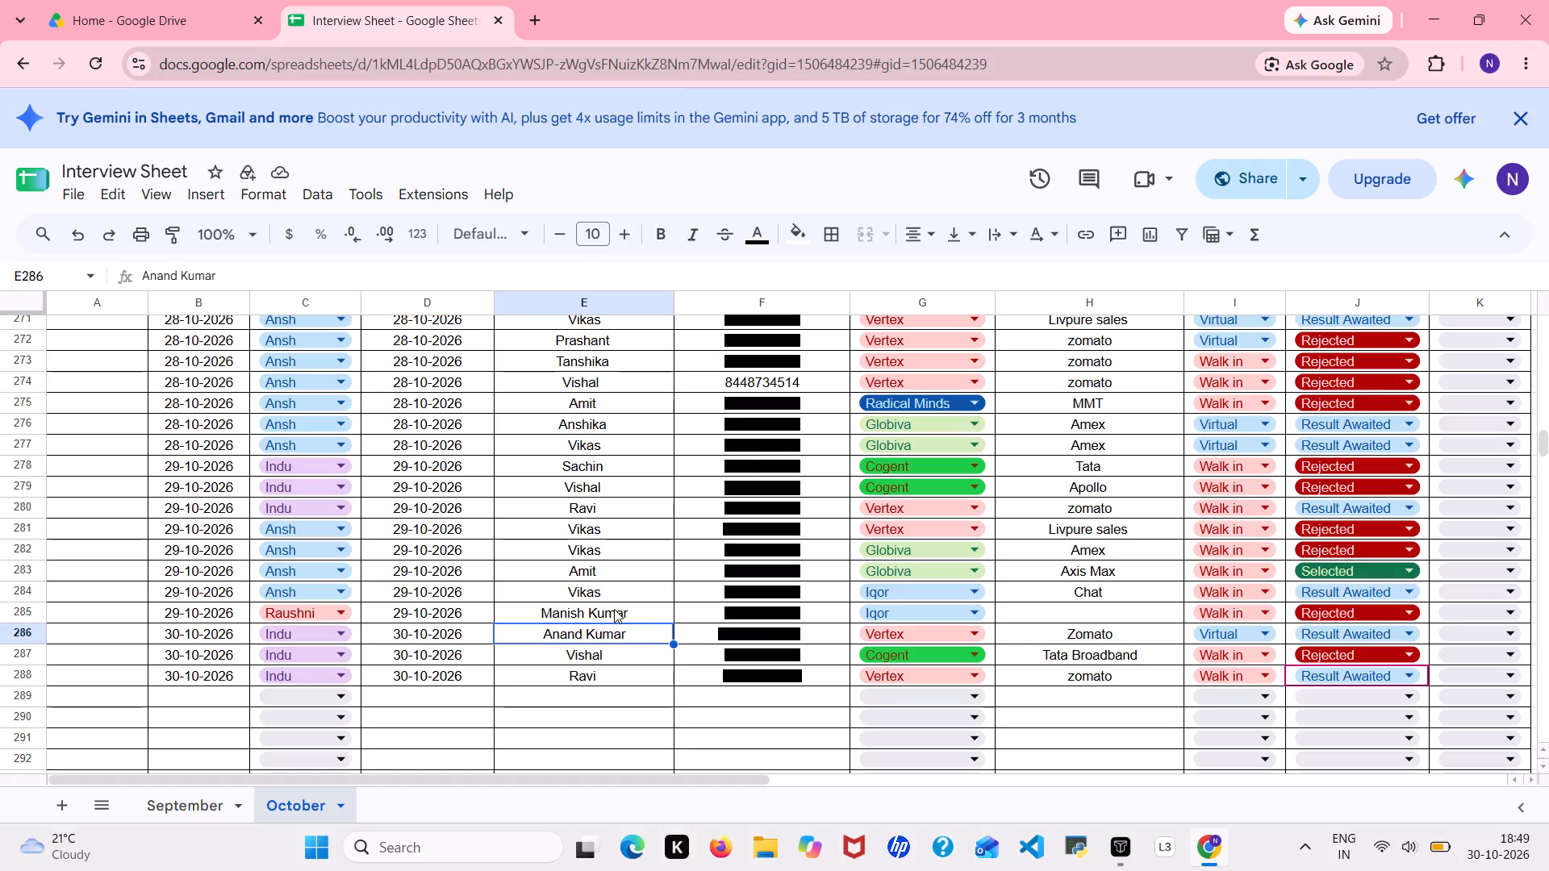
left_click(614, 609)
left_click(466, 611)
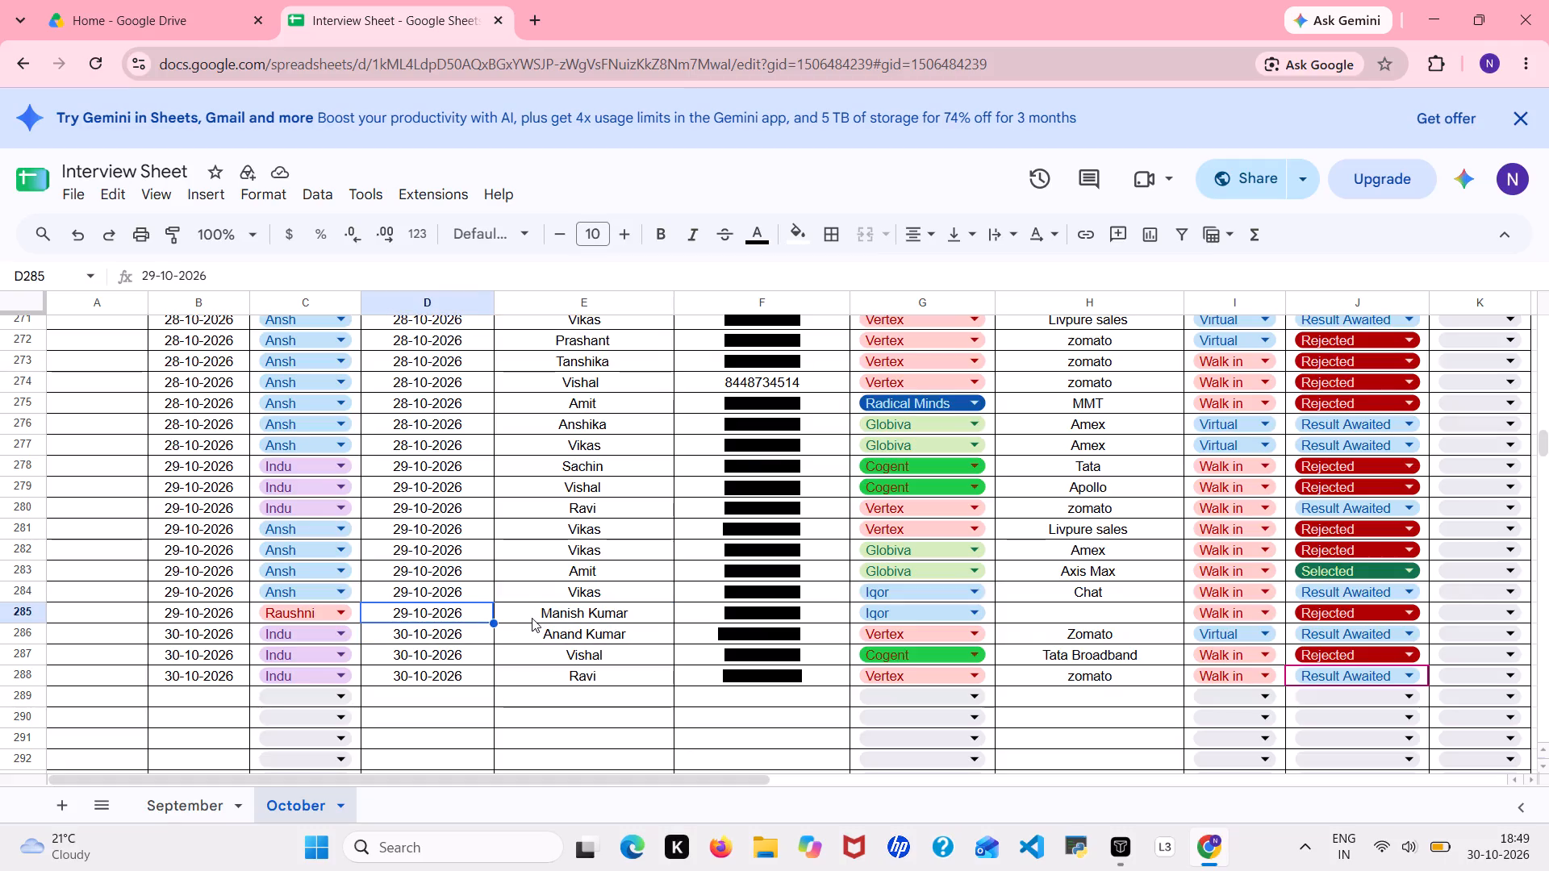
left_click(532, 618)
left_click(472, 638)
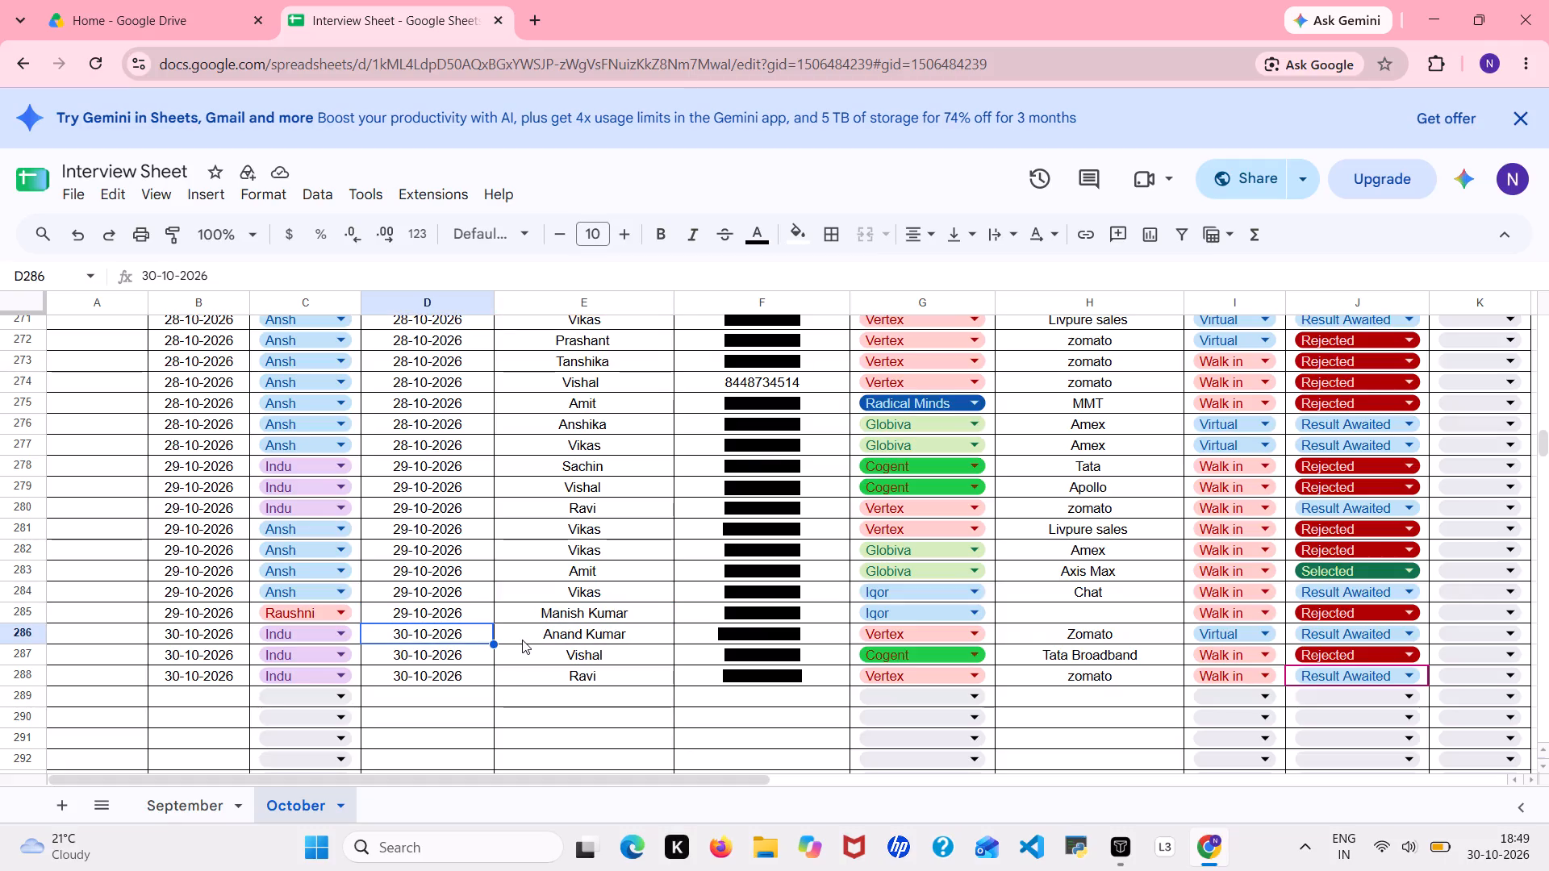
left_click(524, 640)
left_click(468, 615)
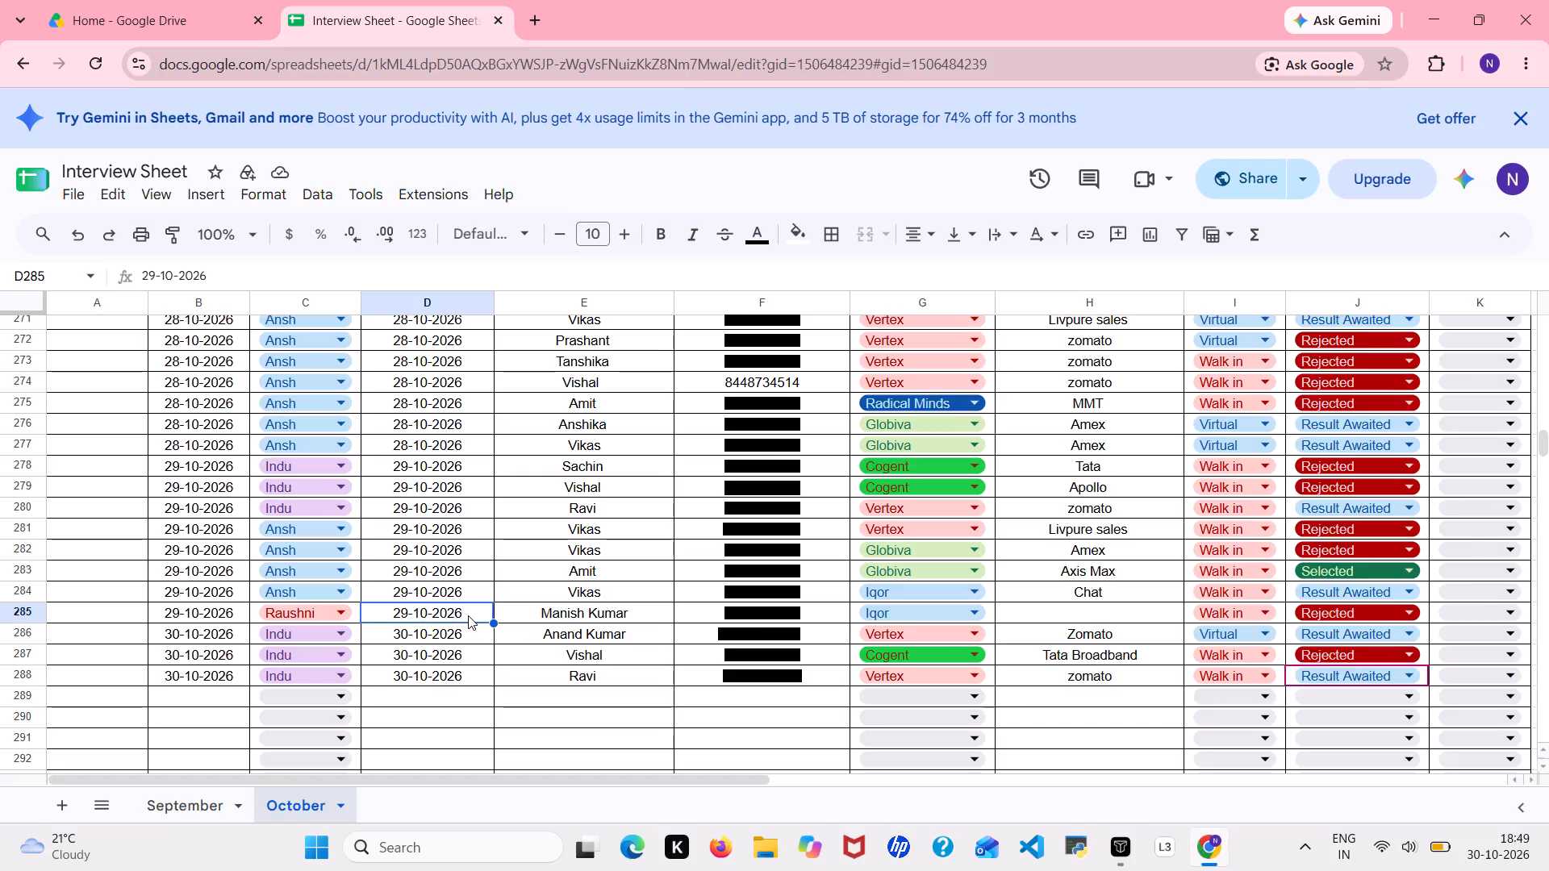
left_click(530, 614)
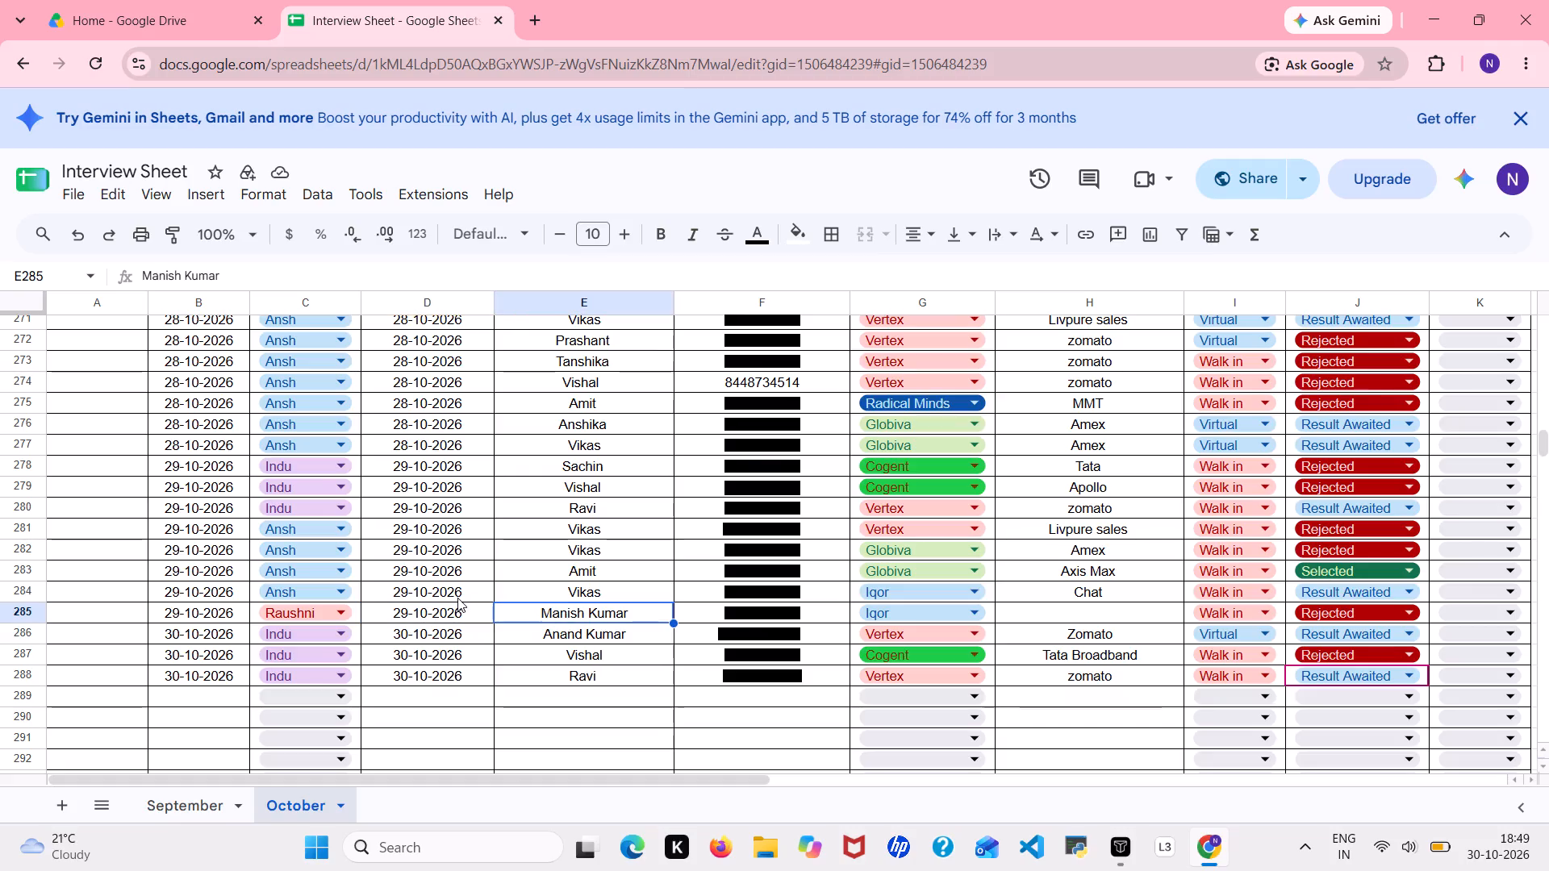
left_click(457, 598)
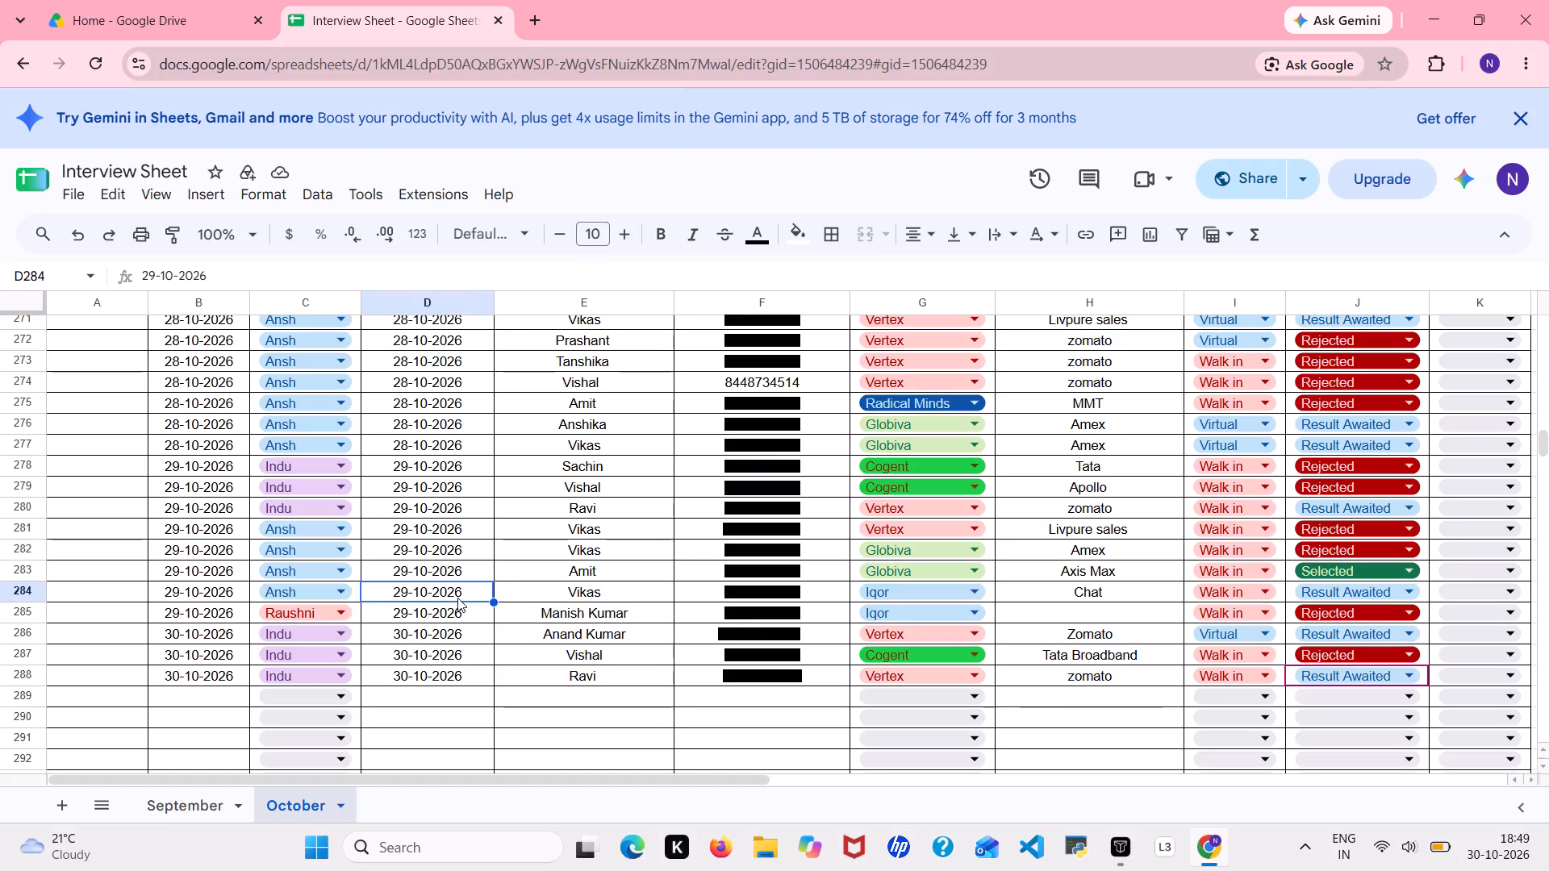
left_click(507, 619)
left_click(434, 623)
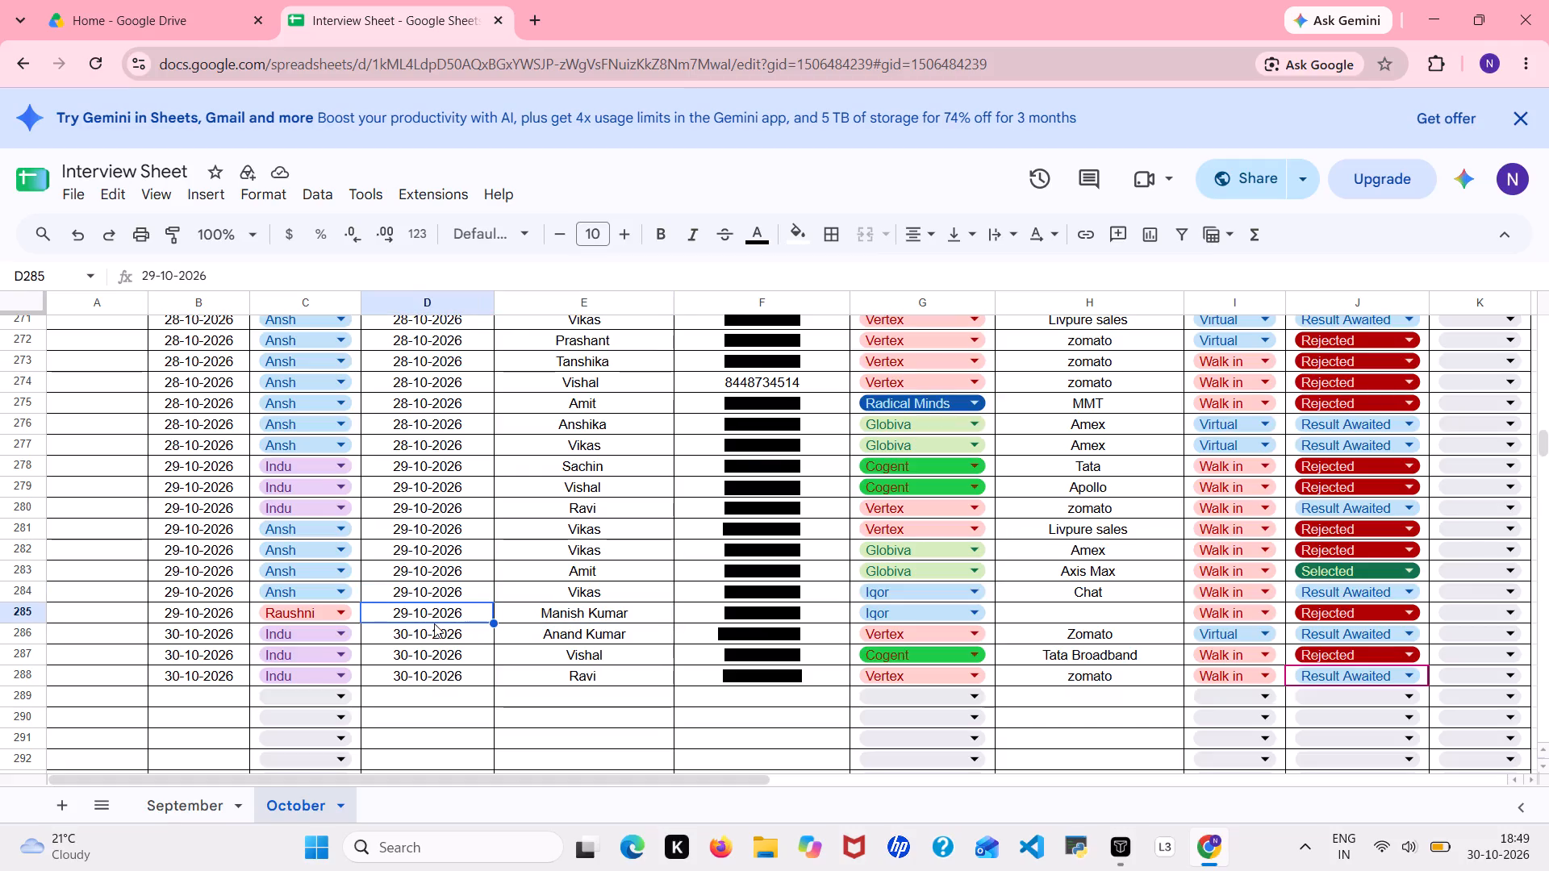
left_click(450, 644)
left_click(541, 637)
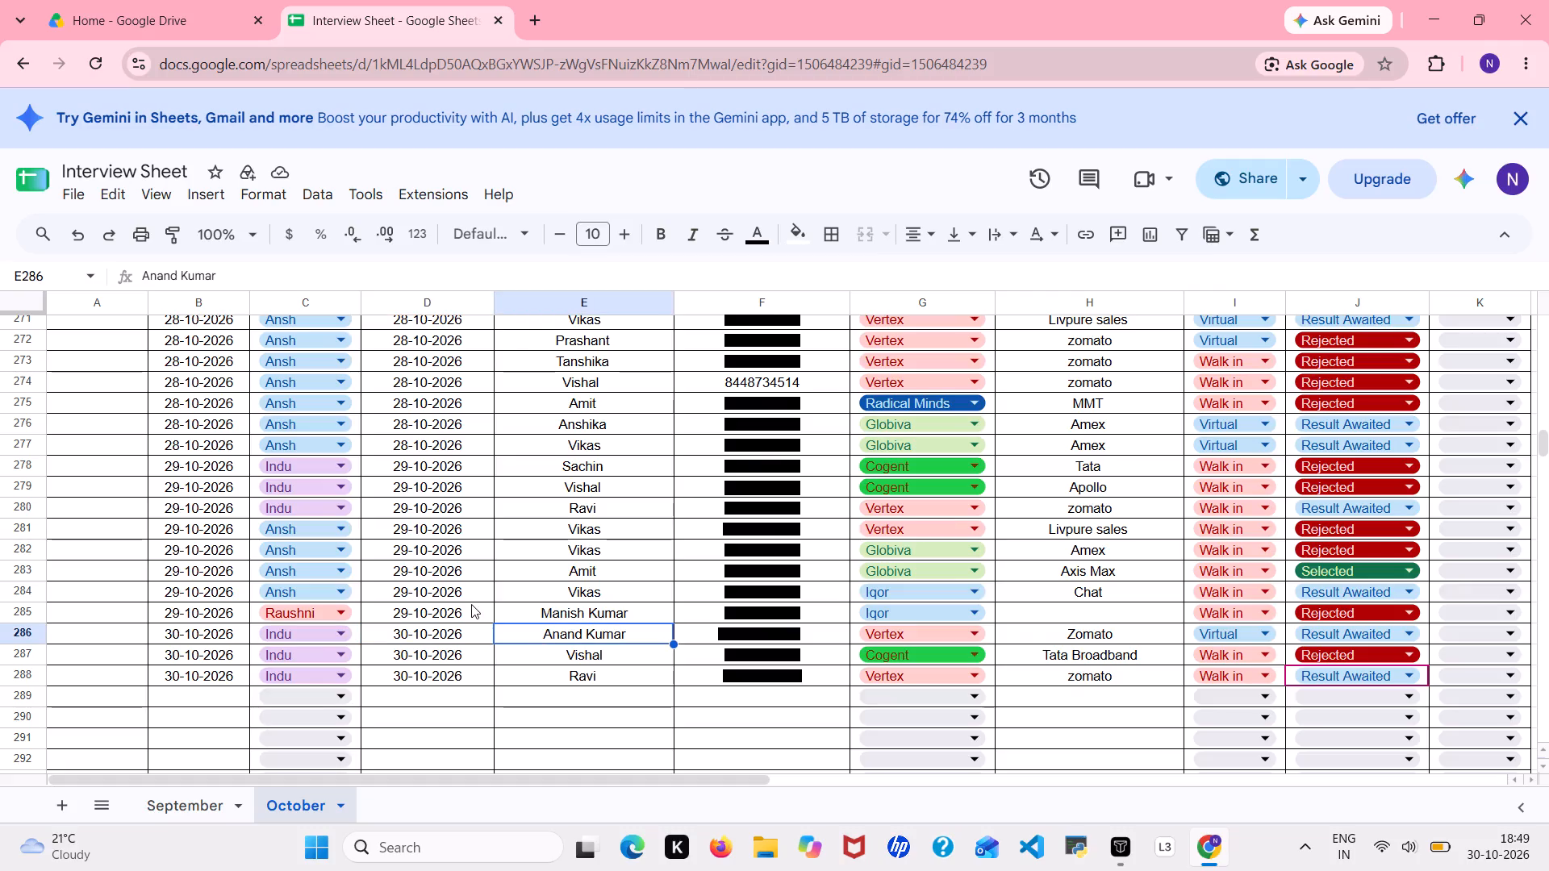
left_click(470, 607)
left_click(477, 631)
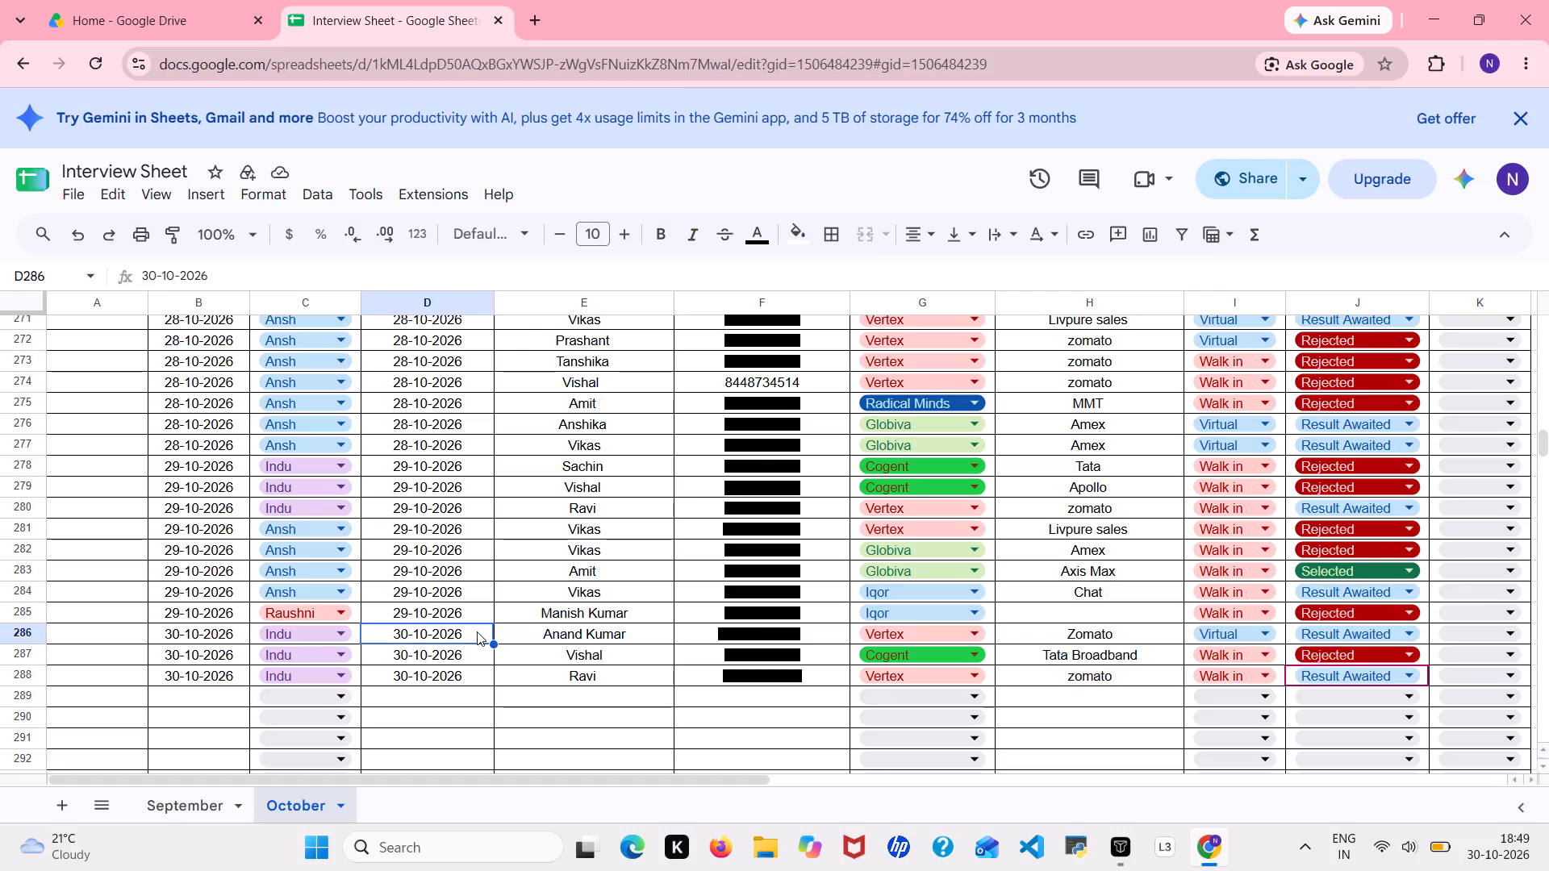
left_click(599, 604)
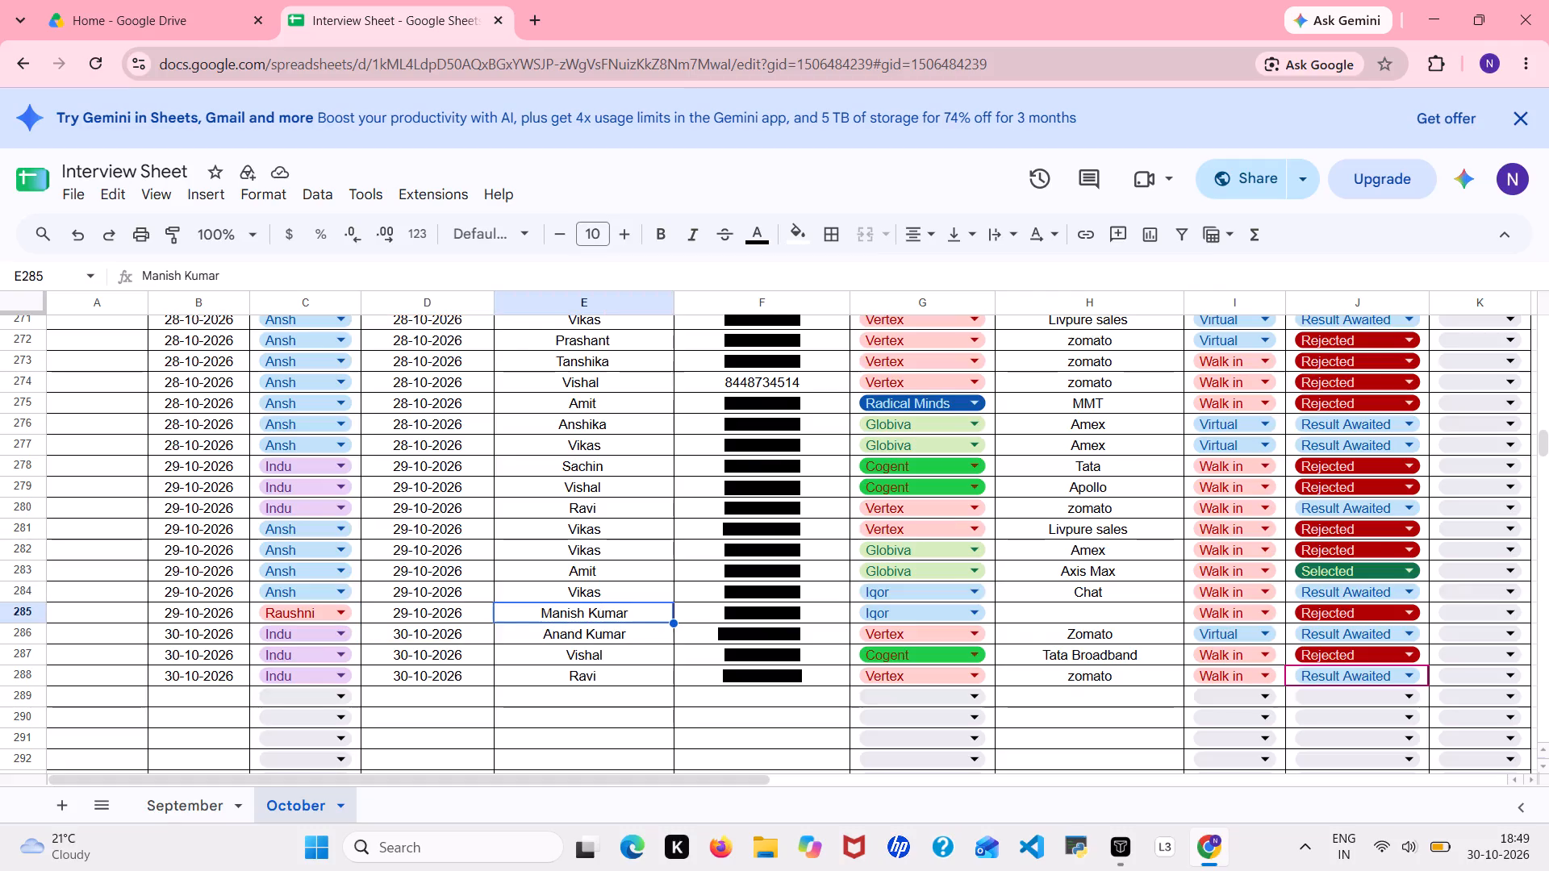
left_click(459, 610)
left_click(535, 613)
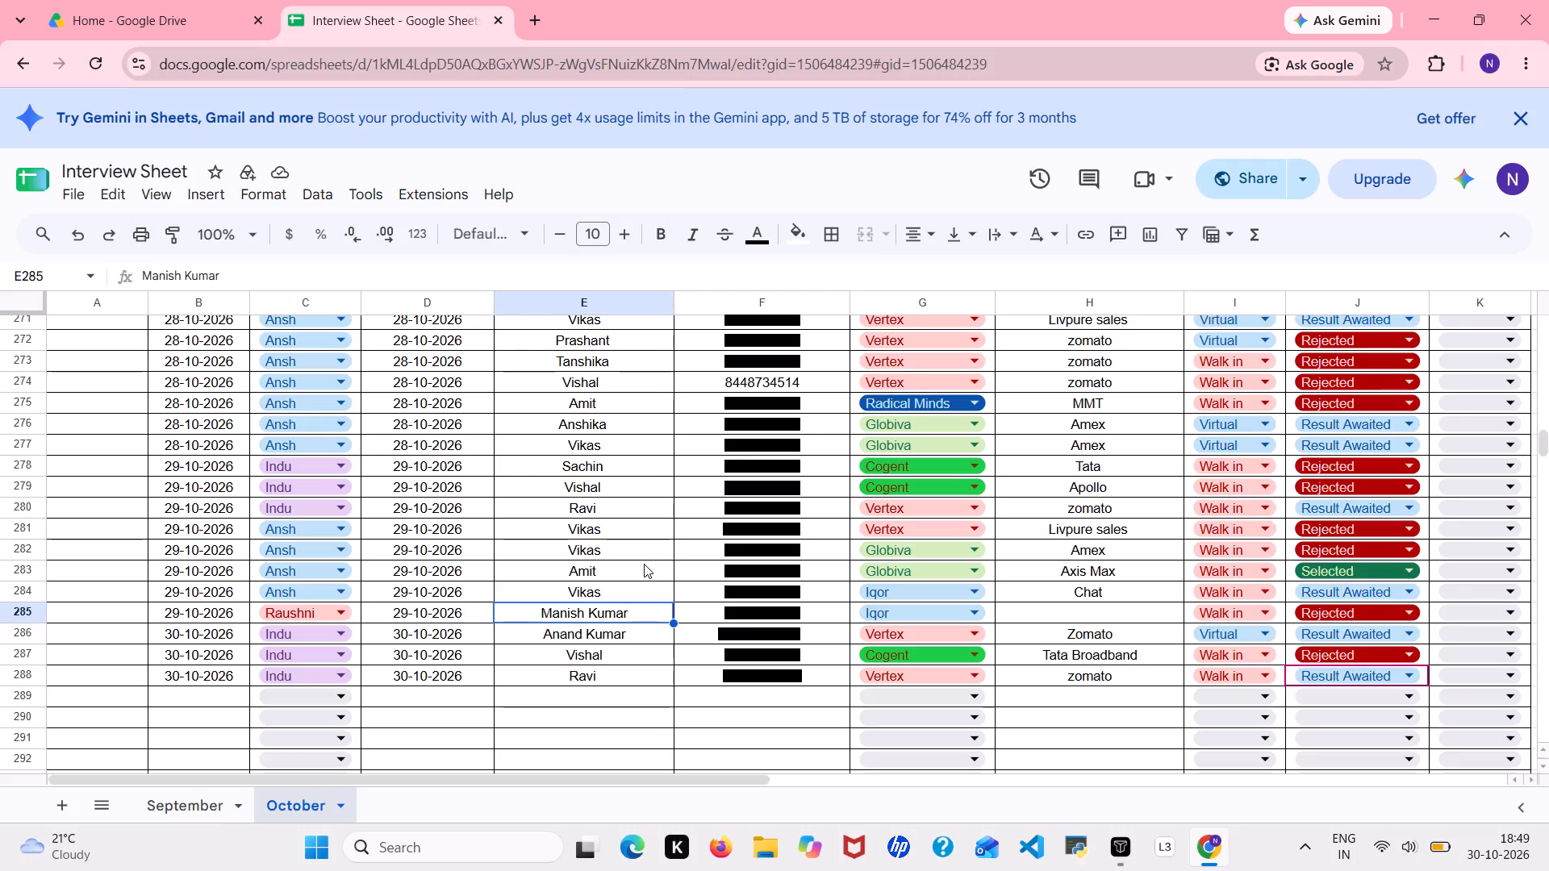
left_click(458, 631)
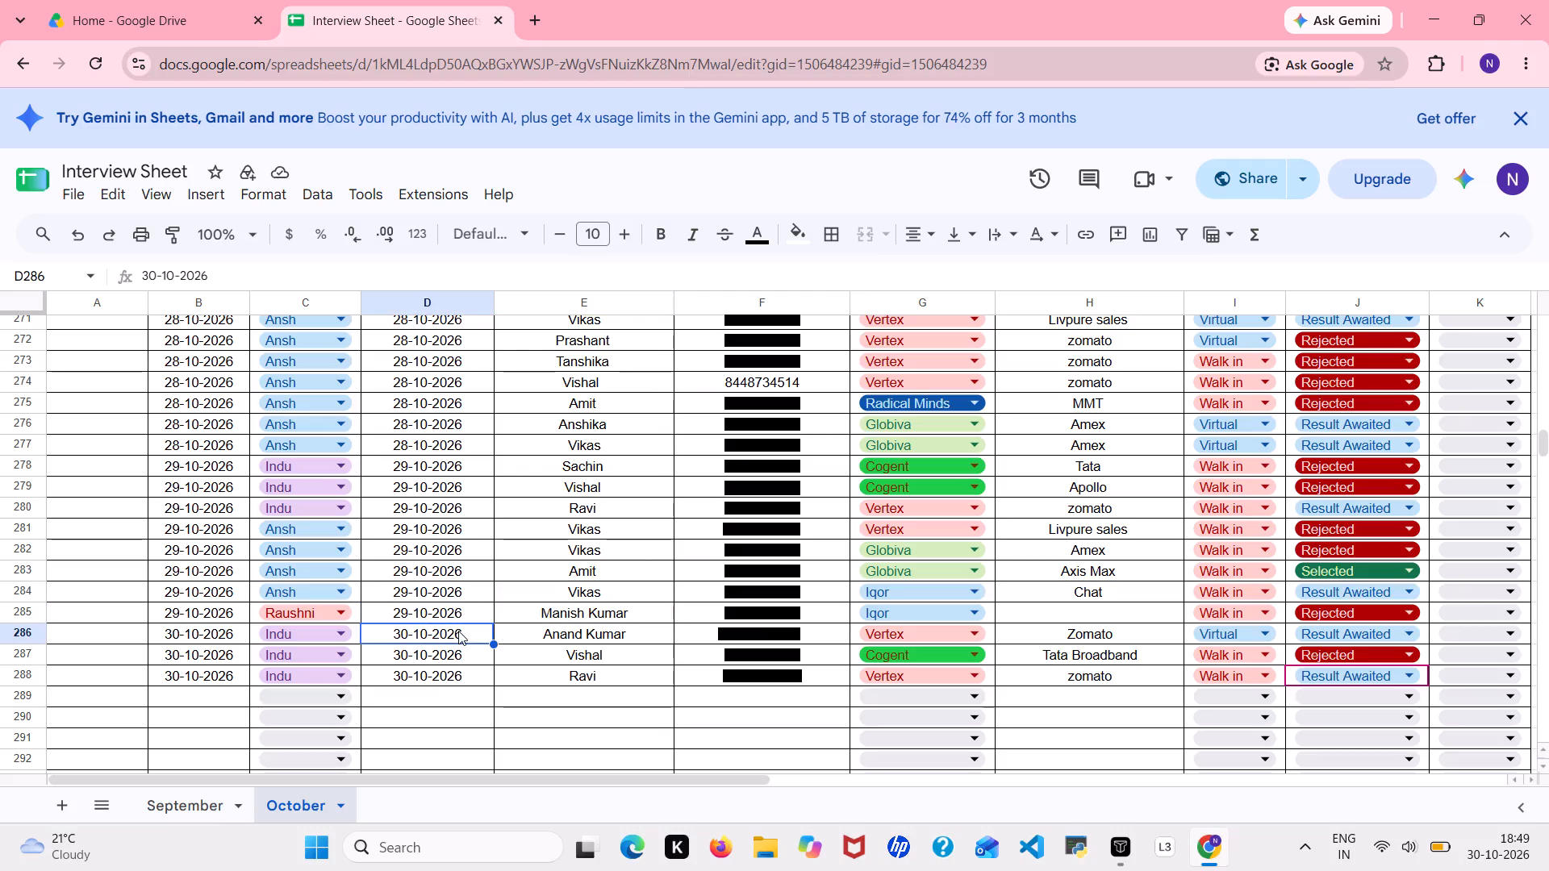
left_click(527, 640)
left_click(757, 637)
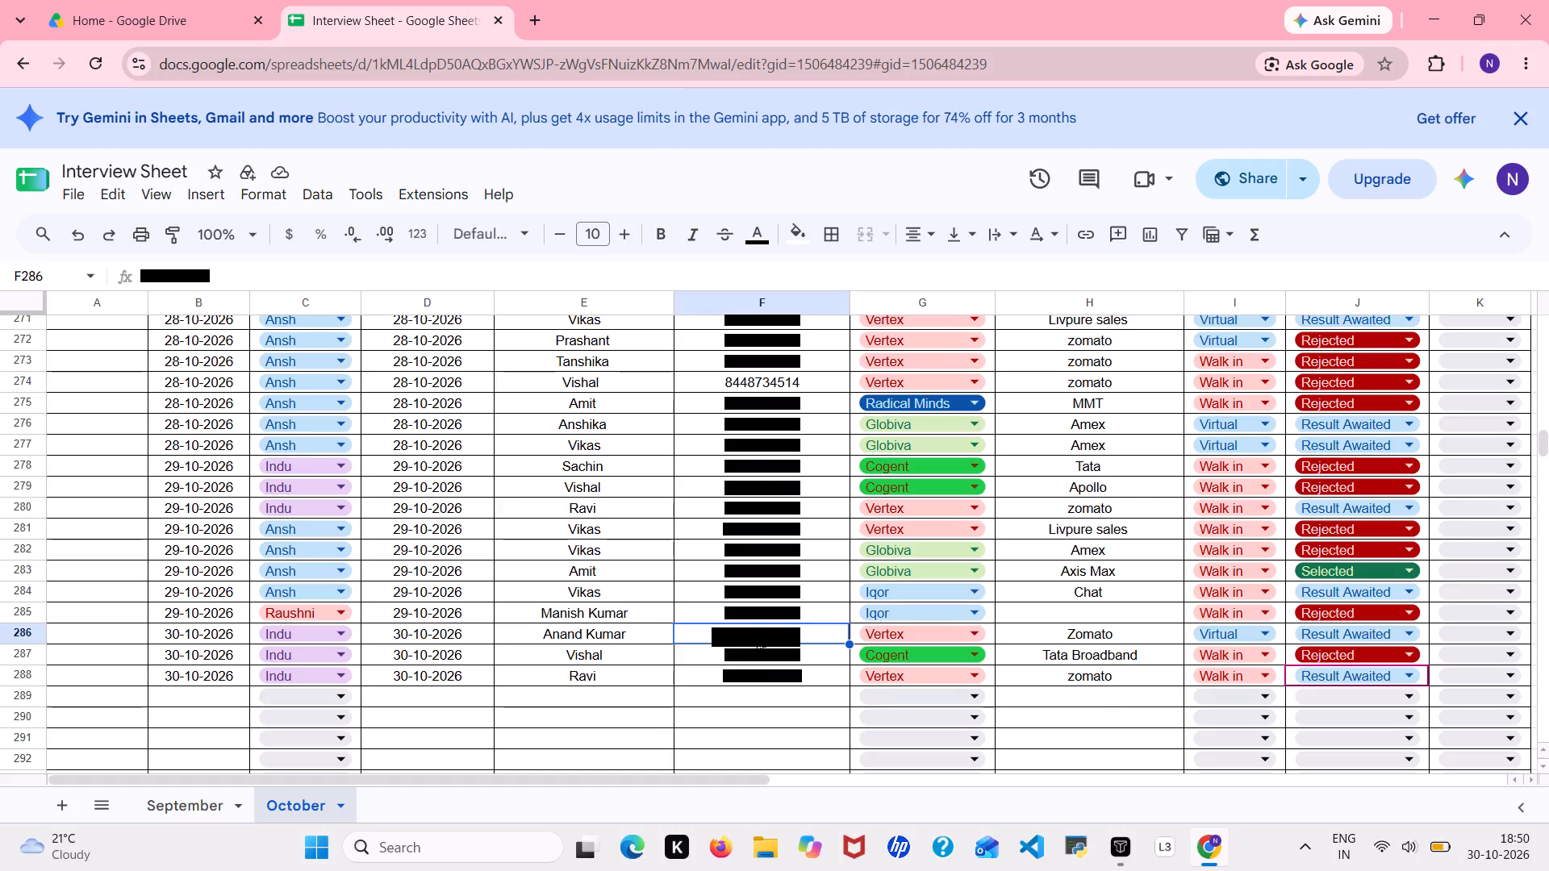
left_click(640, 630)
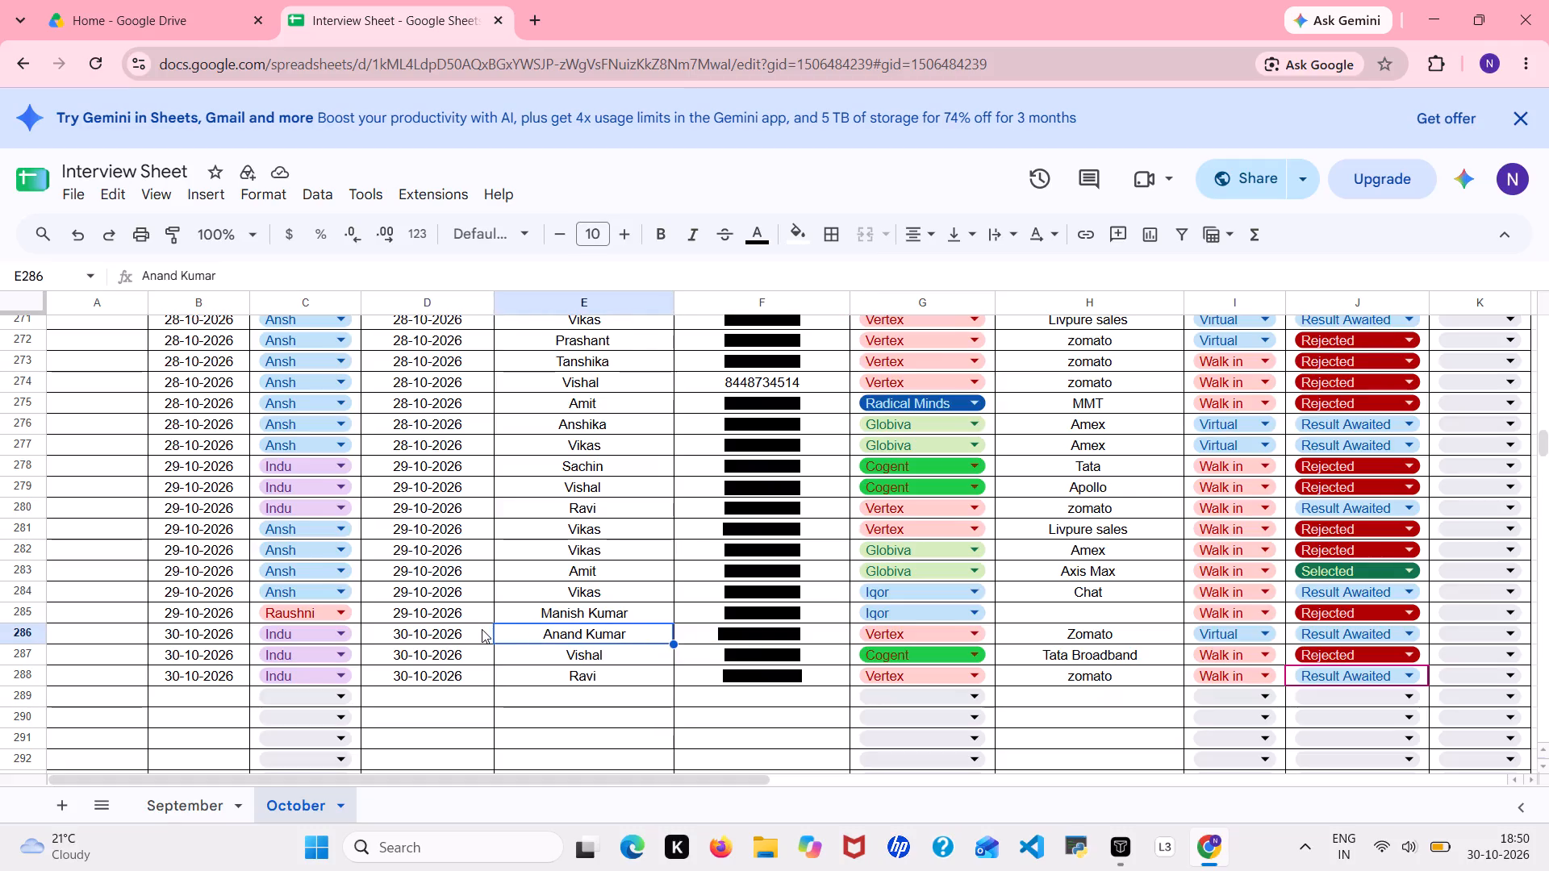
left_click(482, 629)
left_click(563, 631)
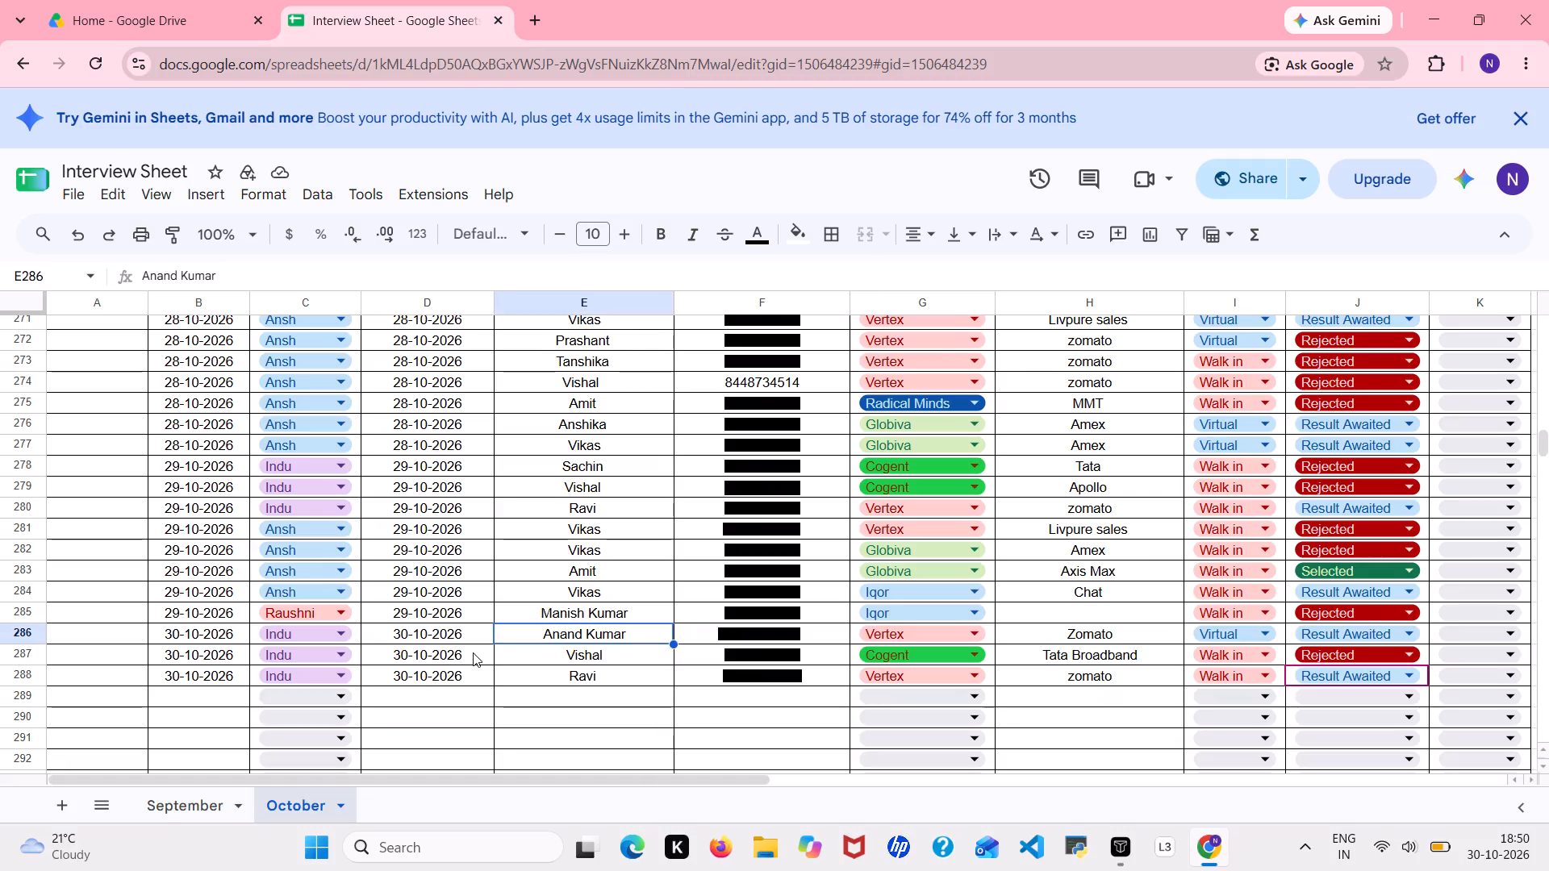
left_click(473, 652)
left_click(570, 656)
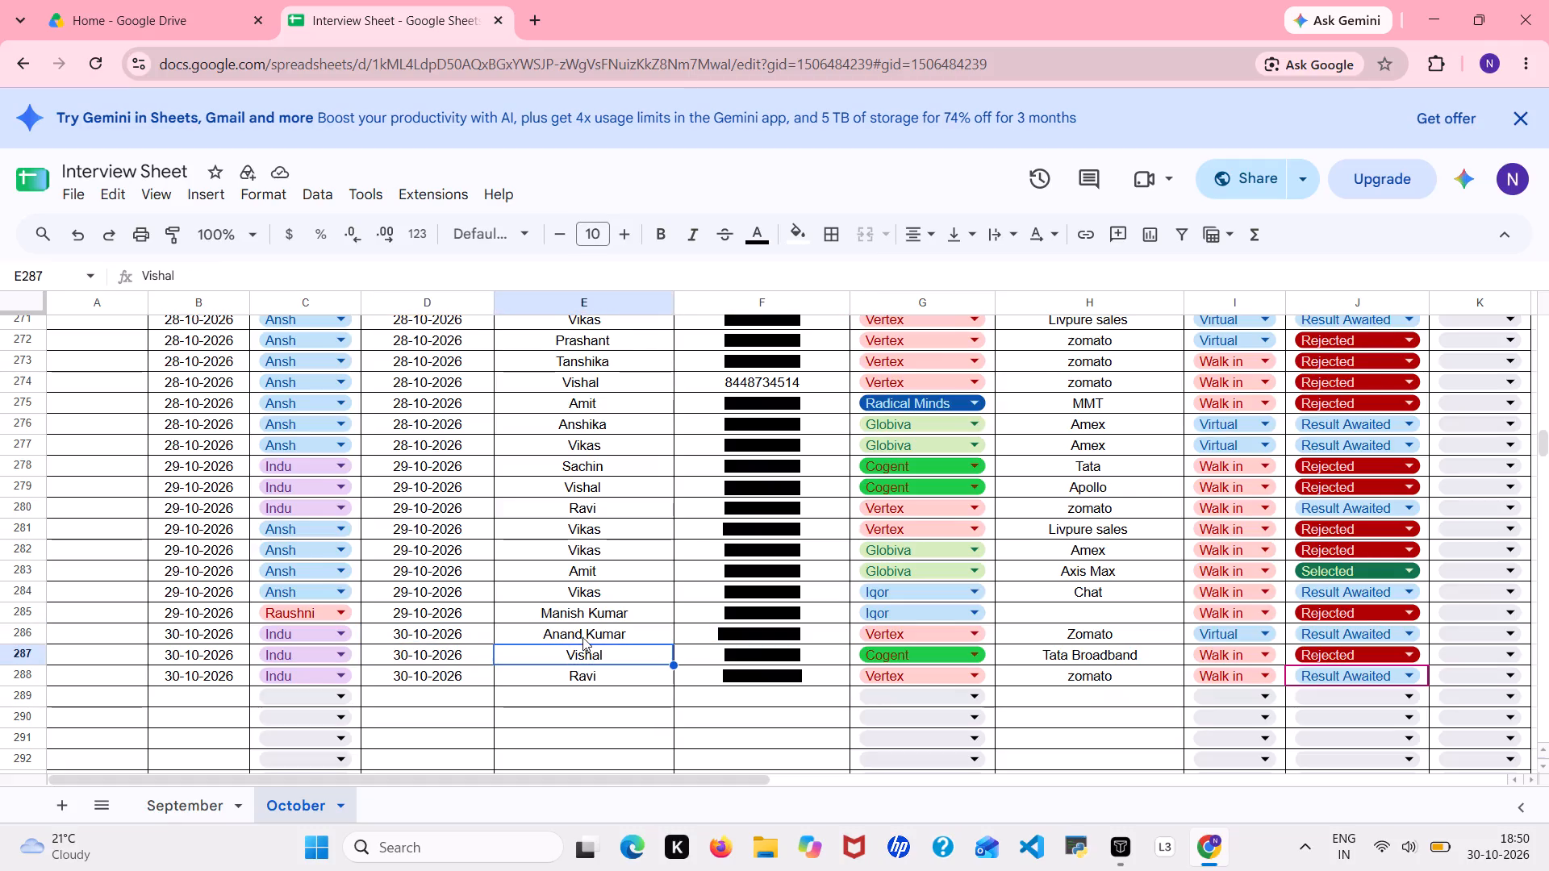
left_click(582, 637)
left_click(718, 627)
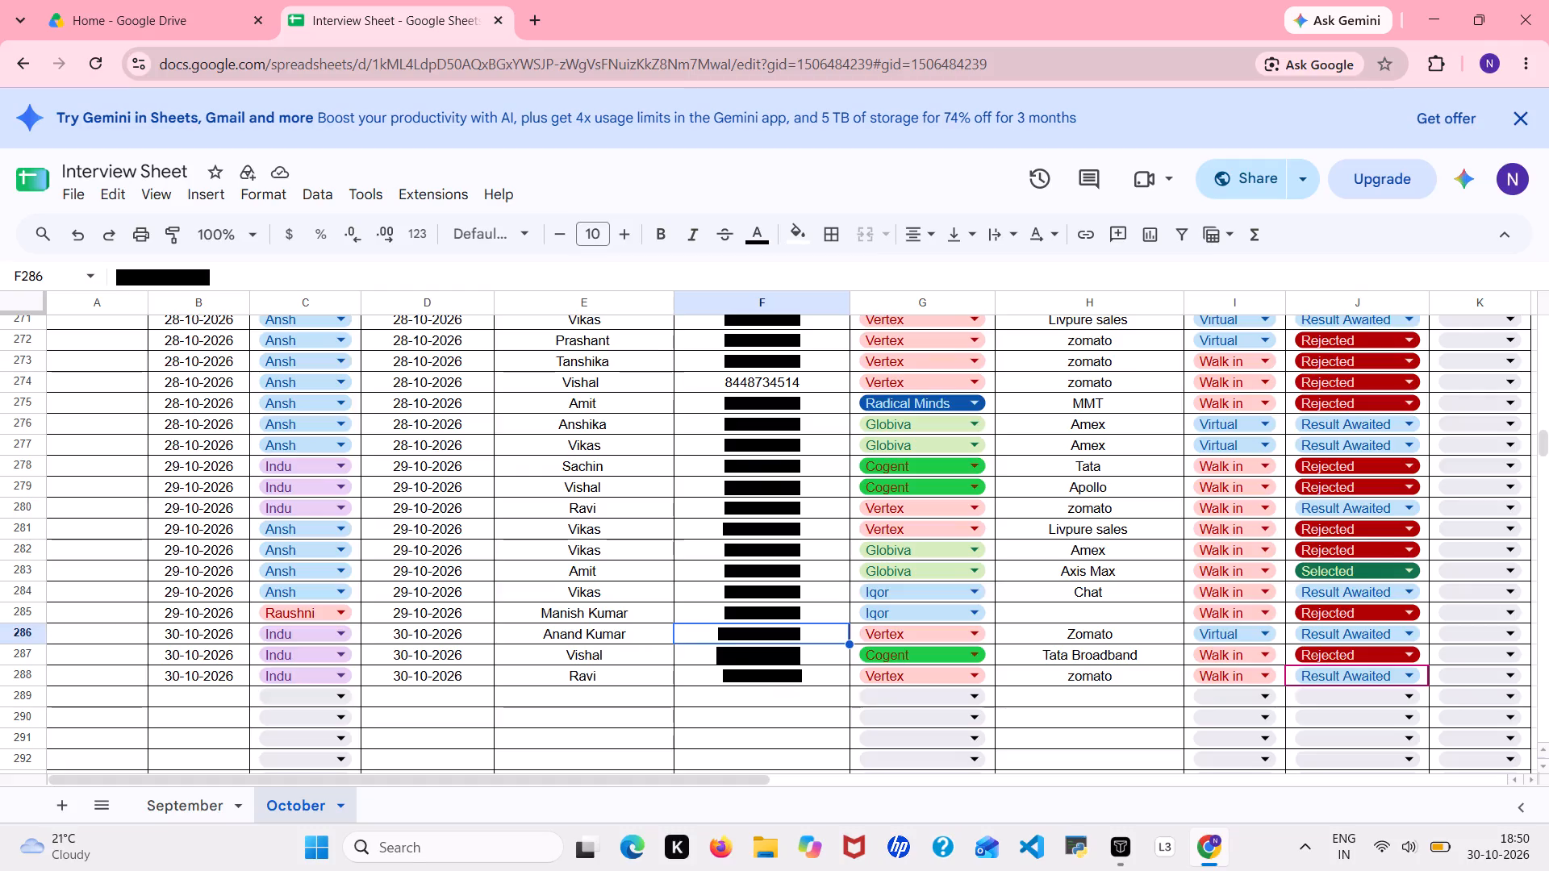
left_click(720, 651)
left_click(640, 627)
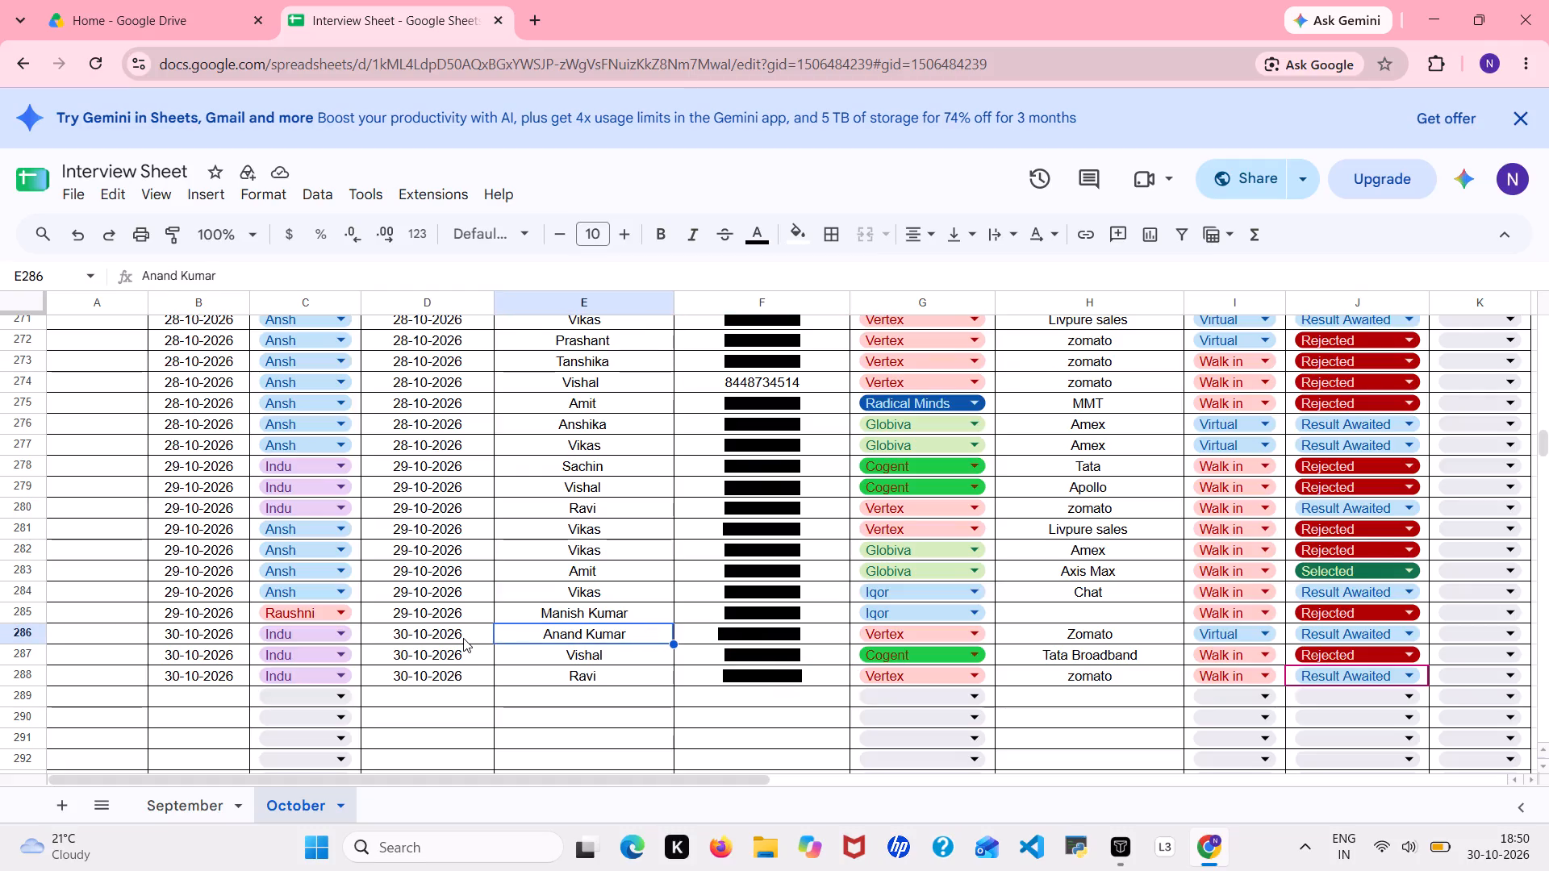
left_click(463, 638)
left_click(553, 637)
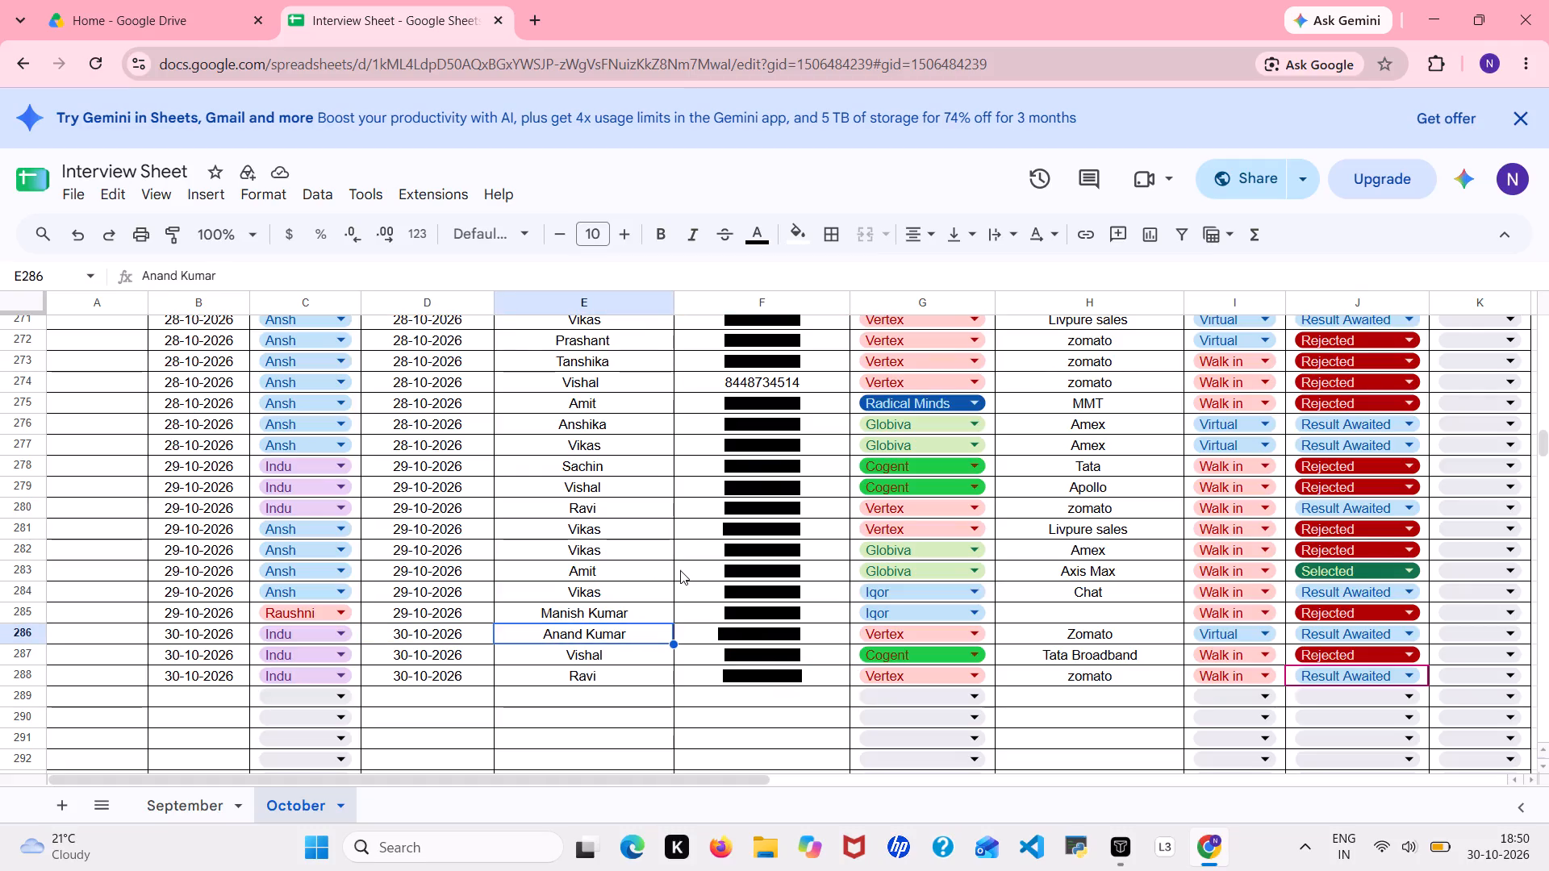
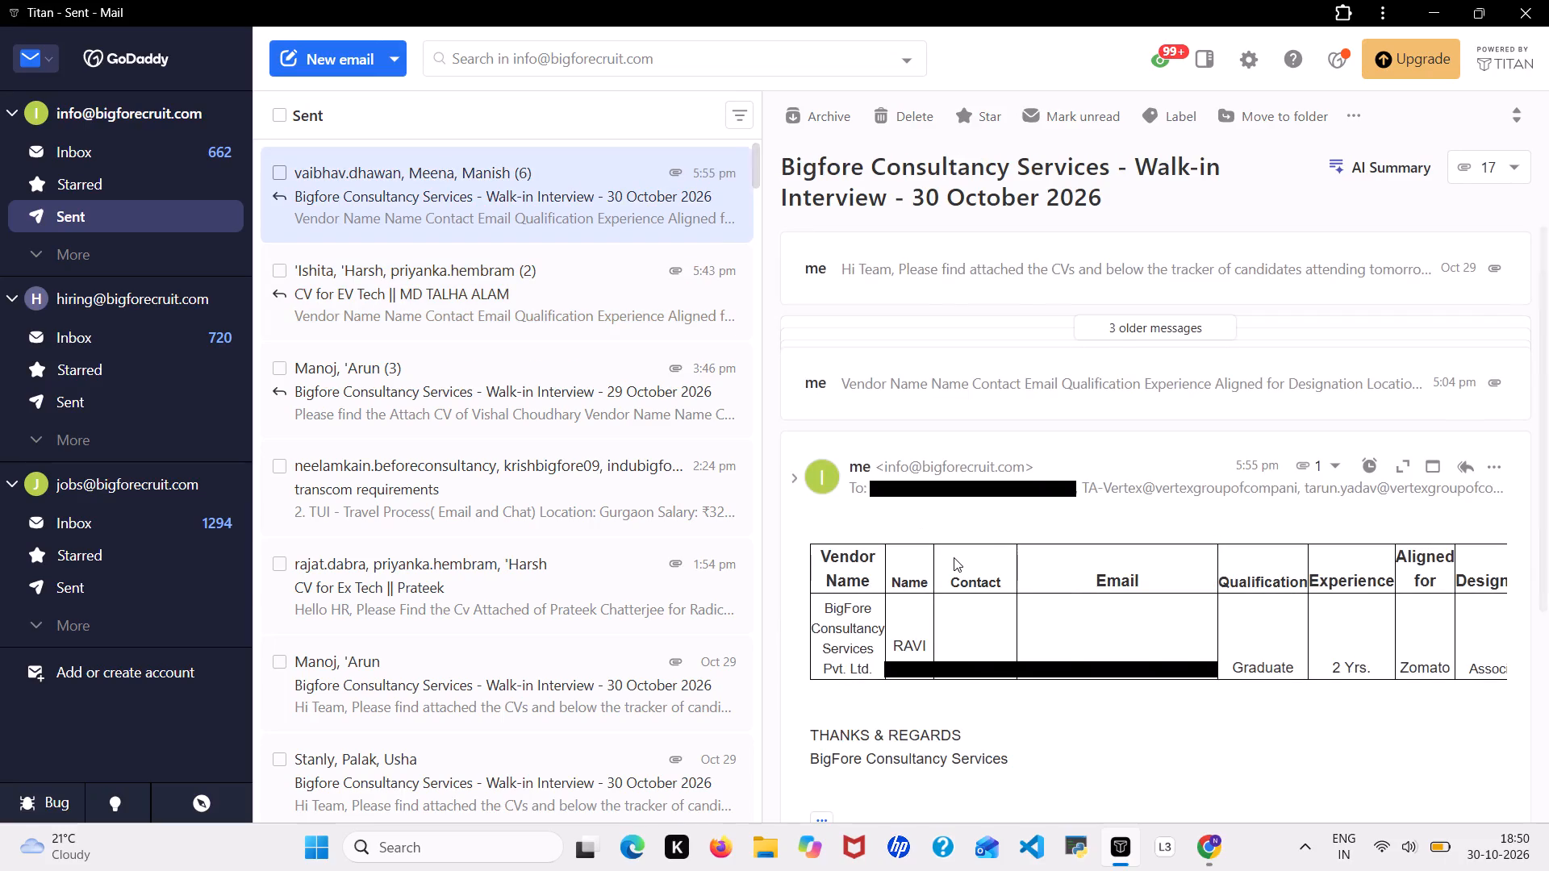
In the Titan mailbox, examine the candidate tracker table in the 5:55 pm sent email "Bigfore Consultancy Services - Walk-in Interview - 30 October 2026".
scroll(954, 557, "down", 1)
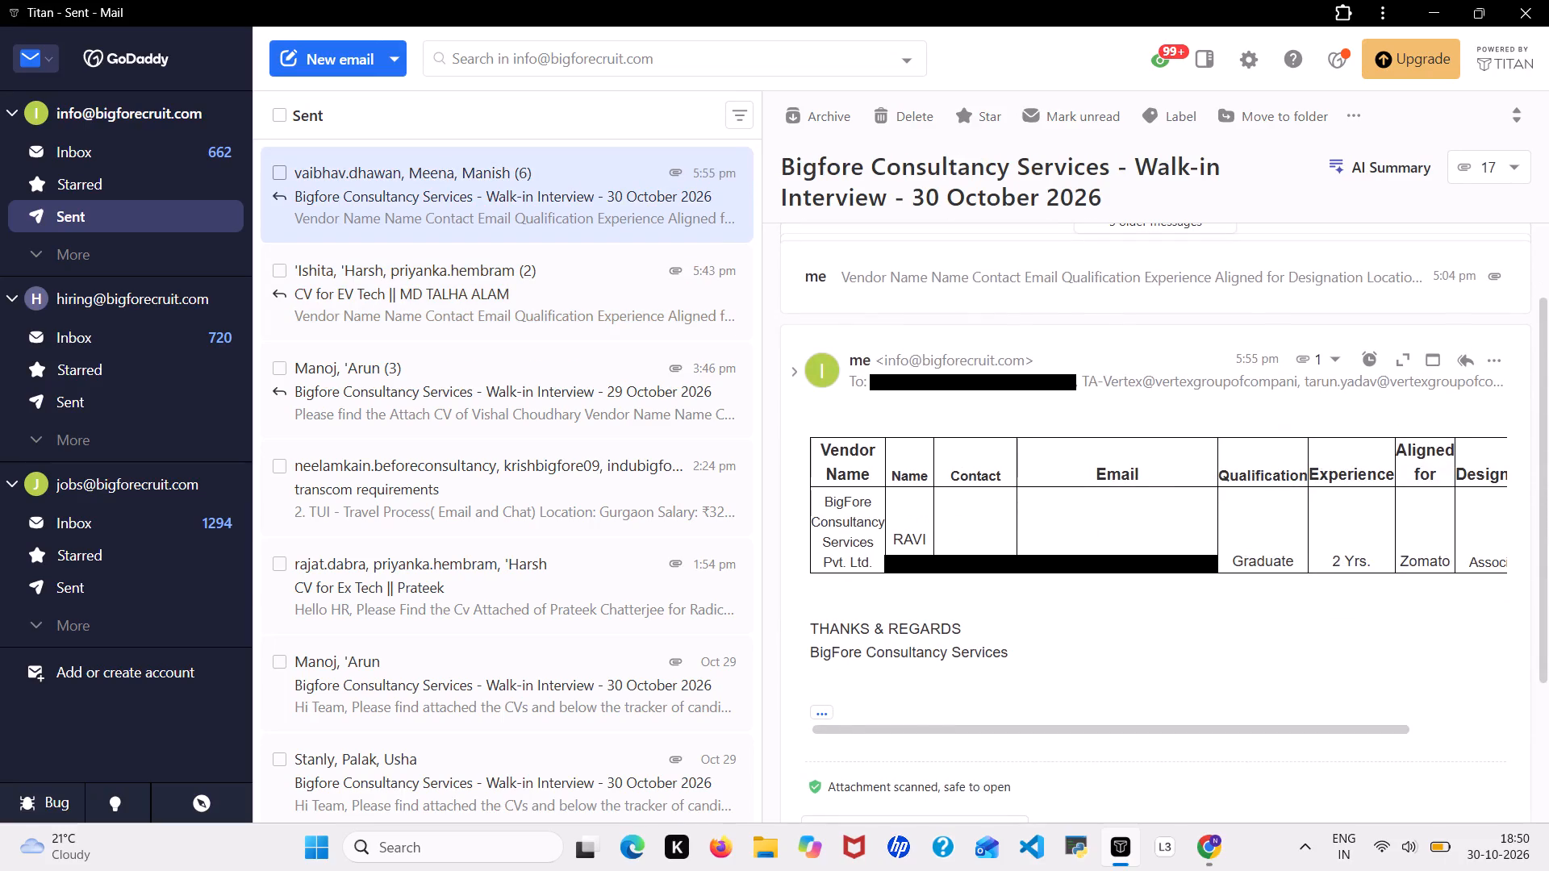
left_click_drag(825, 452, 1038, 605)
left_click(1038, 605)
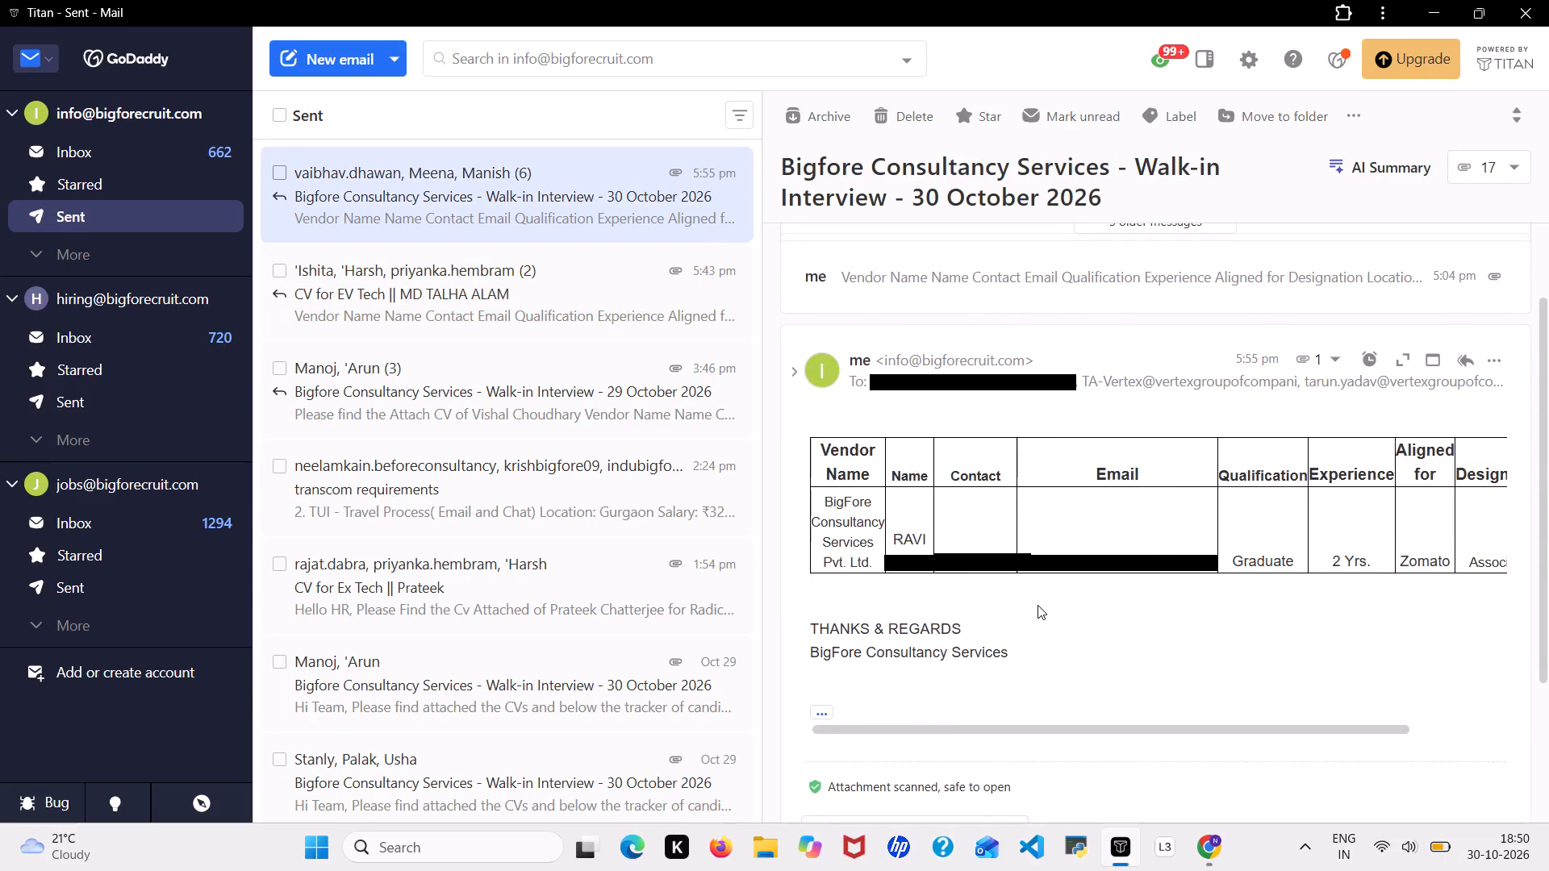
scroll(1038, 605, "left", 1)
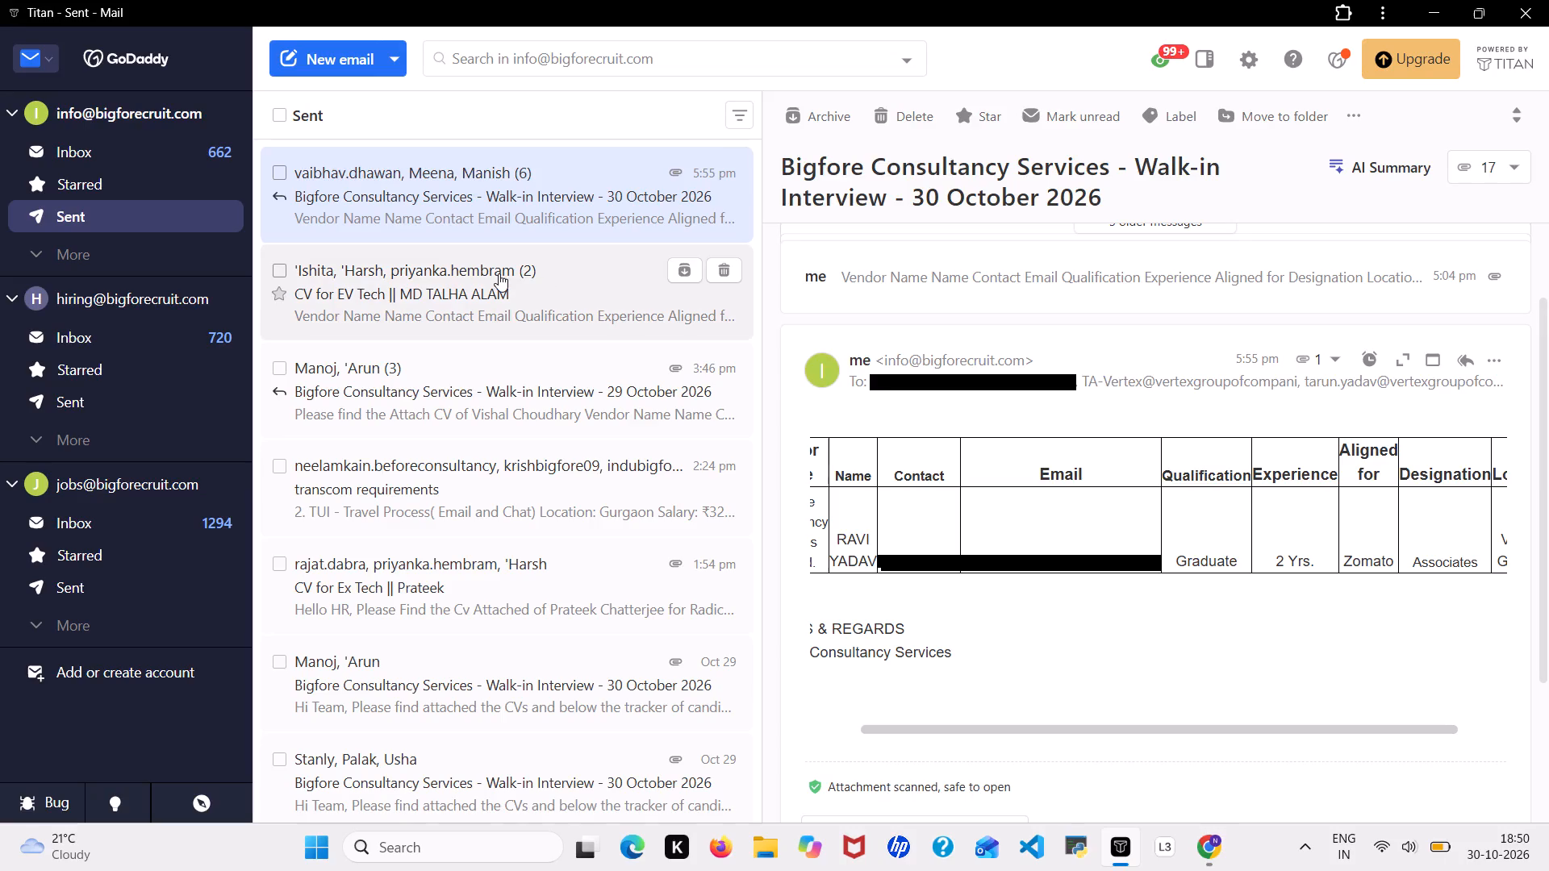
Examine the candidate tables in the 3:46 pm sent email for the 29 October 2026 walk-in and the latest Oct 29 email for 30 October.
left_click(482, 385)
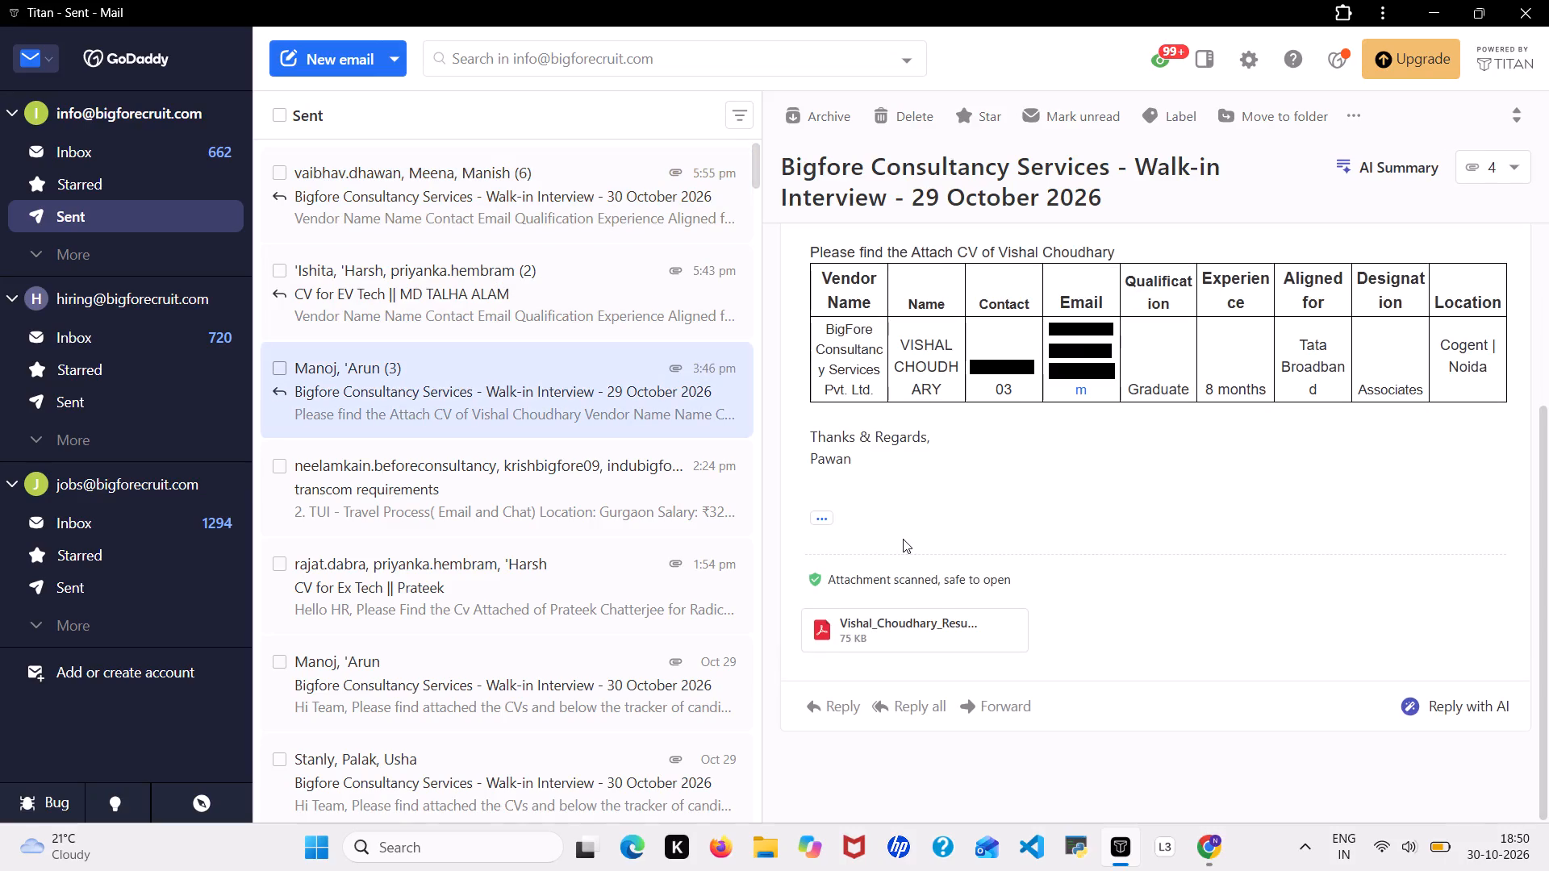
scroll(903, 539, "up", 2)
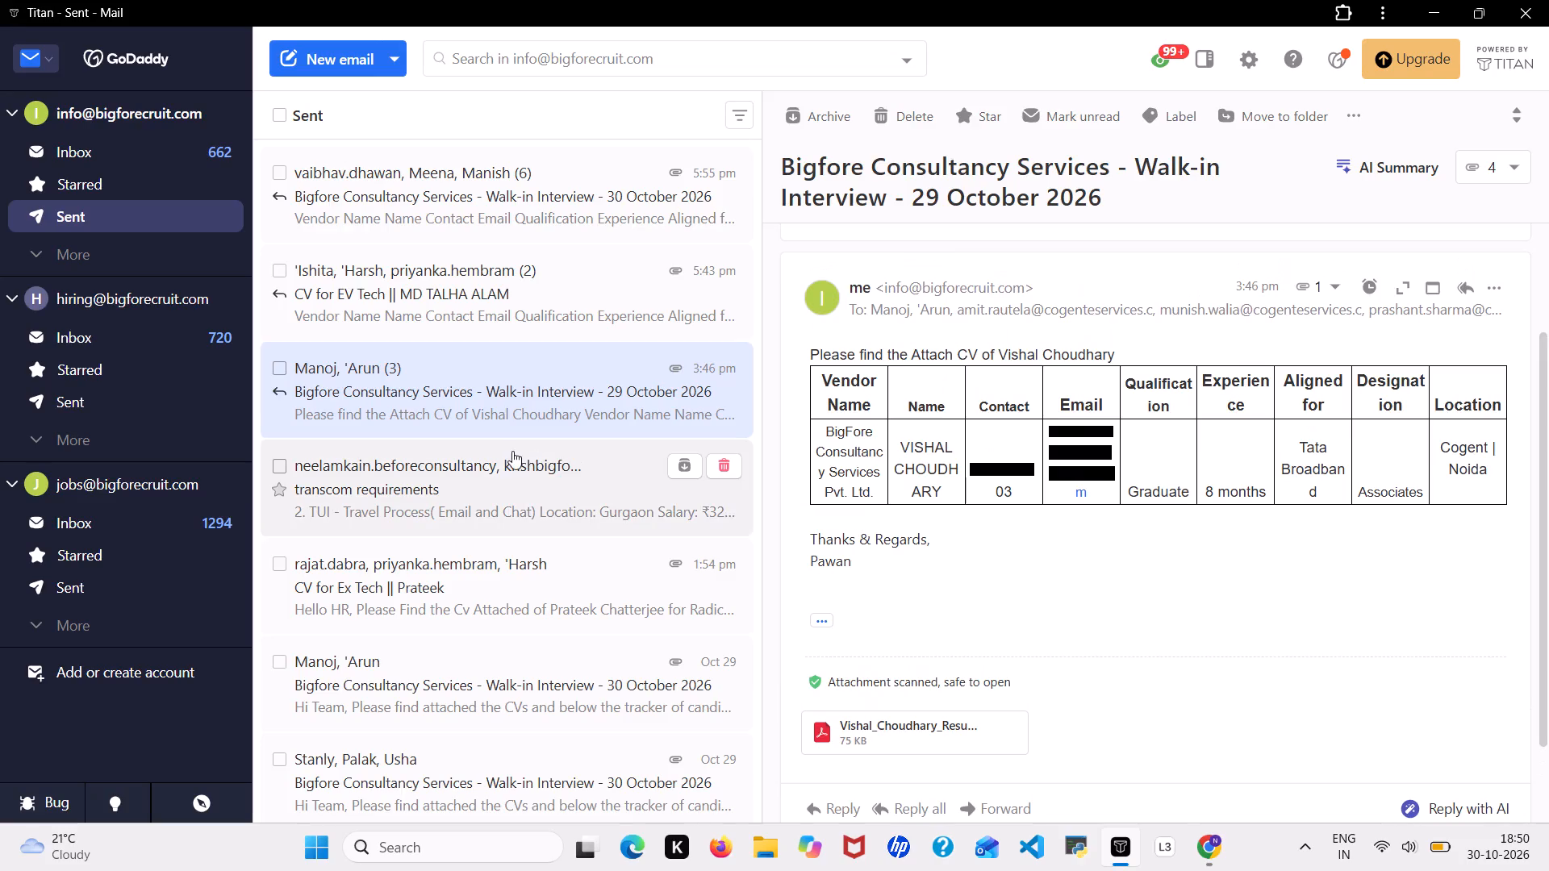
left_click(463, 676)
scroll(463, 676, "down", 1)
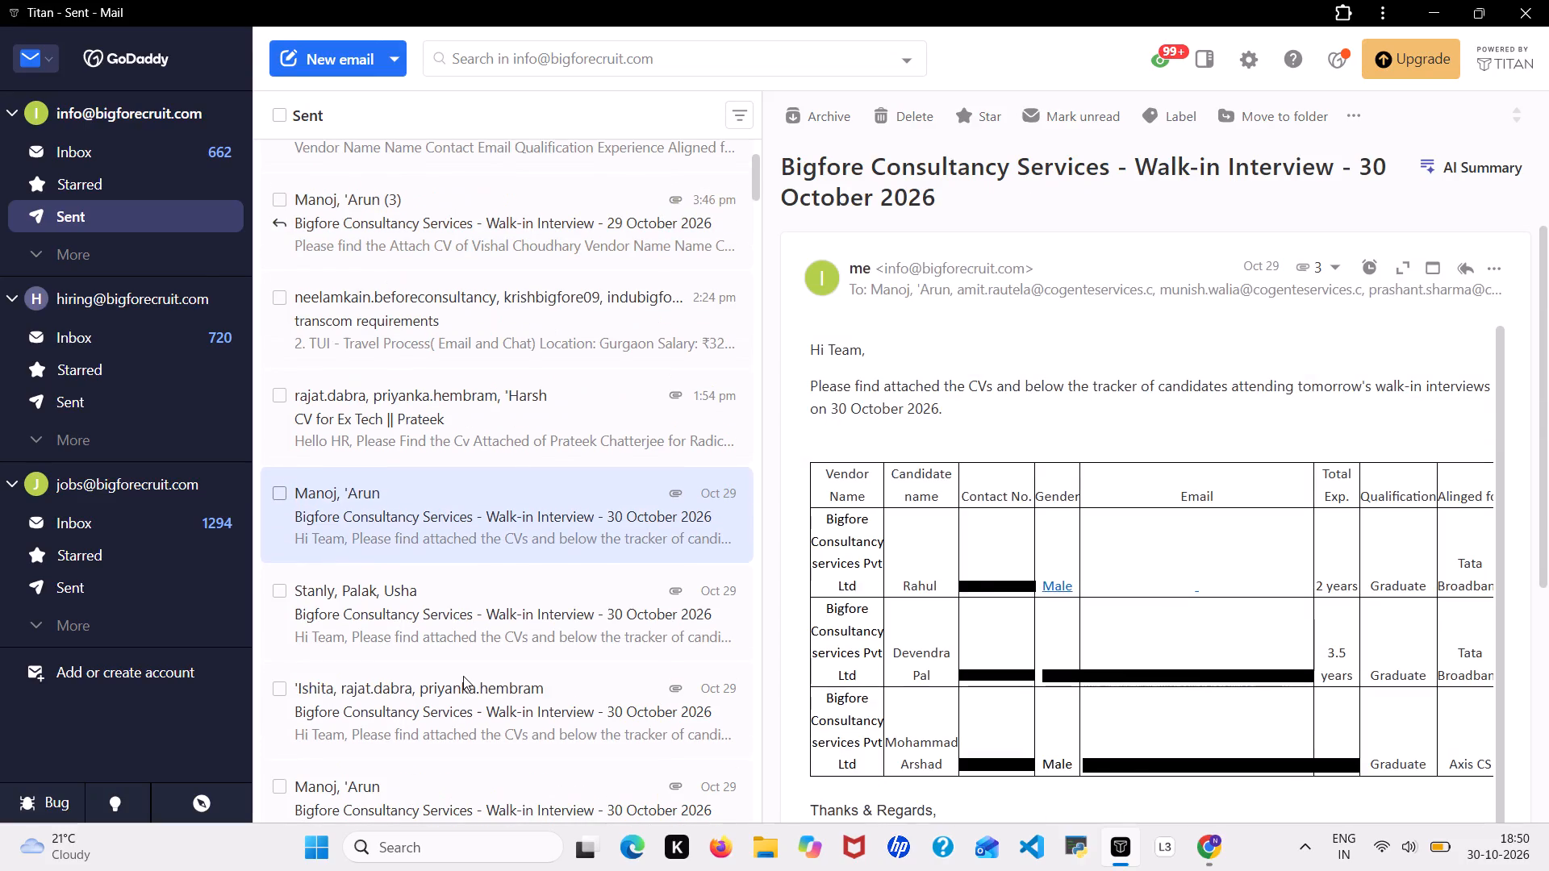
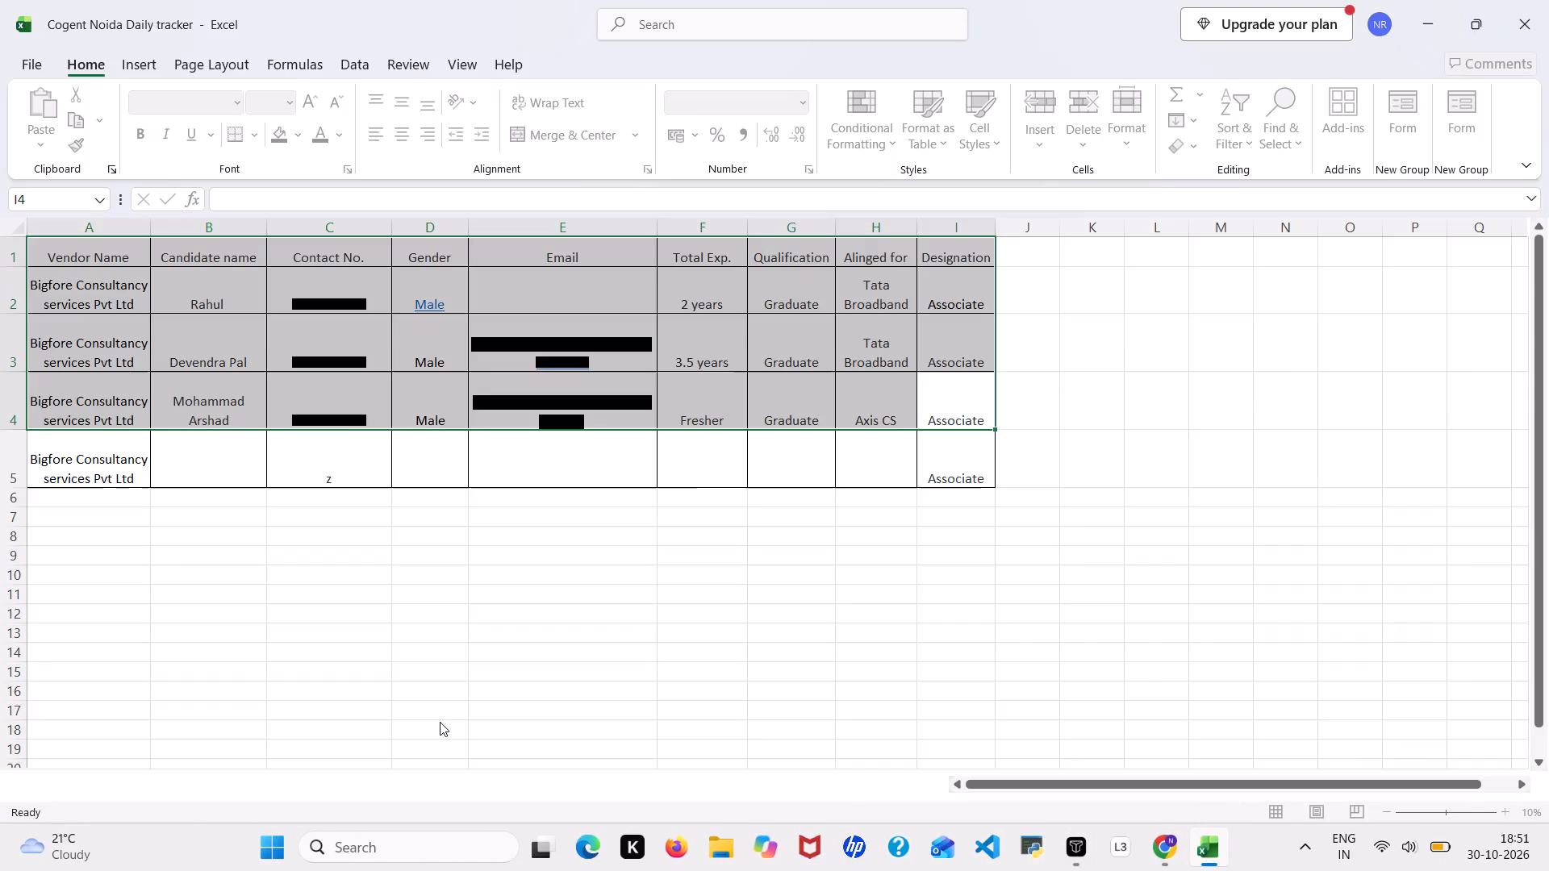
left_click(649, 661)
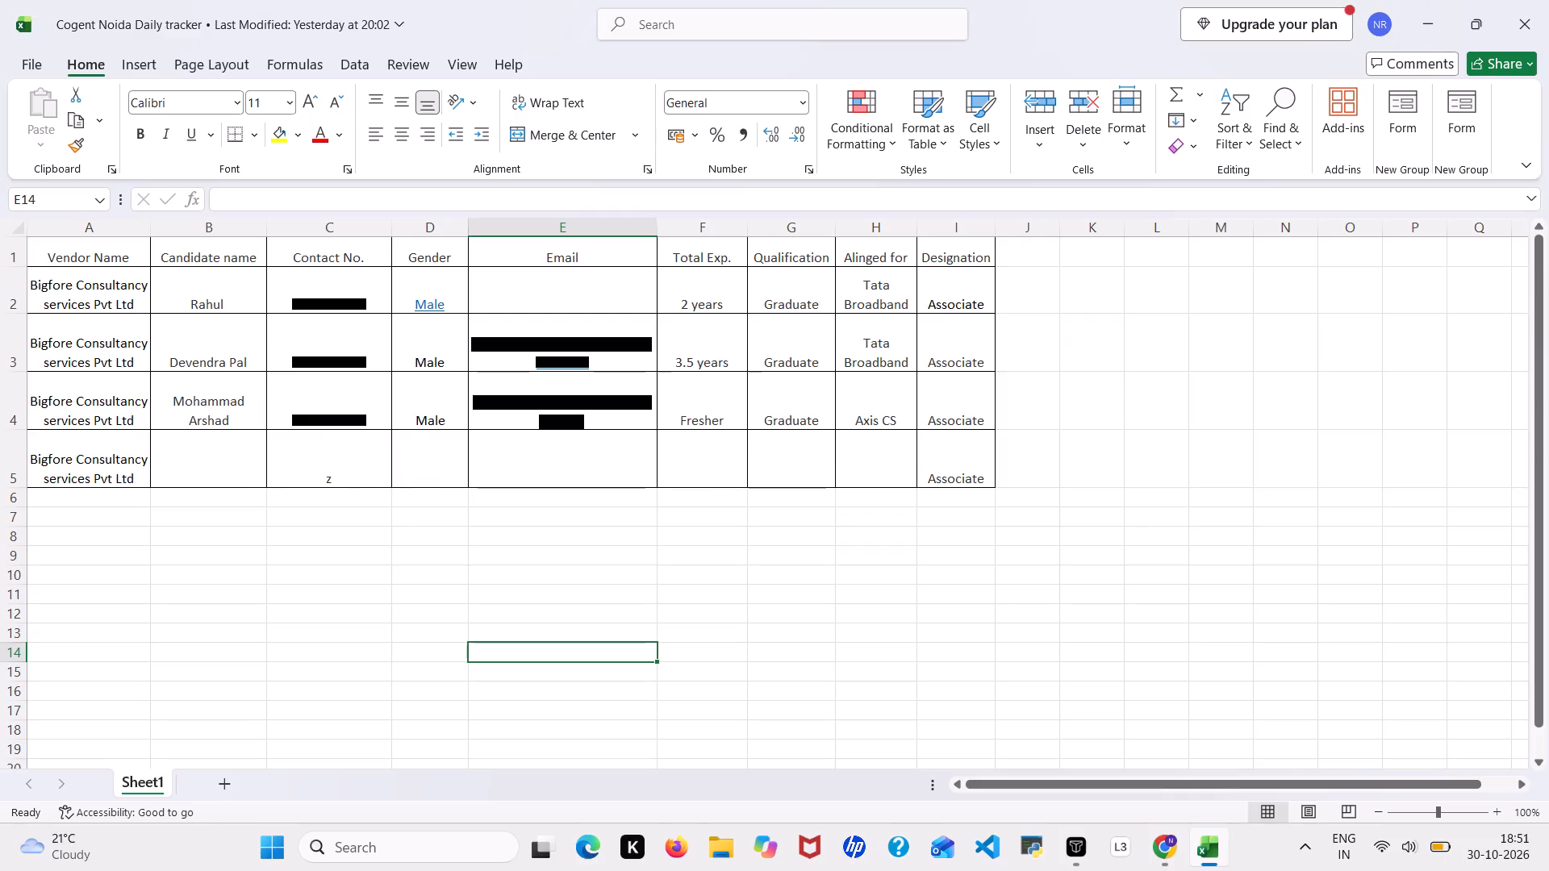
In the Cogent Noida Daily tracker workbook in Excel, clear the candidate details from Candidate name through Alinged for in rows 2 to 4.
left_click_drag(883, 415, 429, 335)
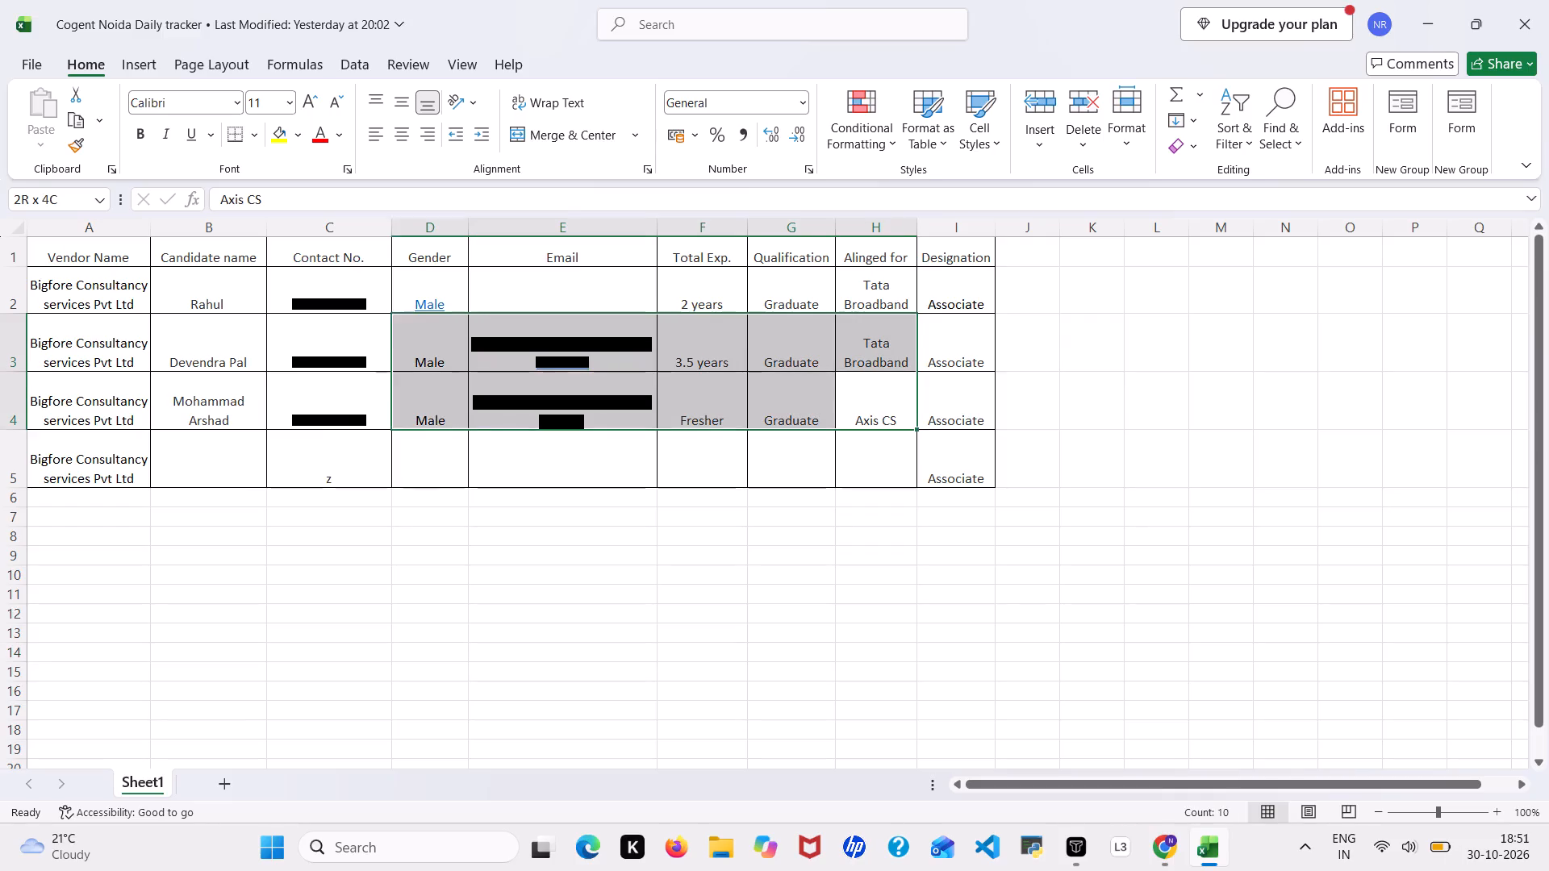
left_click_drag(429, 335, 255, 307)
key("Delete")
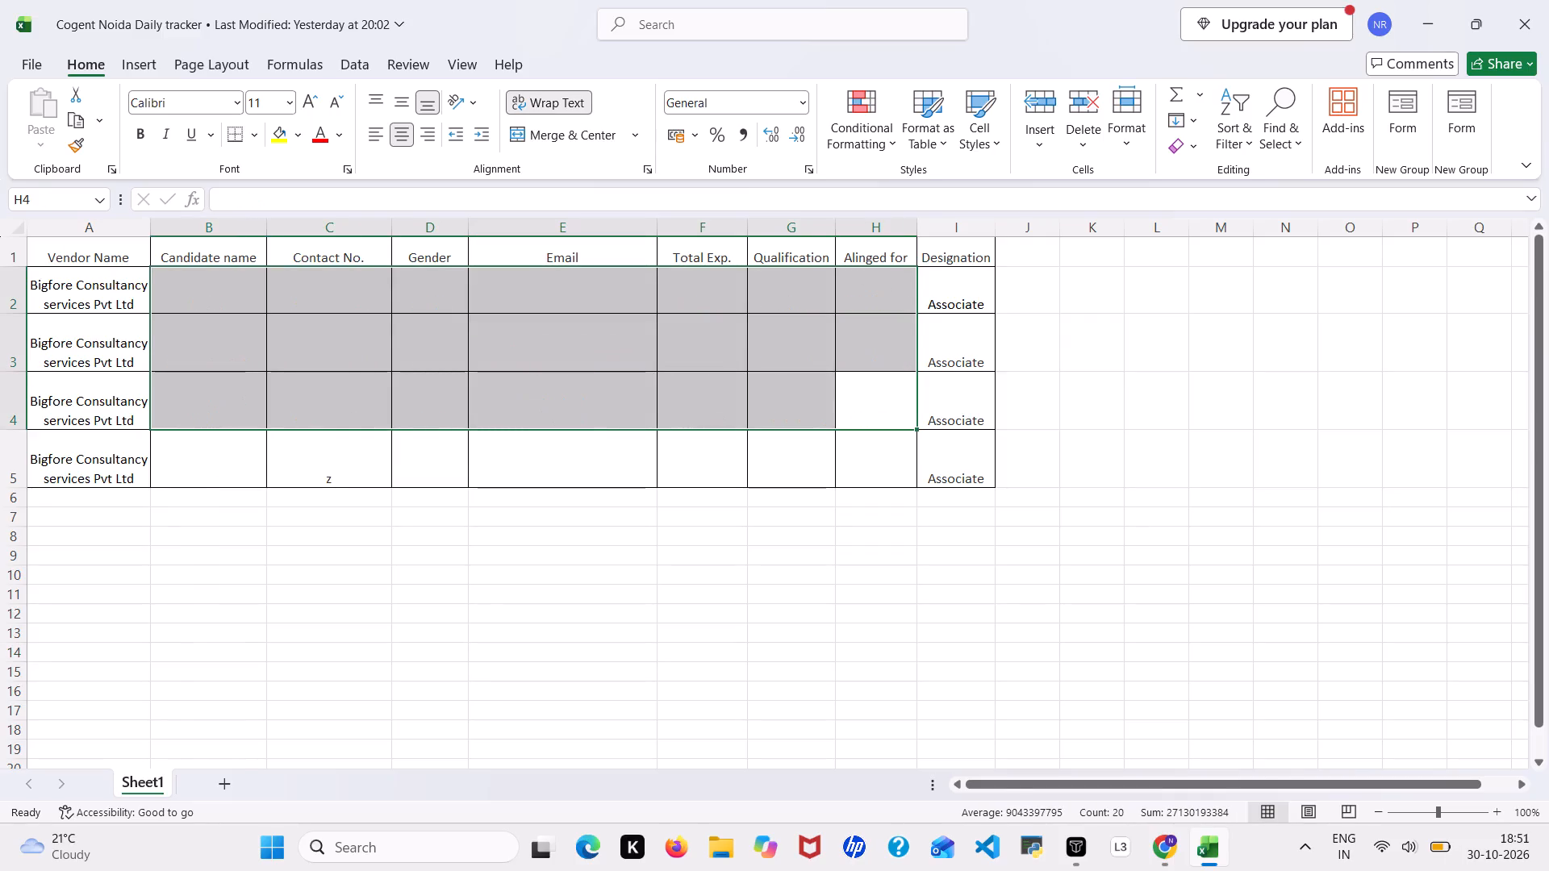
left_click(563, 701)
Select the empty Candidate name cell B2 in the first Bigfore Consultancy row of the tracker.
left_click(232, 284)
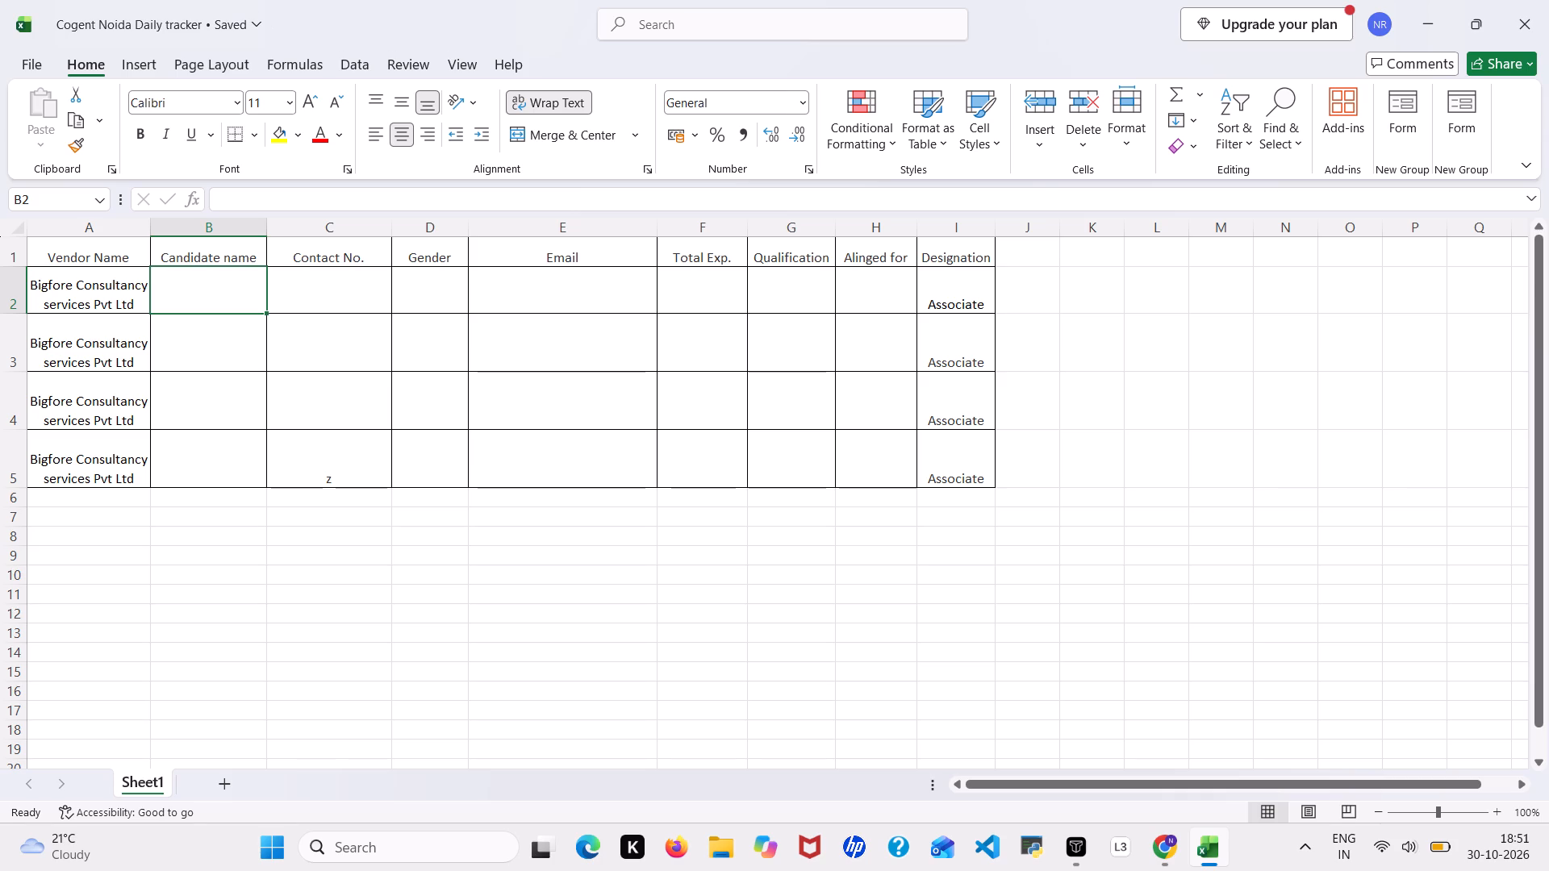
left_click(232, 284)
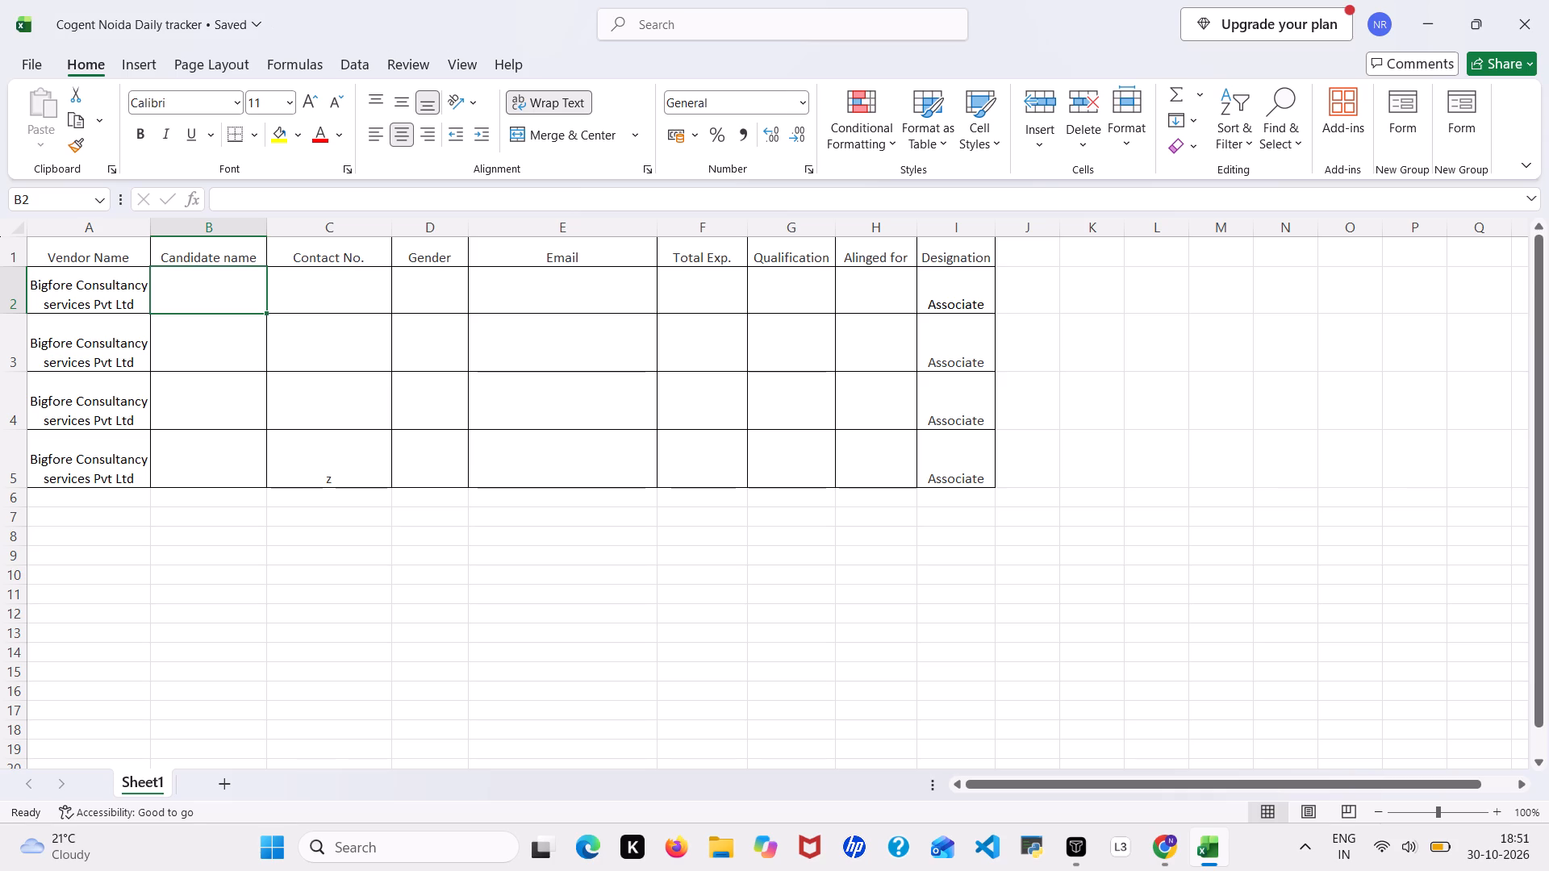
left_click(278, 300)
left_click(237, 291)
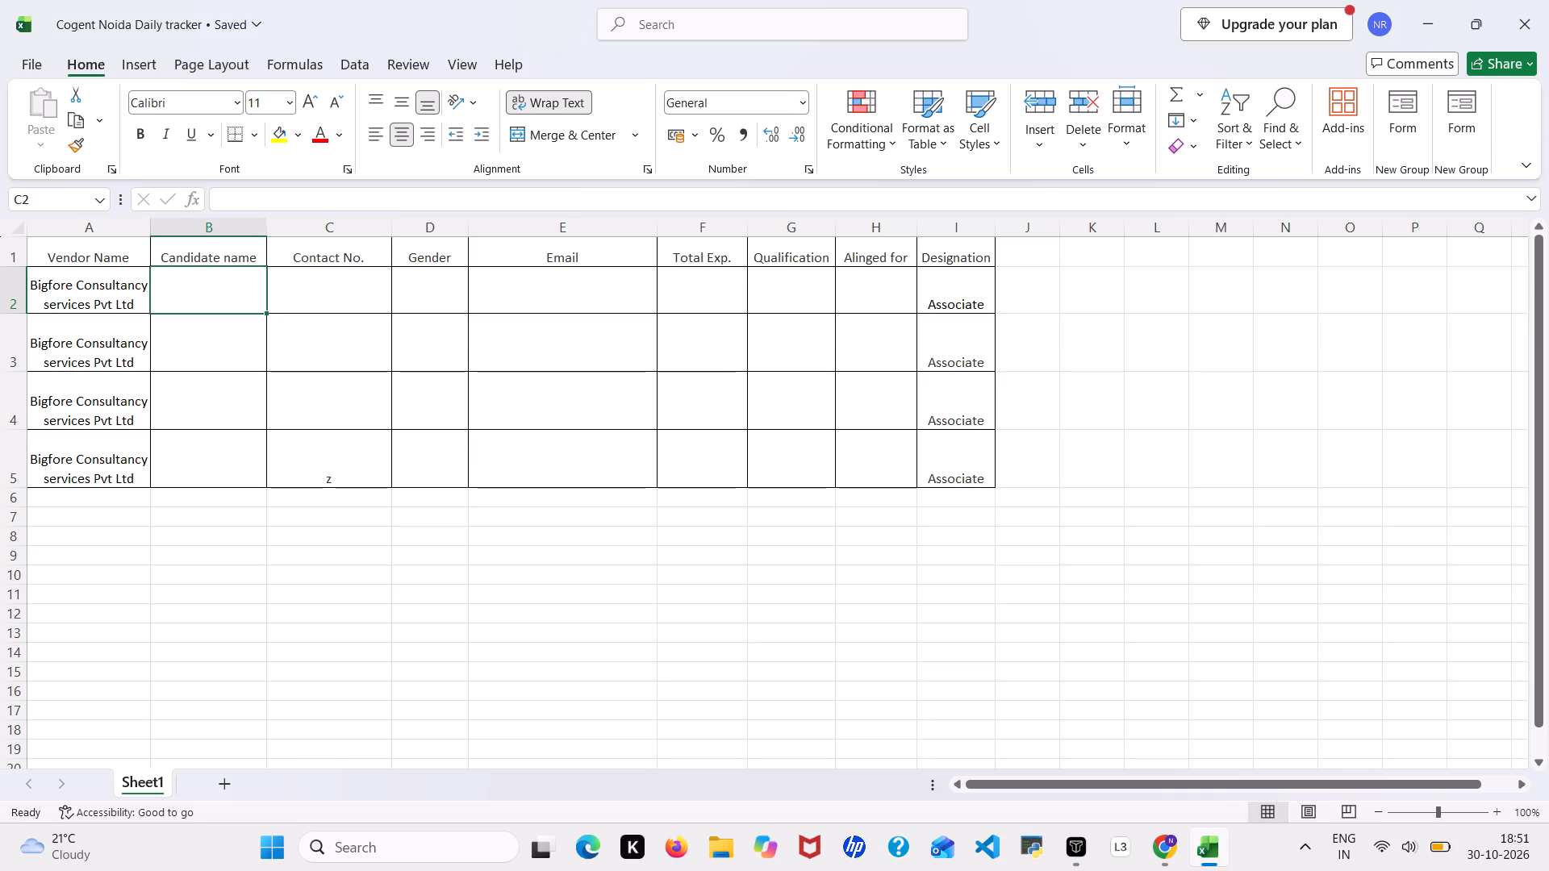
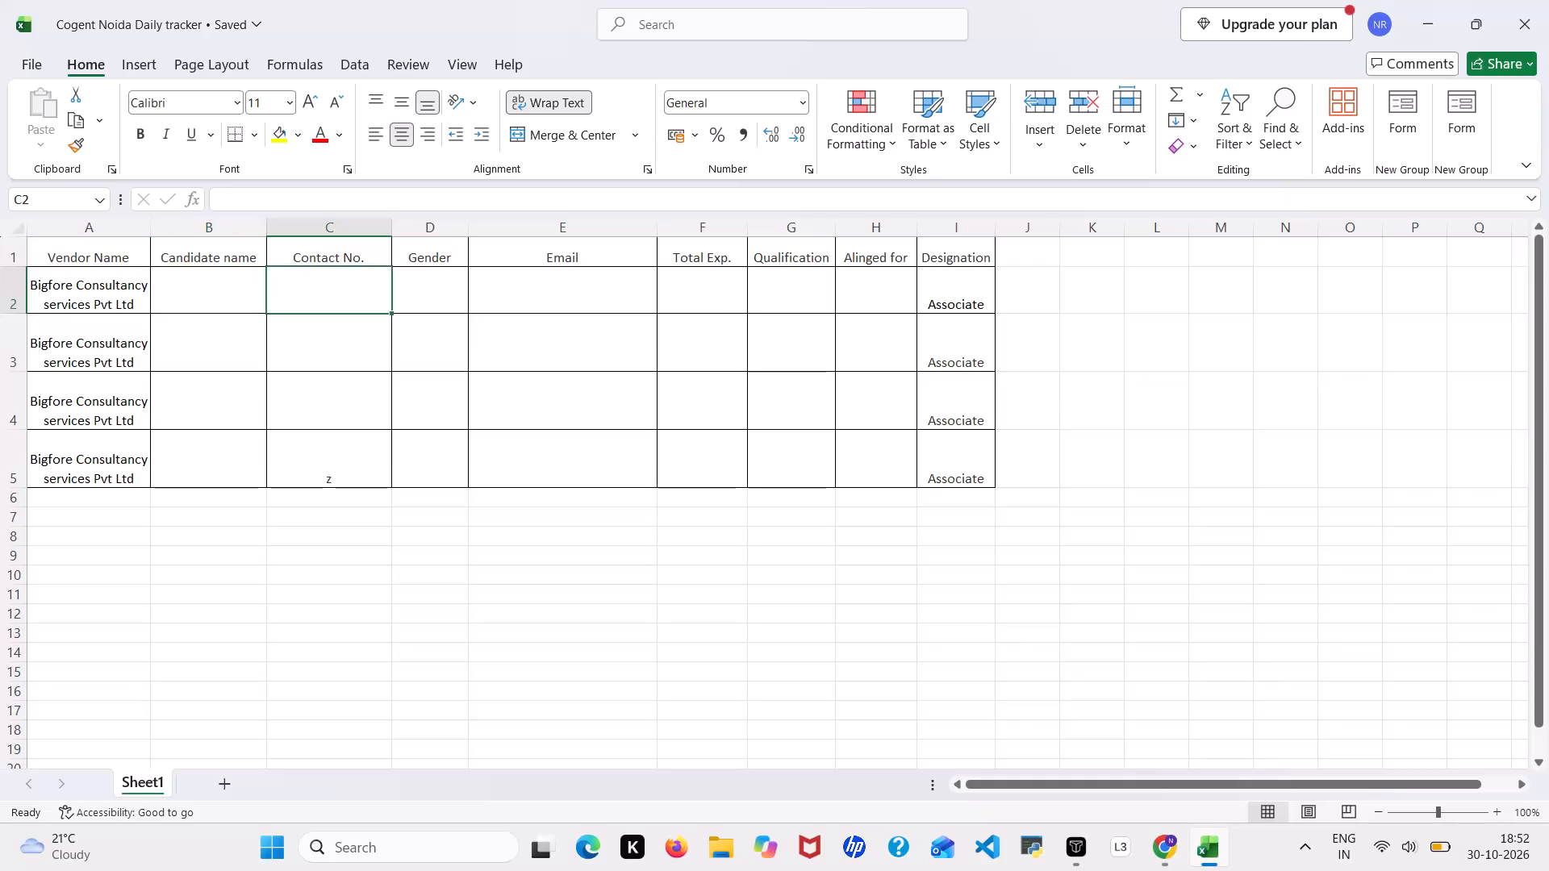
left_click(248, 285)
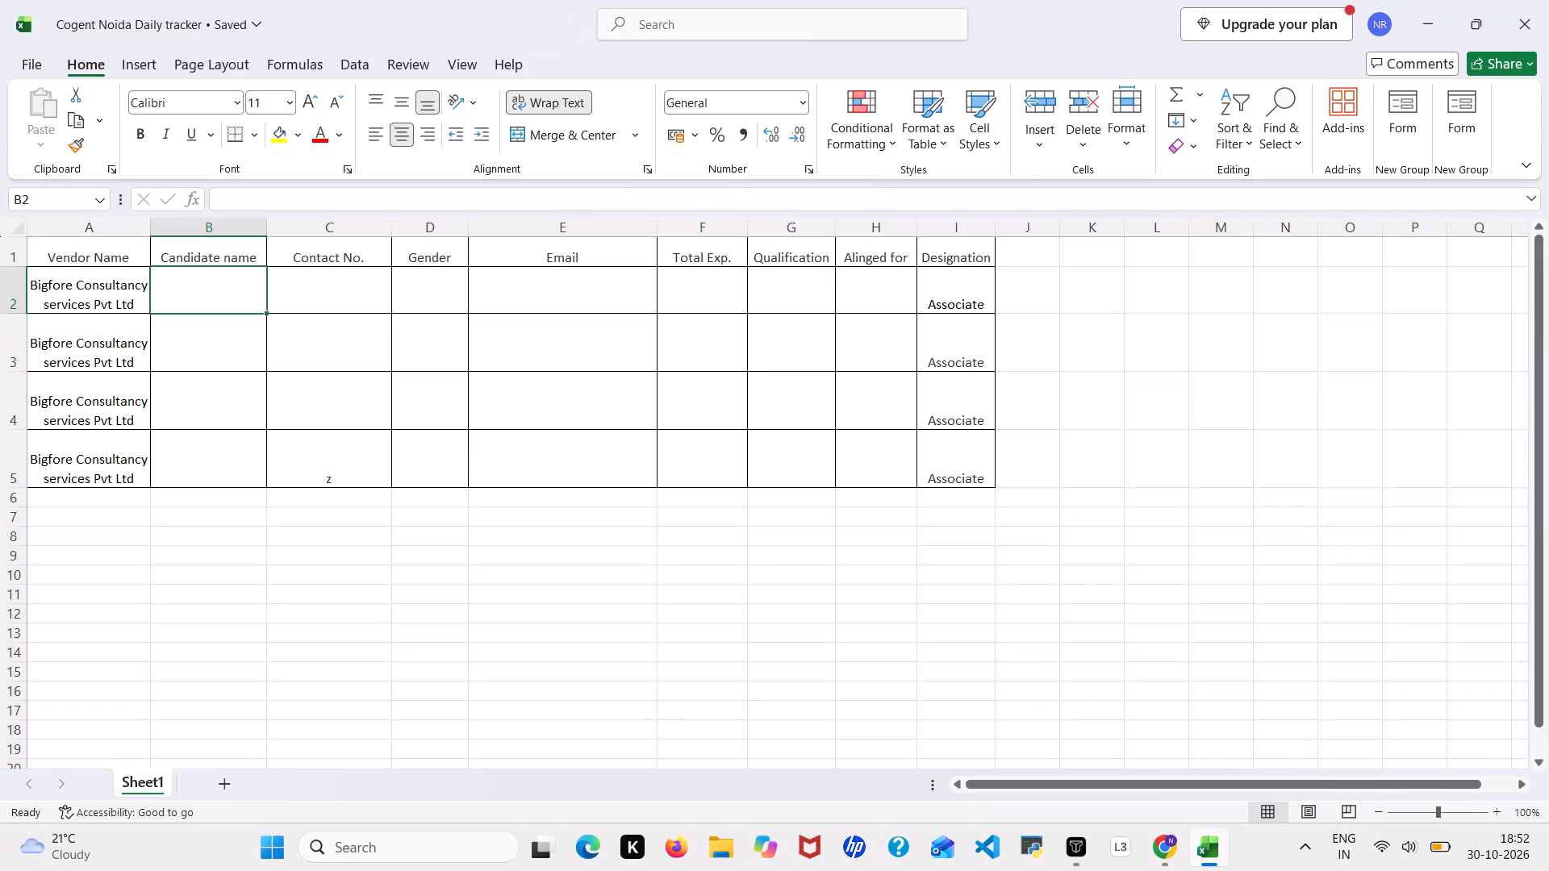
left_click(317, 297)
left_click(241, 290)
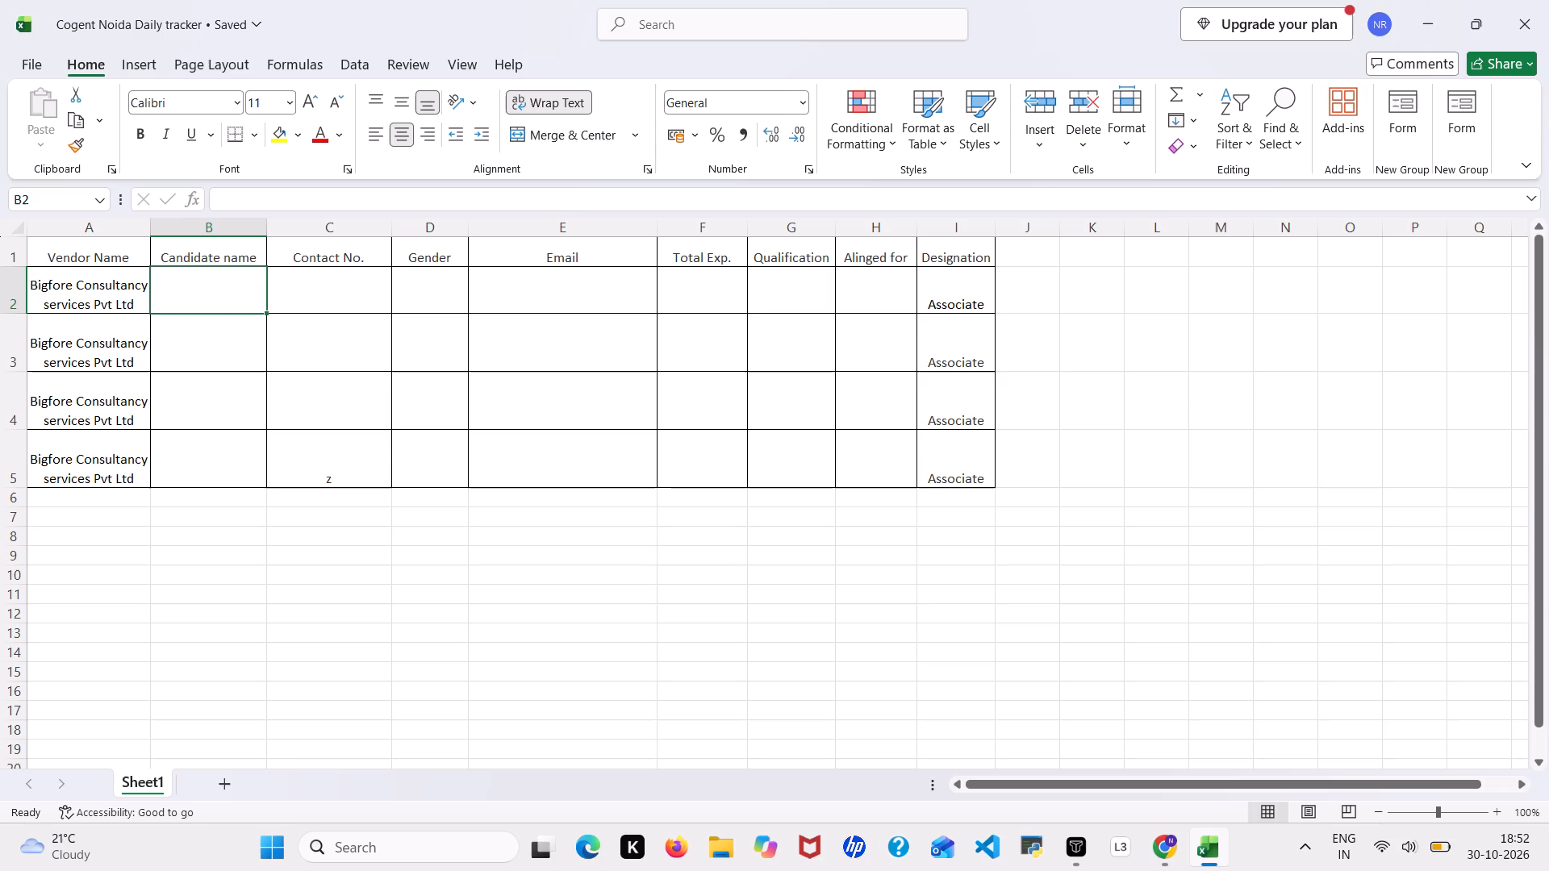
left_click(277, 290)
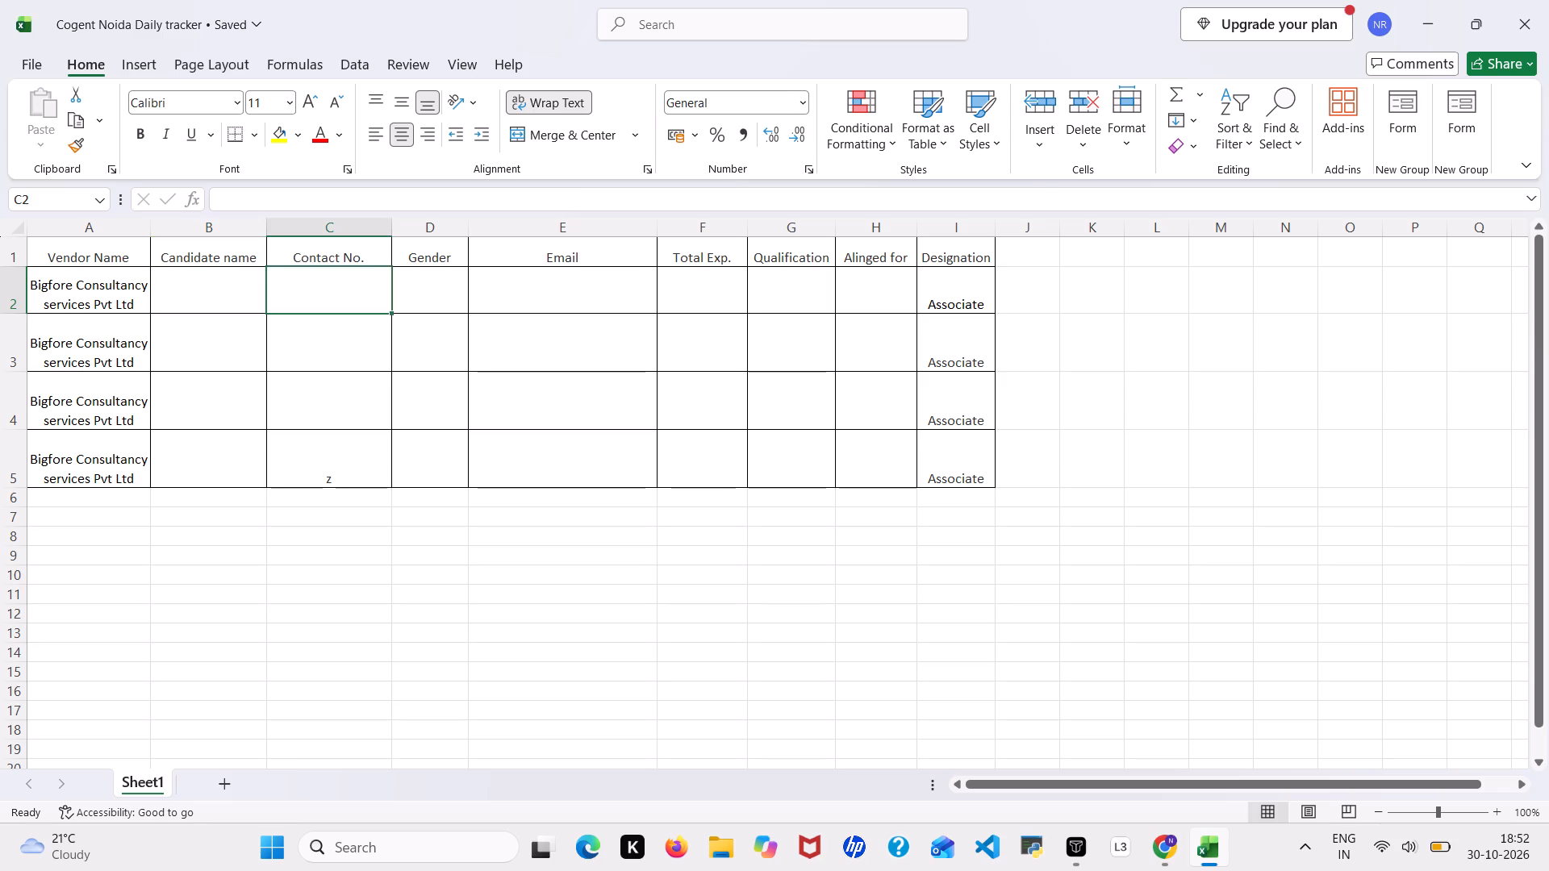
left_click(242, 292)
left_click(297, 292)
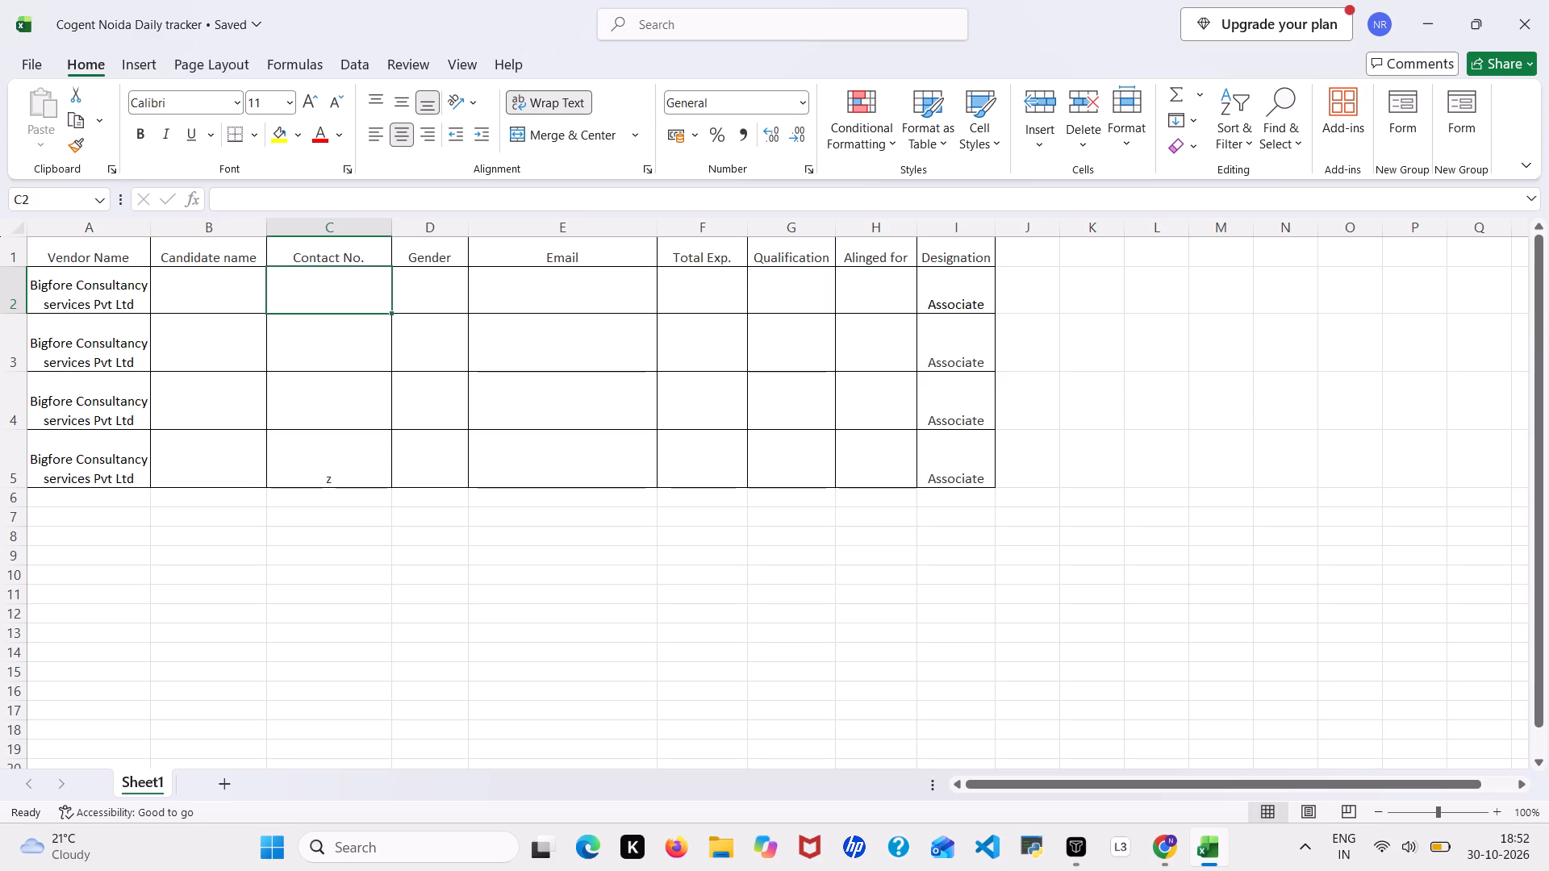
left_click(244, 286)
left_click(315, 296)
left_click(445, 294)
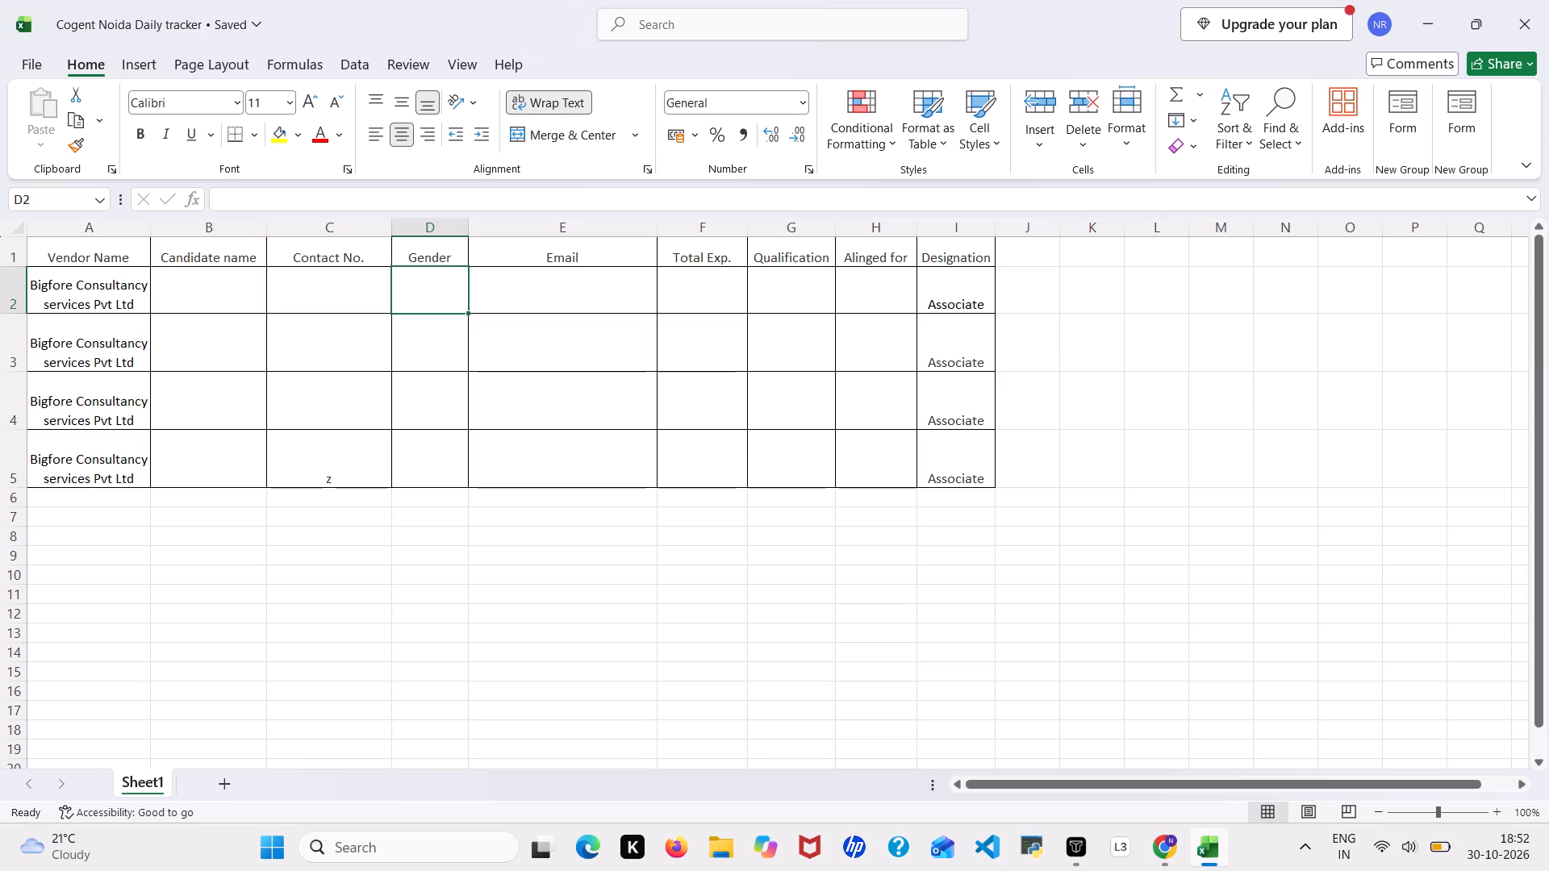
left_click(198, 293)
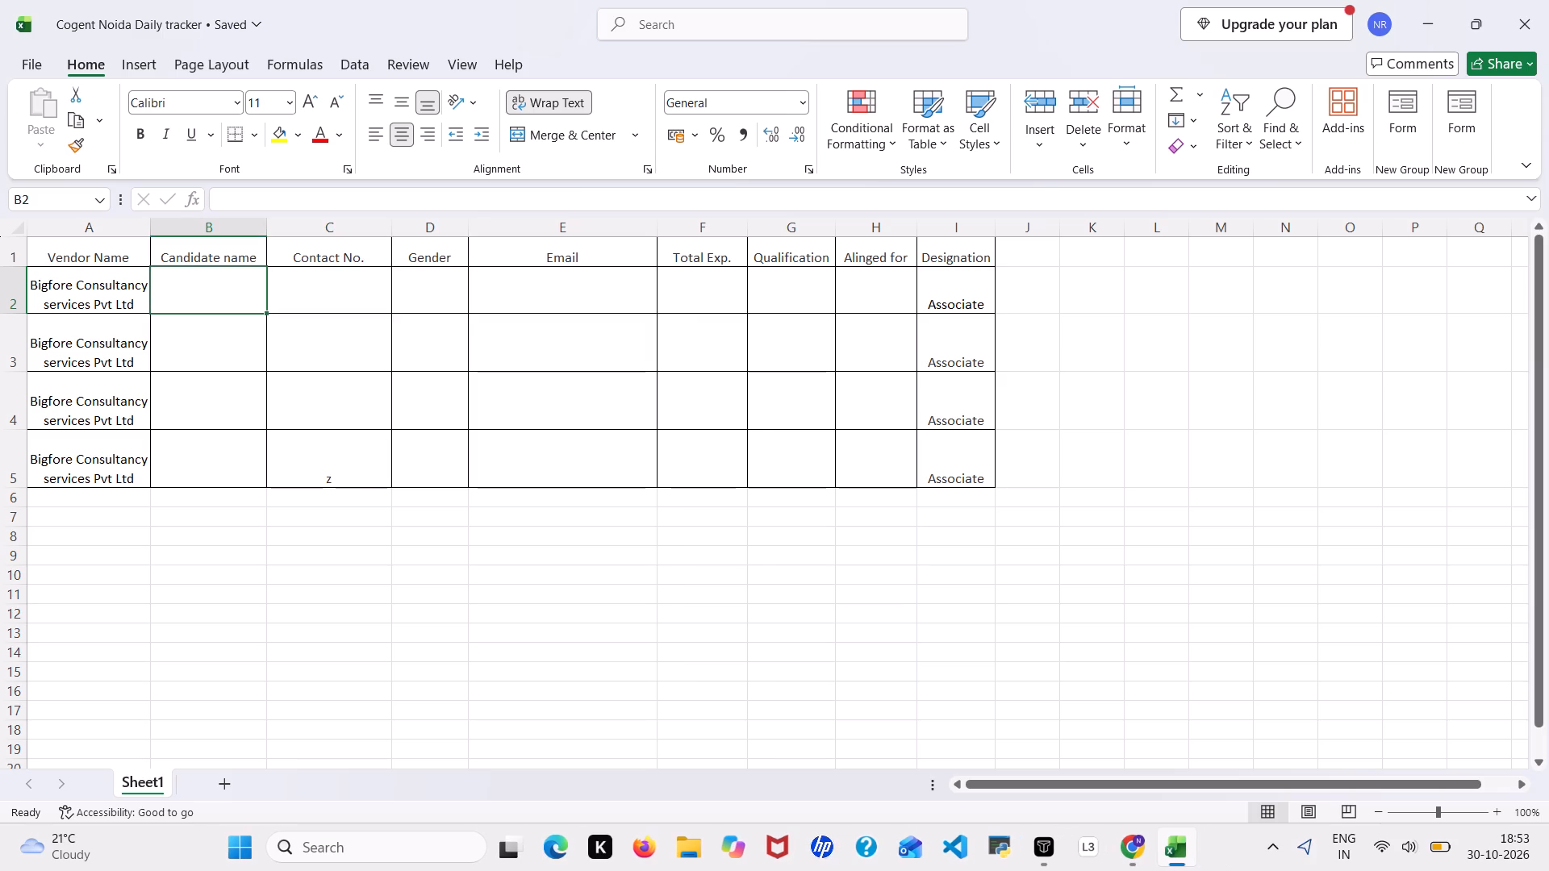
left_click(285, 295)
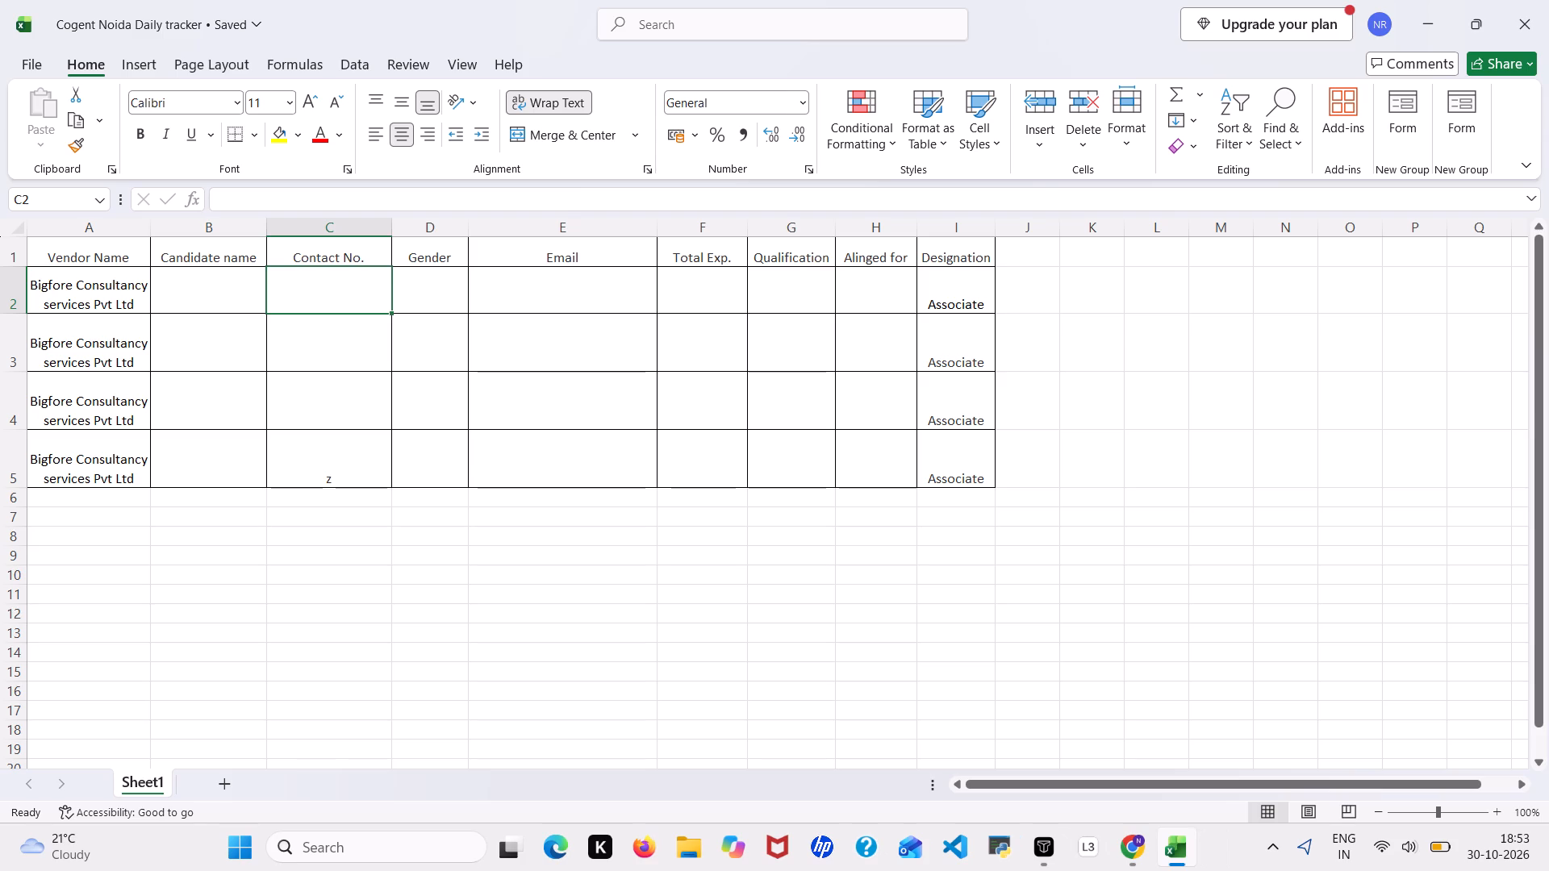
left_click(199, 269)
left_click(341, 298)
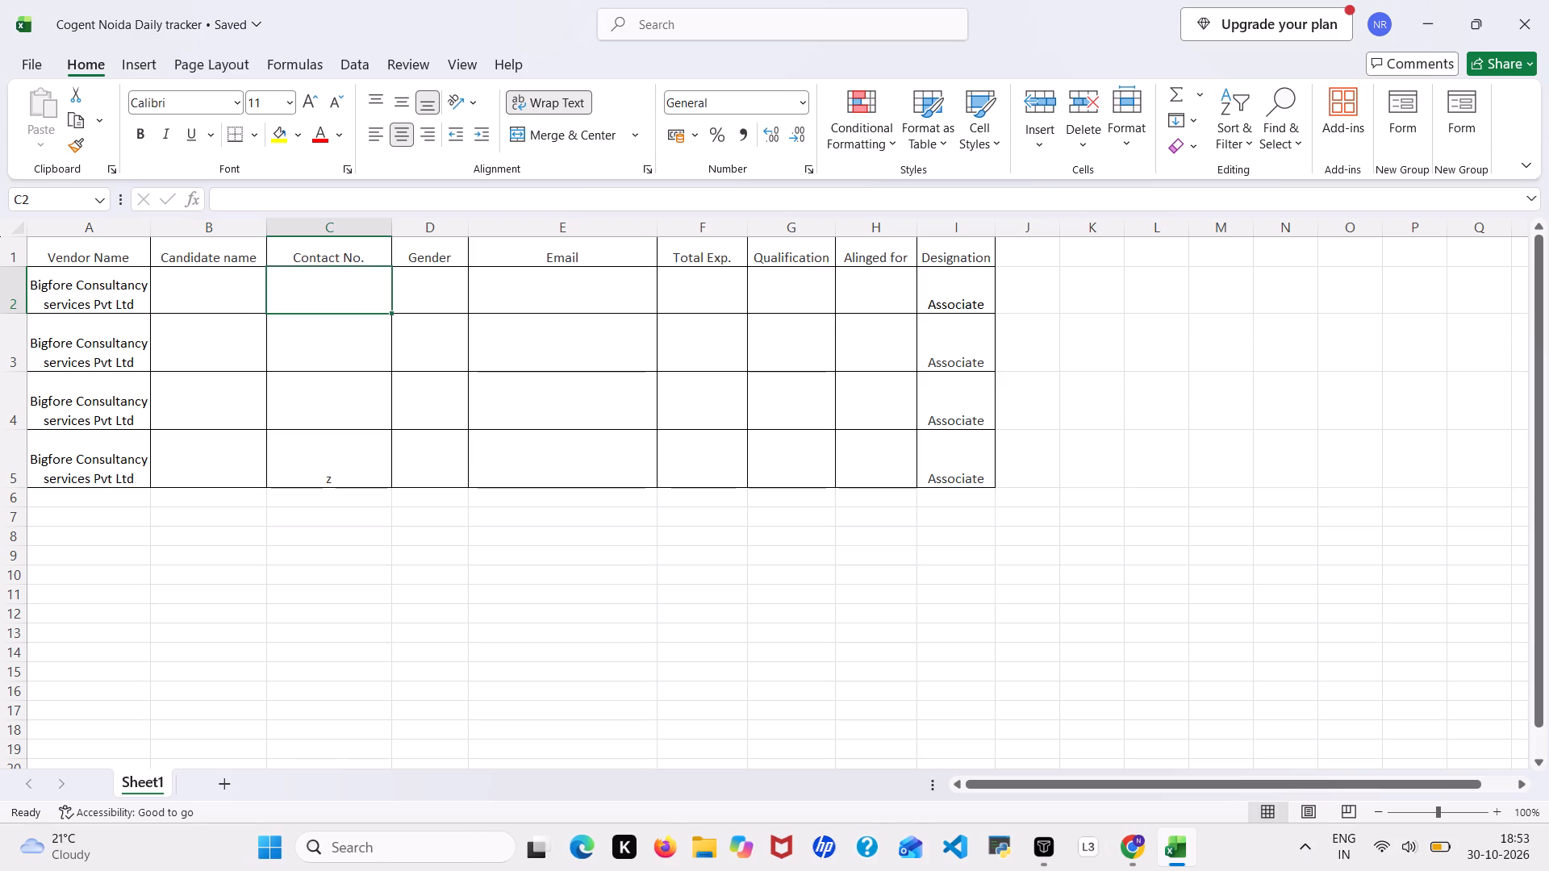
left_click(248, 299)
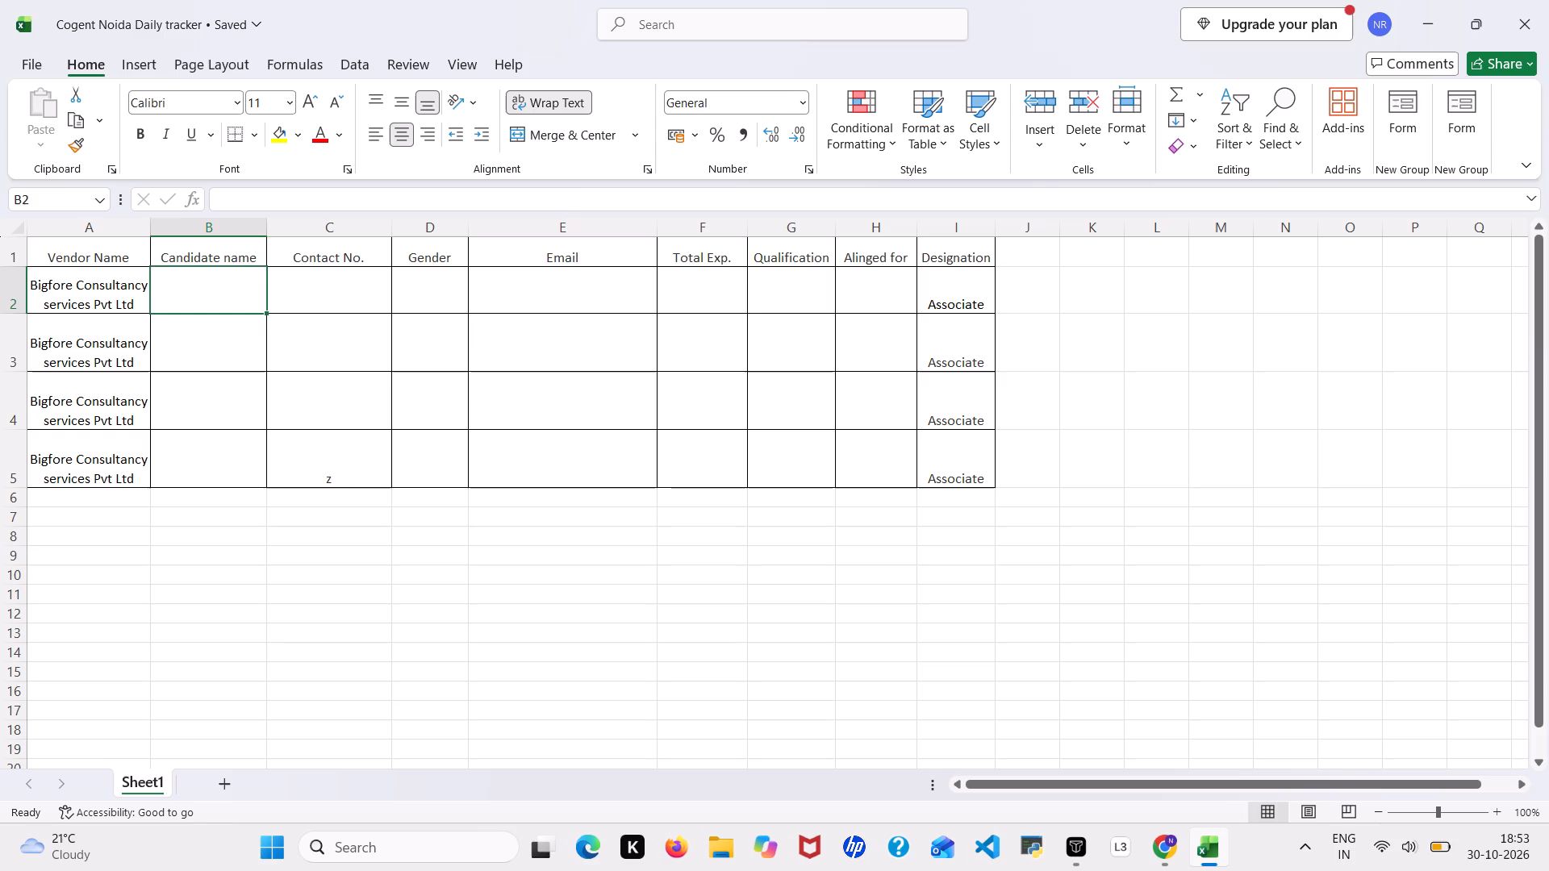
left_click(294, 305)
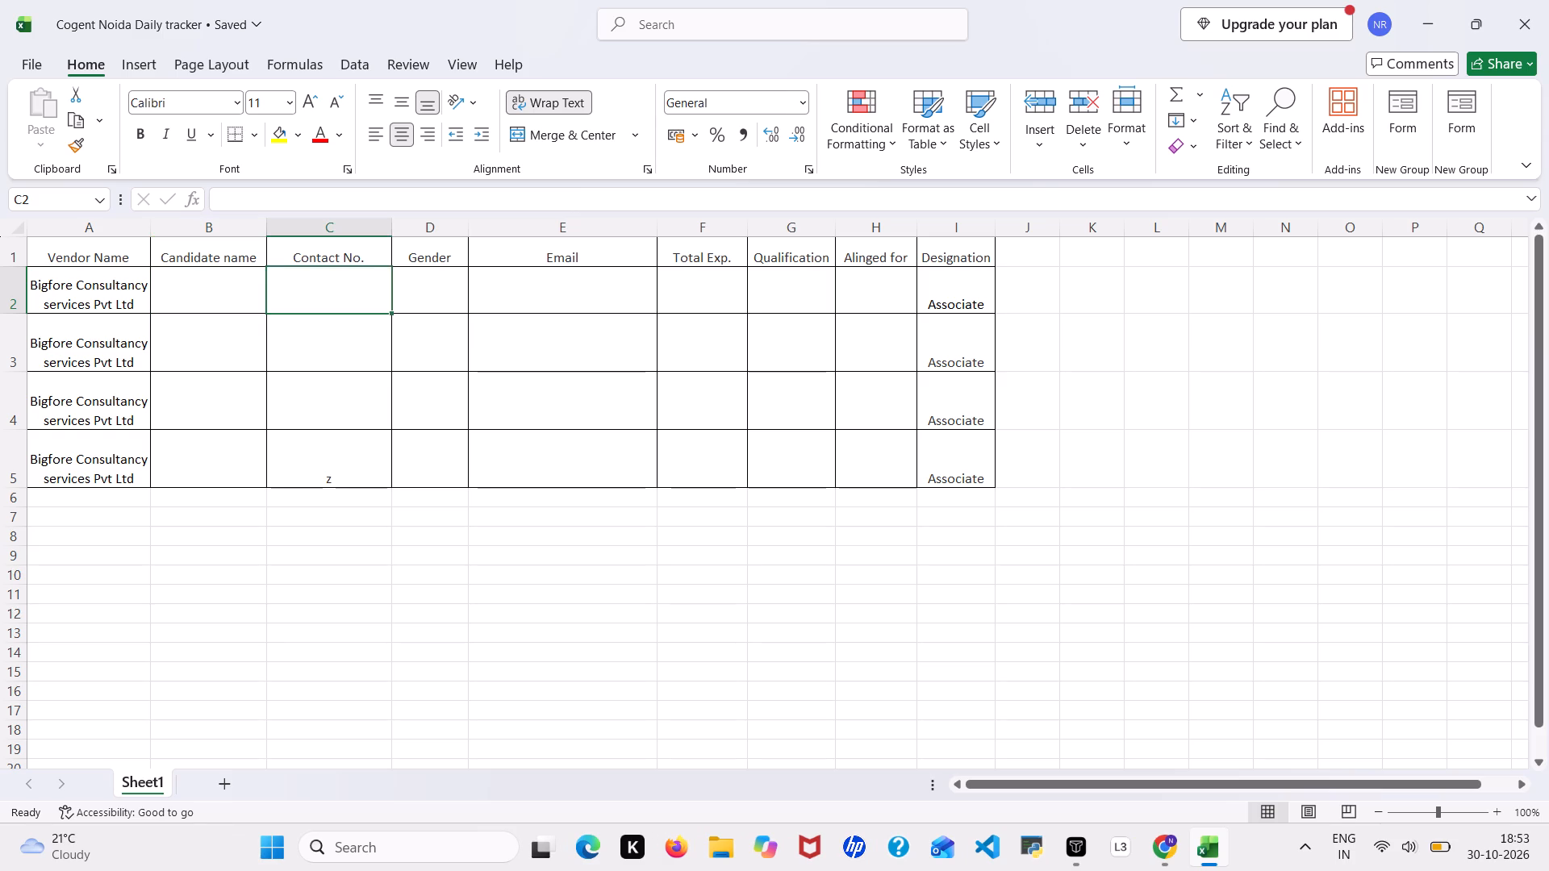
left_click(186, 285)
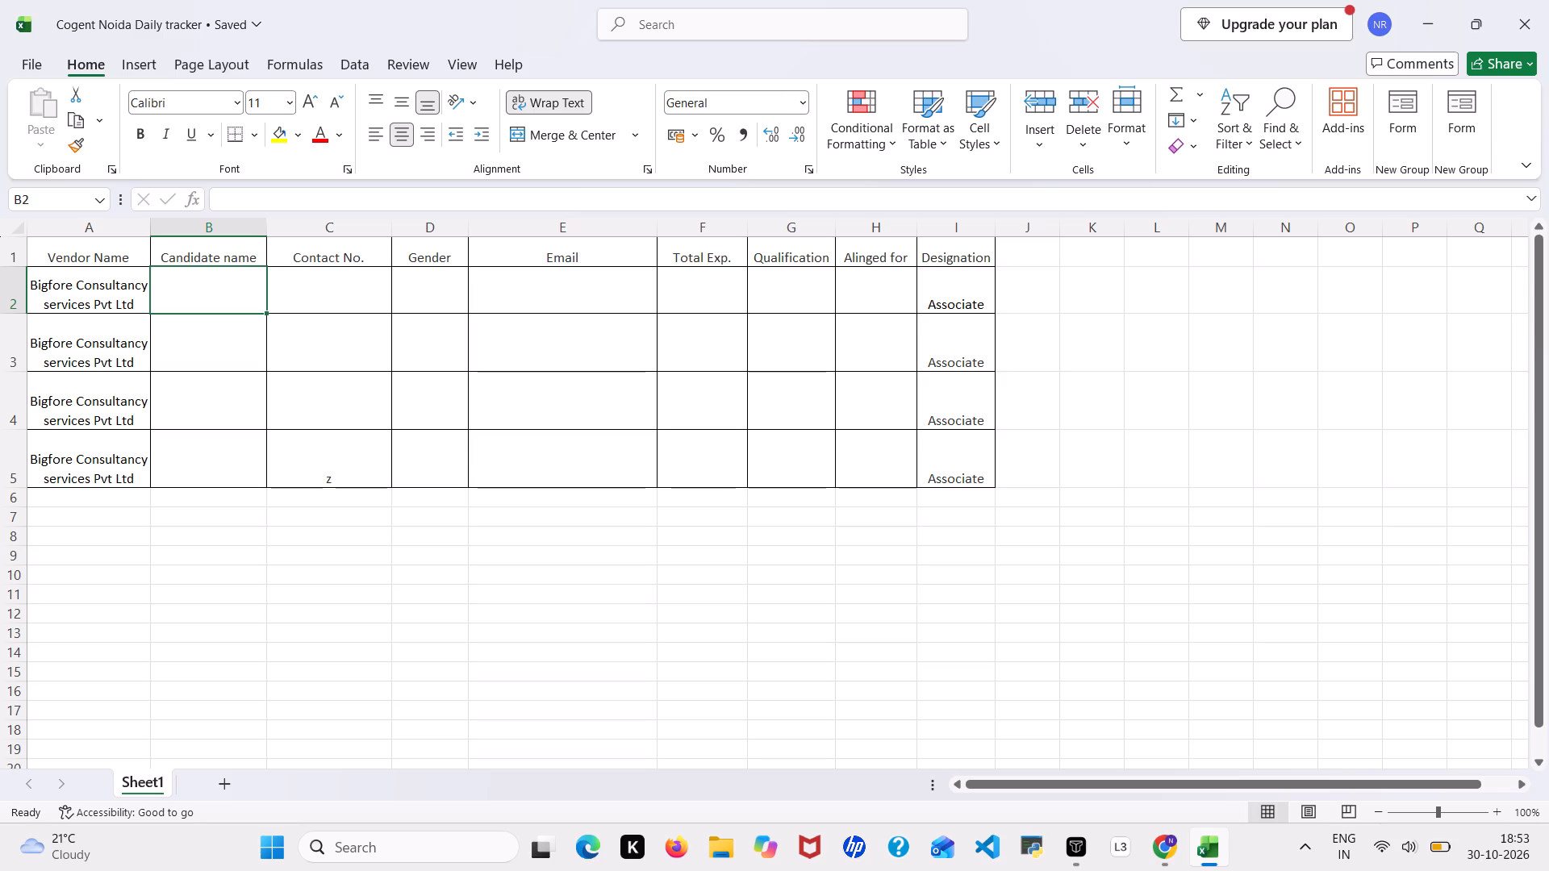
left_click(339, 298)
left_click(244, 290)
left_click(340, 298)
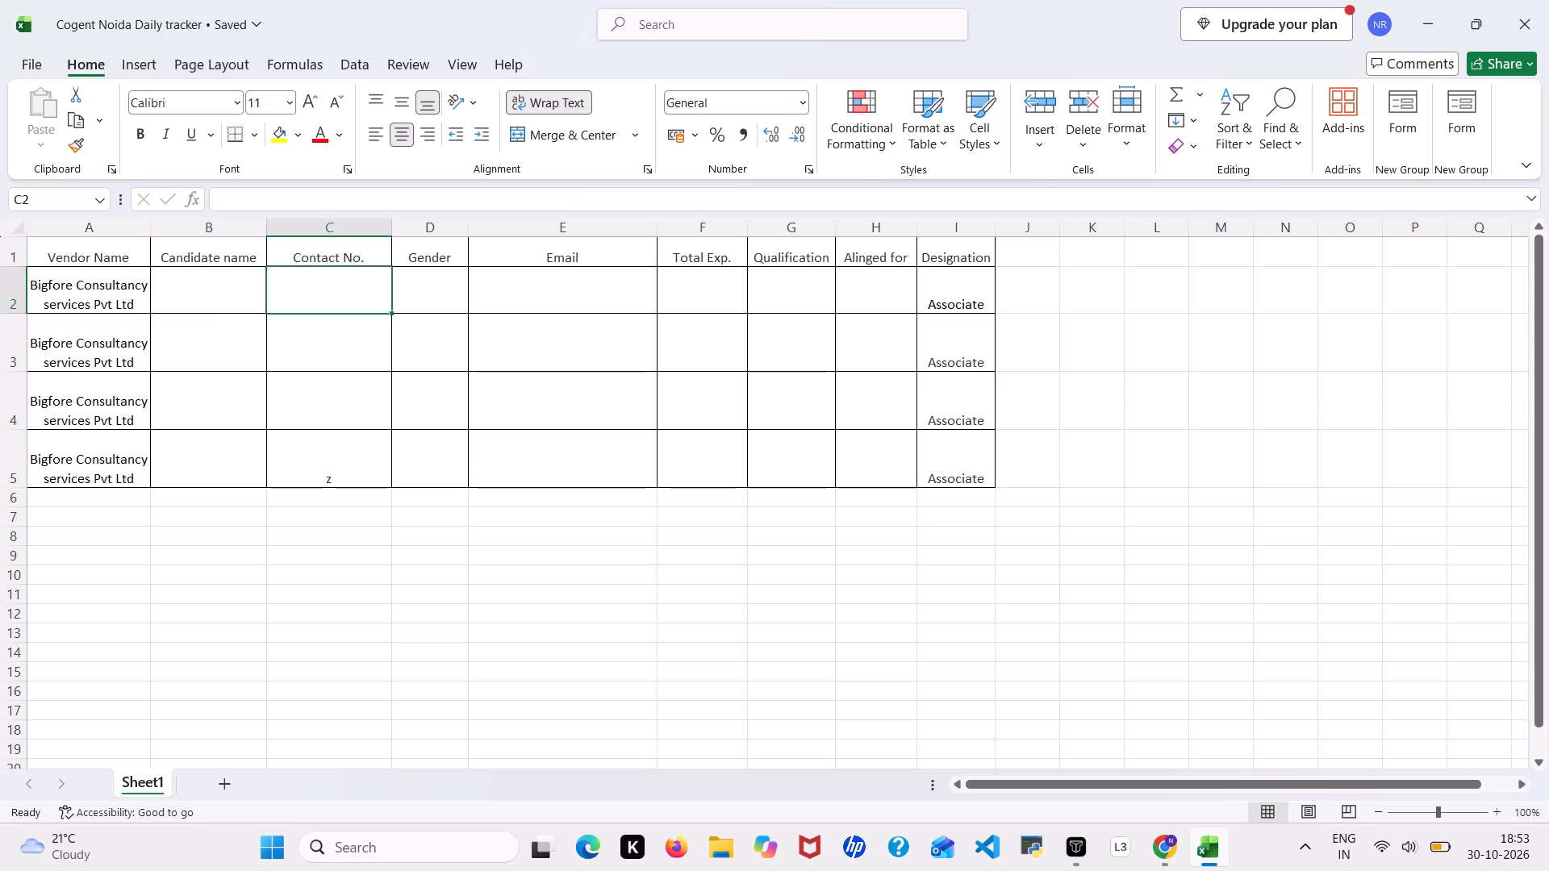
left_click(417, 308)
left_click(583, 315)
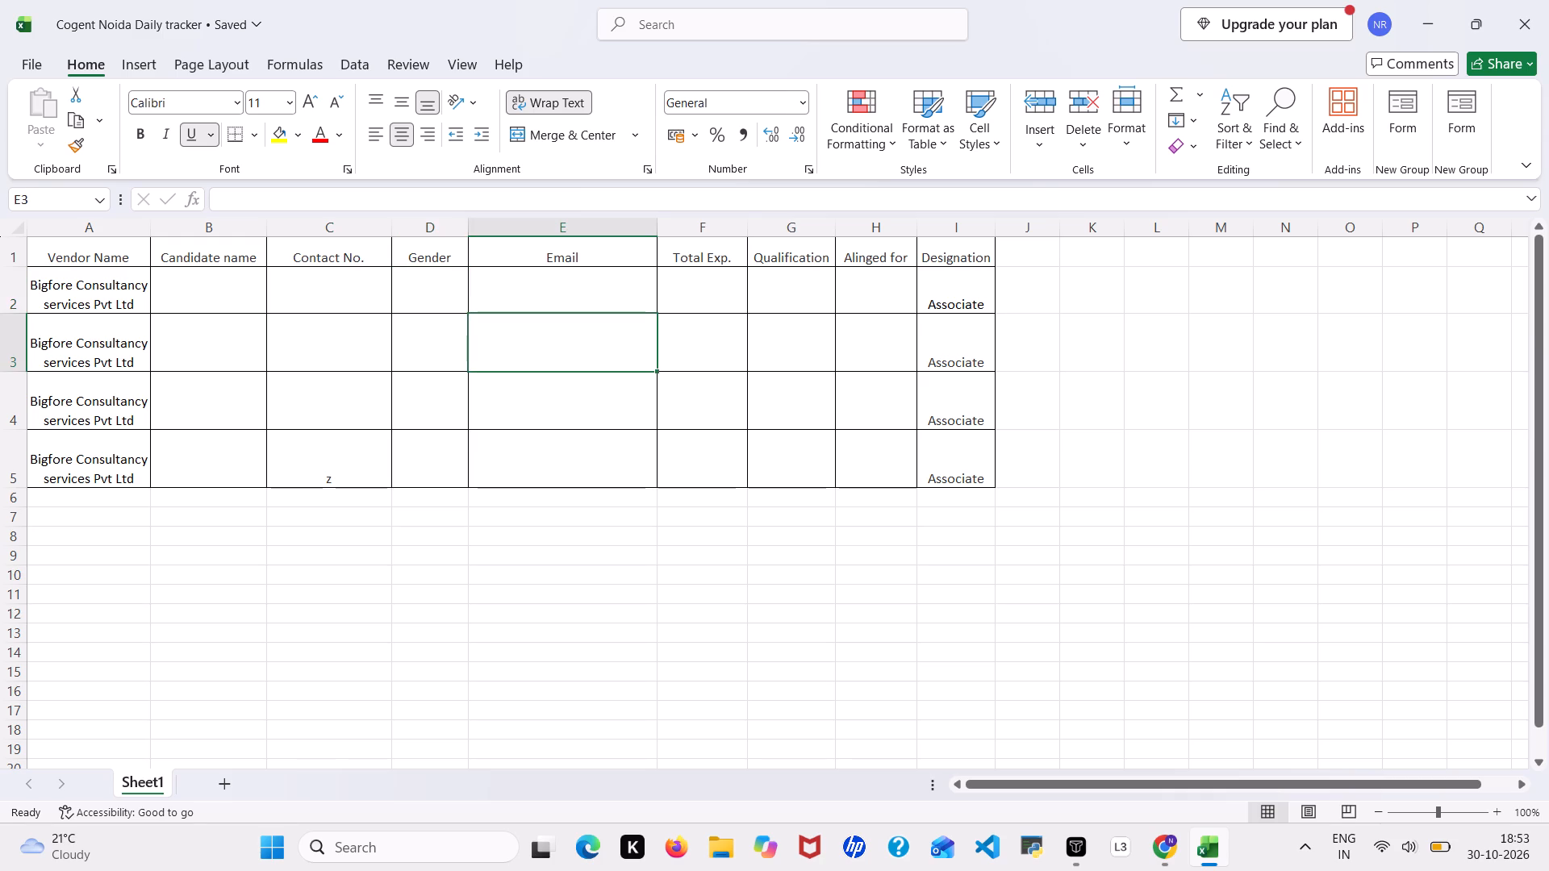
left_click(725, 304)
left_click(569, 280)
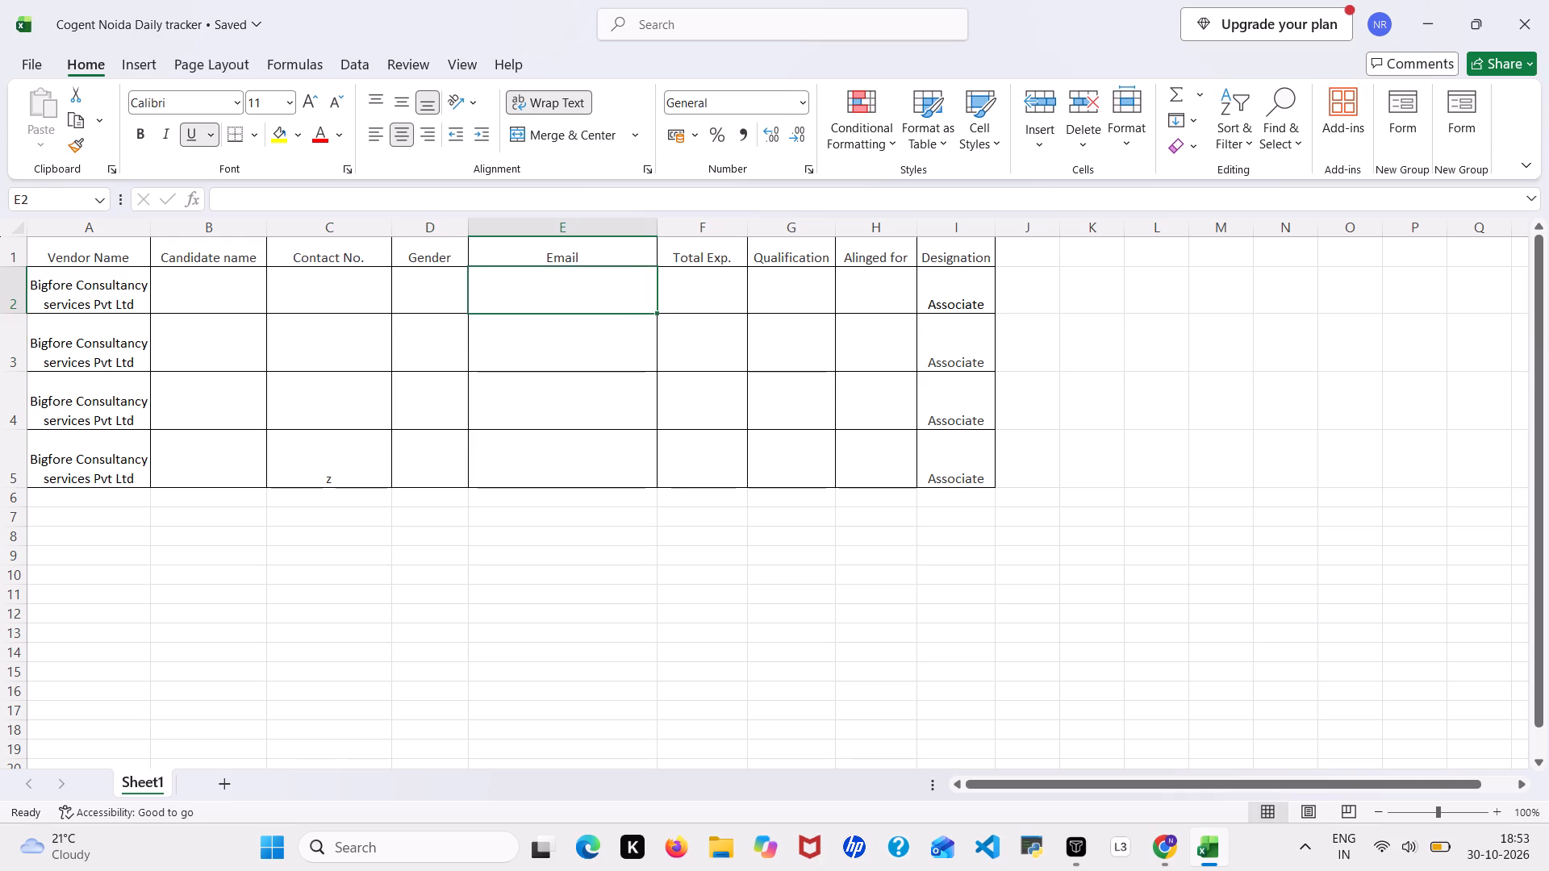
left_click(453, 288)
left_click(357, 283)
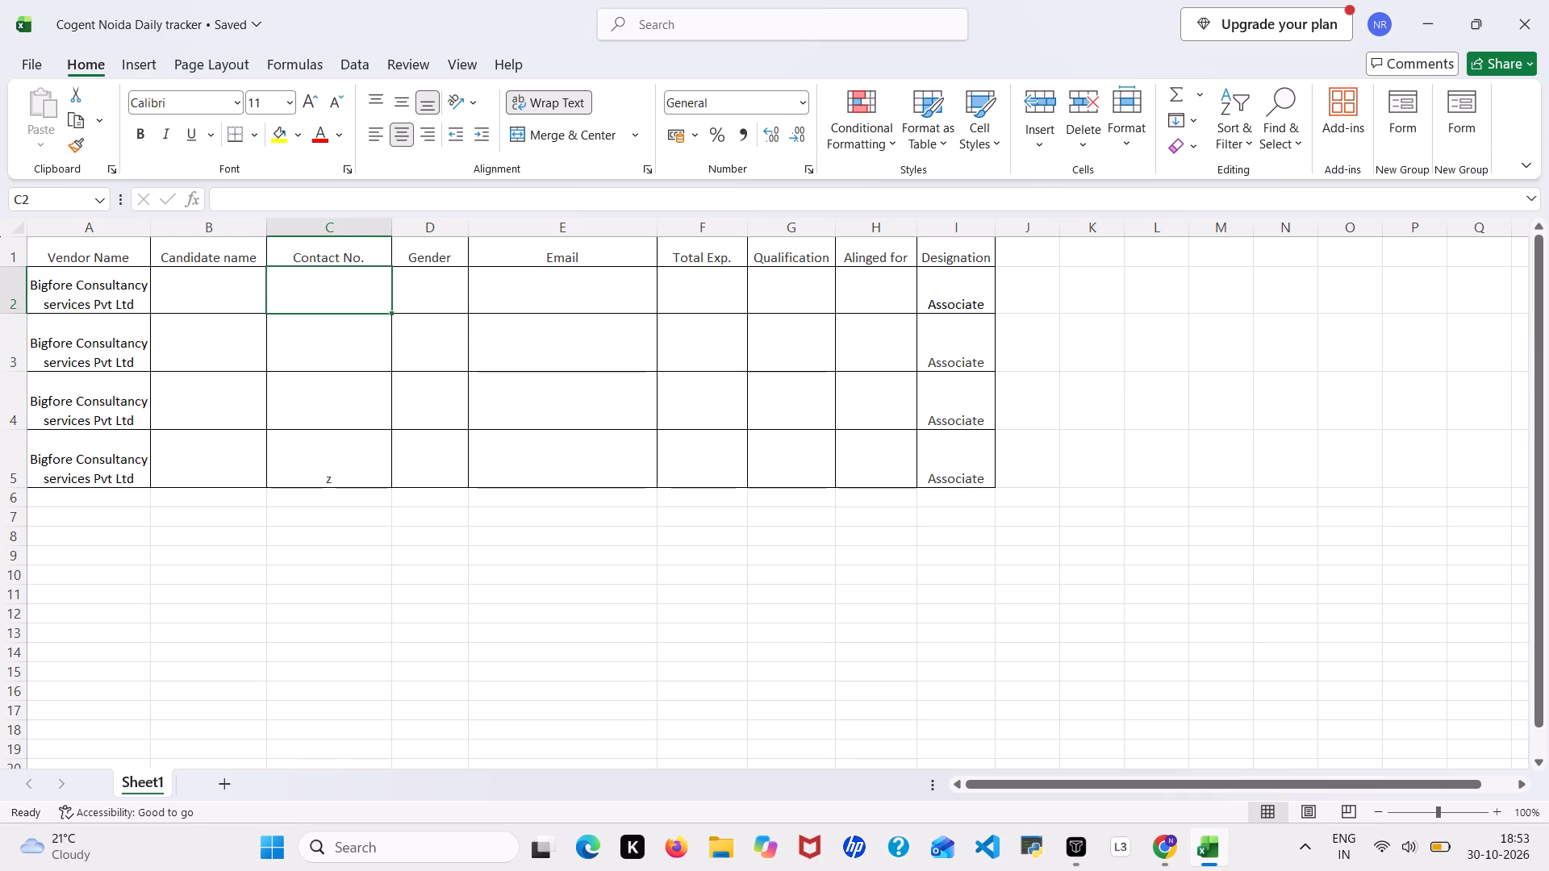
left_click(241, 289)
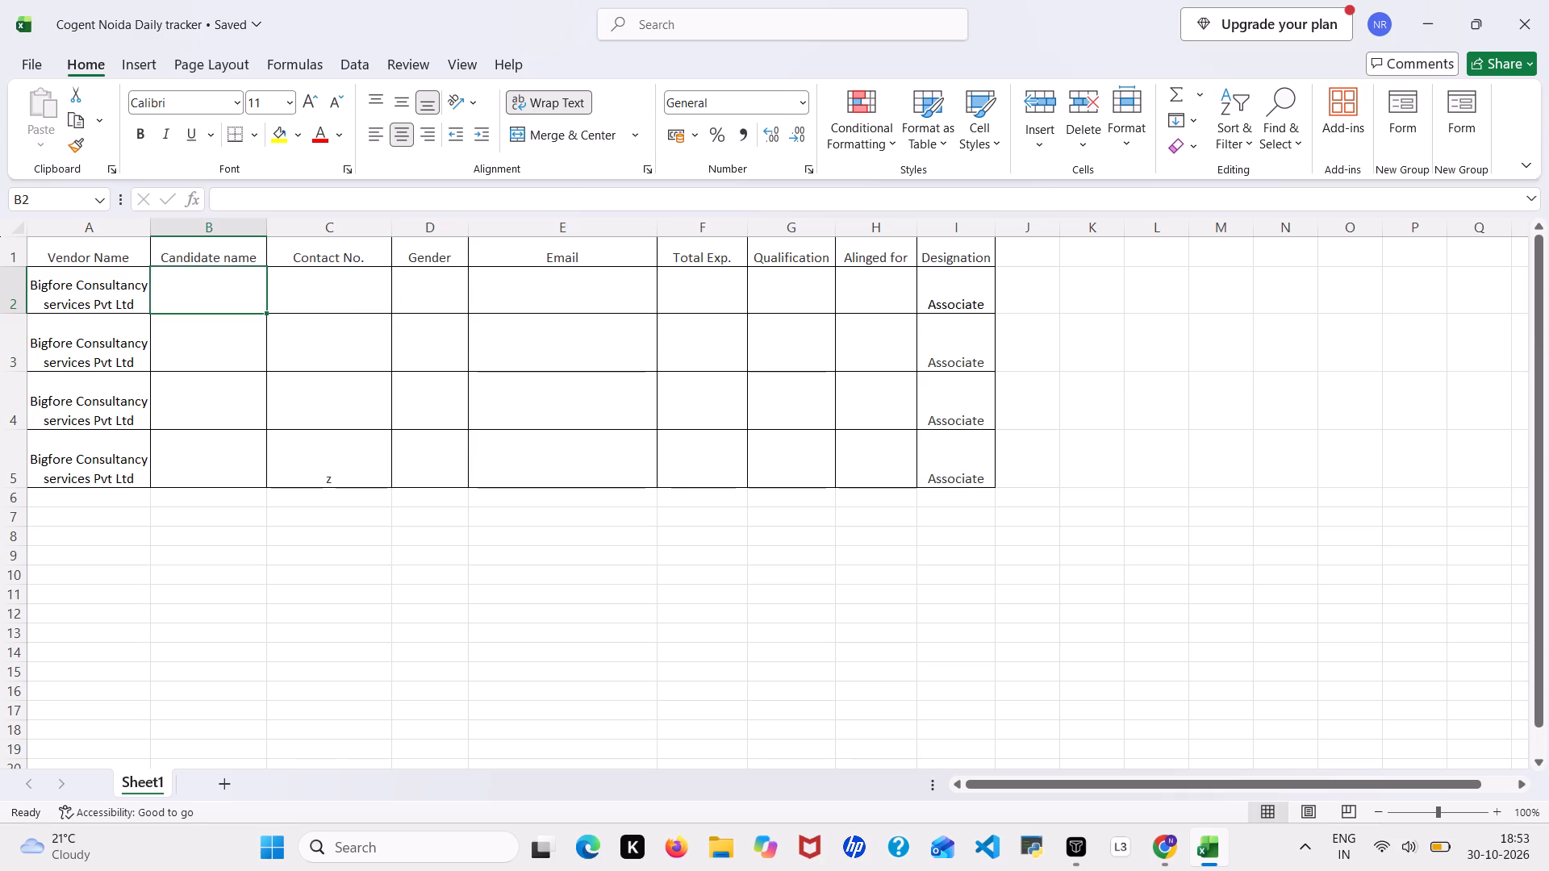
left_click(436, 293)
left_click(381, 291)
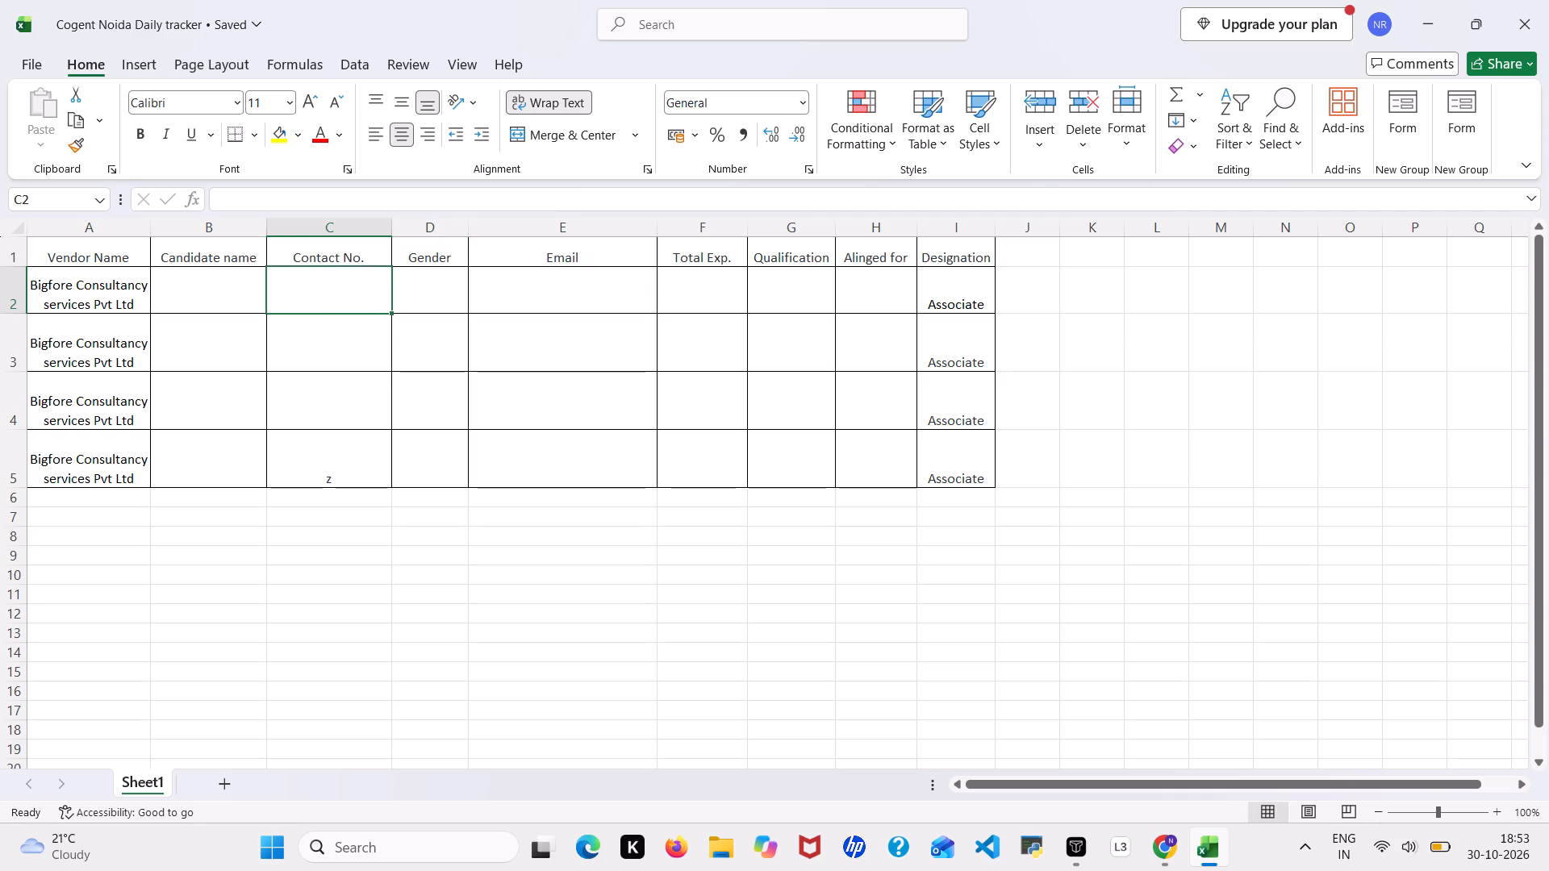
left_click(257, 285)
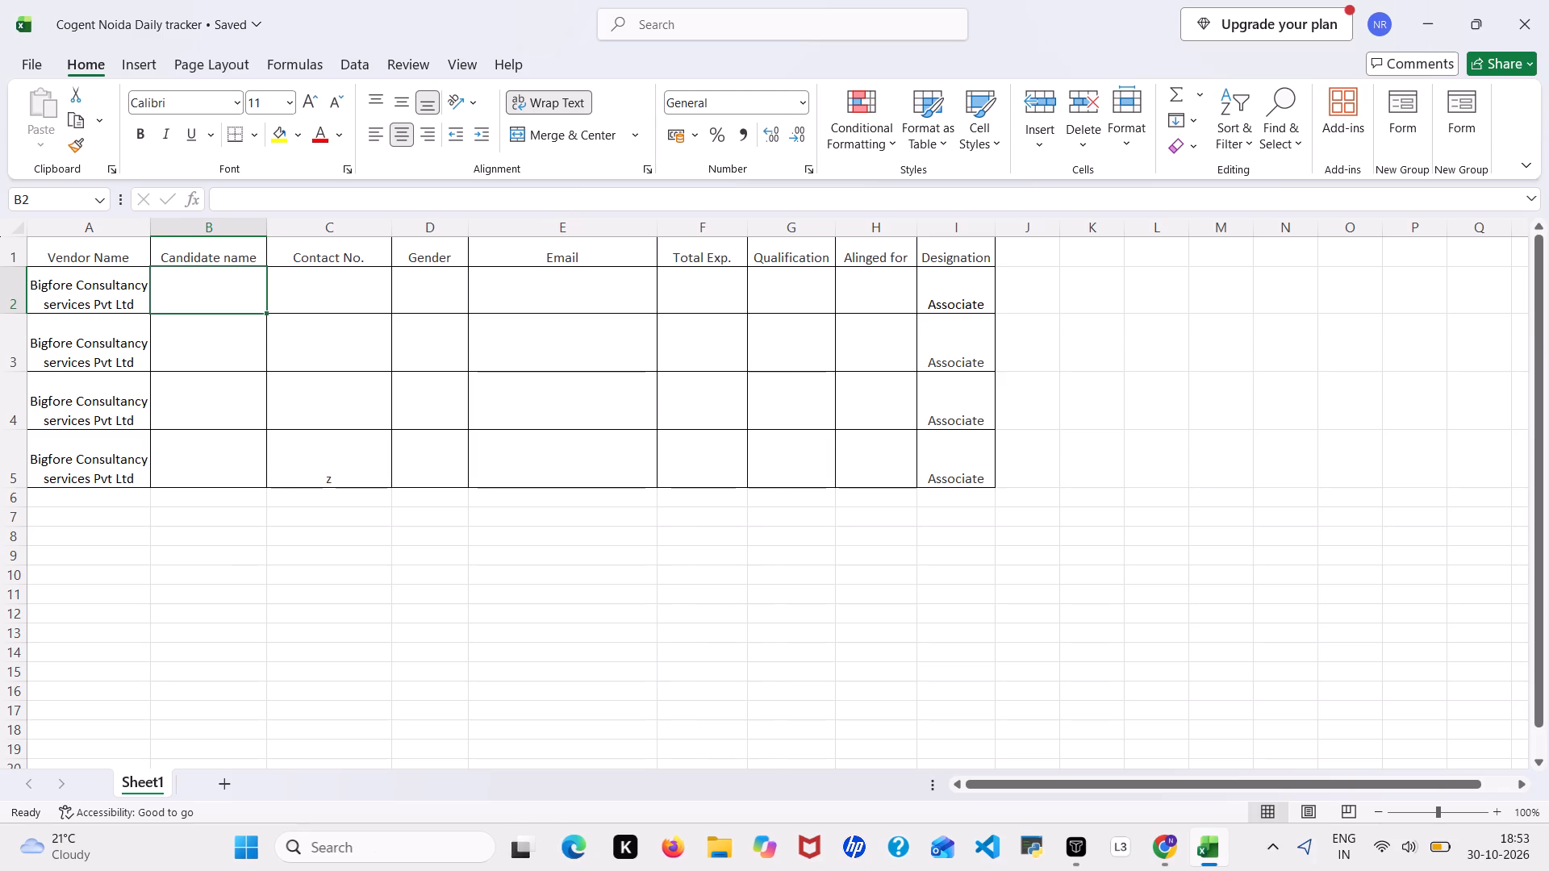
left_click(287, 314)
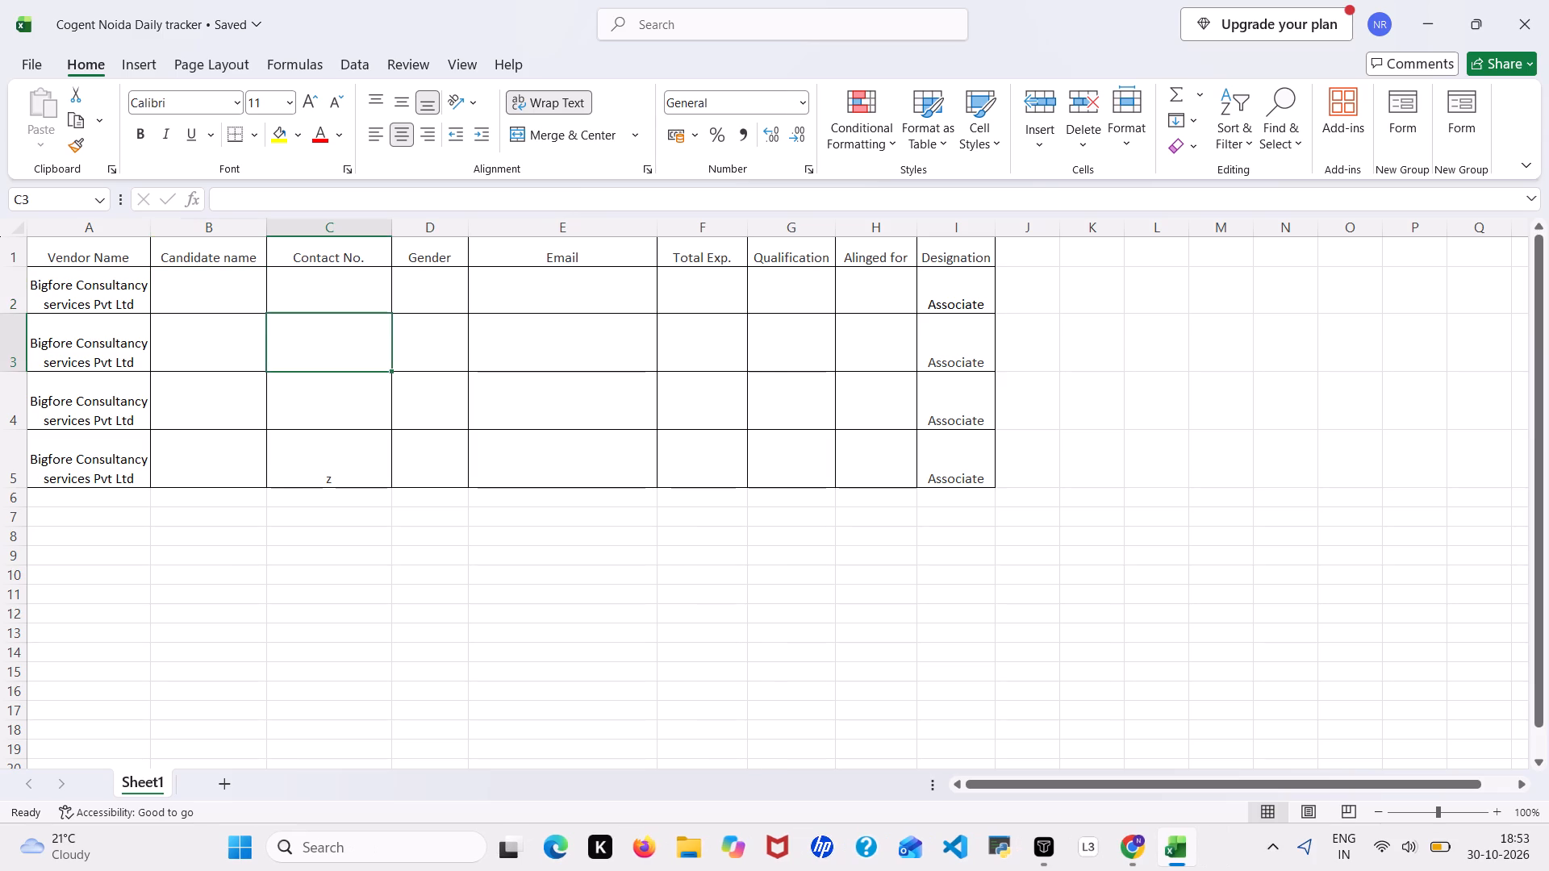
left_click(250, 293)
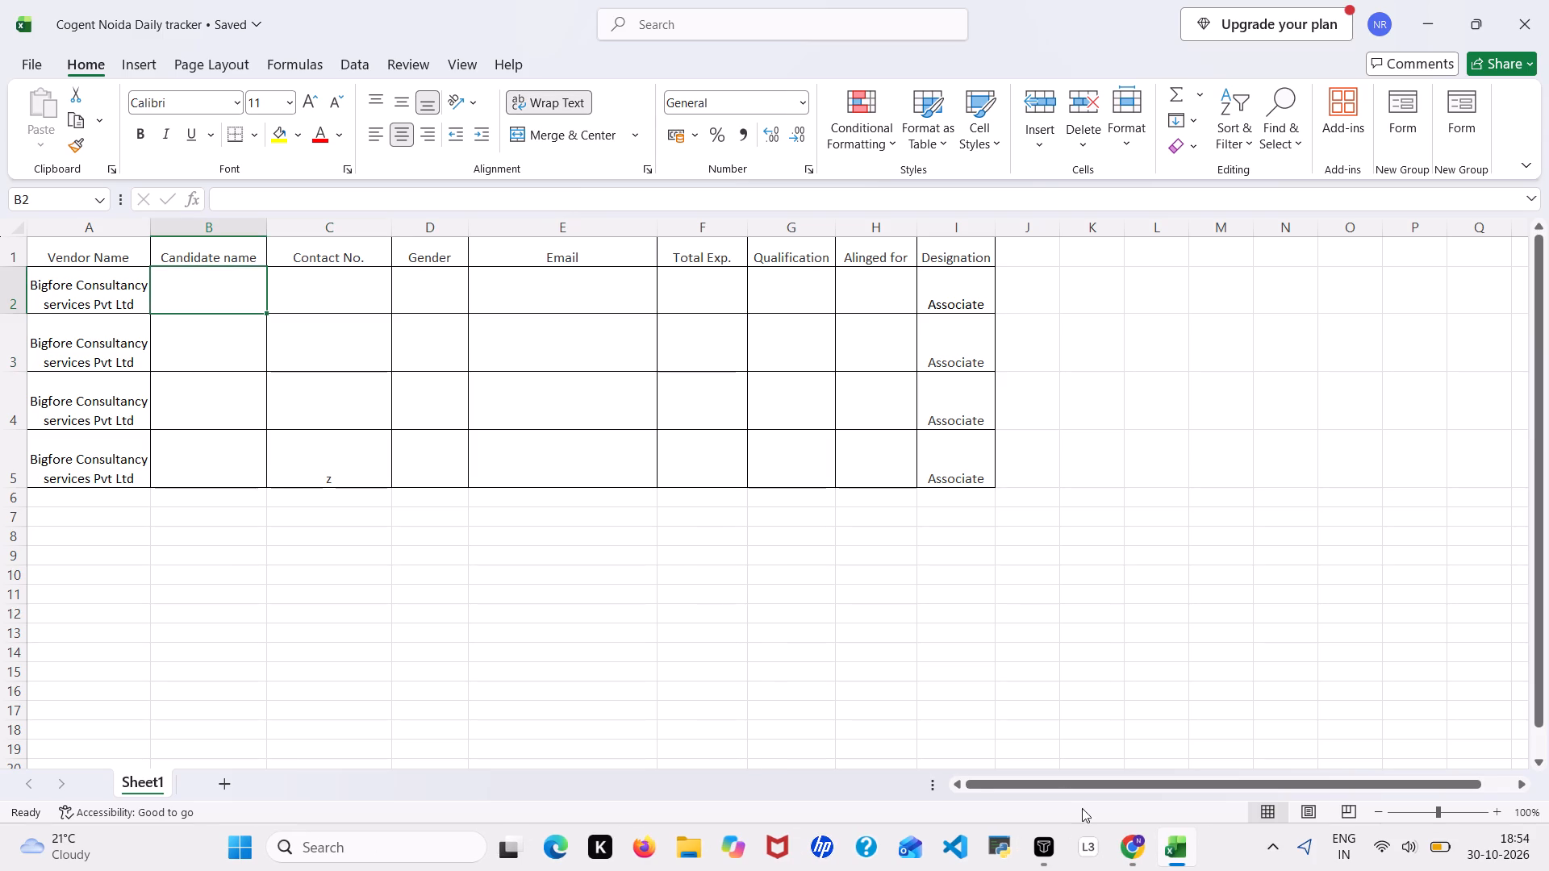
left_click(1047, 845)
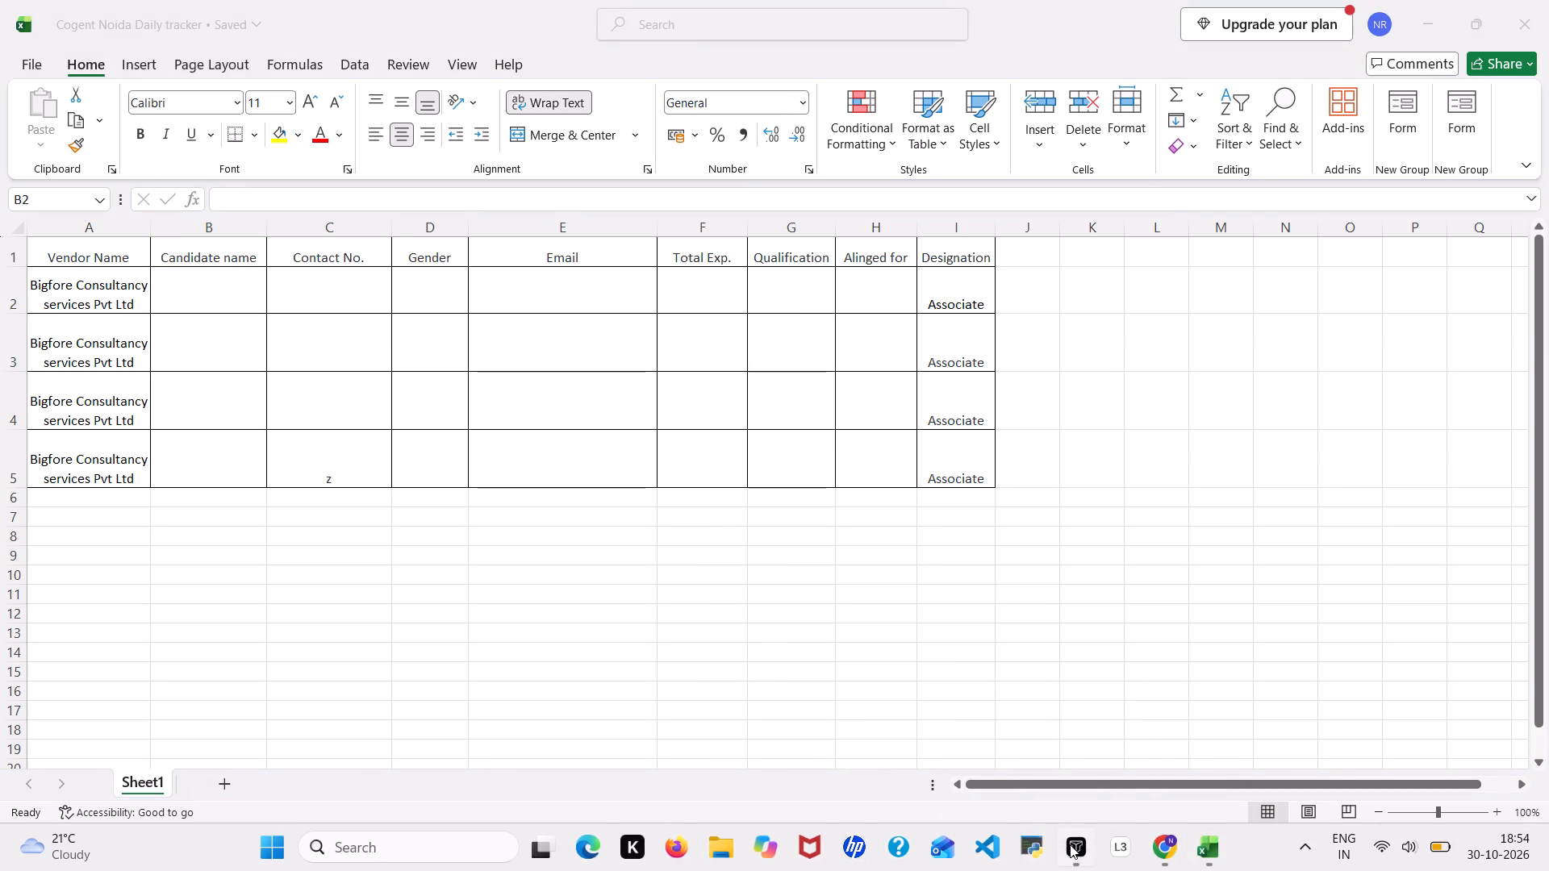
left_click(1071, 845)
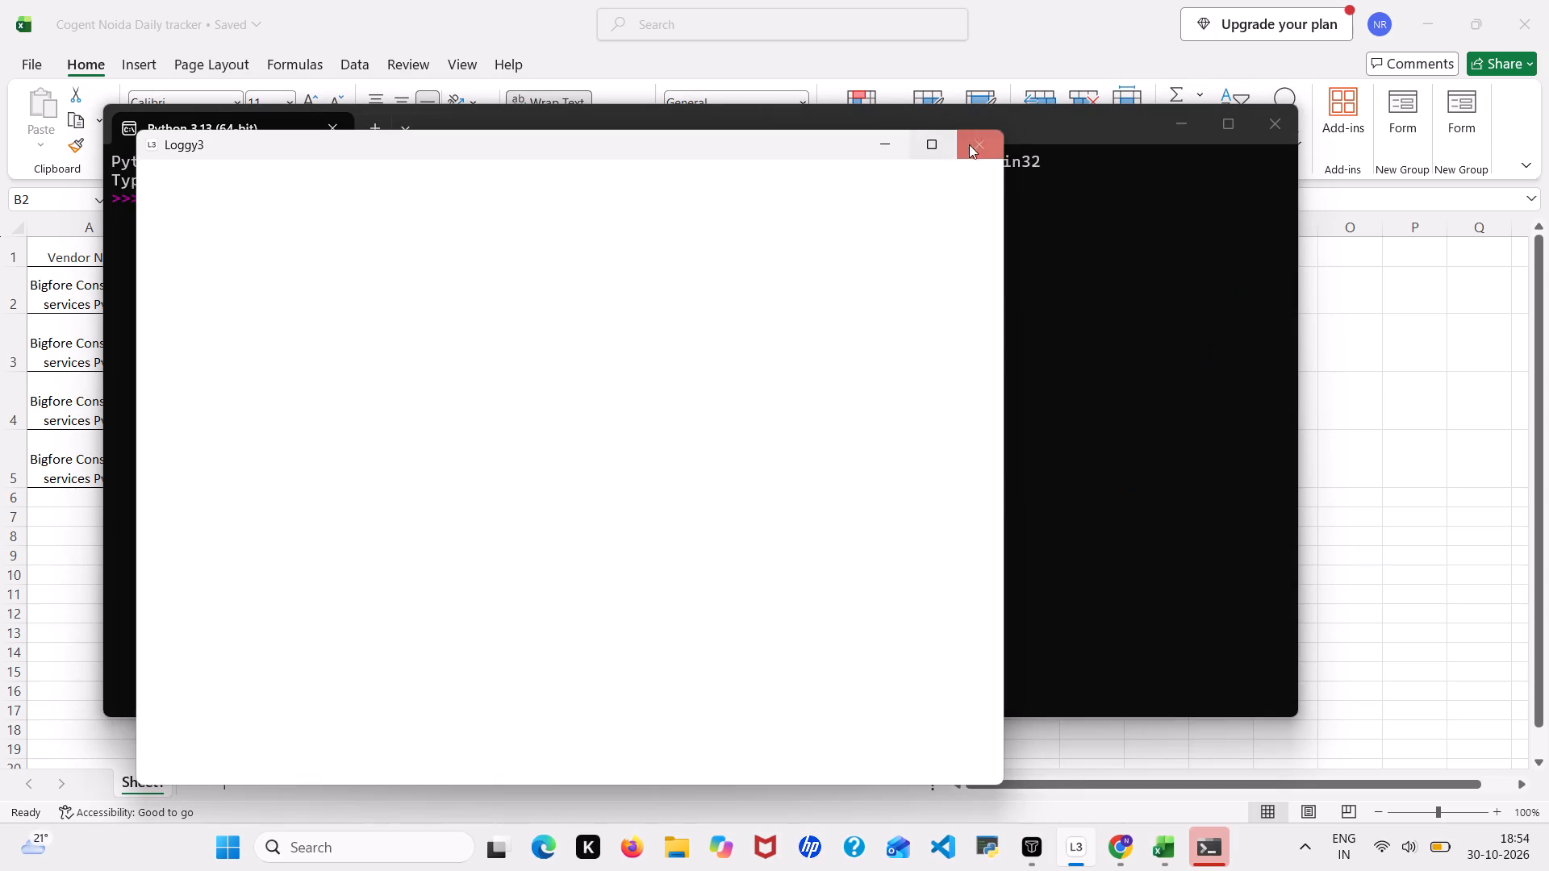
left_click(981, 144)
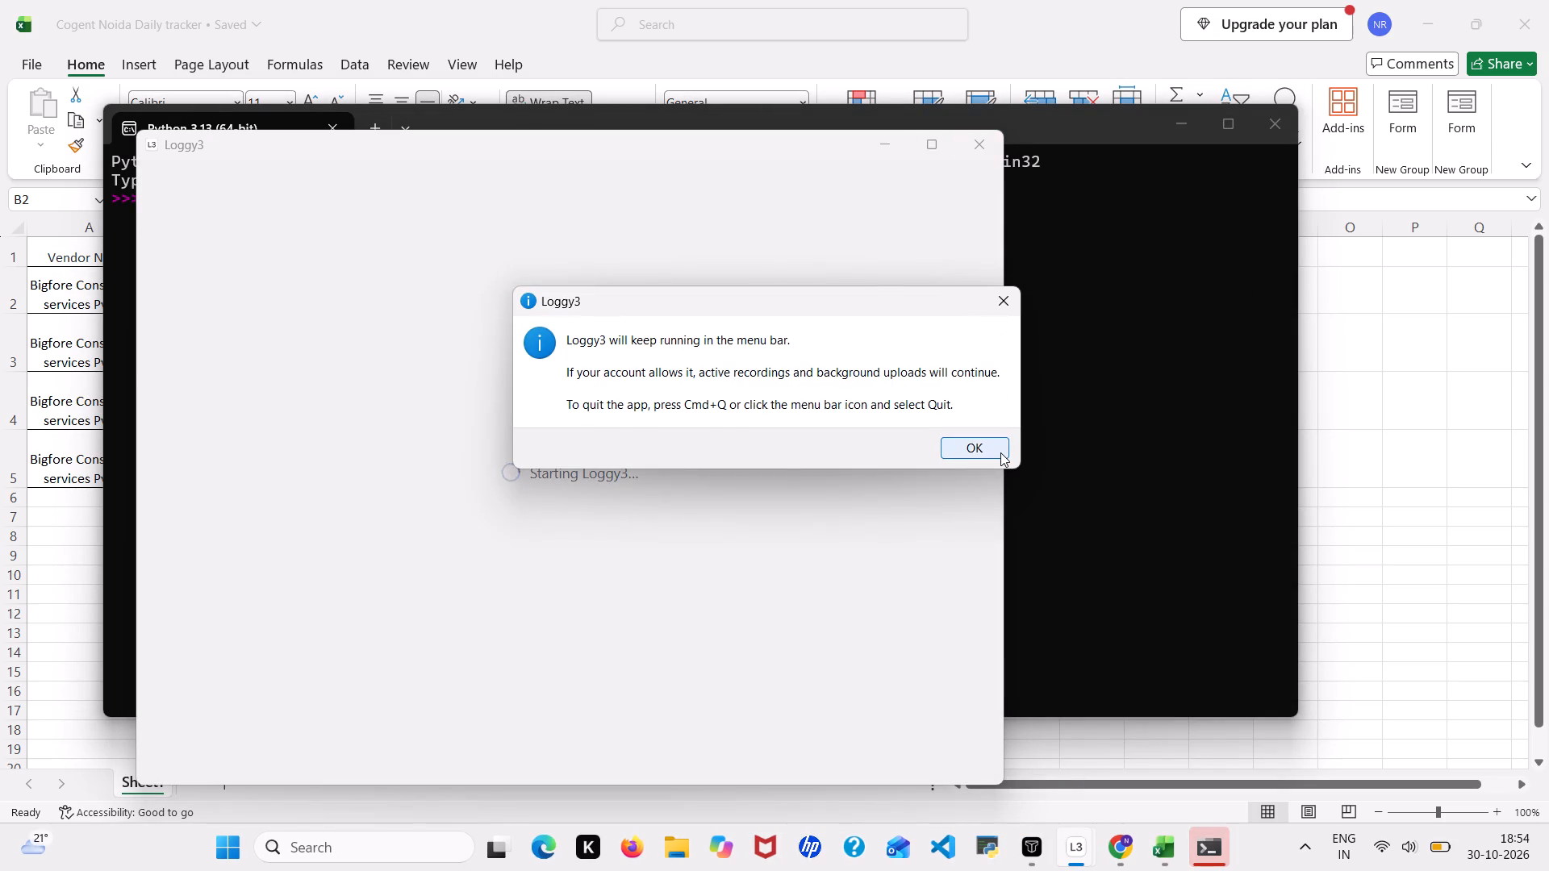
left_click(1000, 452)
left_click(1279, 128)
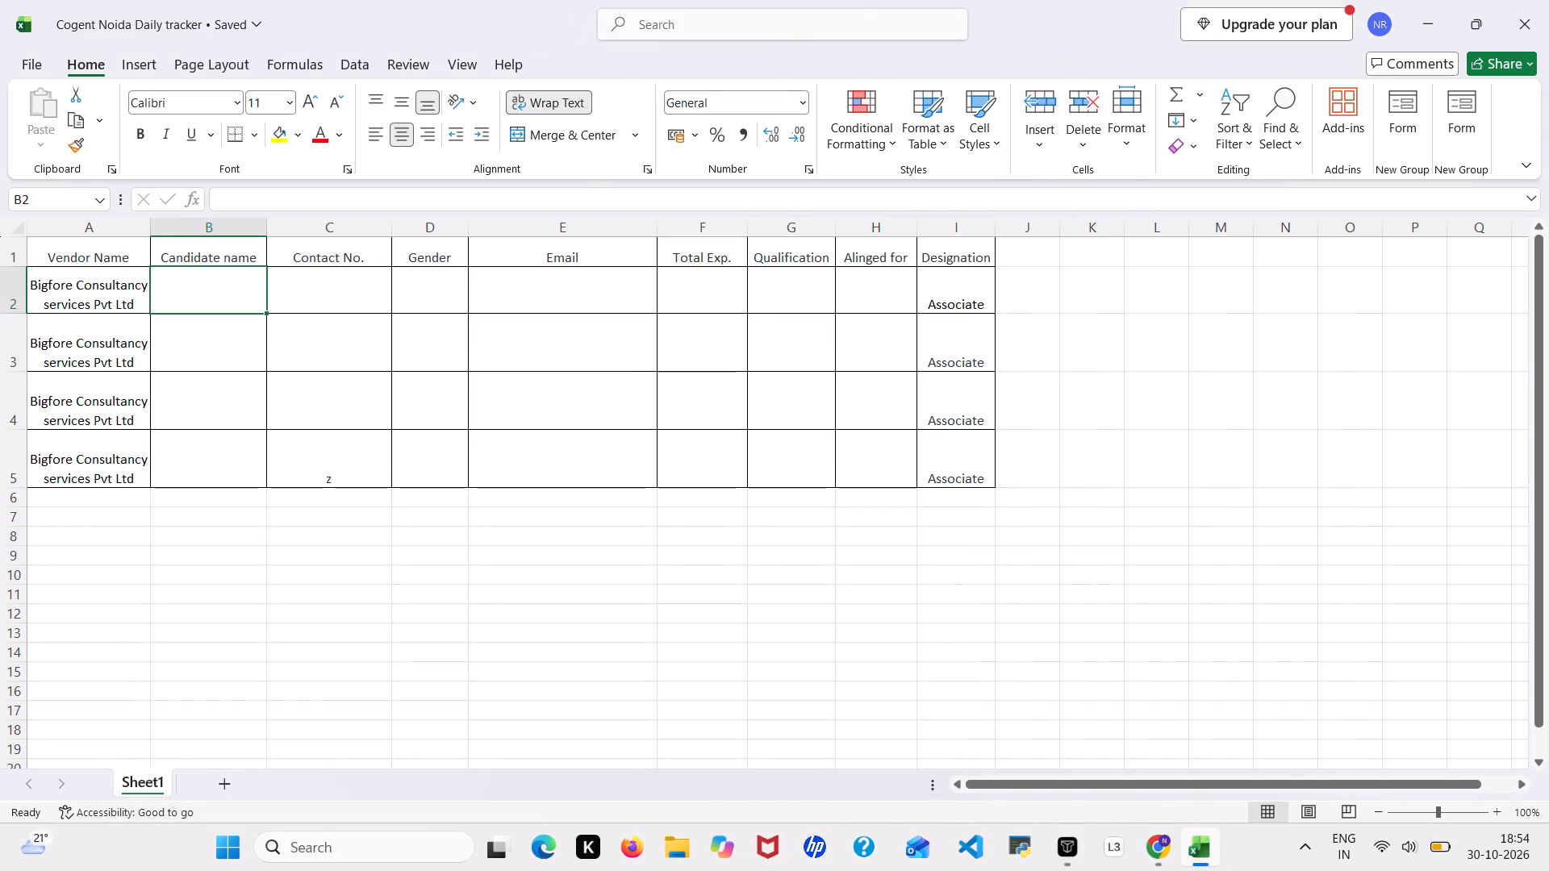
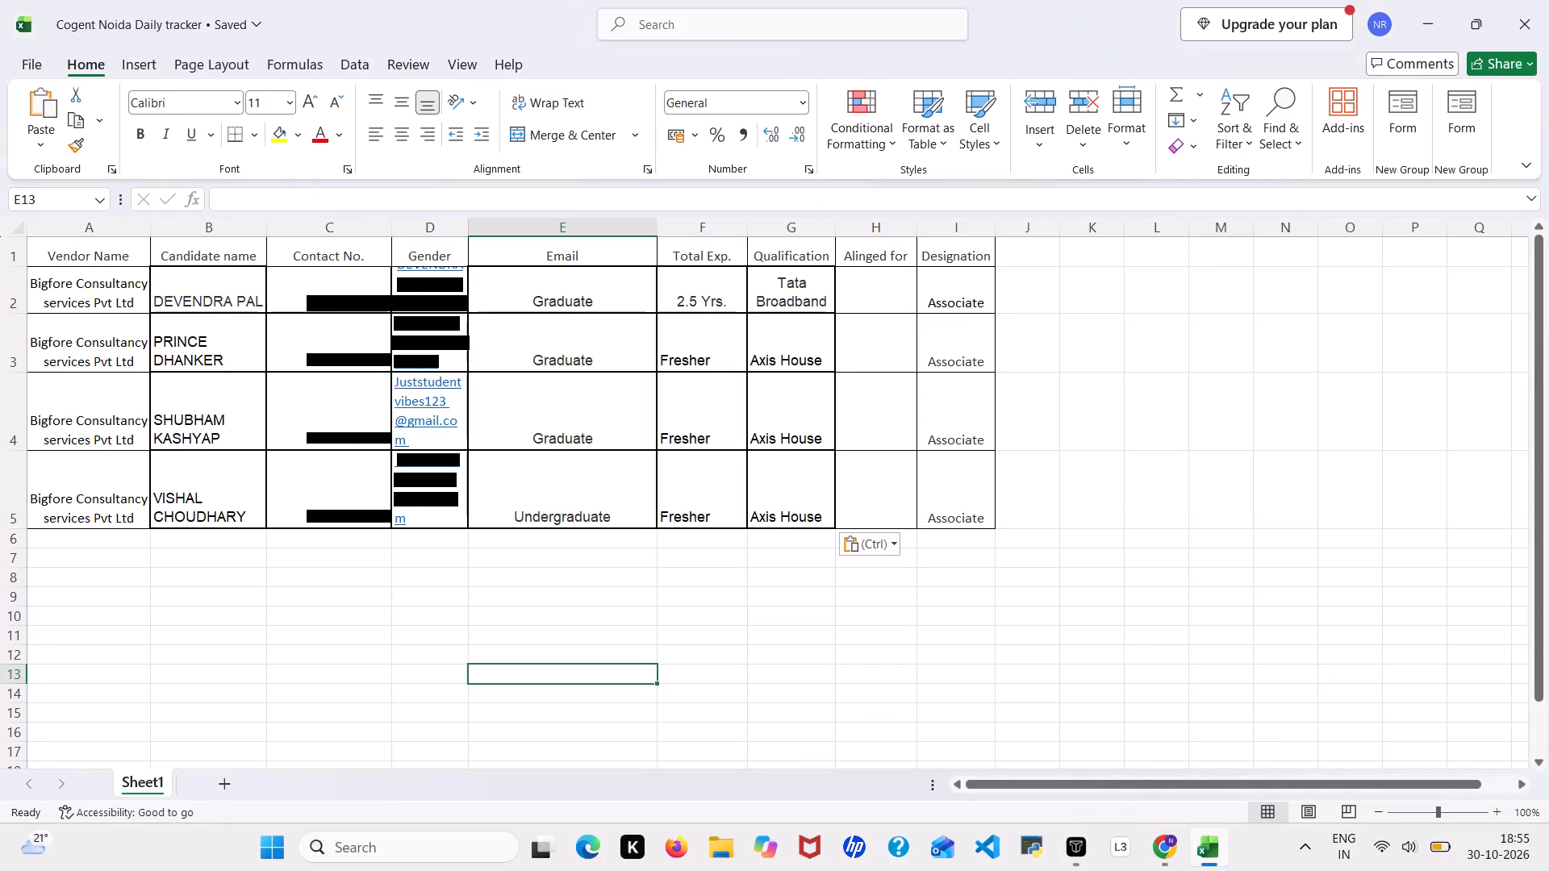
Move the Tata Broadband and Axis House values for all four candidates from the Qualification column to the Alinged for column.
left_click_drag(819, 286, 826, 353)
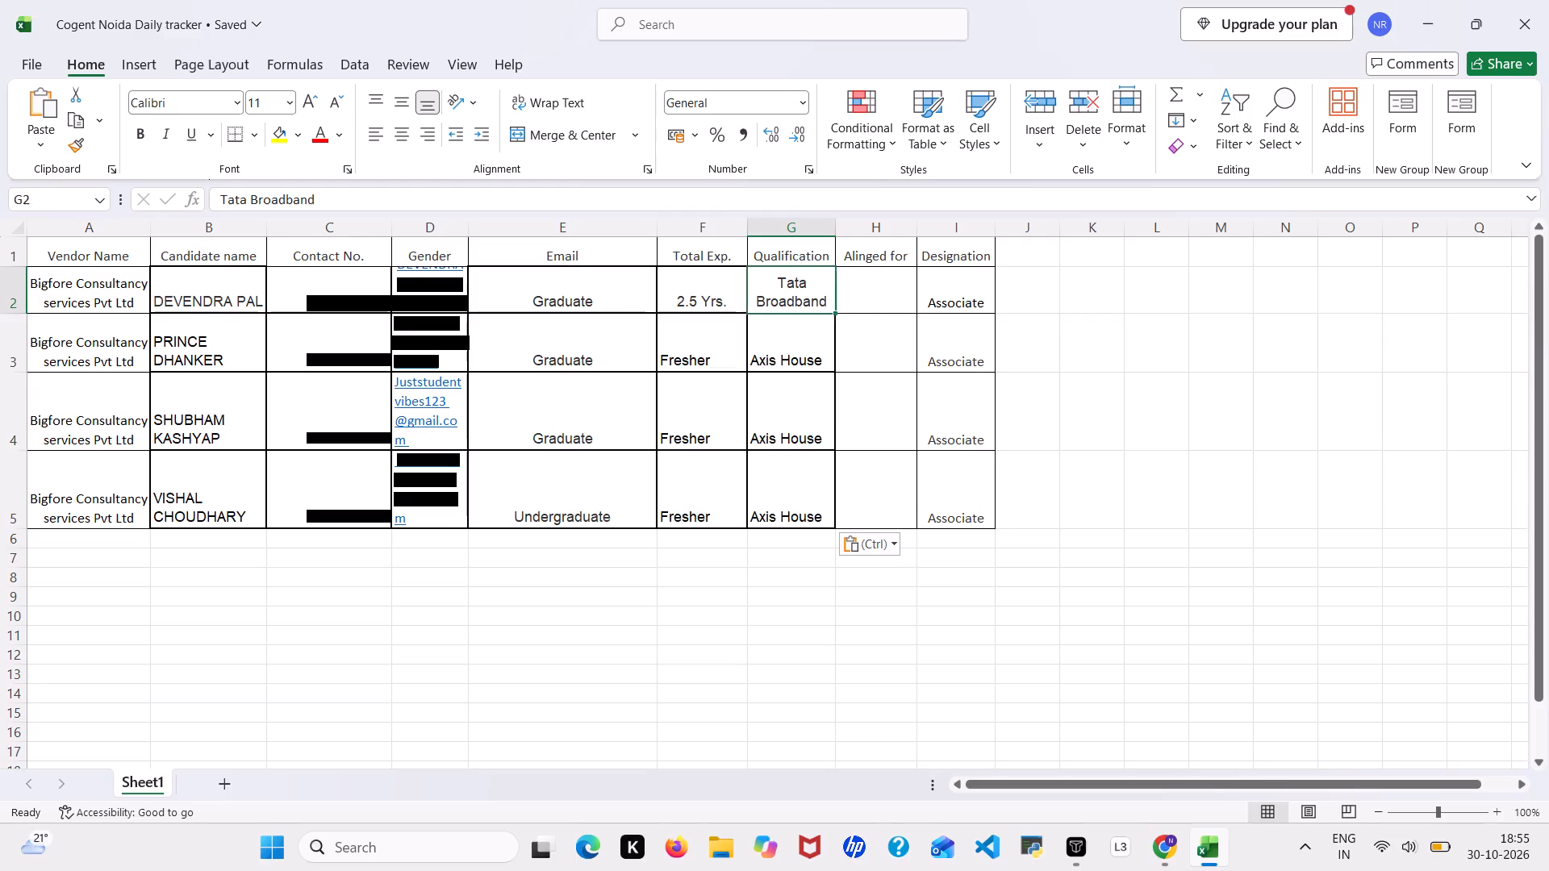
left_click_drag(826, 353, 811, 502)
key("ctrl+c")
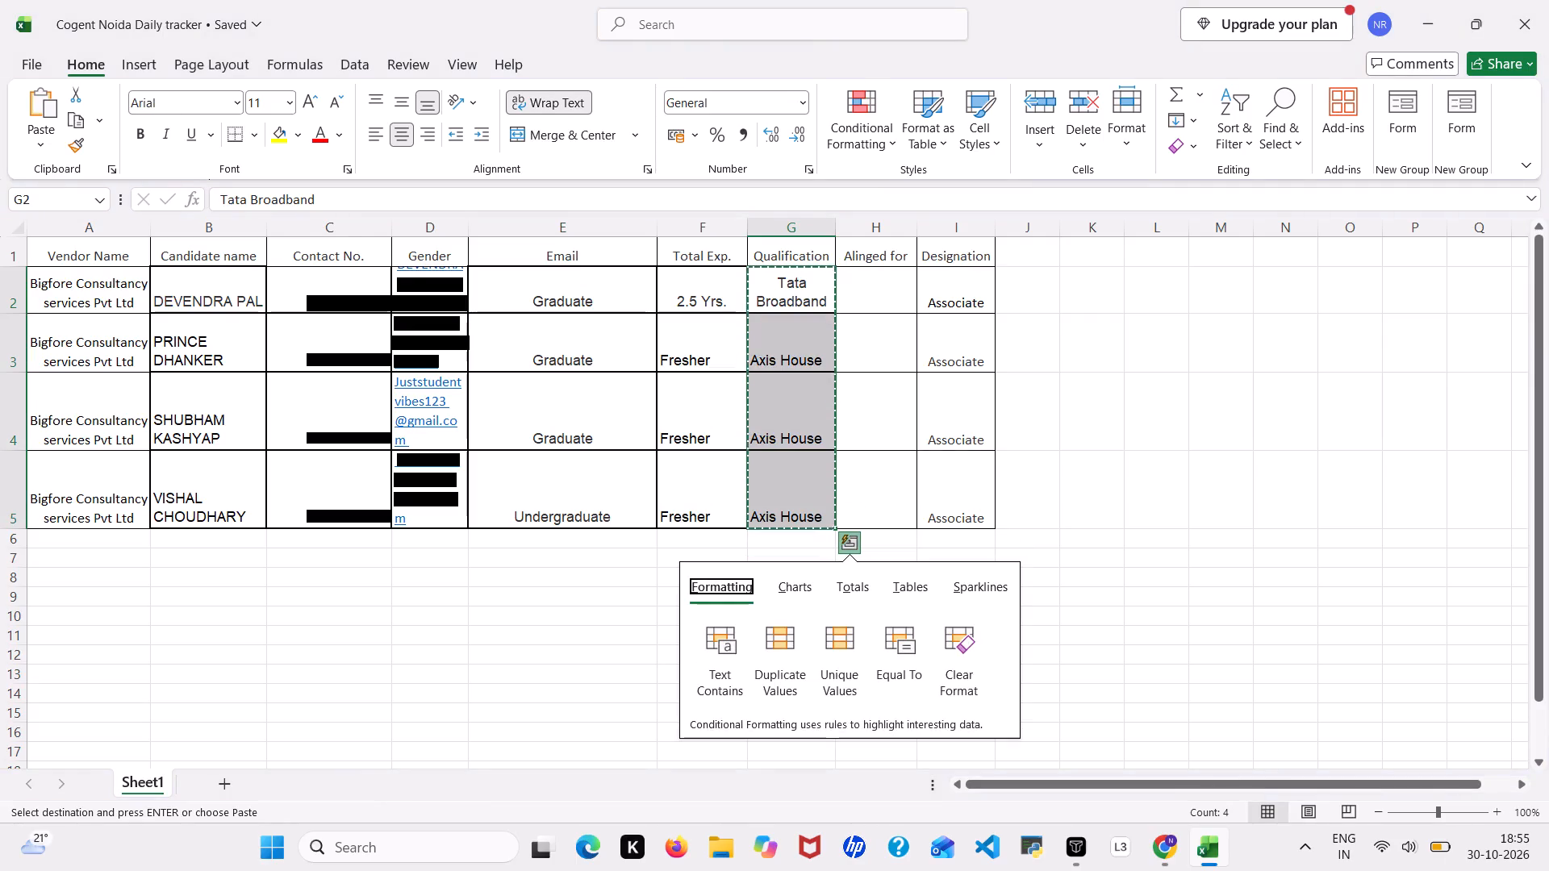
left_click(887, 300)
key("ctrl+v")
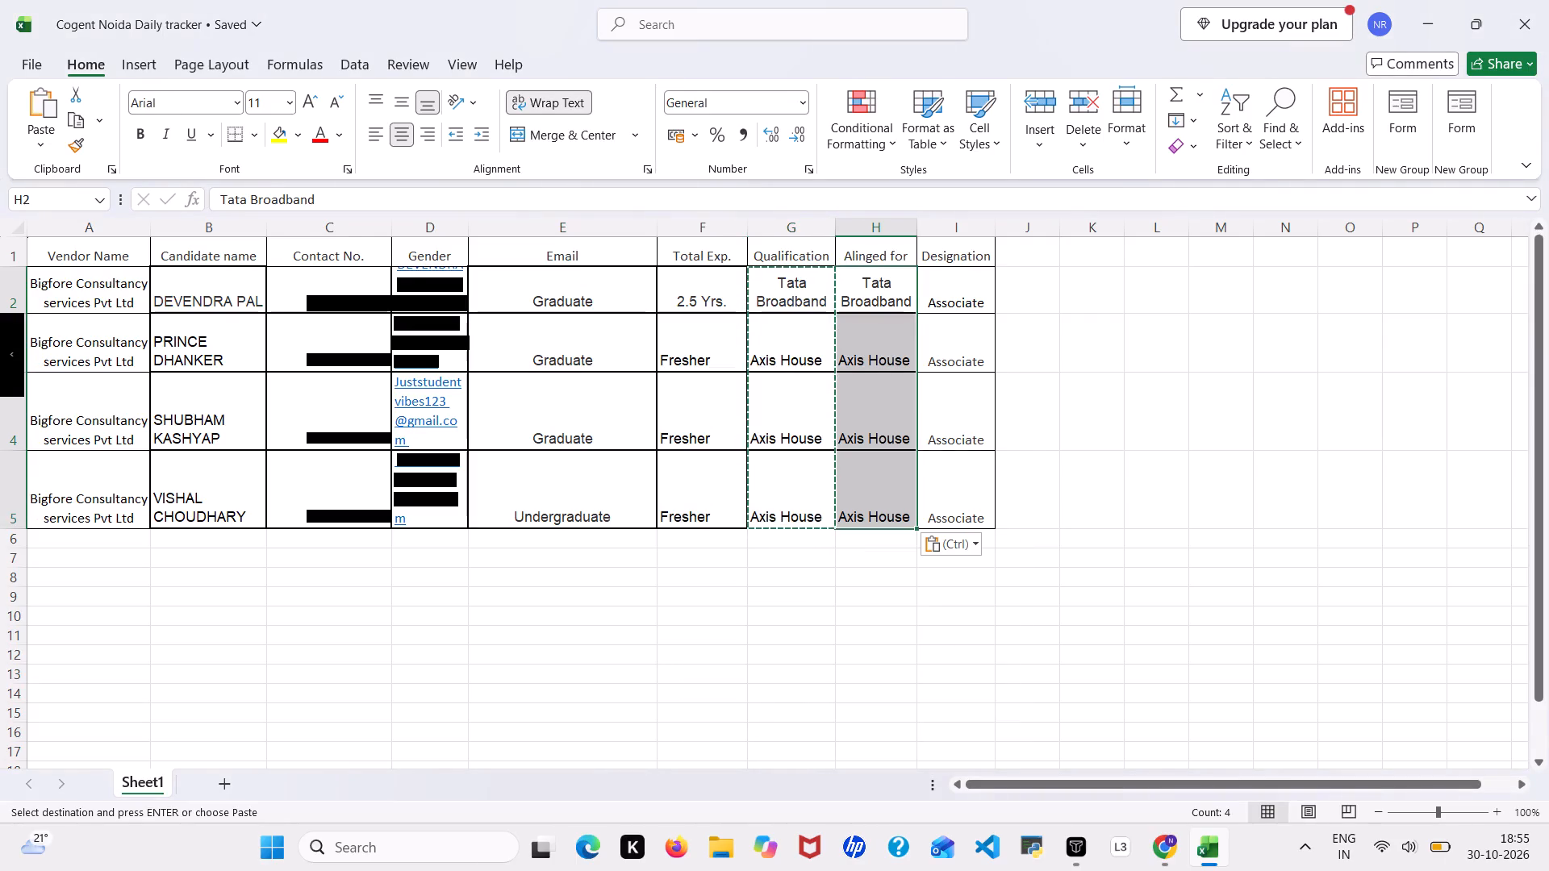
left_click_drag(789, 293, 810, 482)
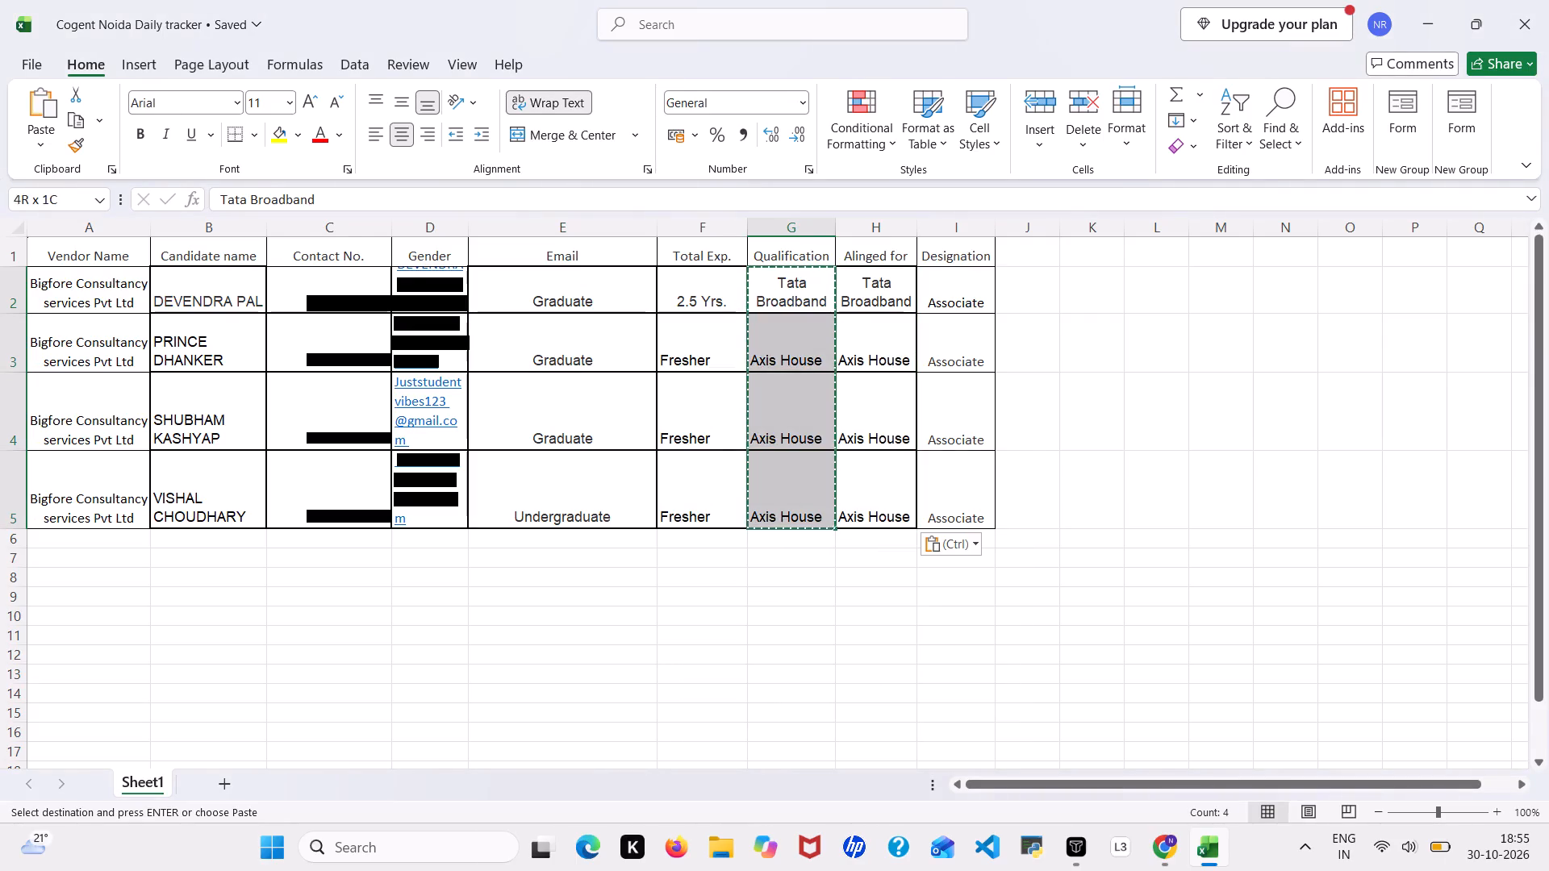
left_click_drag(810, 482, 811, 490)
key("Delete")
left_click(784, 636)
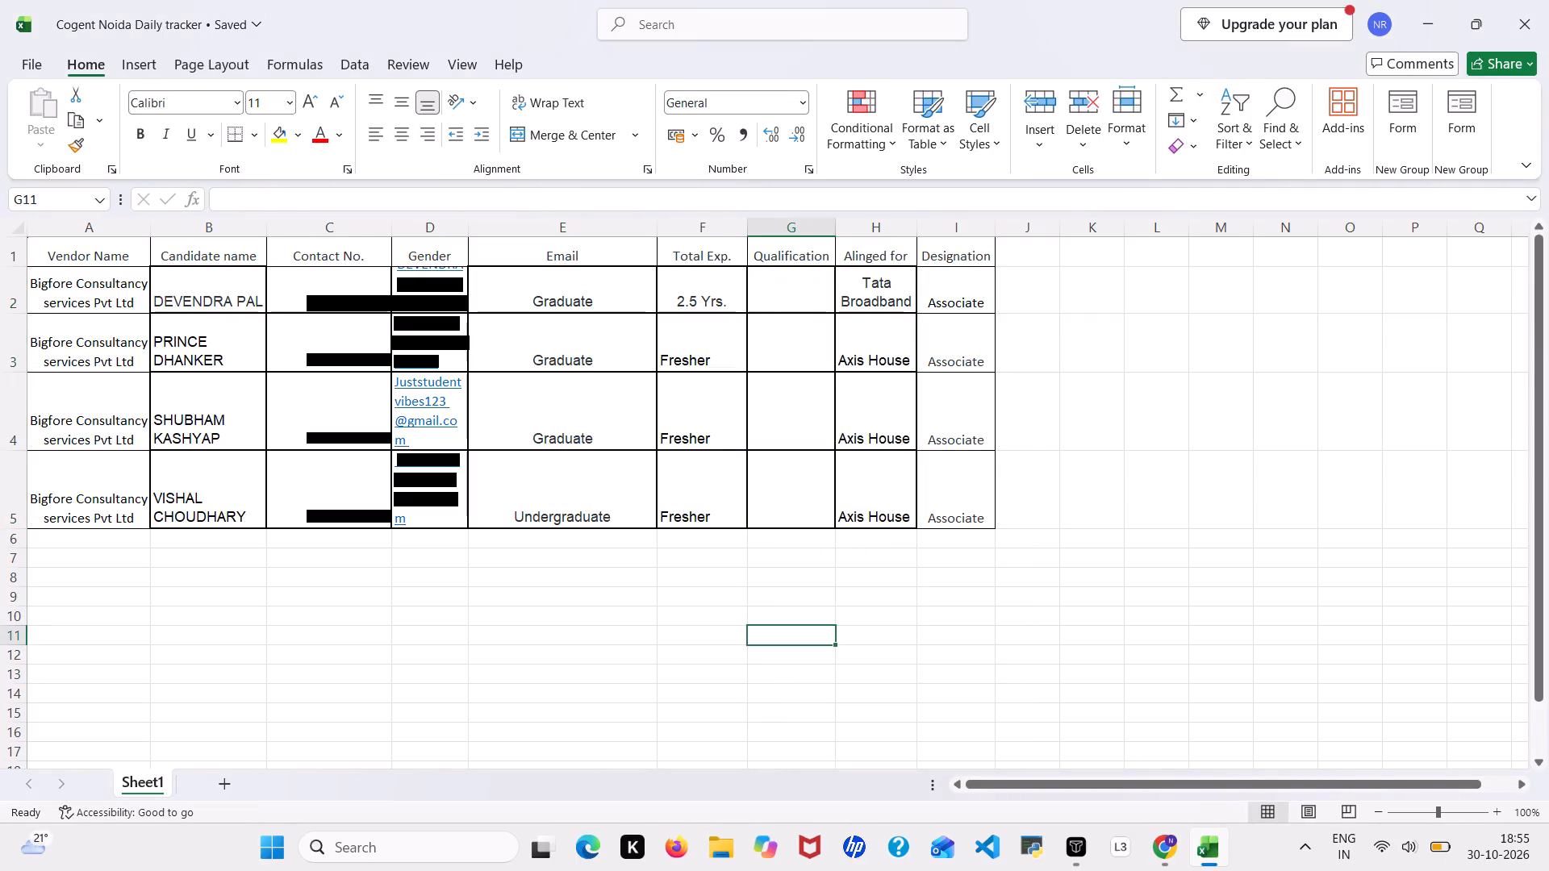
scroll(784, 636, "up", 2)
scroll(784, 636, "down", 1)
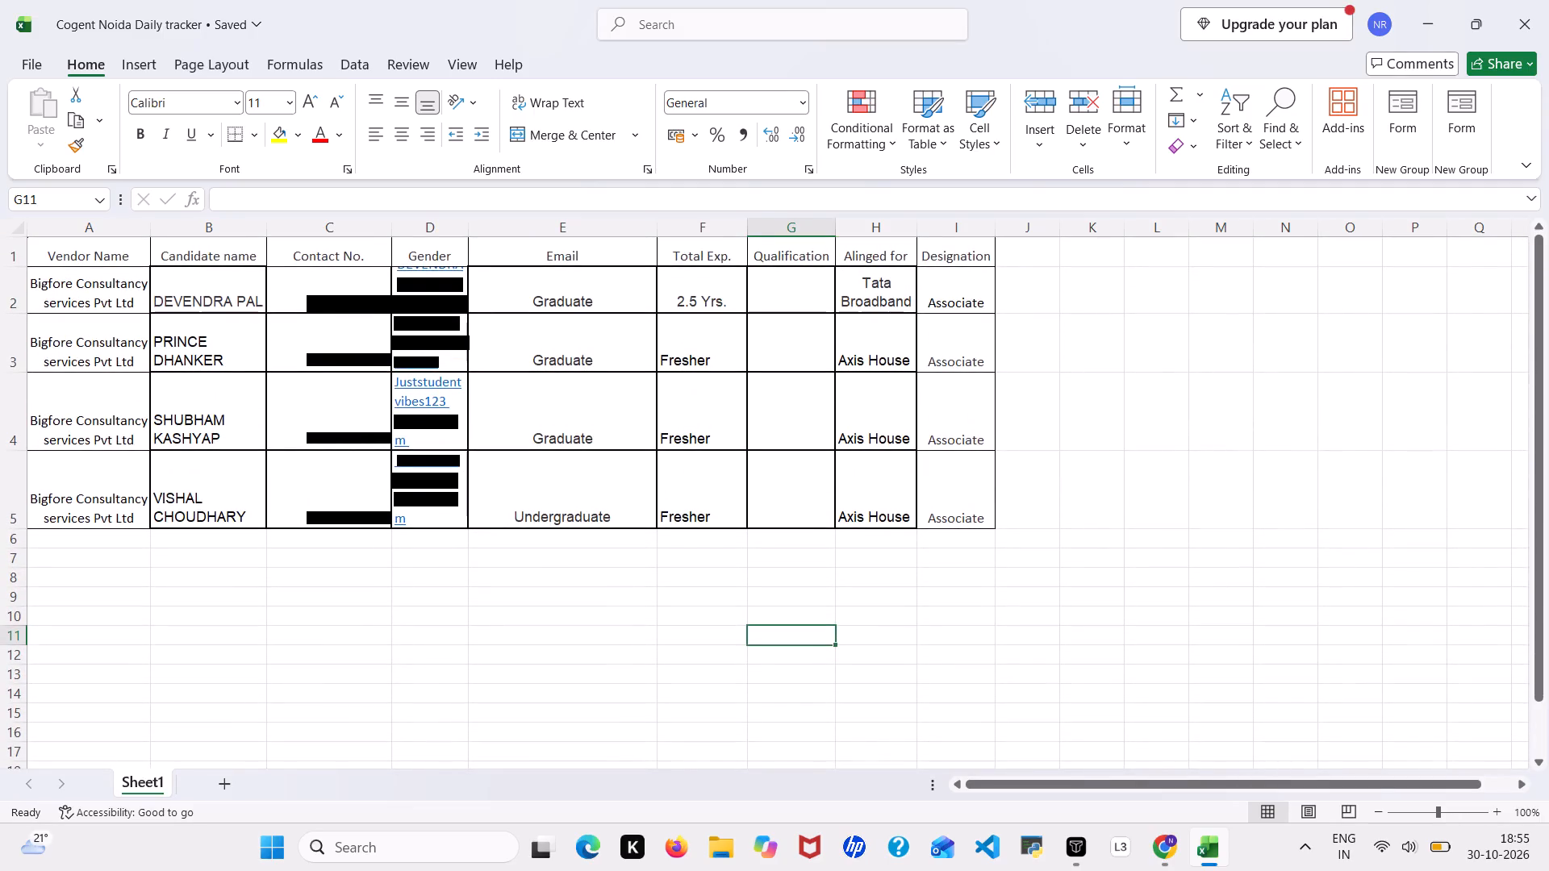
Move the four candidates' email addresses from the Gender column into the Email column, replacing its contents and leaving Gender empty.
left_click(524, 279)
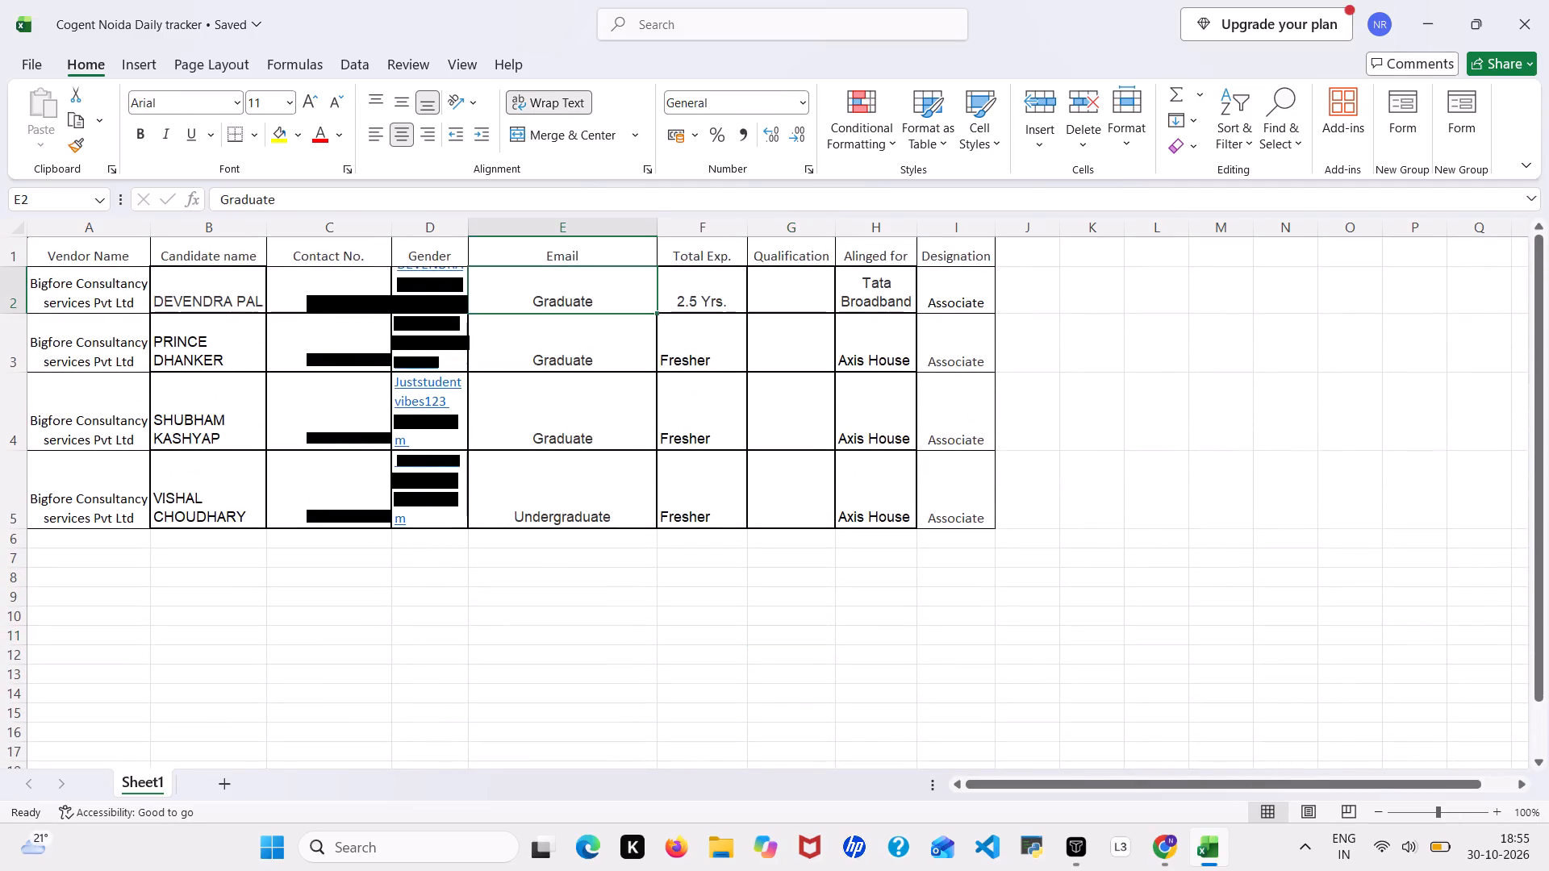
key("Left")
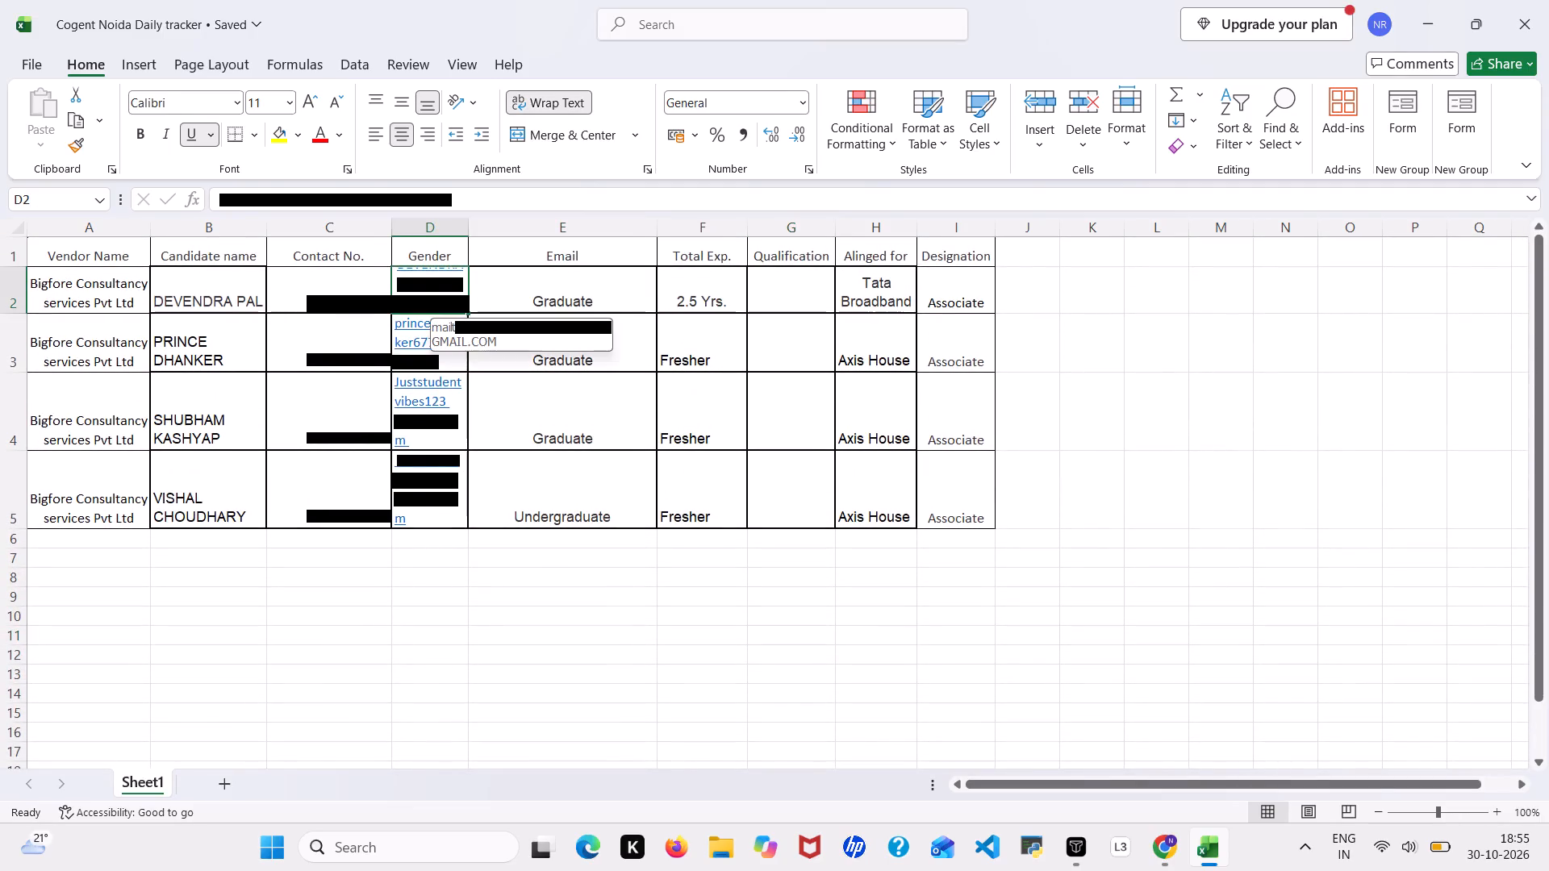
left_click_drag(449, 288, 466, 506)
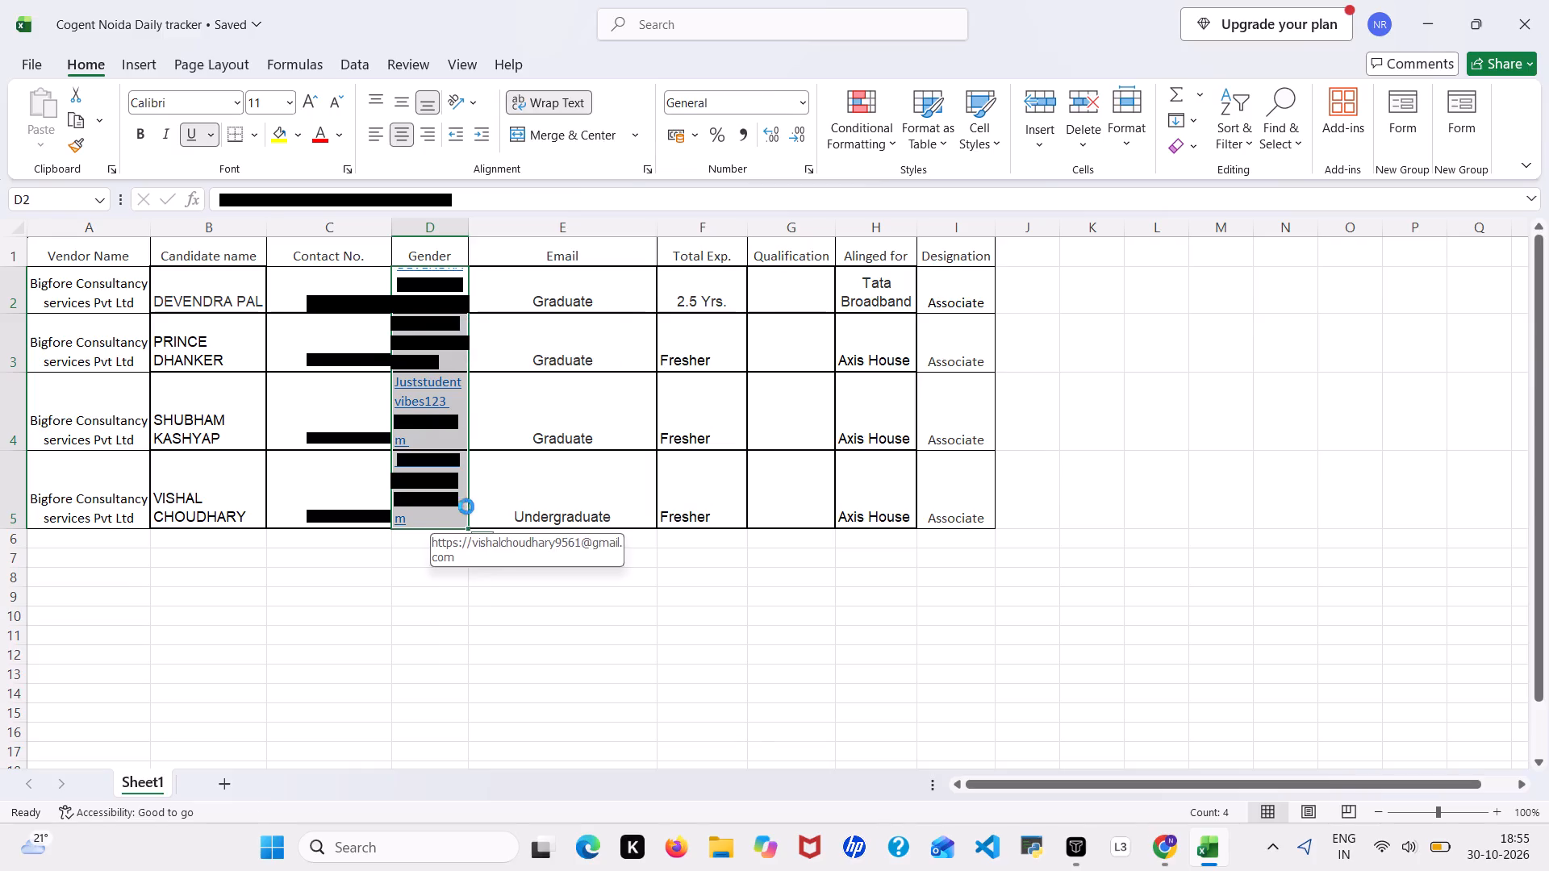
key("ctrl+c")
left_click(563, 276)
key("ctrl+v")
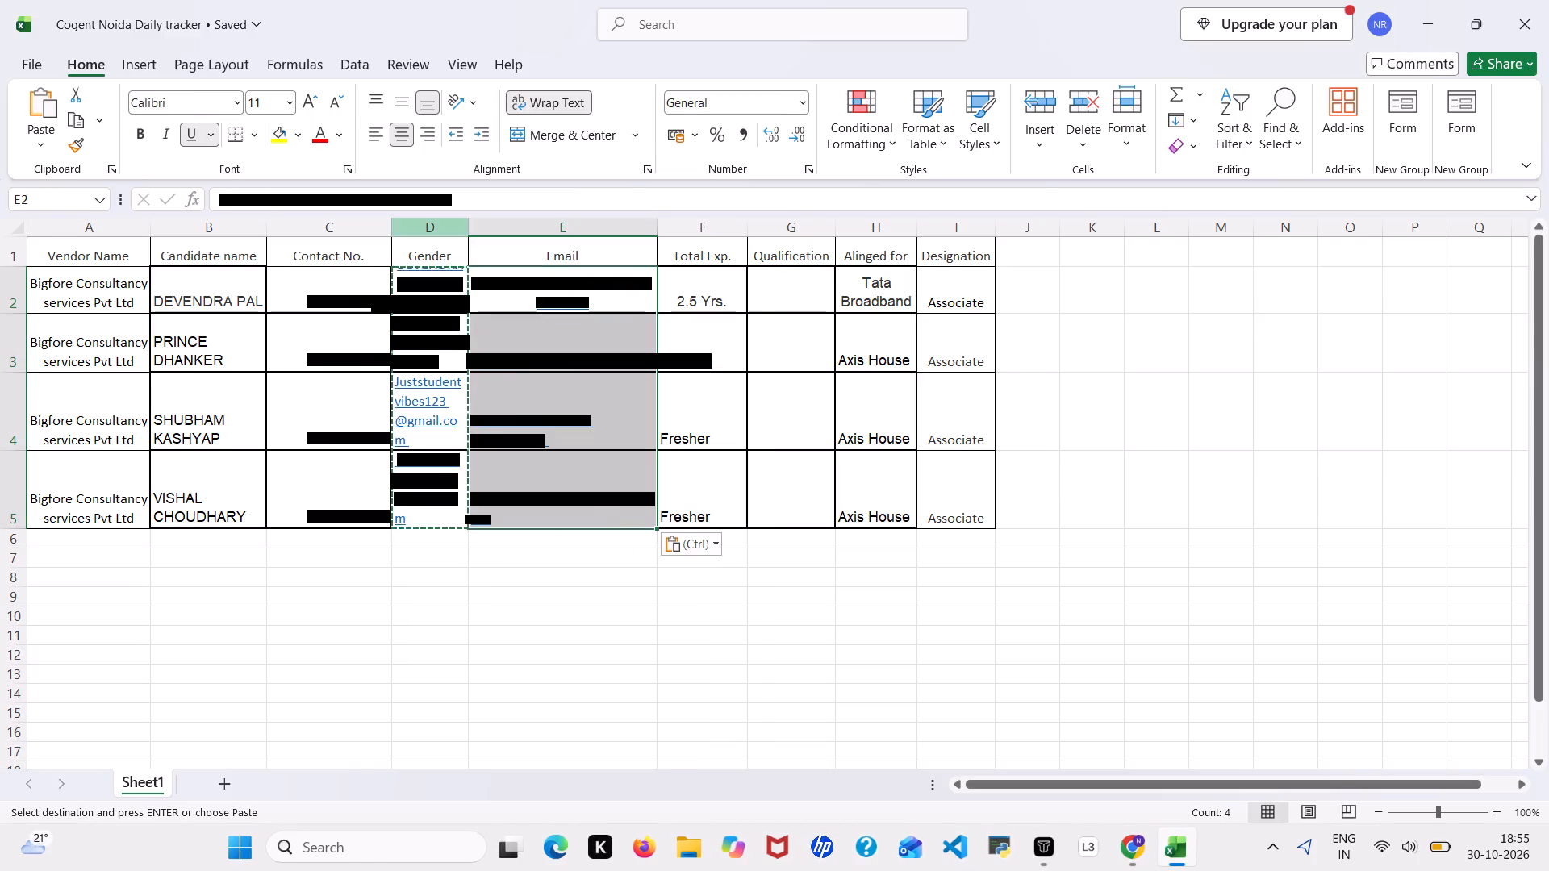
left_click(373, 283)
key("Right")
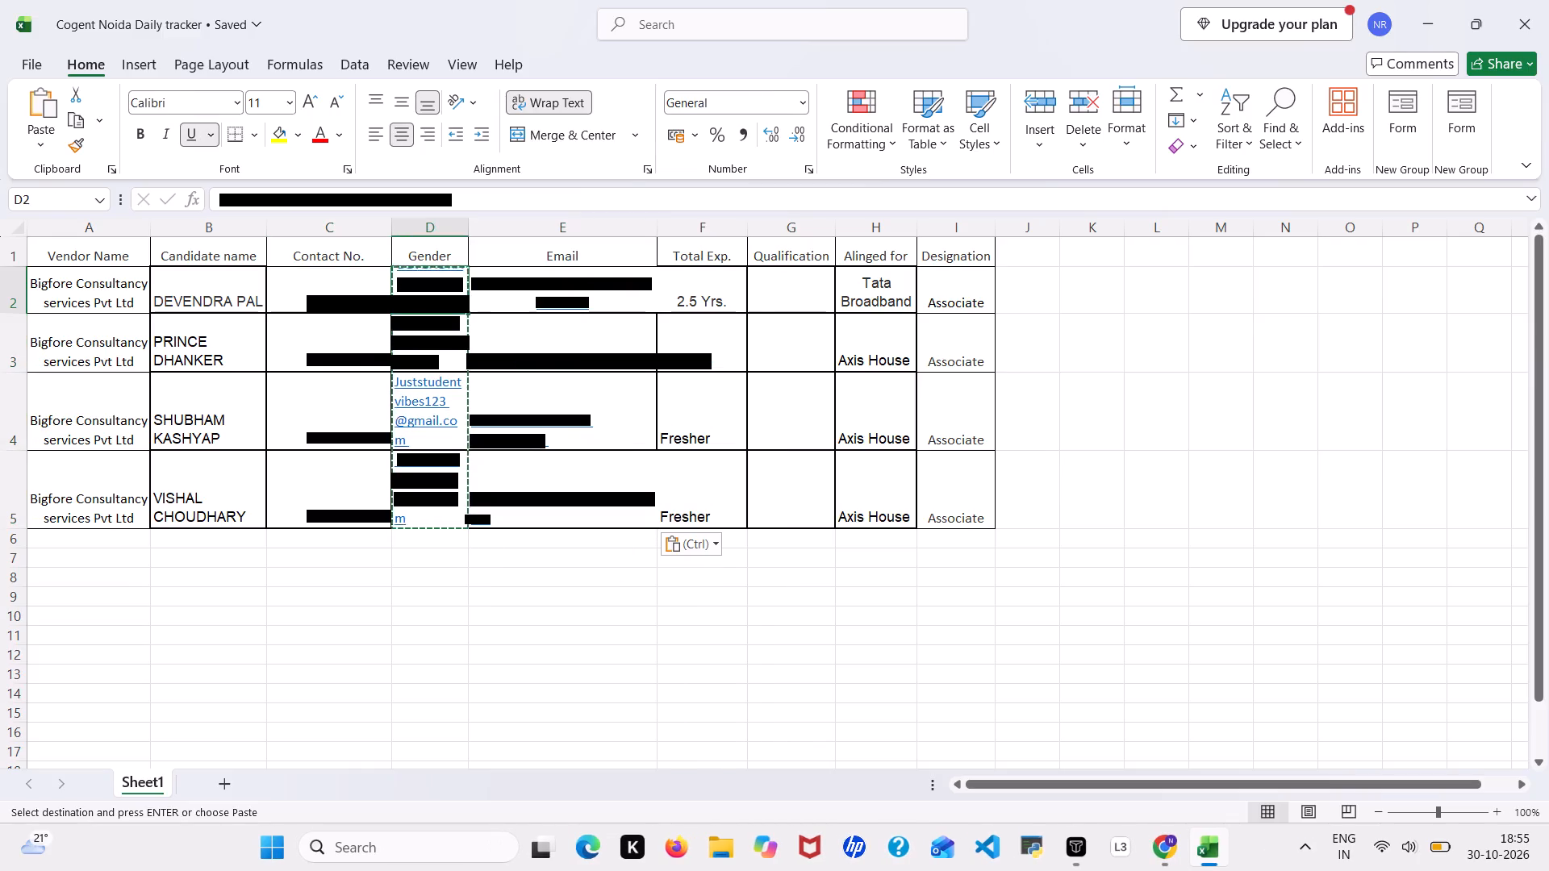
left_click_drag(428, 299, 434, 481)
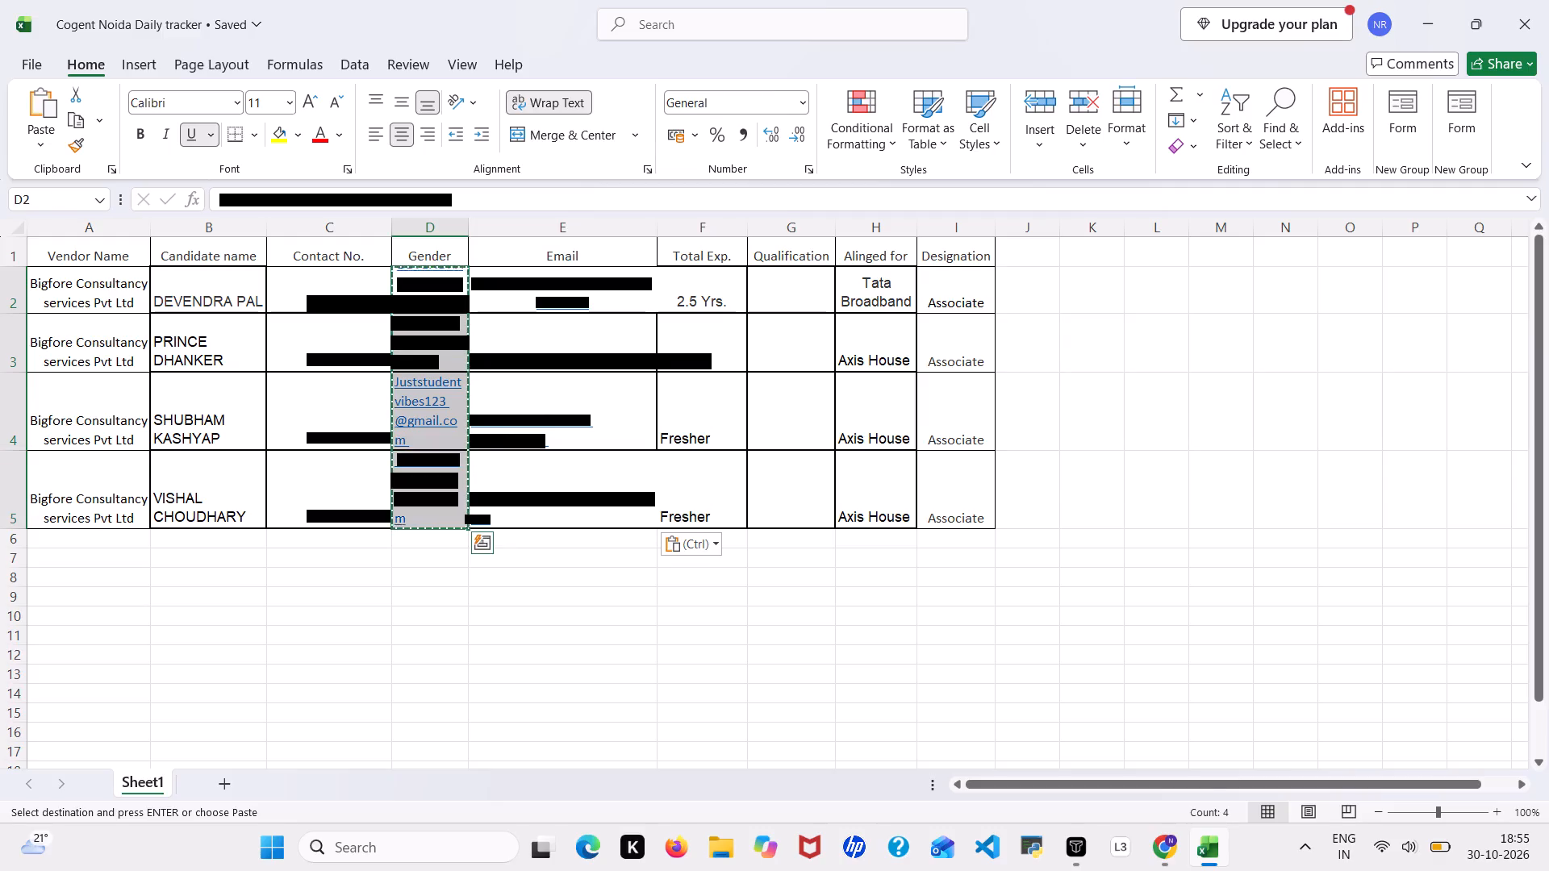
key("Delete")
left_click(425, 277)
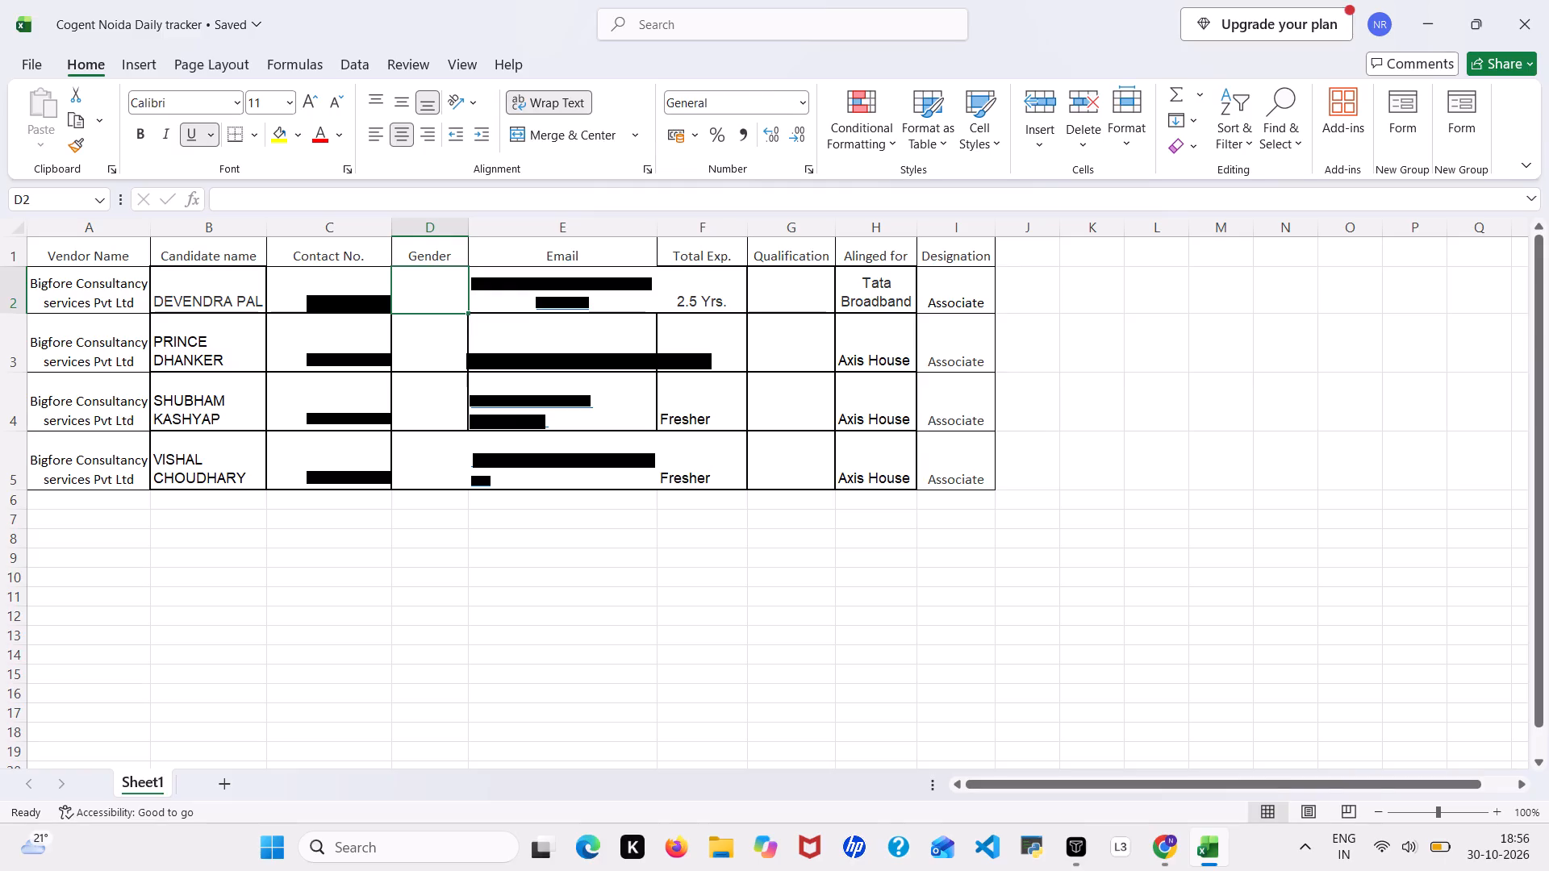
Switch to Chrome and open the October sheet of Attendance Sheet 2026 from Google Drive.
left_click(1164, 845)
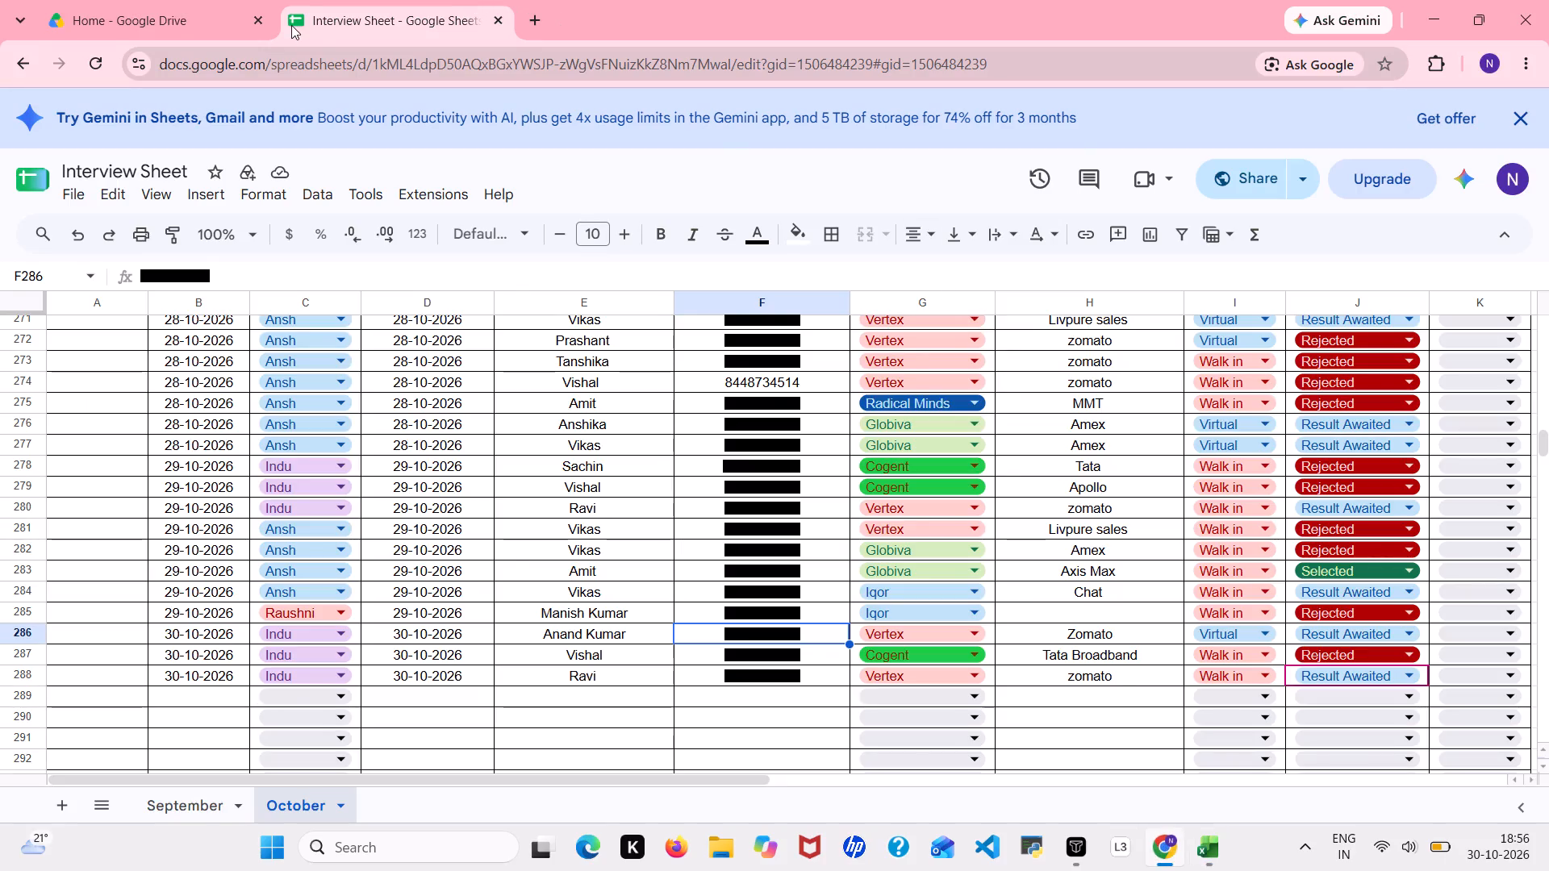
left_click(177, 0)
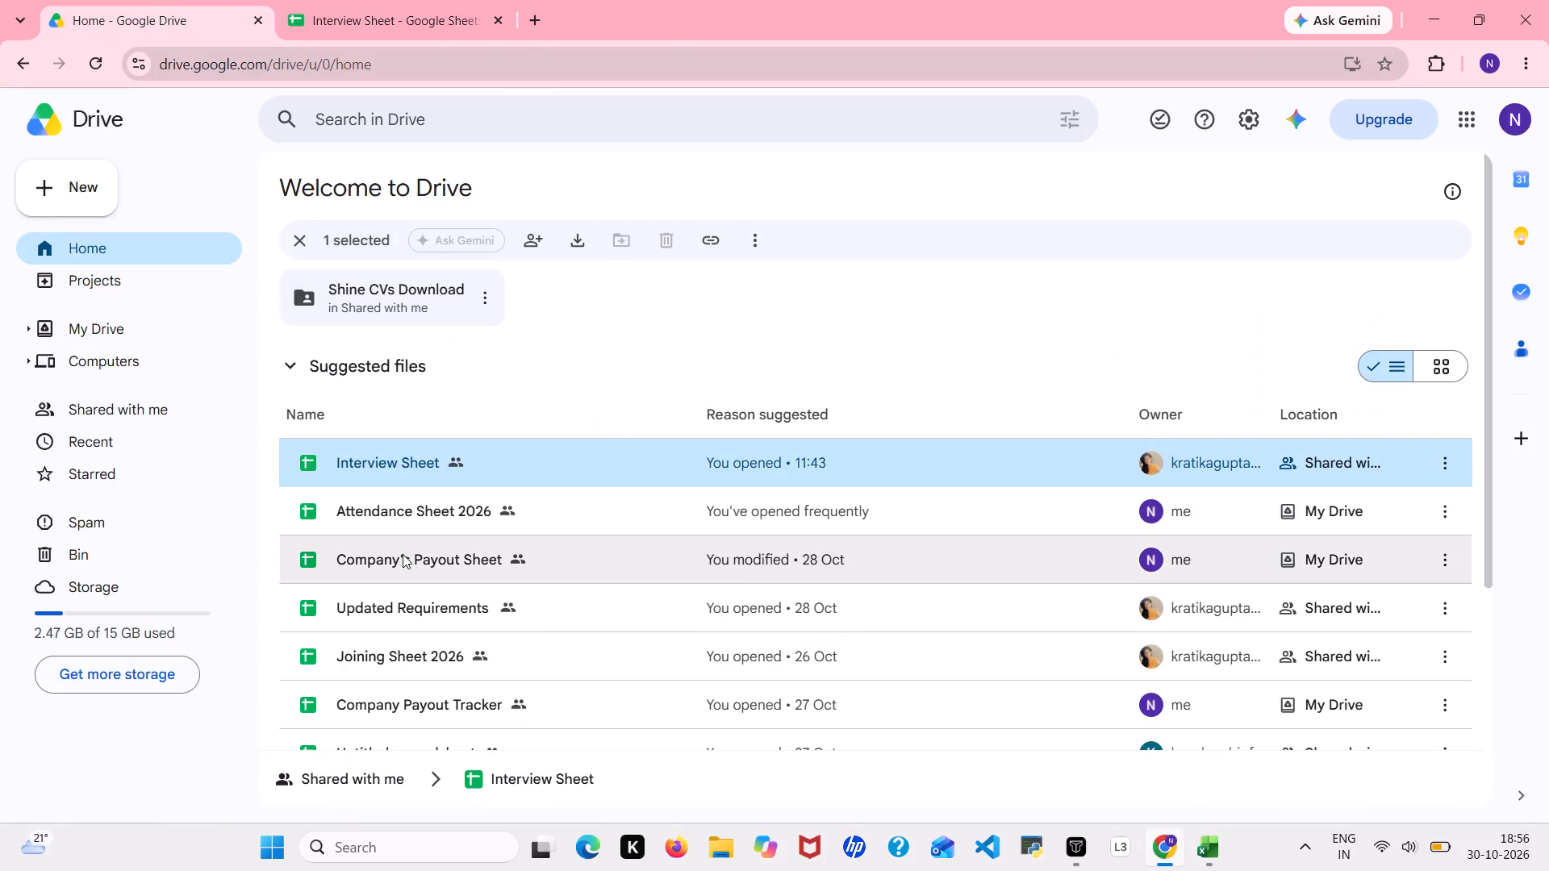
double_click(645, 510)
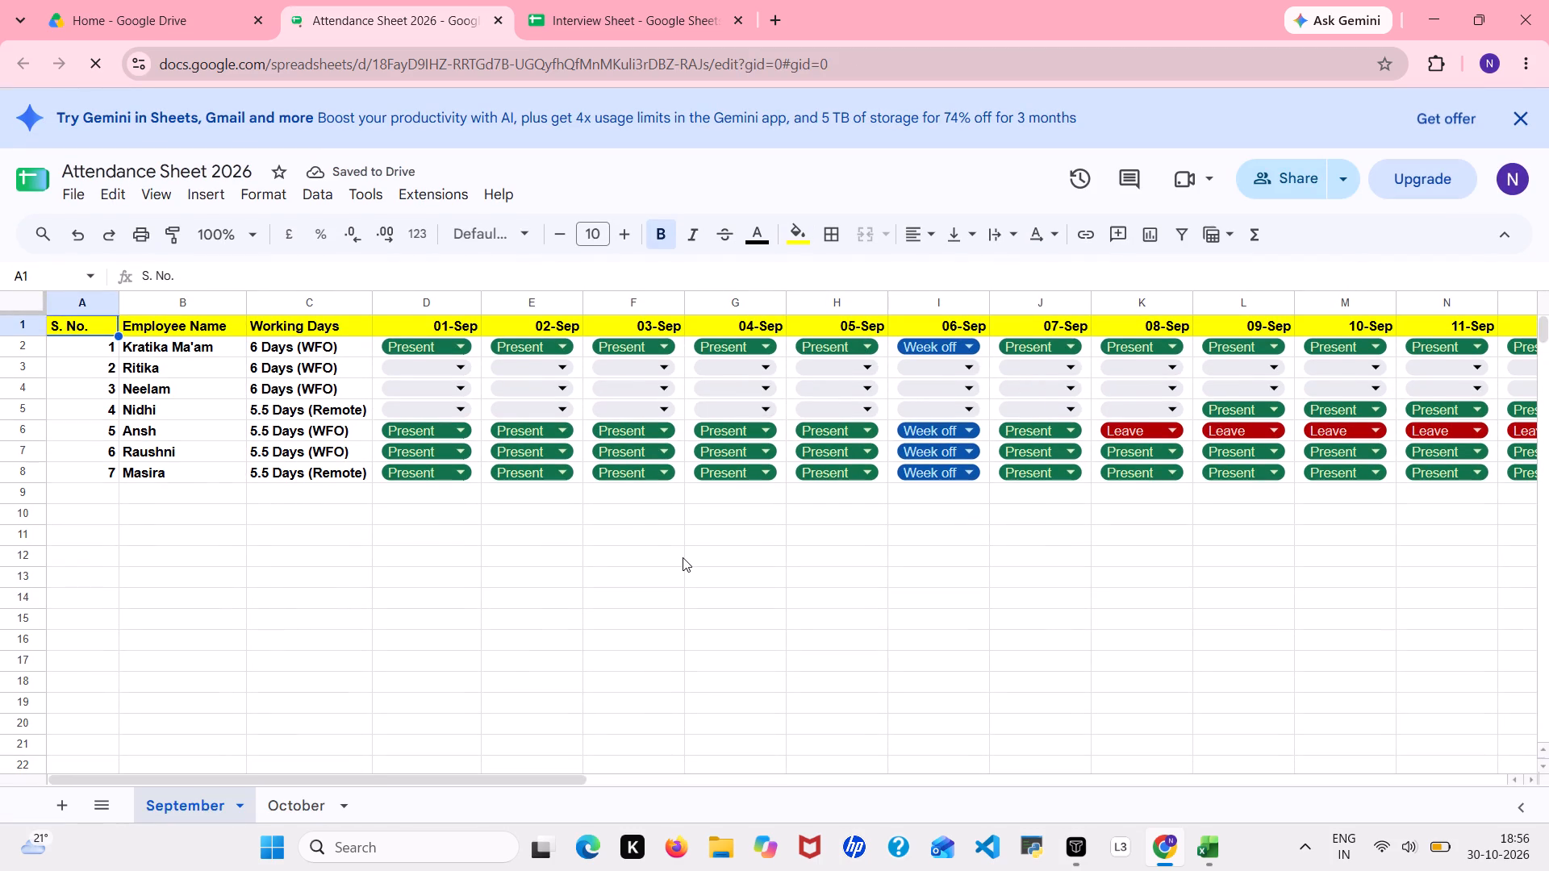
left_click(305, 798)
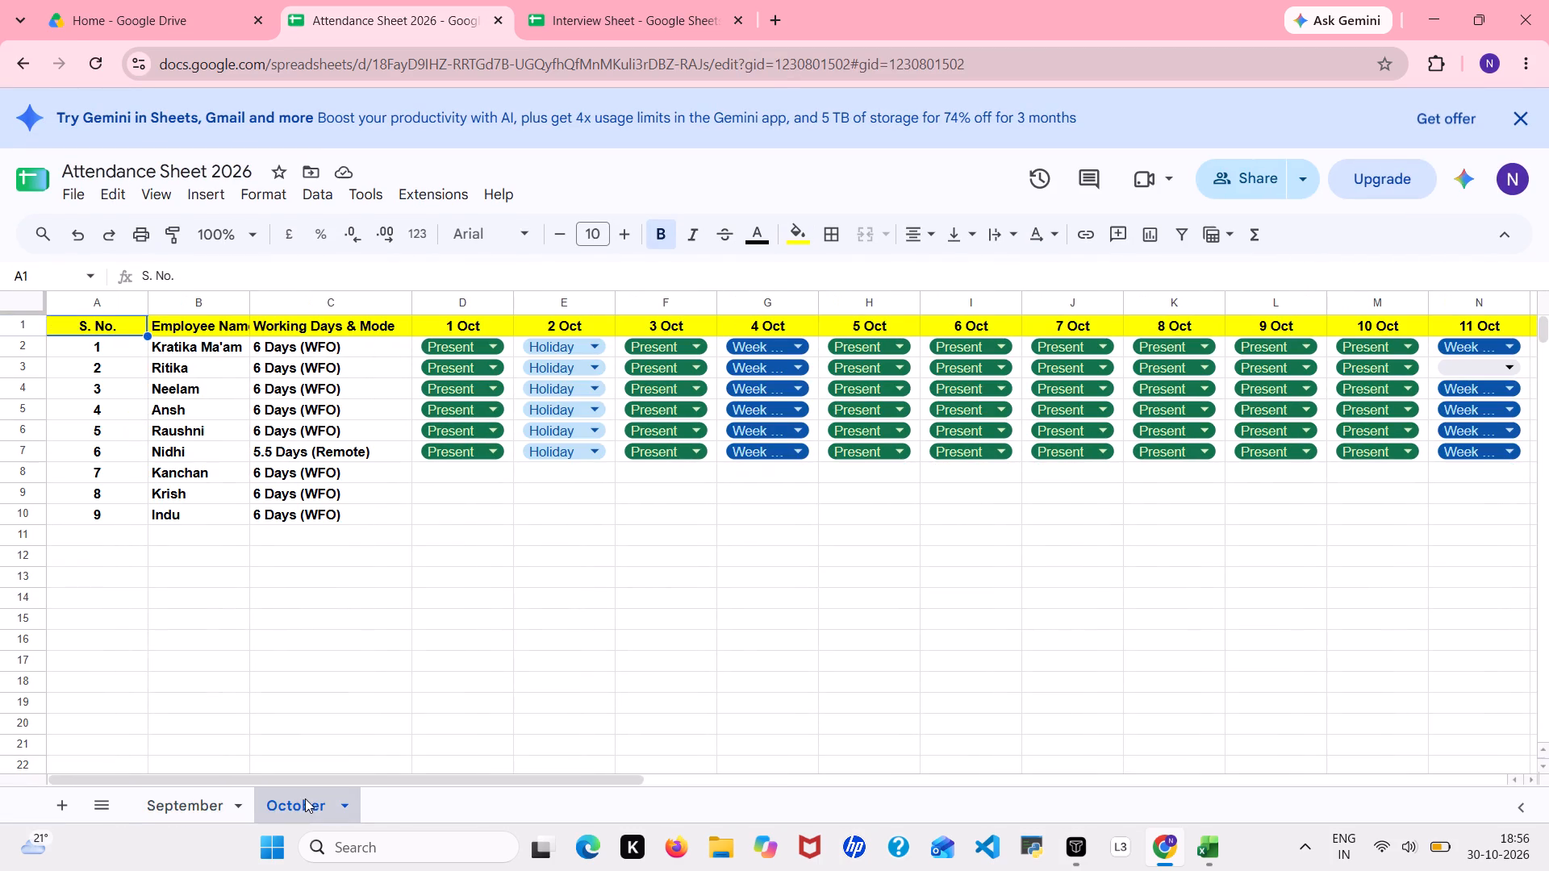
Set the 30 Oct attendance of the first employee, Kratika Ma'am, to Present.
scroll(806, 585, "left", 8)
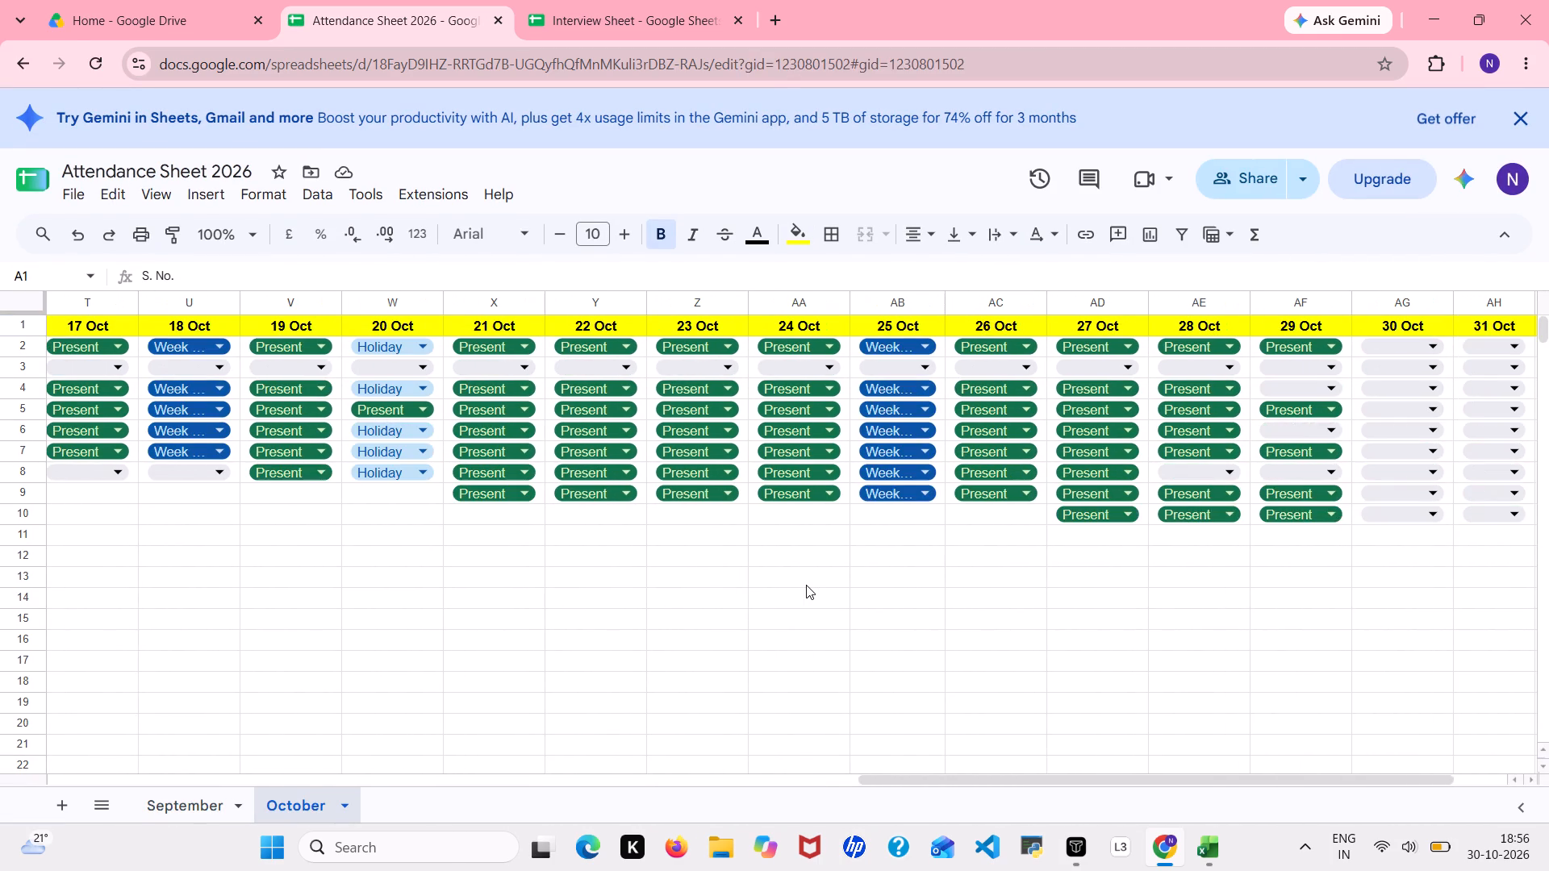
scroll(806, 585, "left", 1)
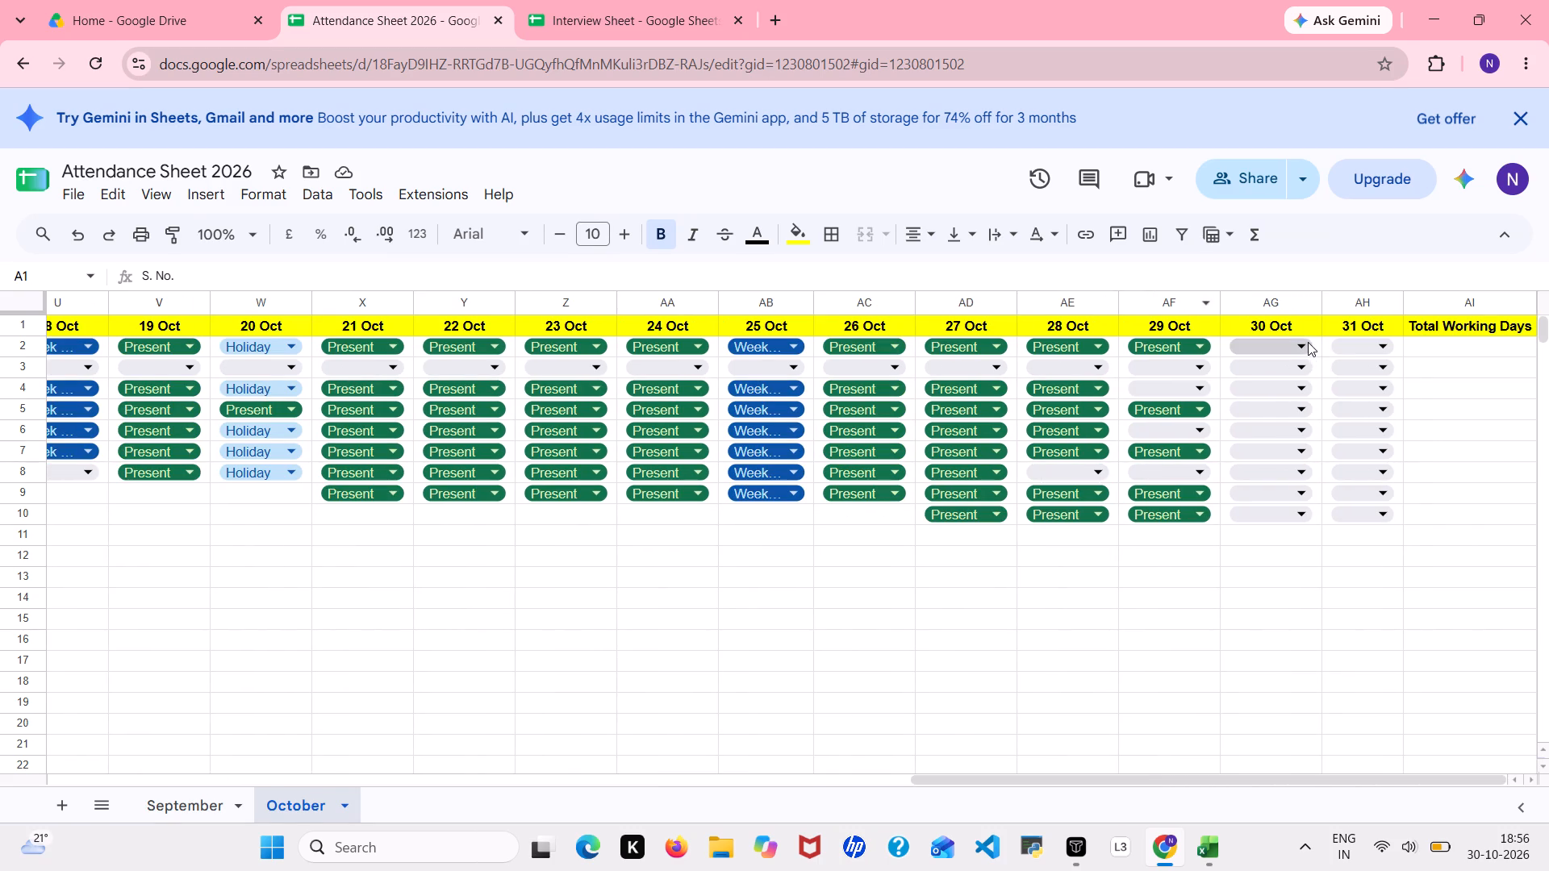
left_click(1308, 342)
left_click(1253, 373)
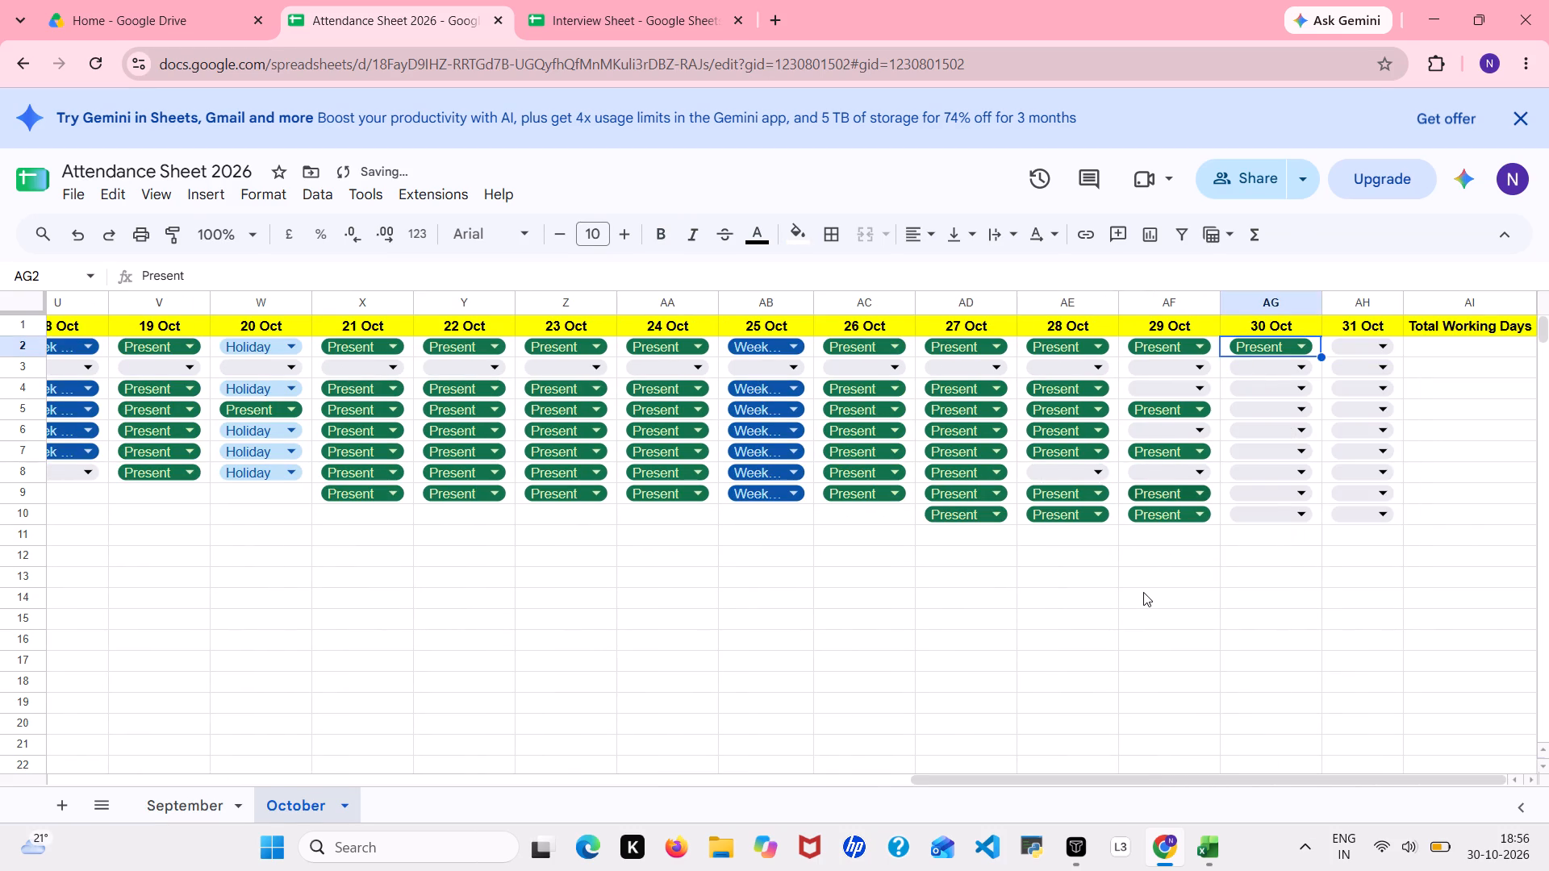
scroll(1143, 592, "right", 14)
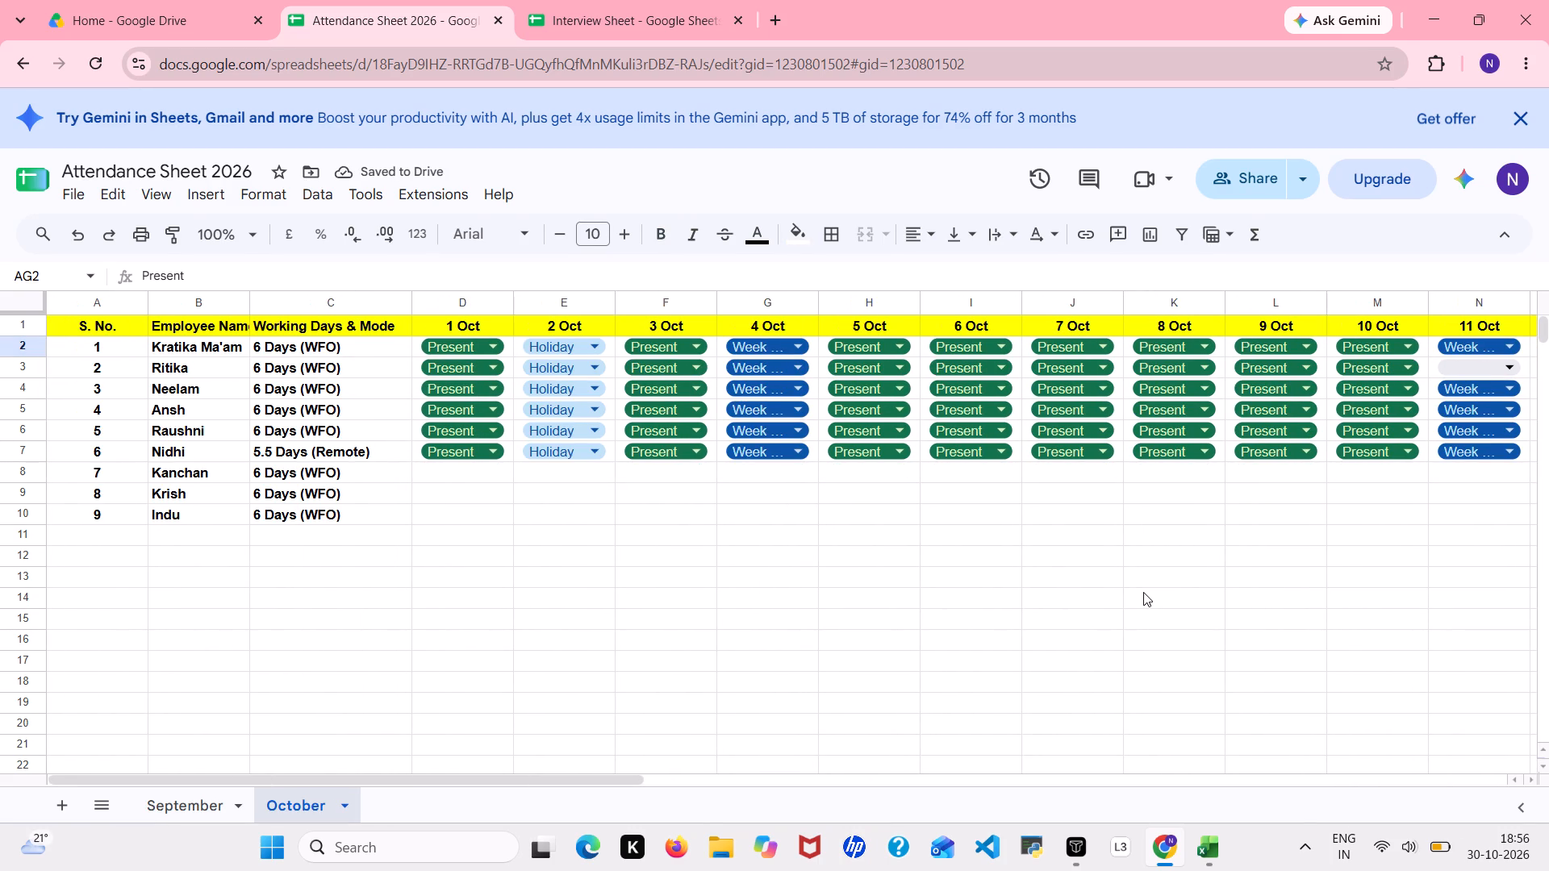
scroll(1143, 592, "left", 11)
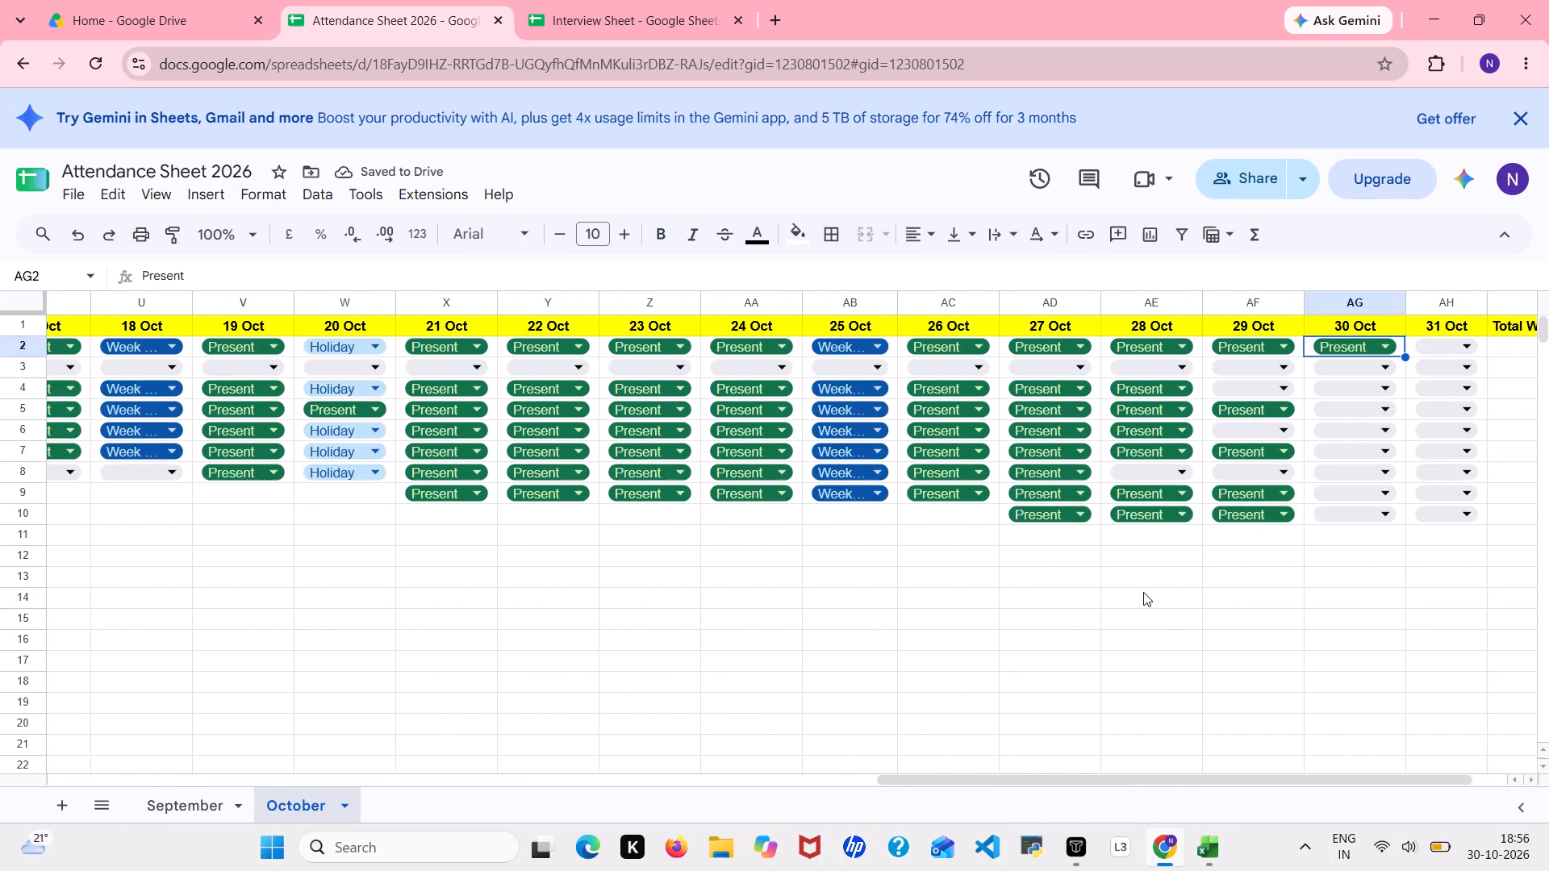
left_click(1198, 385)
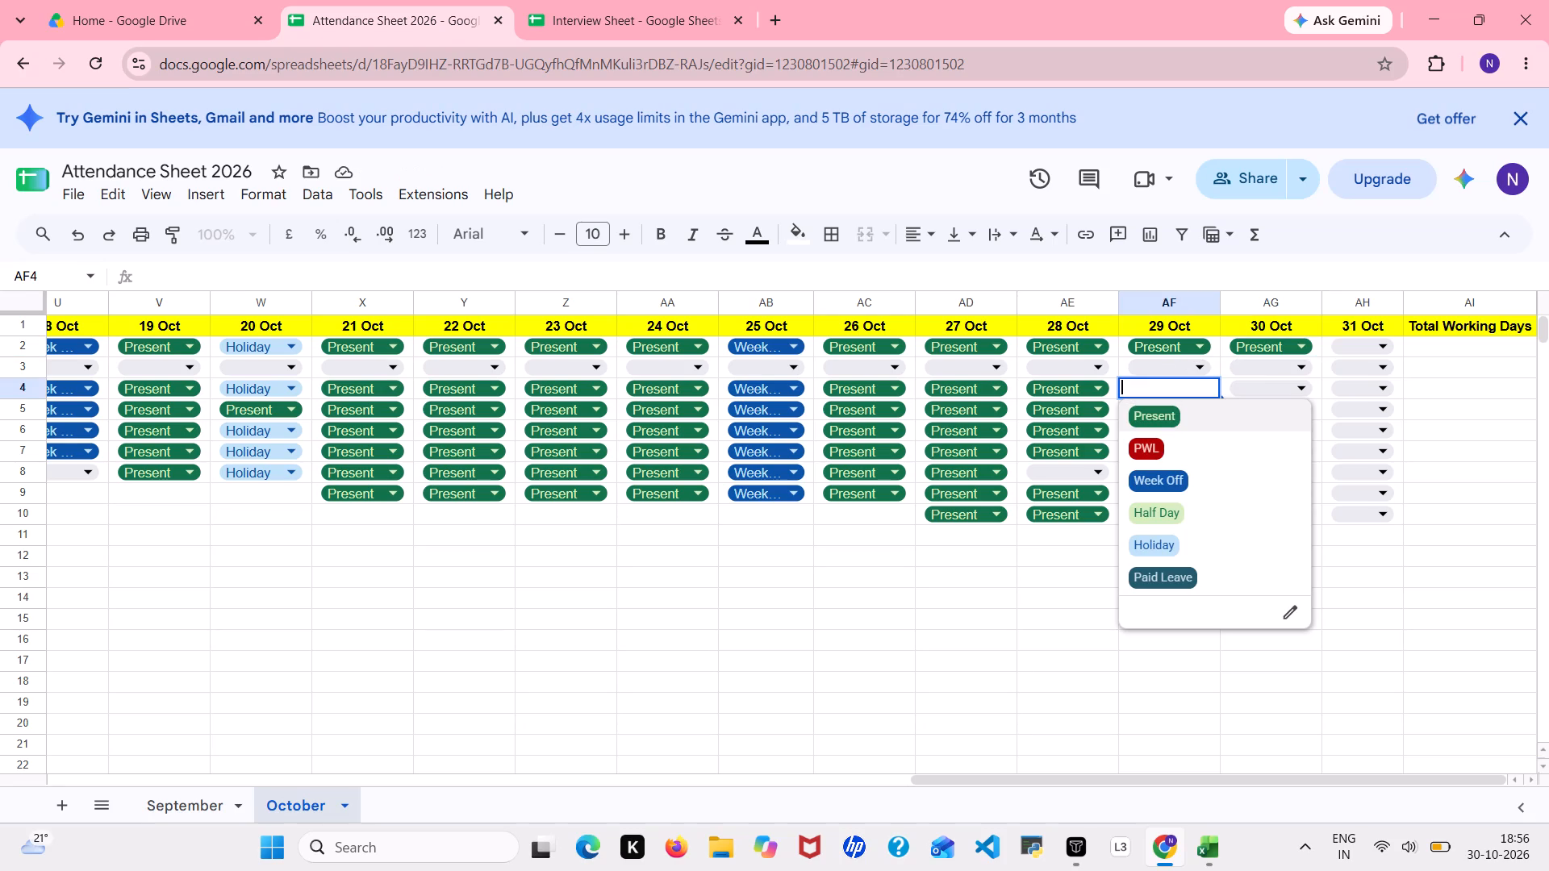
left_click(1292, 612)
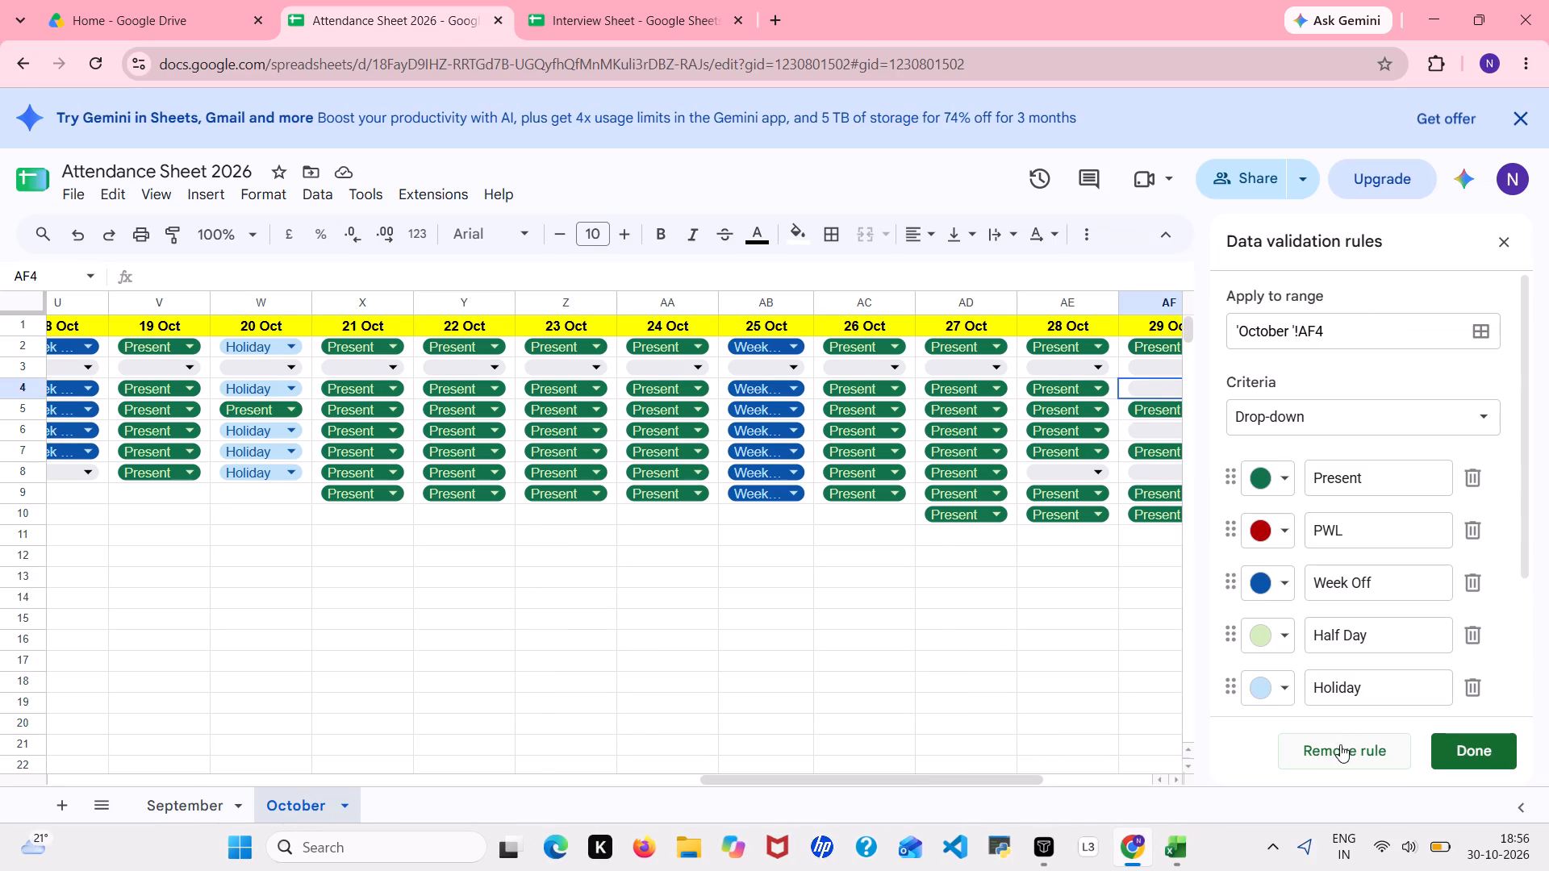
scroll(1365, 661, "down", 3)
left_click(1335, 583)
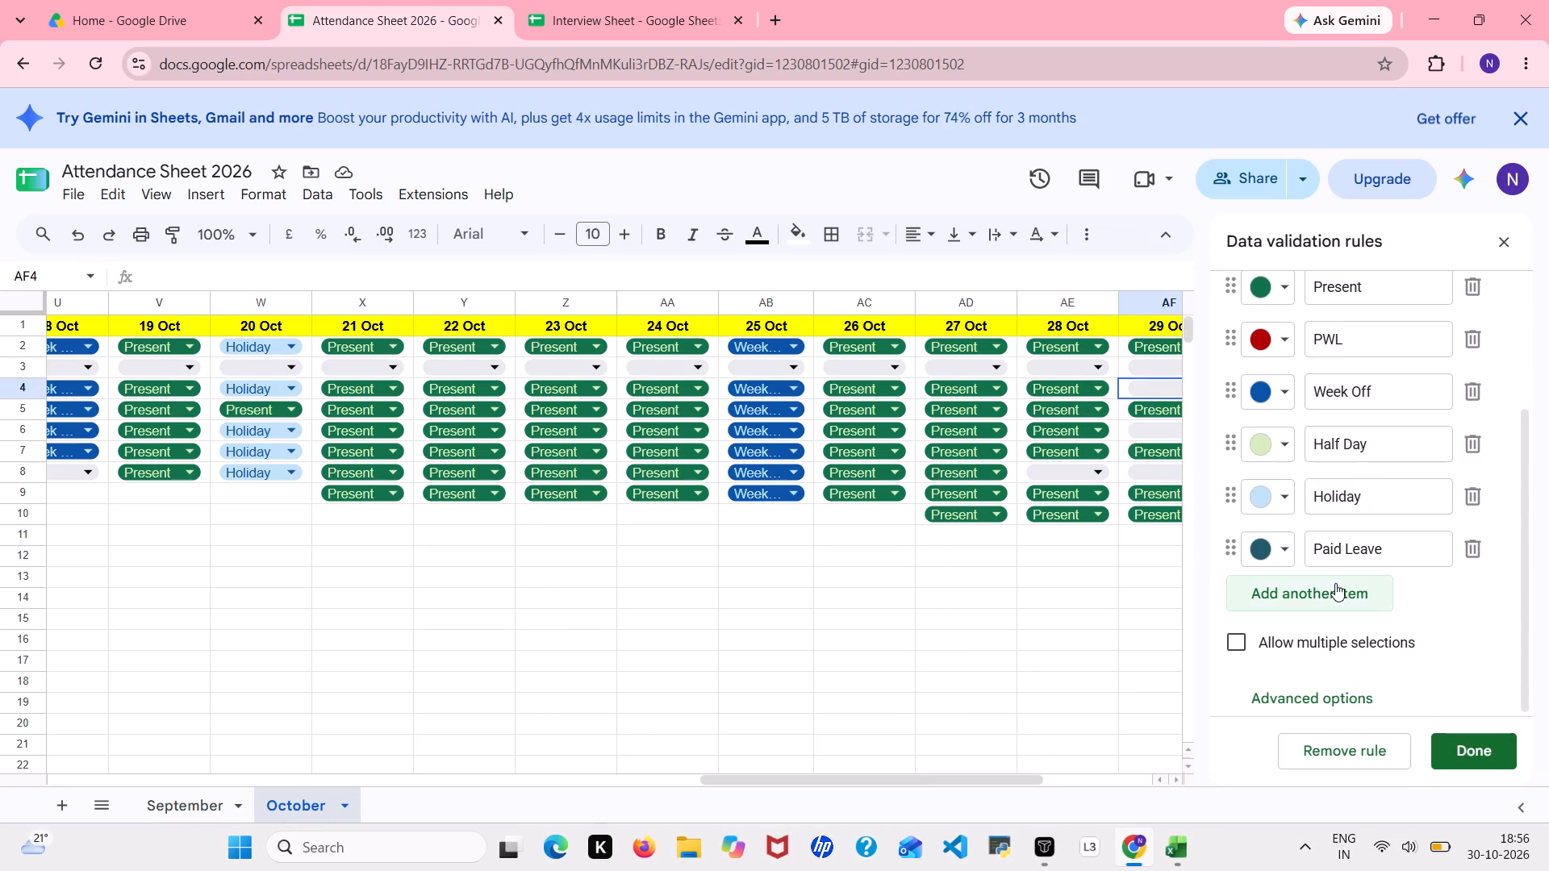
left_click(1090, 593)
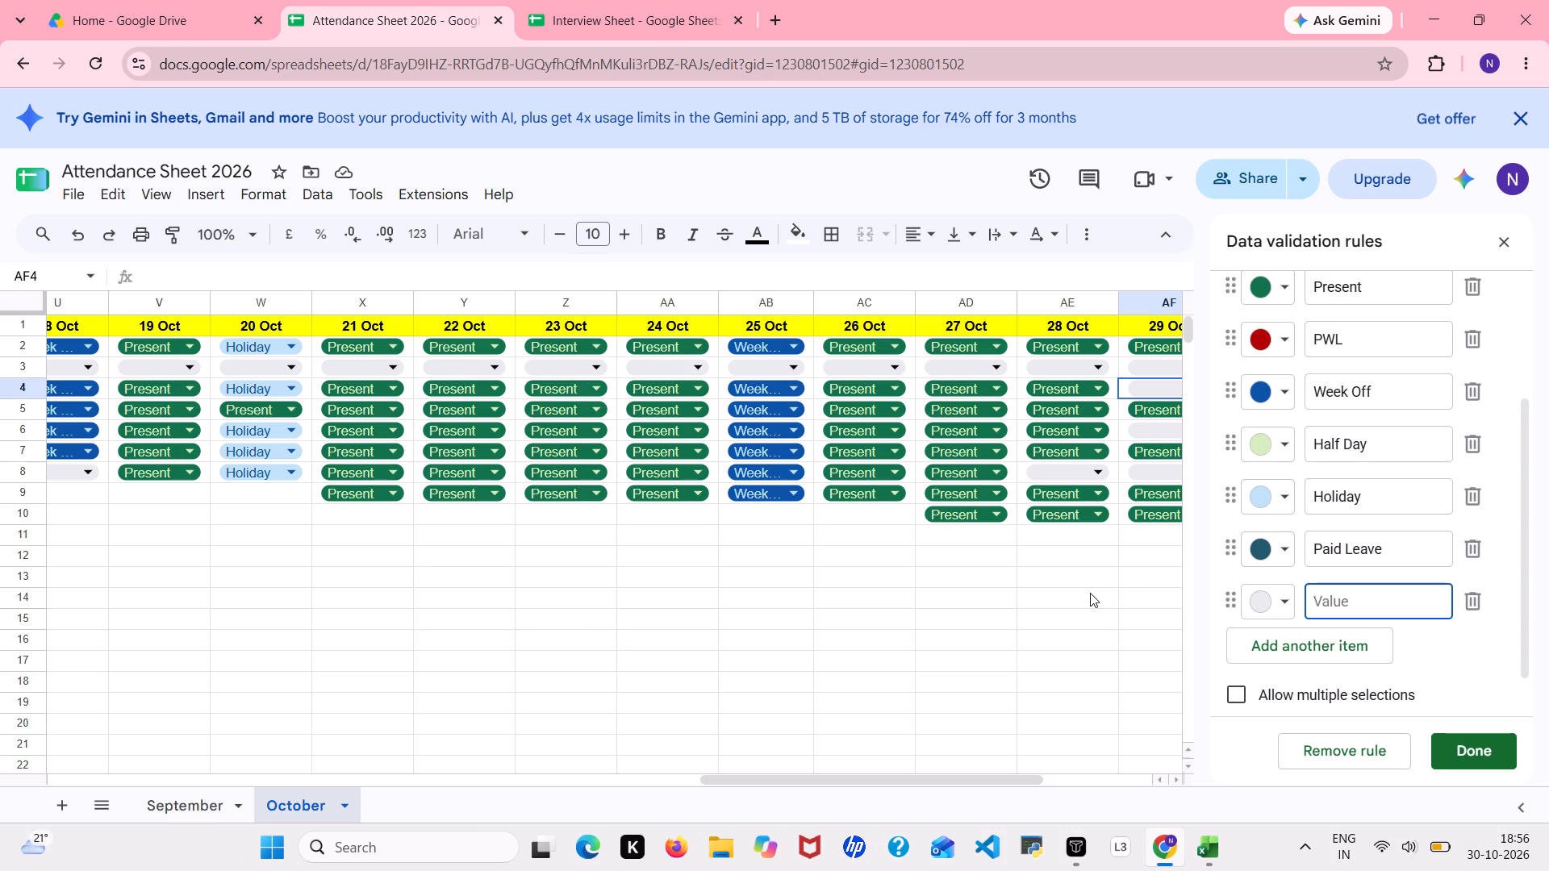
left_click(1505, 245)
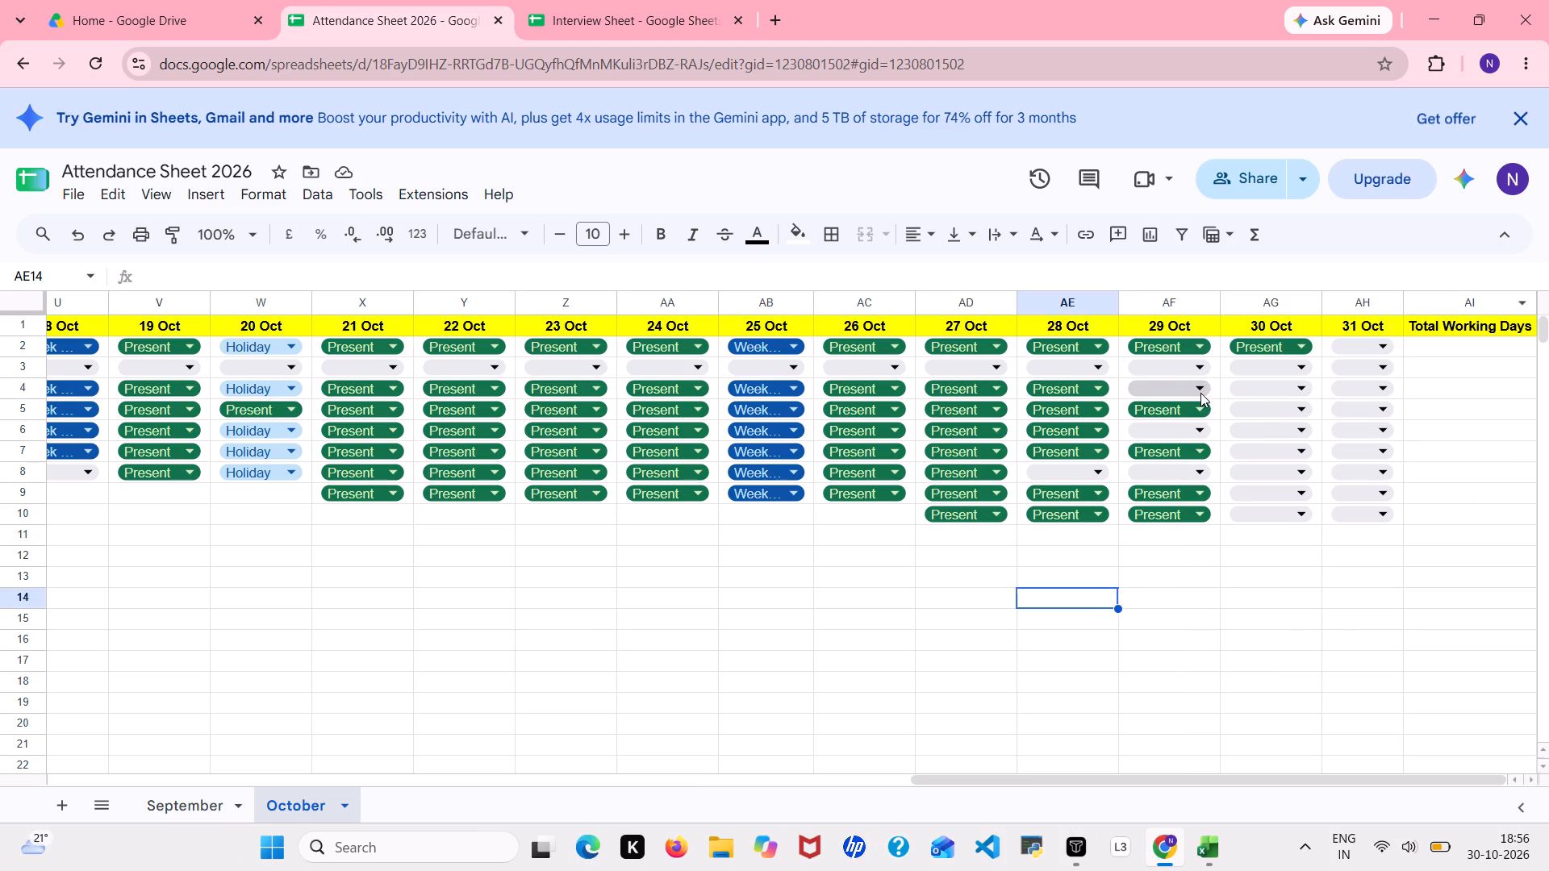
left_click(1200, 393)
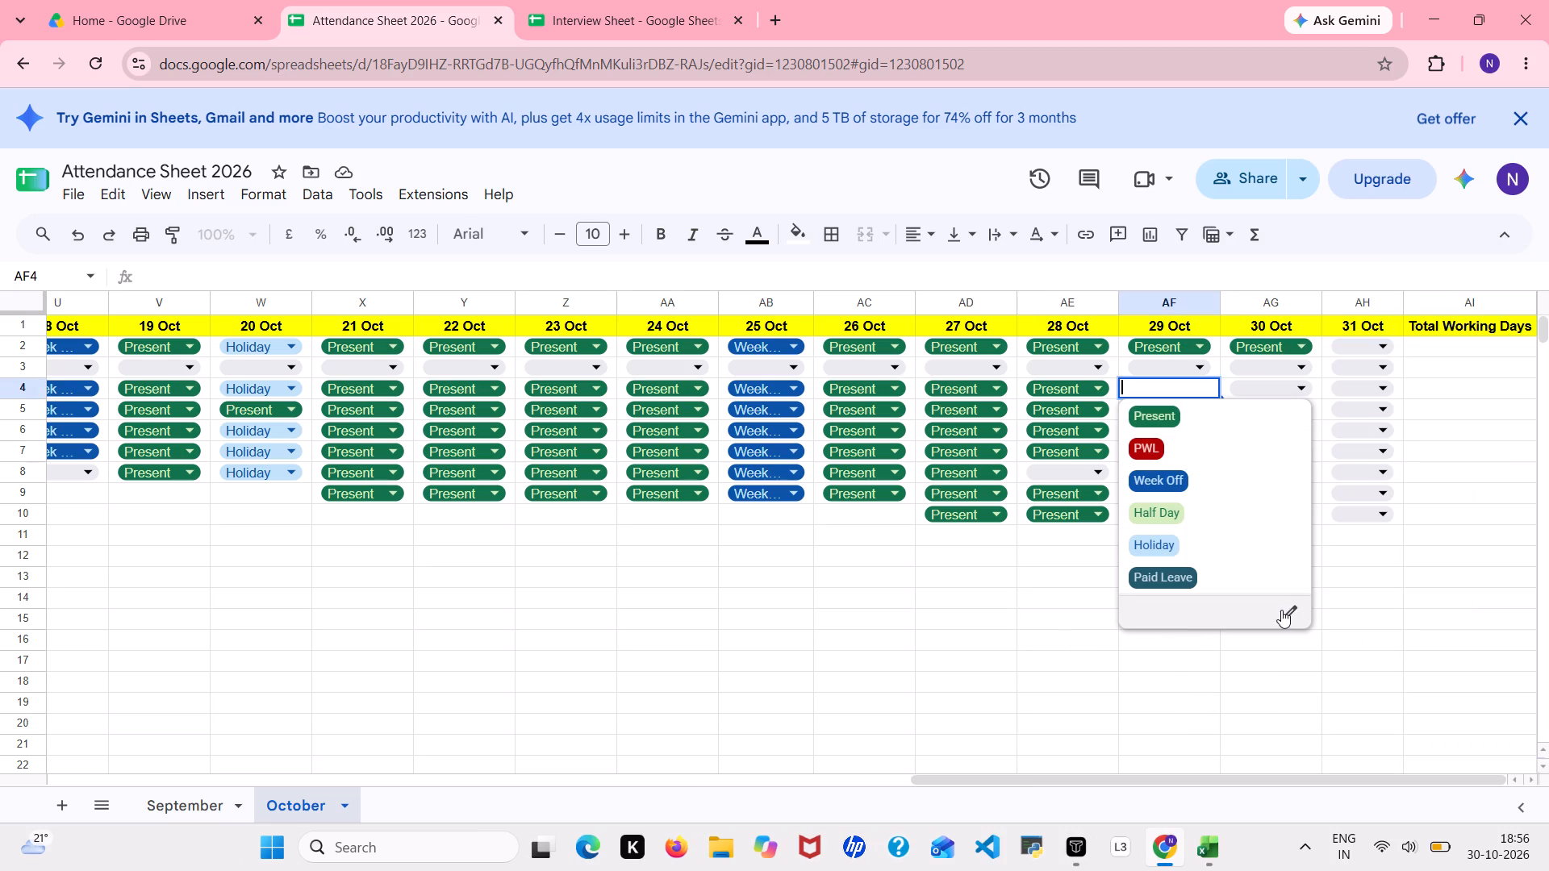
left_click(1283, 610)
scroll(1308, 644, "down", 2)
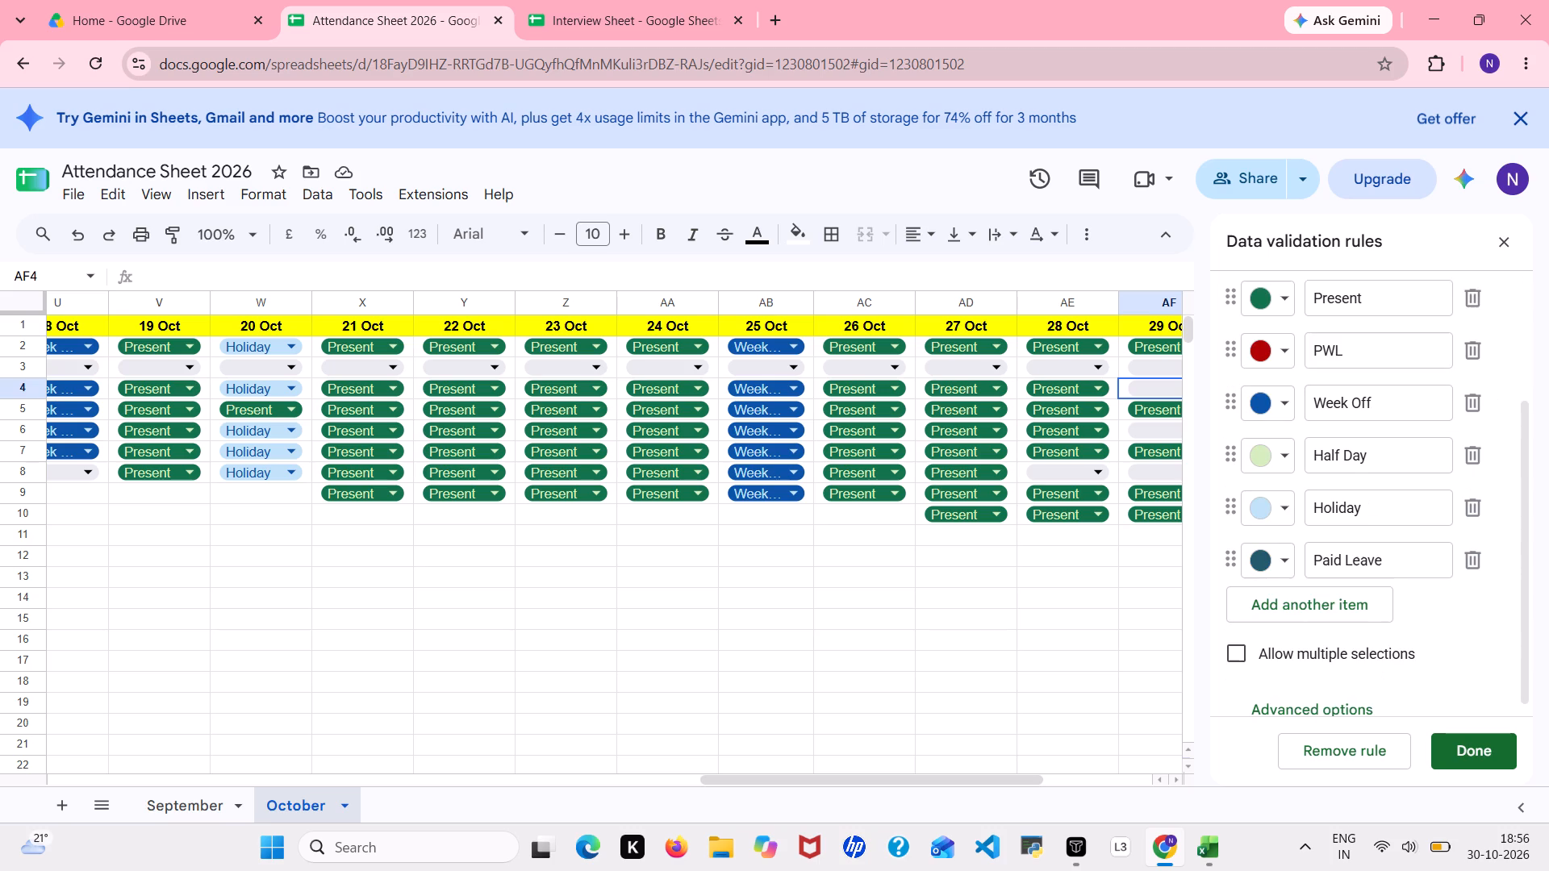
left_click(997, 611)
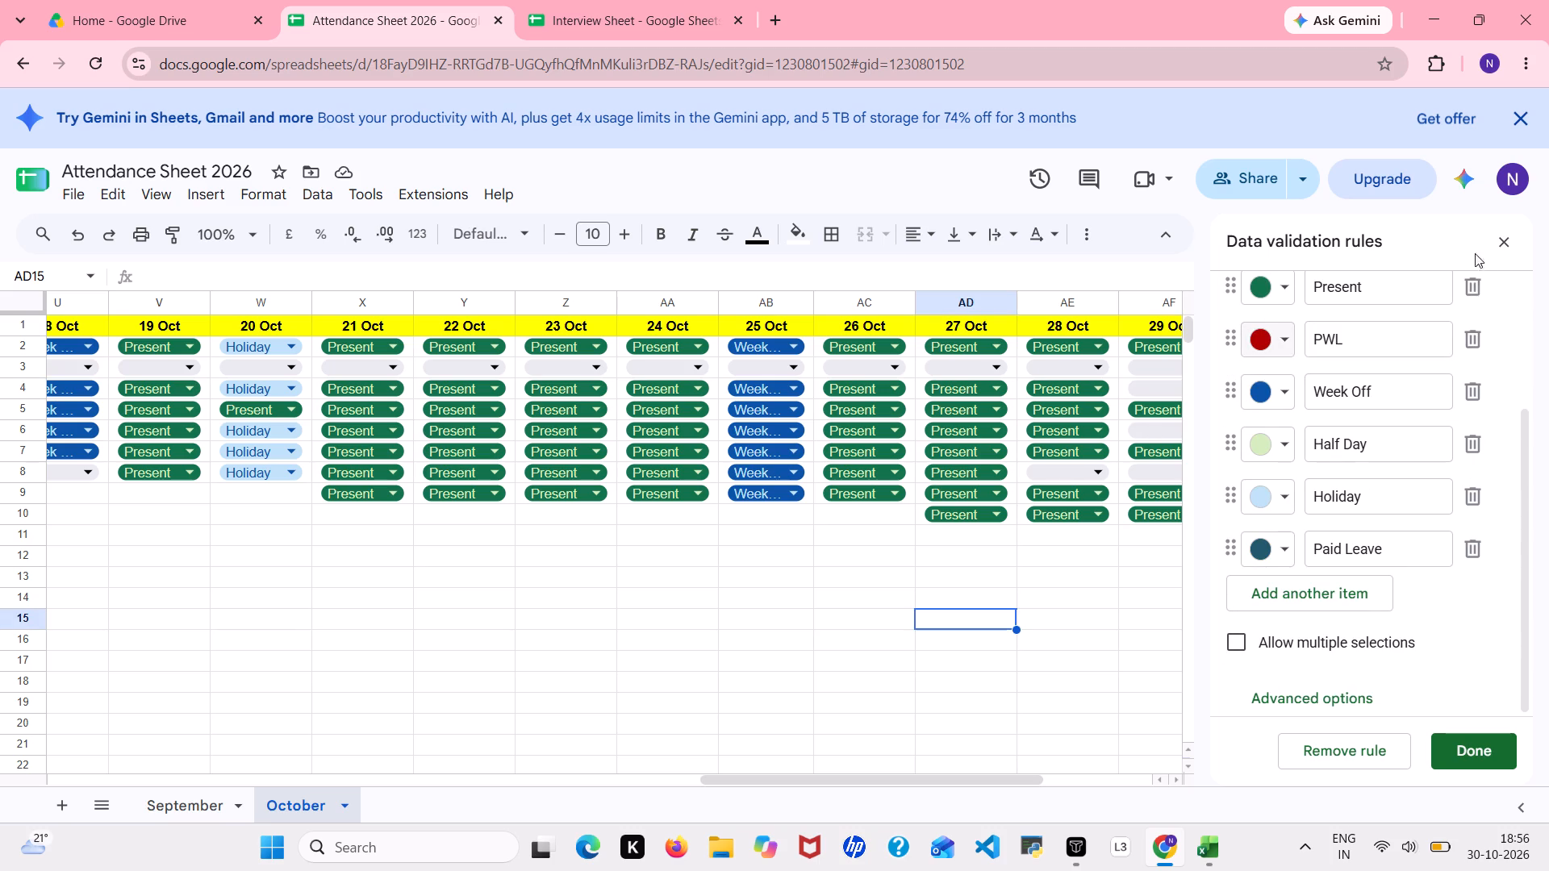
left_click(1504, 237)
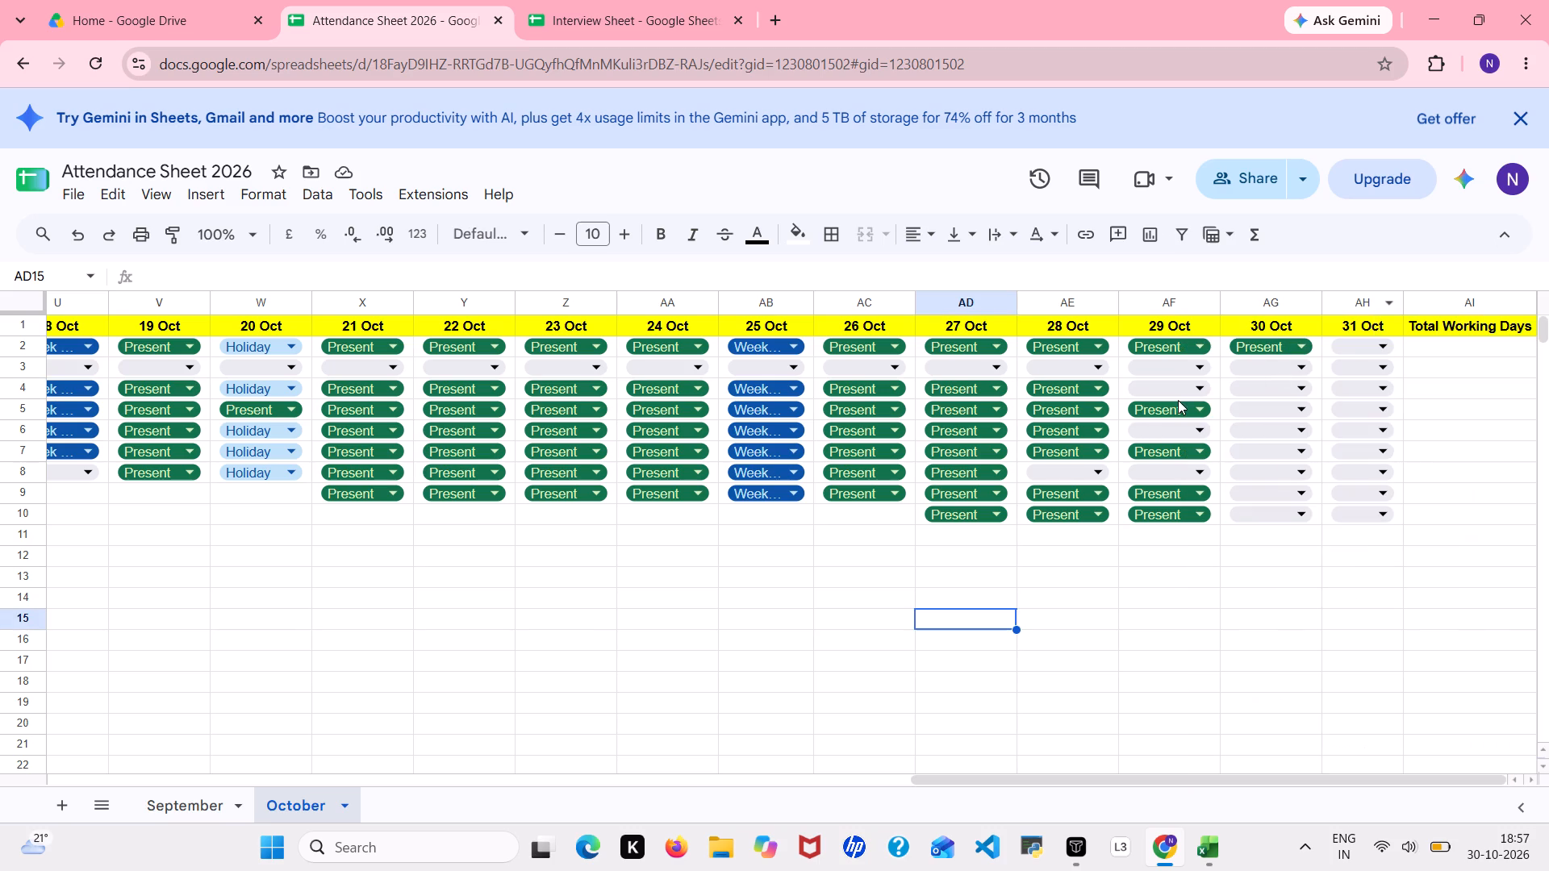
Set Neelam's 29 Oct attendance to Paid Leave.
left_click(1202, 385)
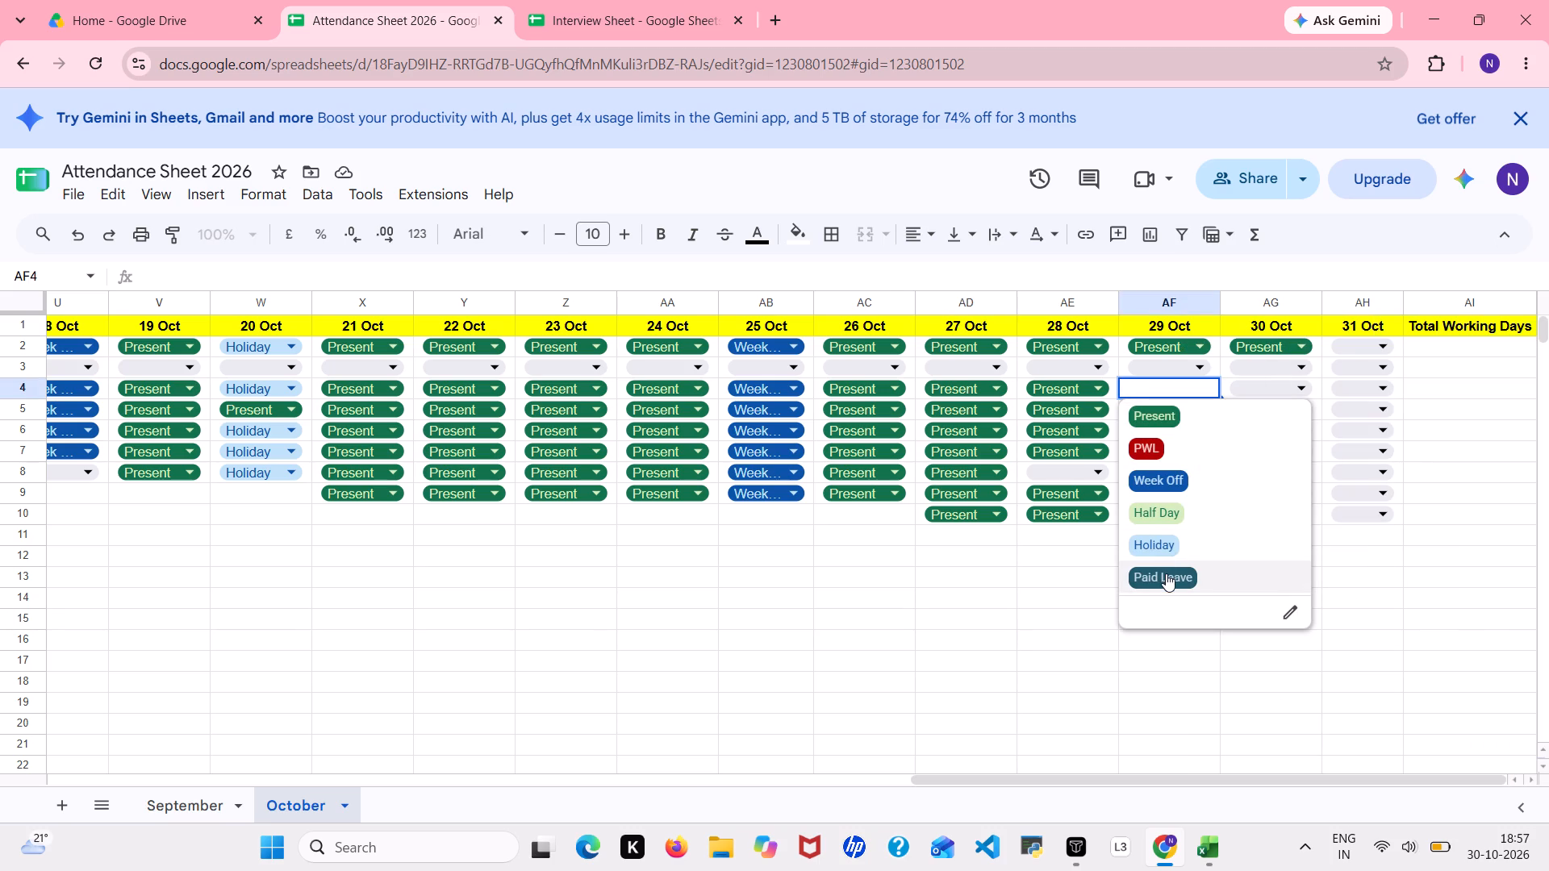
left_click(1167, 573)
Check the employee names against their rows and set Raushni's 29 Oct attendance to PWL.
scroll(1196, 443, "right", 7)
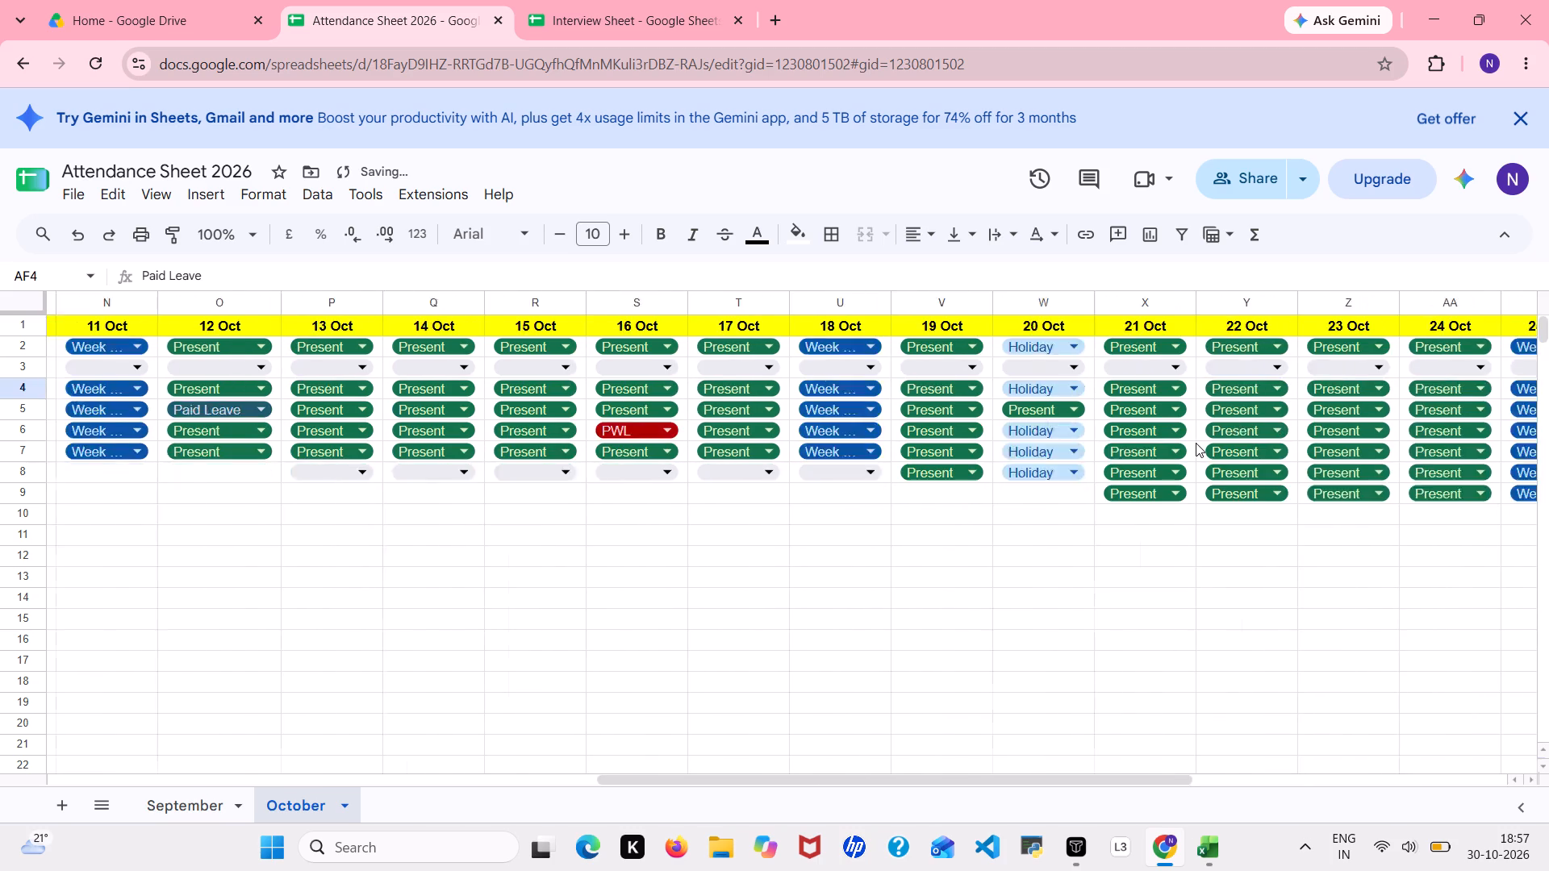
scroll(1196, 443, "right", 5)
scroll(1196, 443, "left", 3)
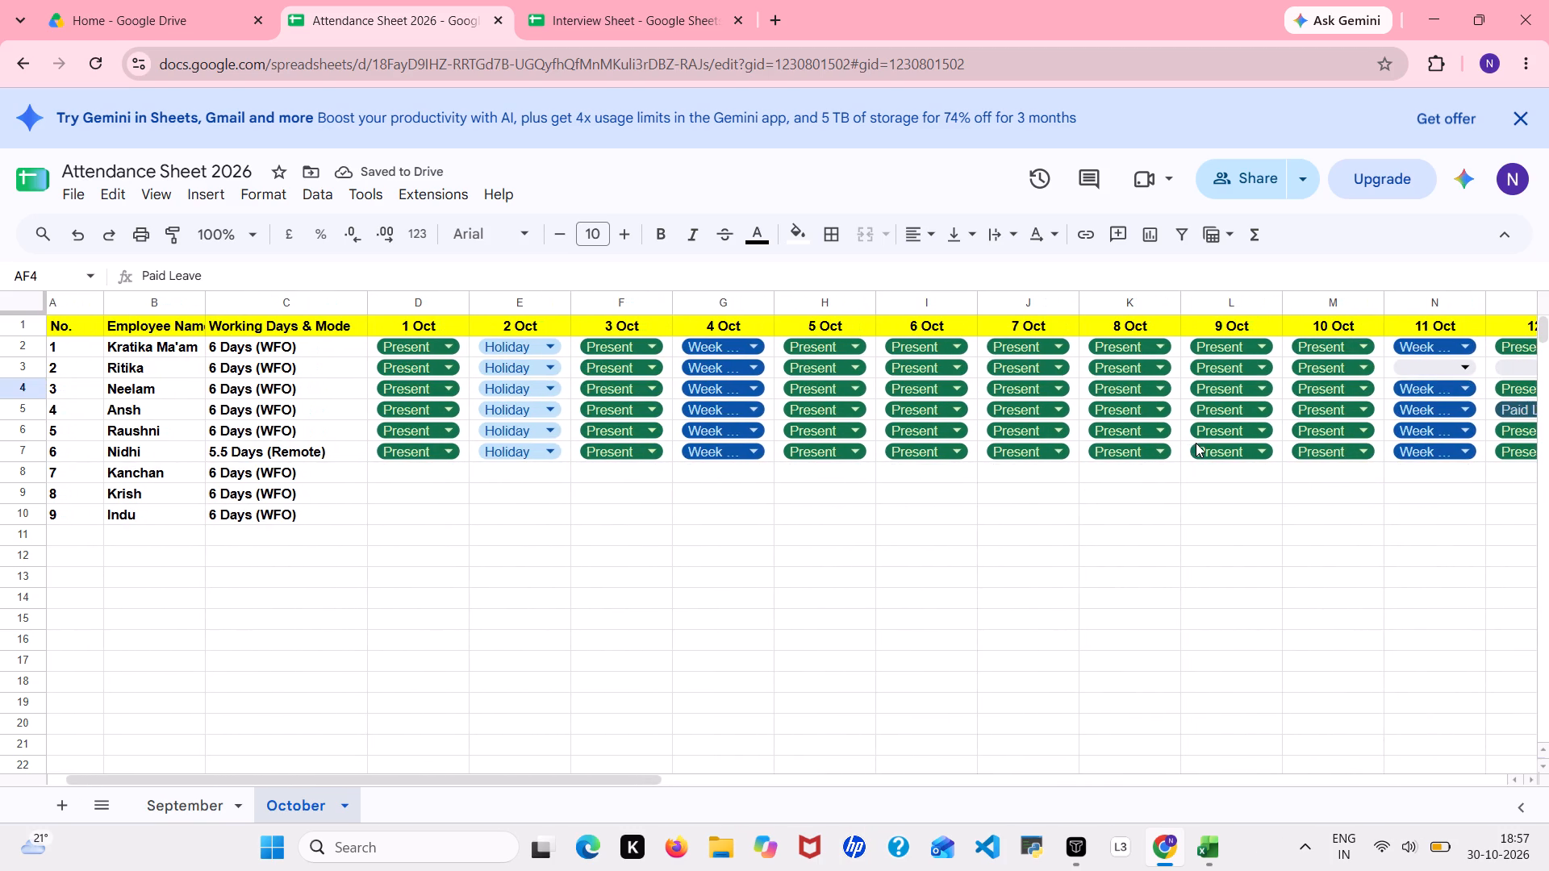
scroll(1196, 443, "left", 5)
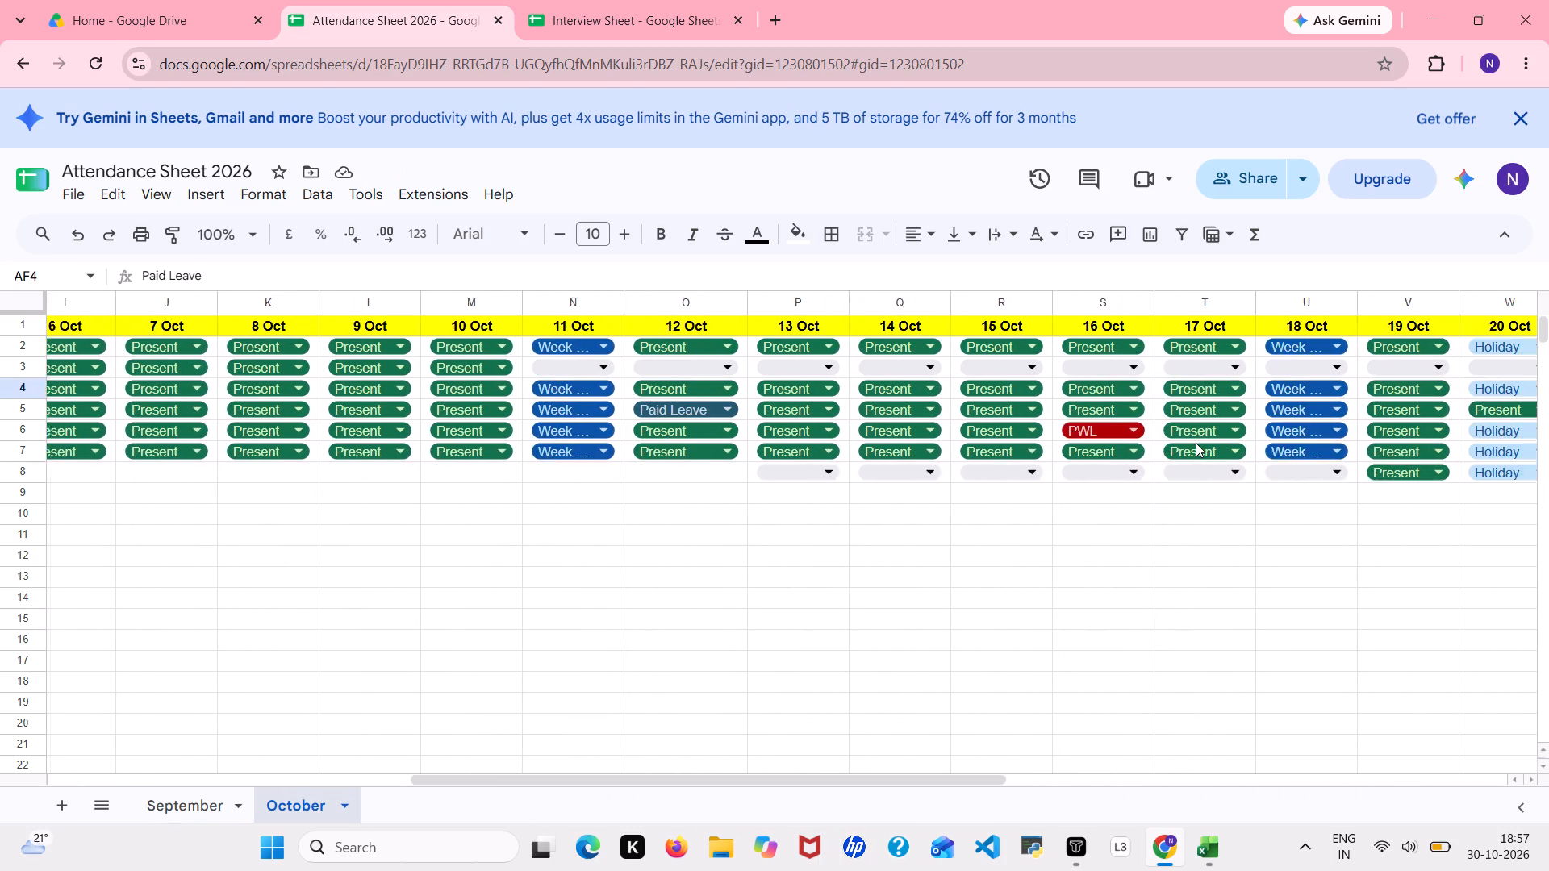
scroll(1196, 443, "left", 5)
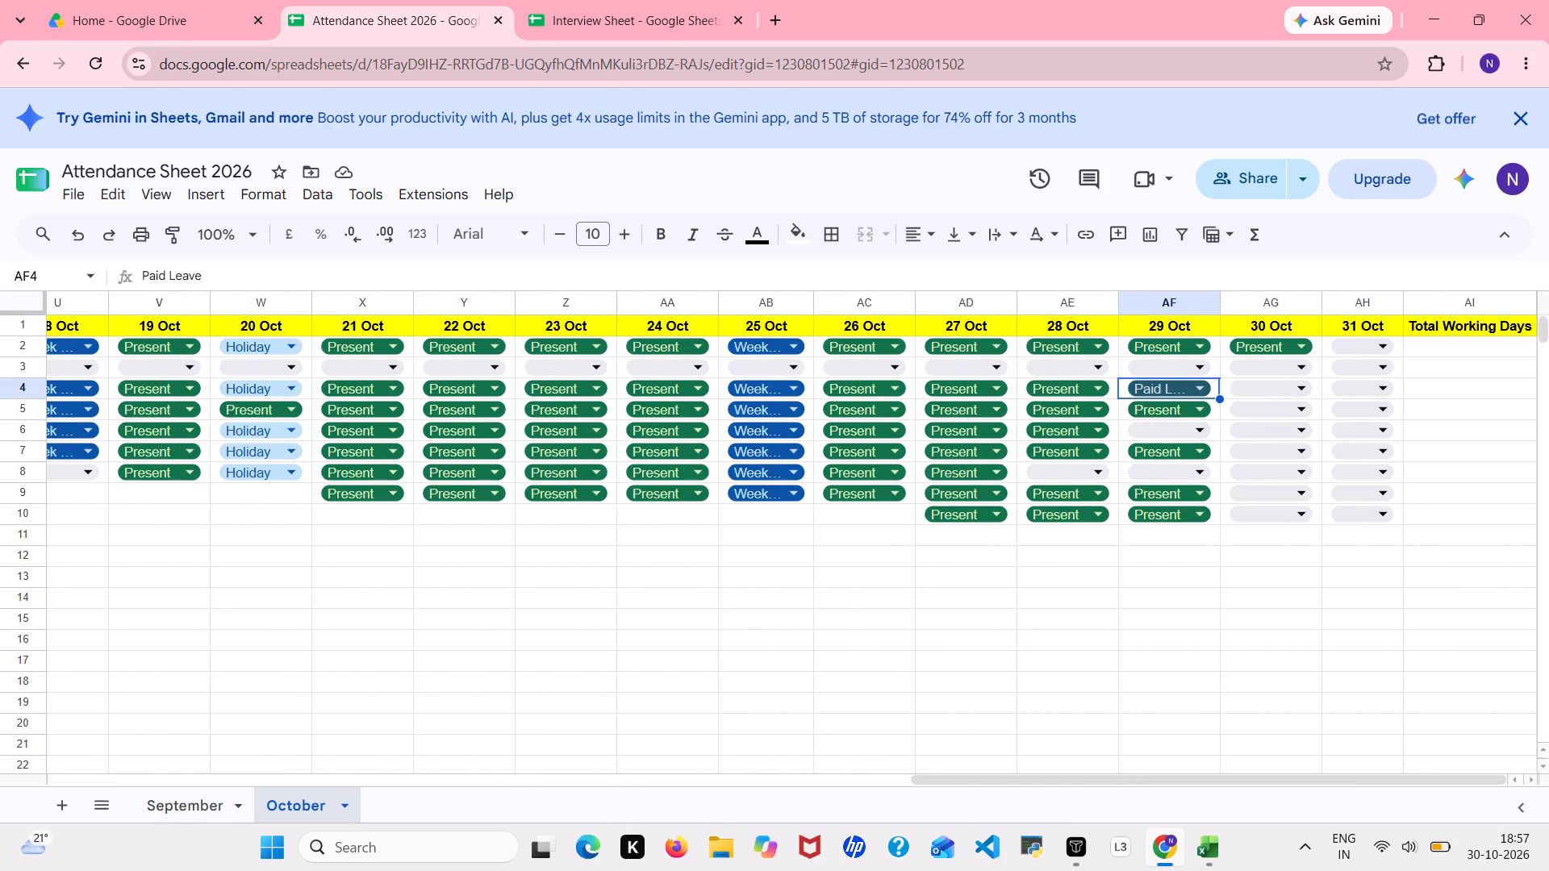
left_click(1201, 424)
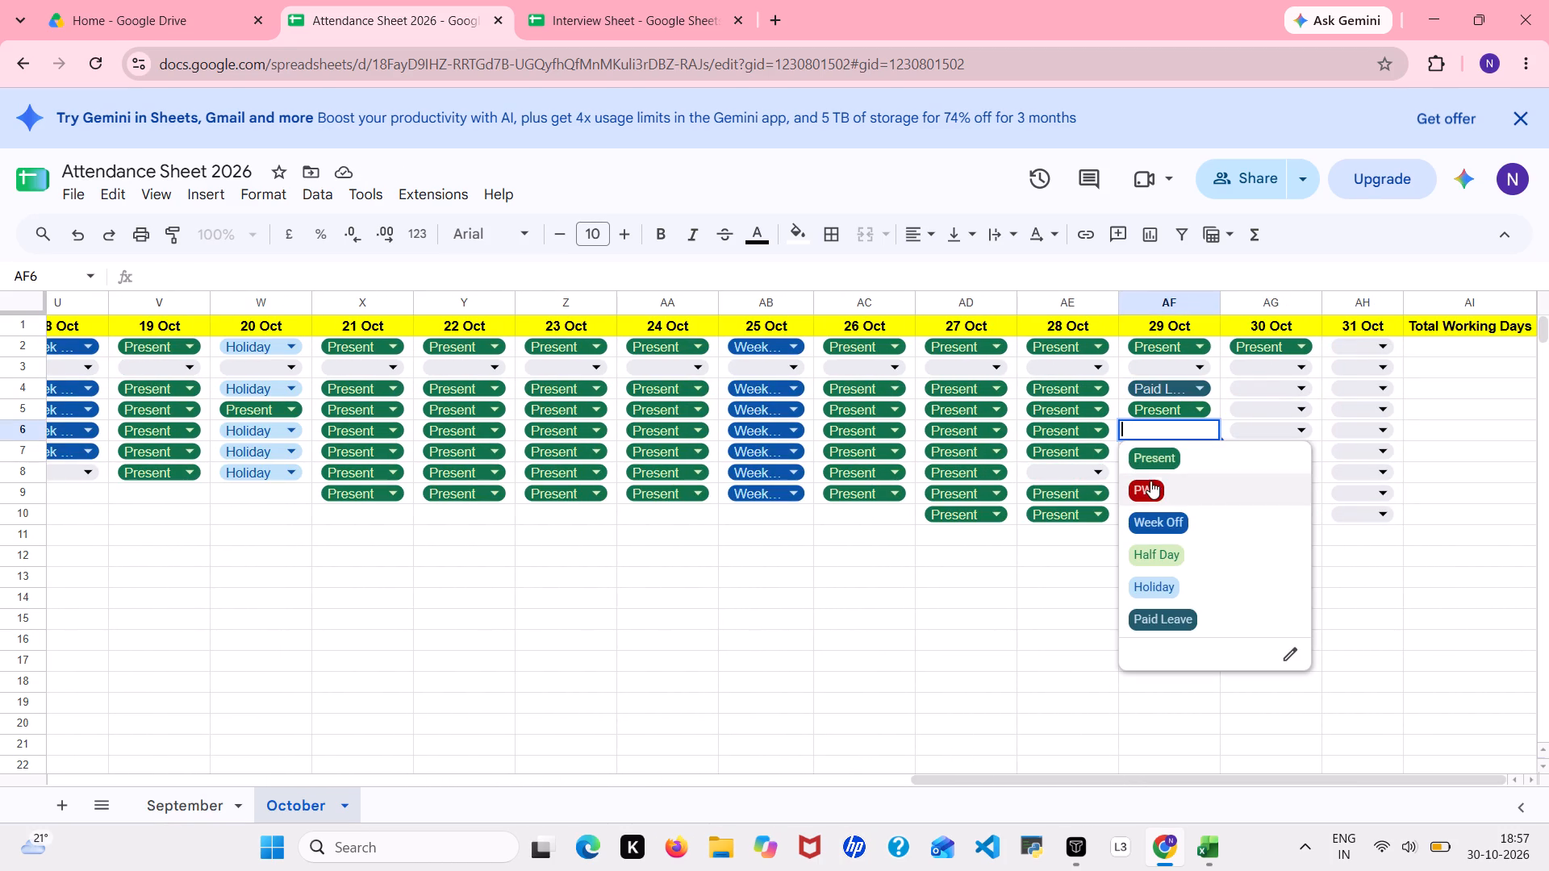
left_click(1149, 483)
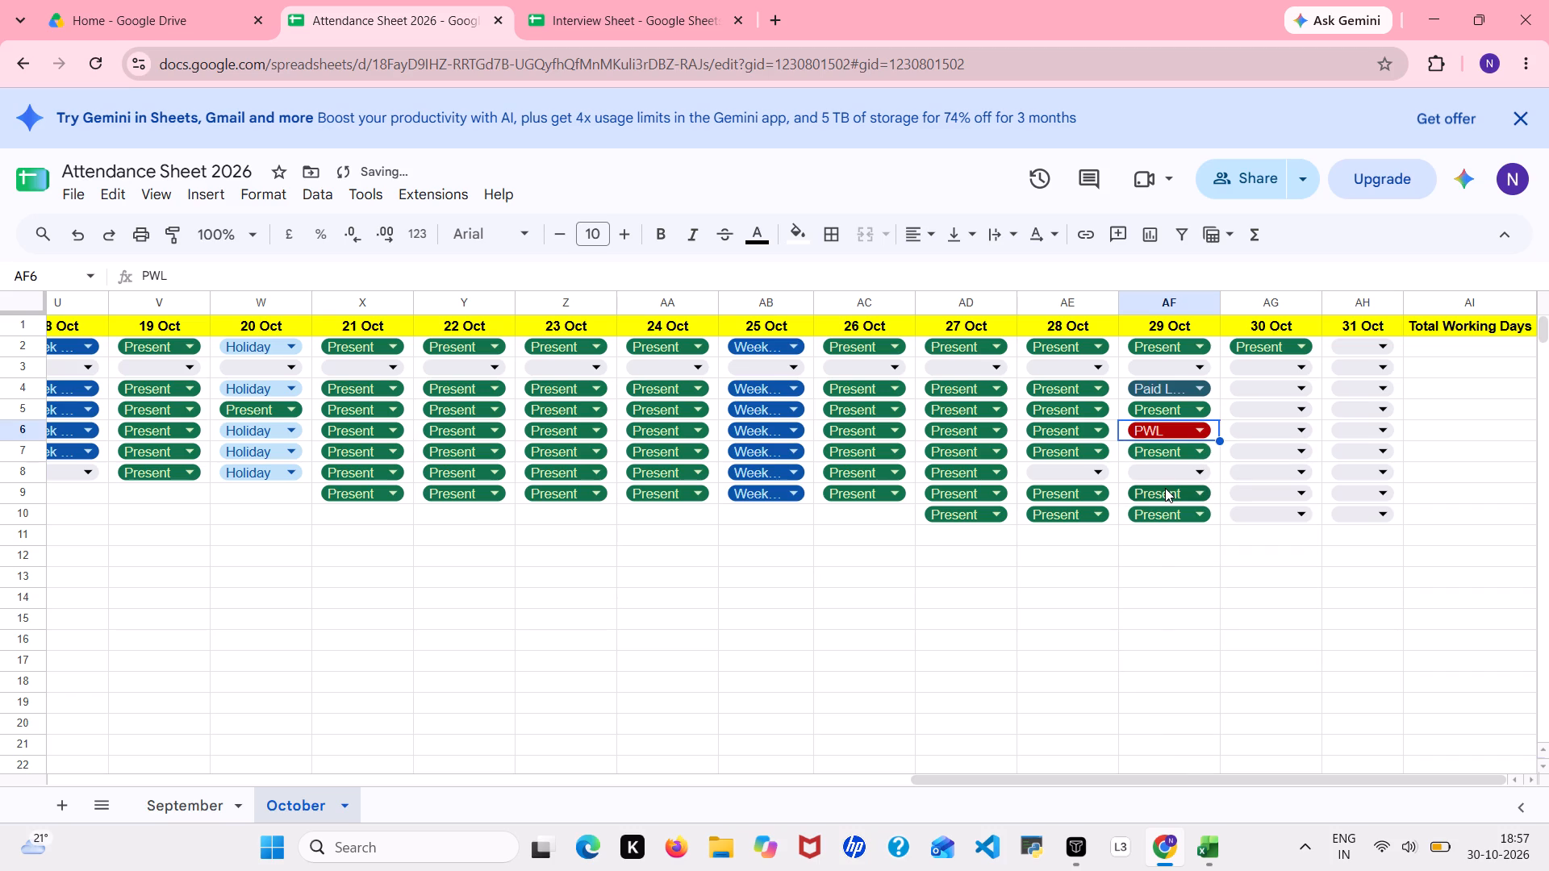
Set the 30 Oct attendance to PWL for Neelam and to Present for Ansh and Raushni.
left_click(1300, 386)
left_click(1250, 443)
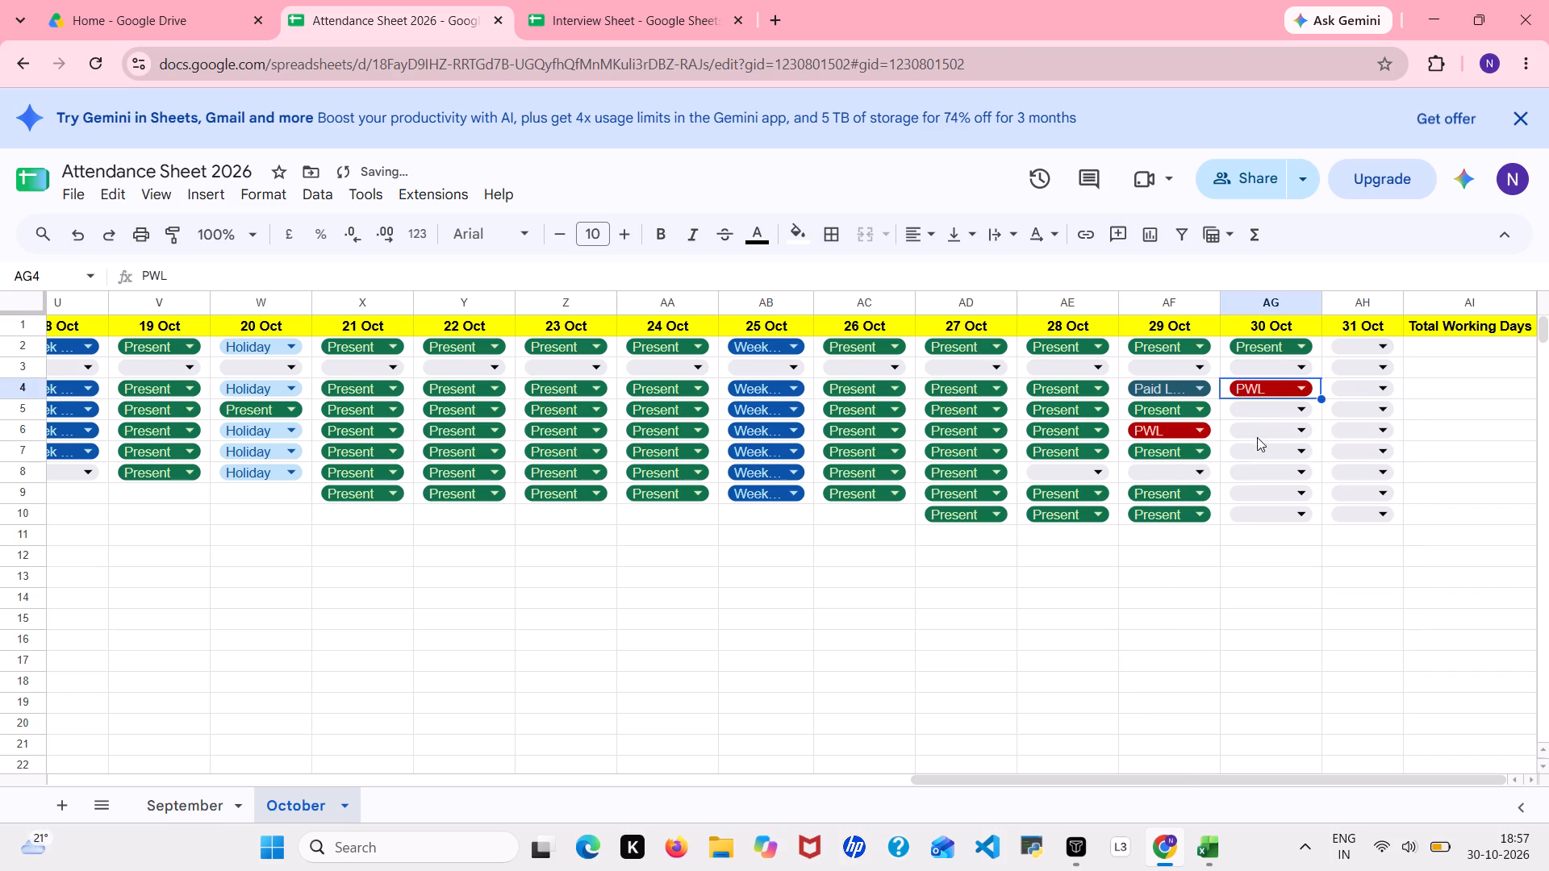
left_click(1296, 410)
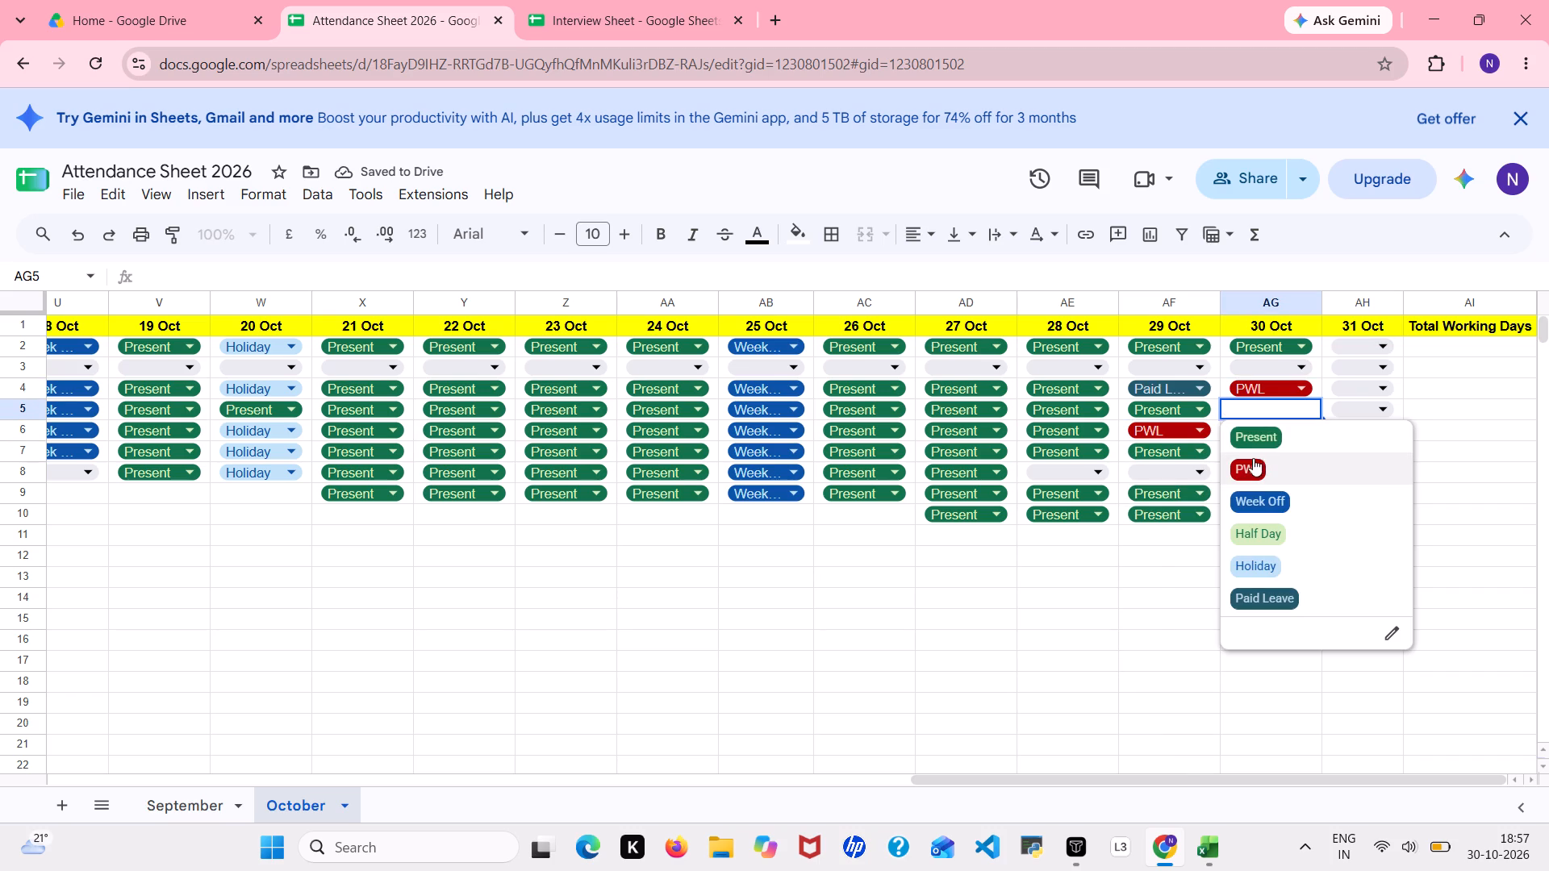
left_click(1251, 446)
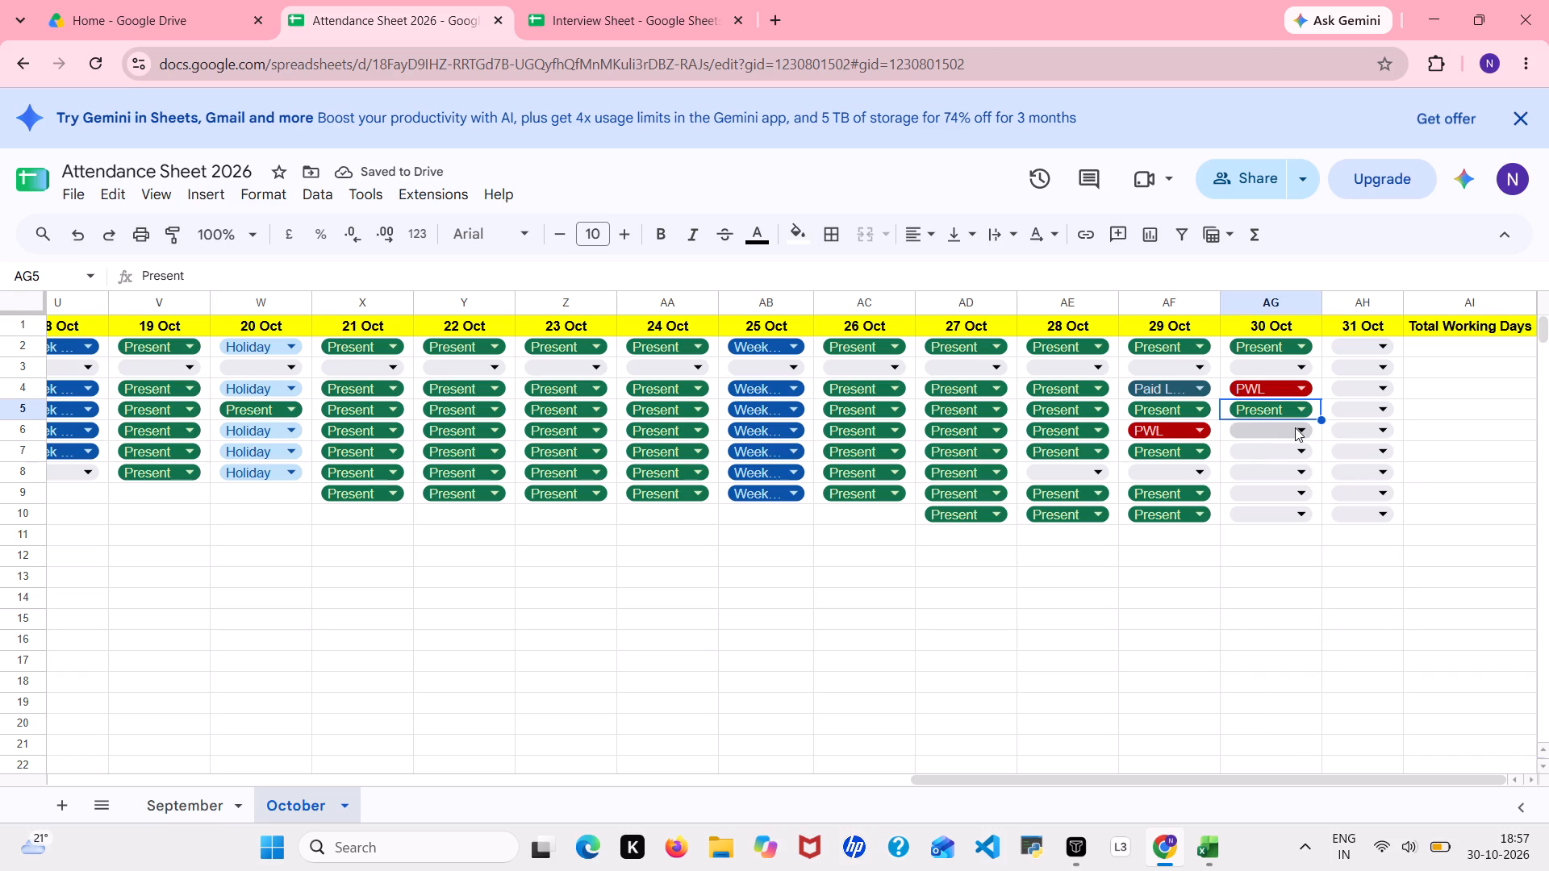
left_click(1295, 427)
left_click(1261, 457)
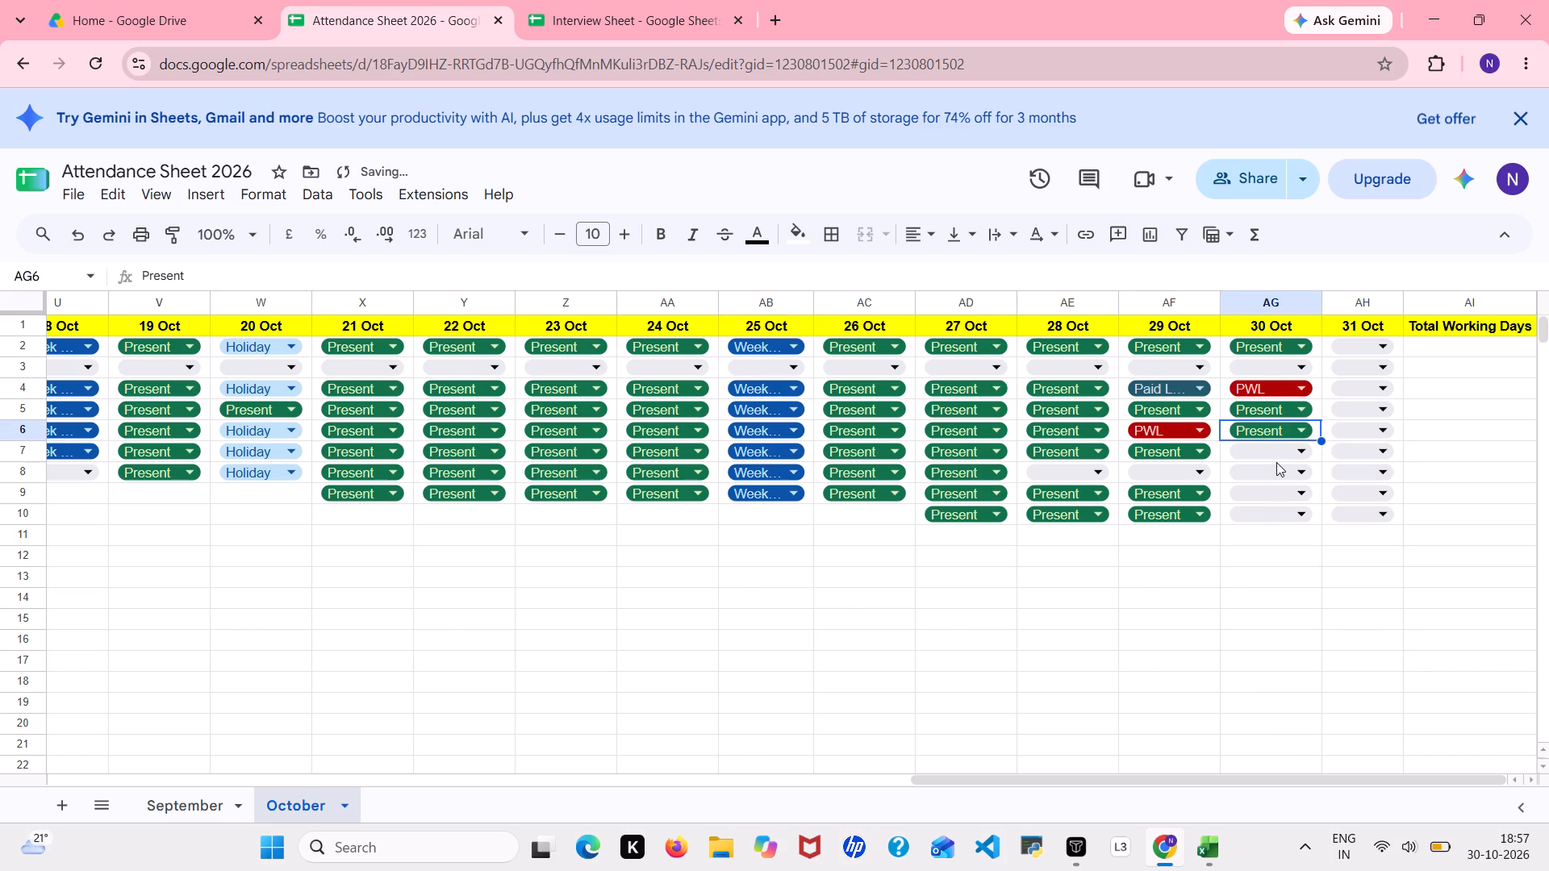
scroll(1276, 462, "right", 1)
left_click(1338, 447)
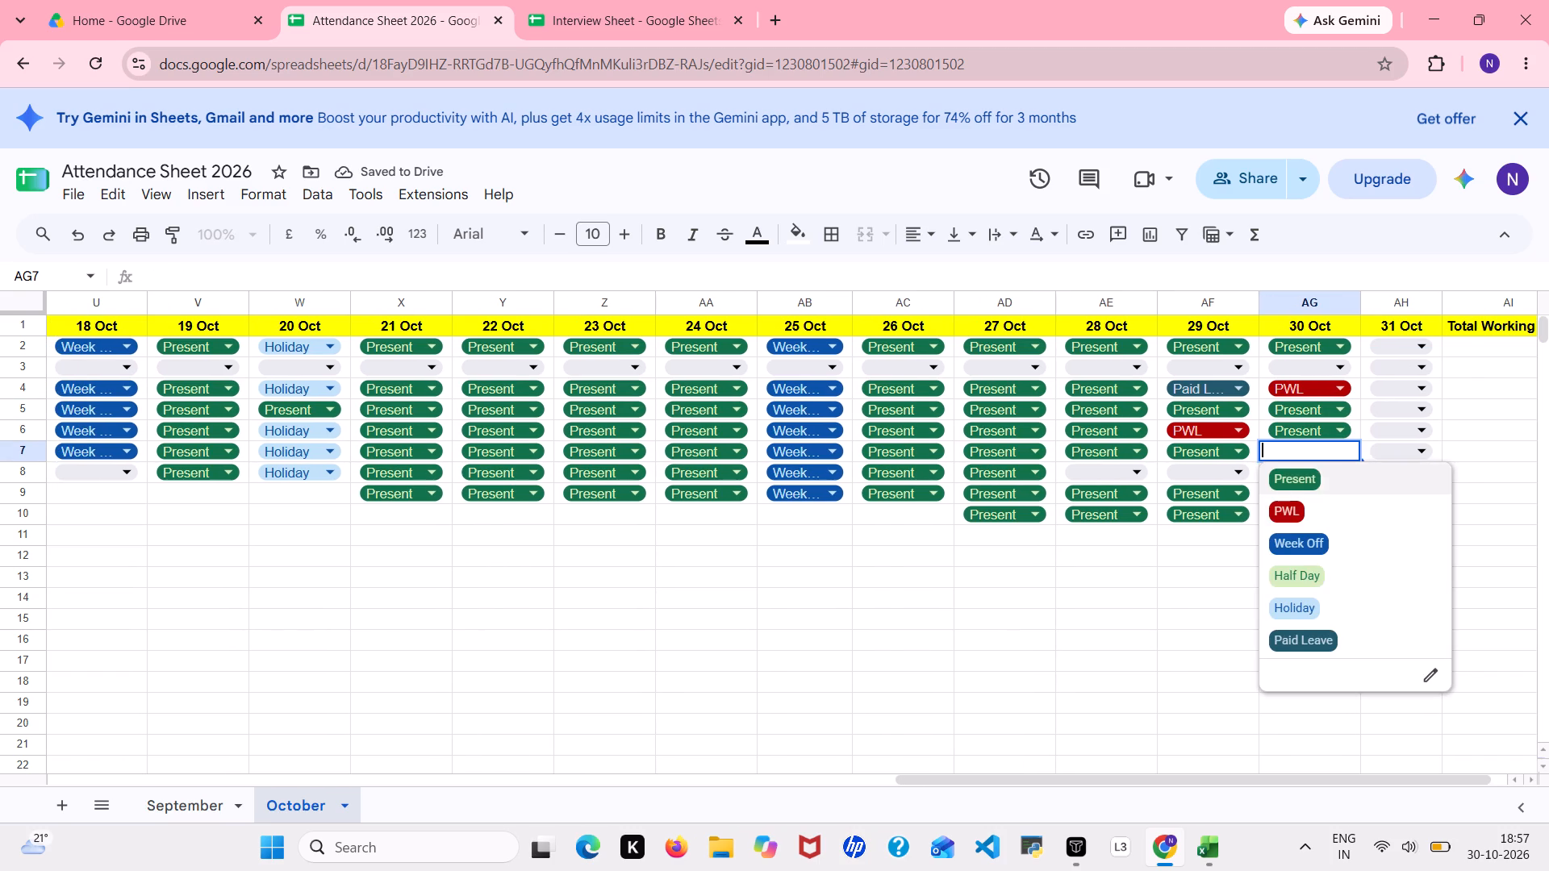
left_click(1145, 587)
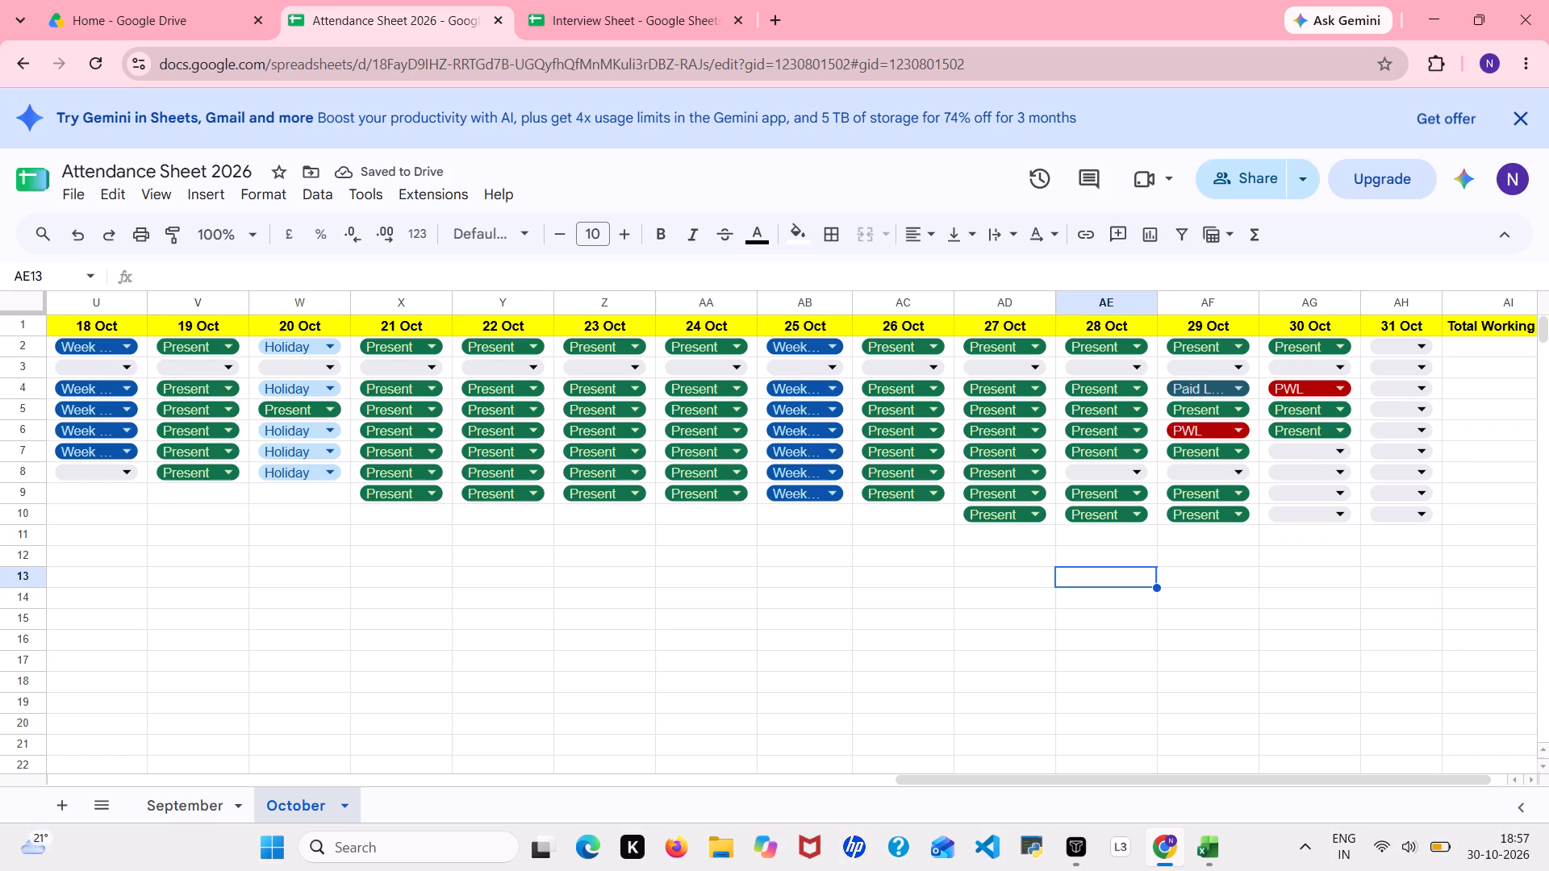
Set Krish's 30 Oct attendance to Present and fill the same value down to Indu's row.
left_click(1336, 498)
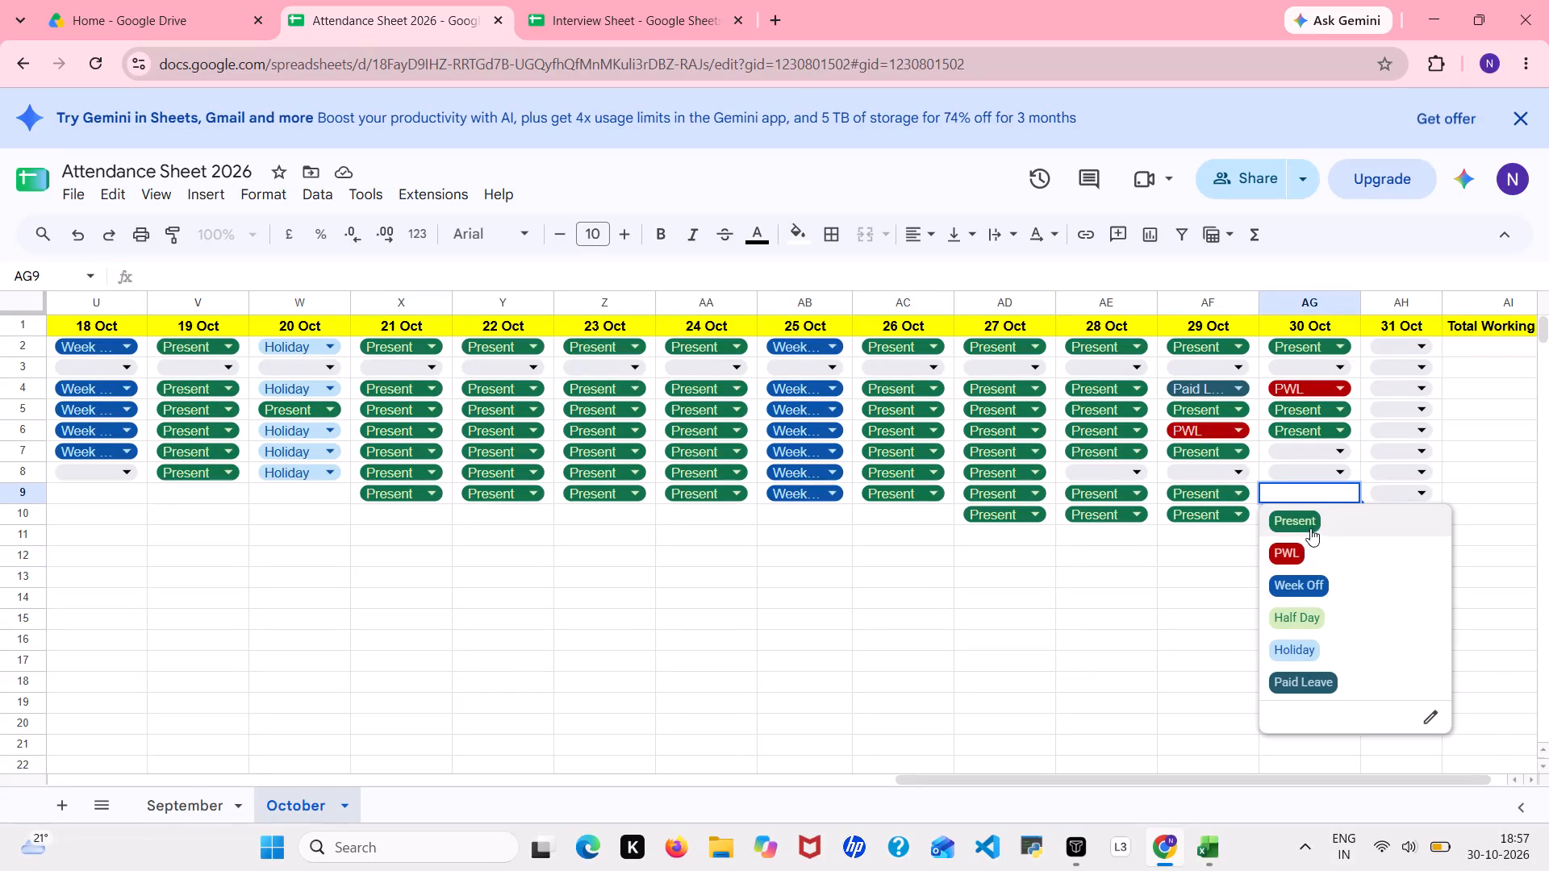
left_click(1303, 522)
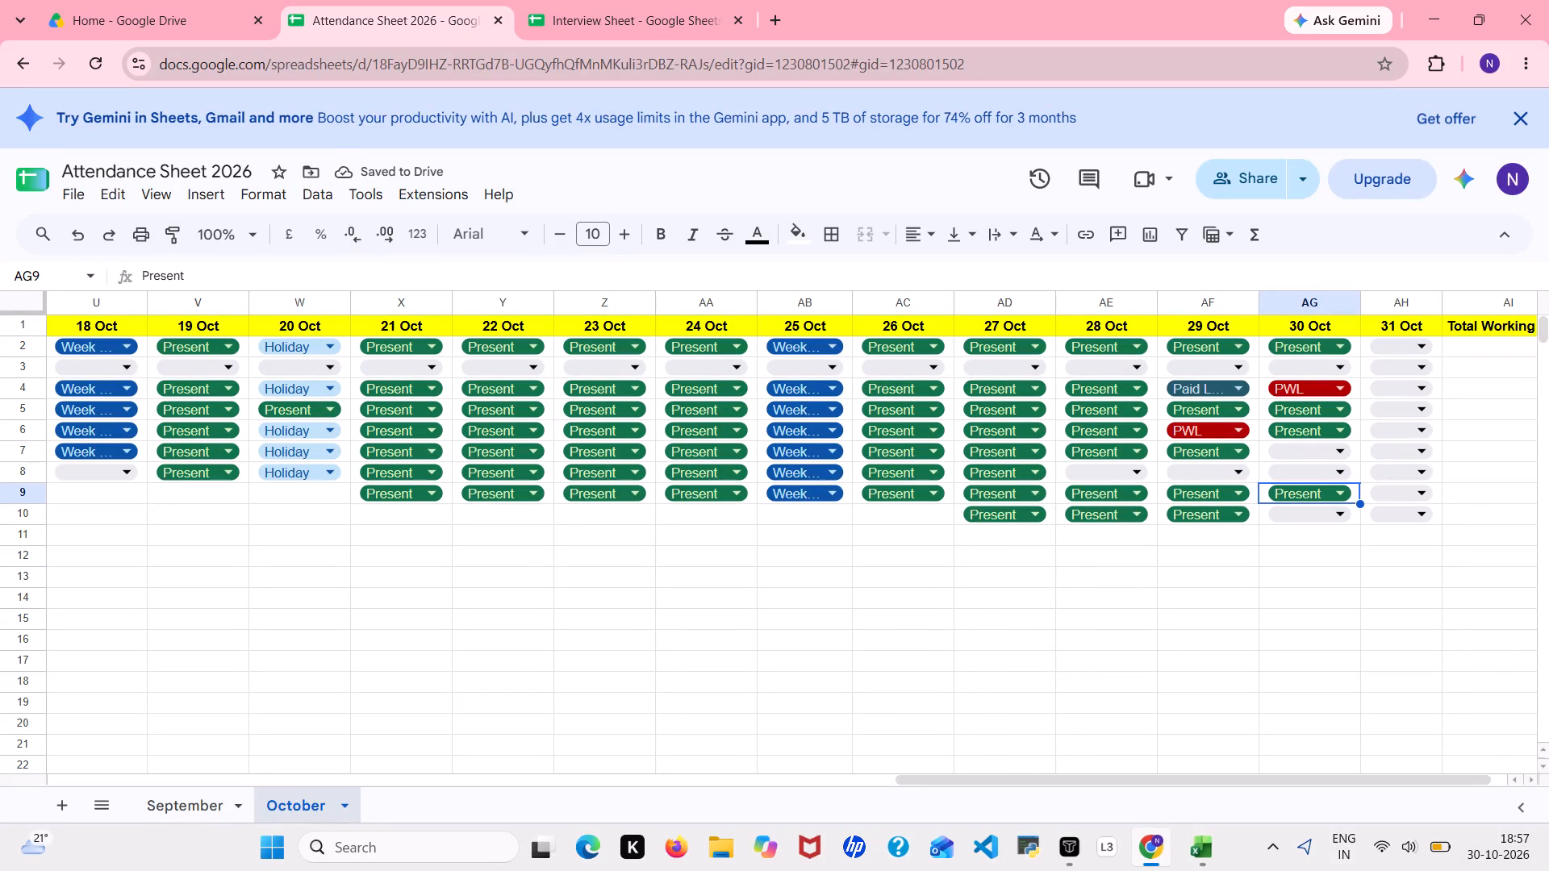
left_click_drag(1359, 502, 1363, 513)
left_click(1351, 564)
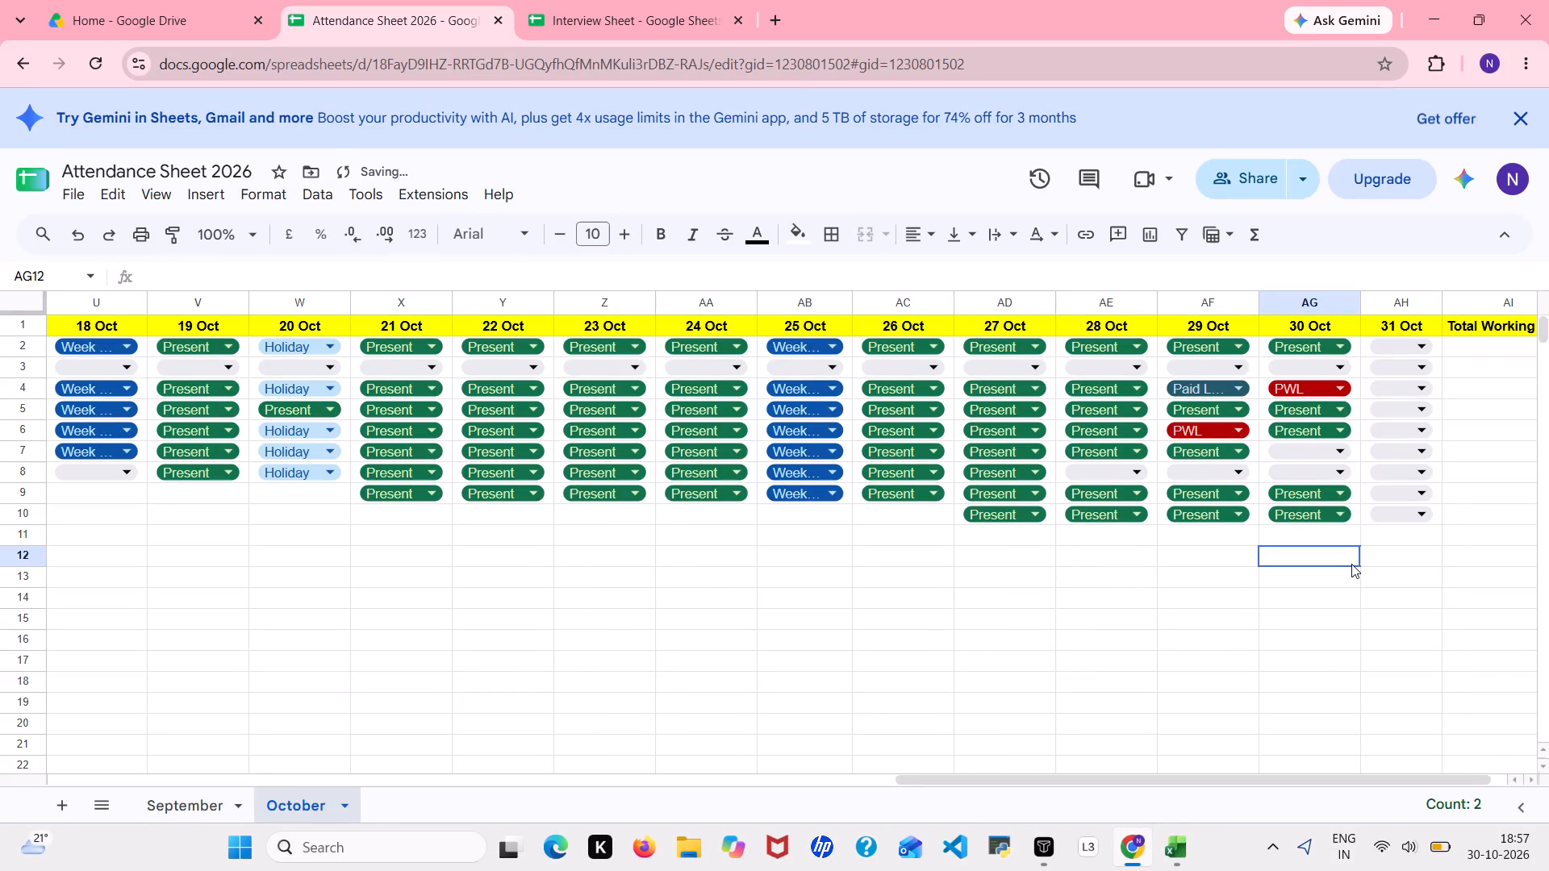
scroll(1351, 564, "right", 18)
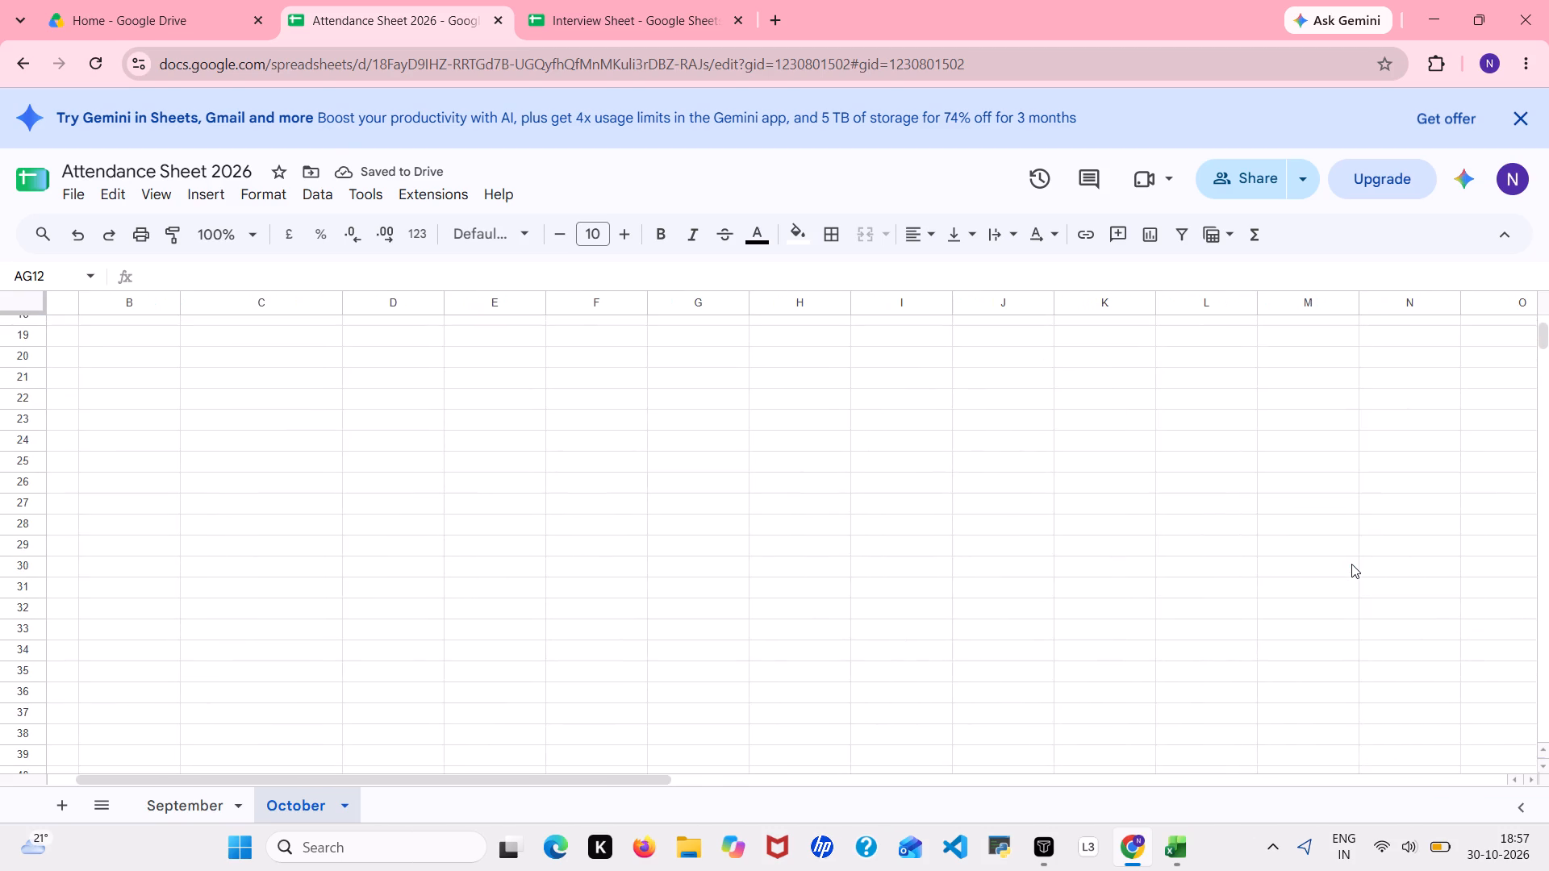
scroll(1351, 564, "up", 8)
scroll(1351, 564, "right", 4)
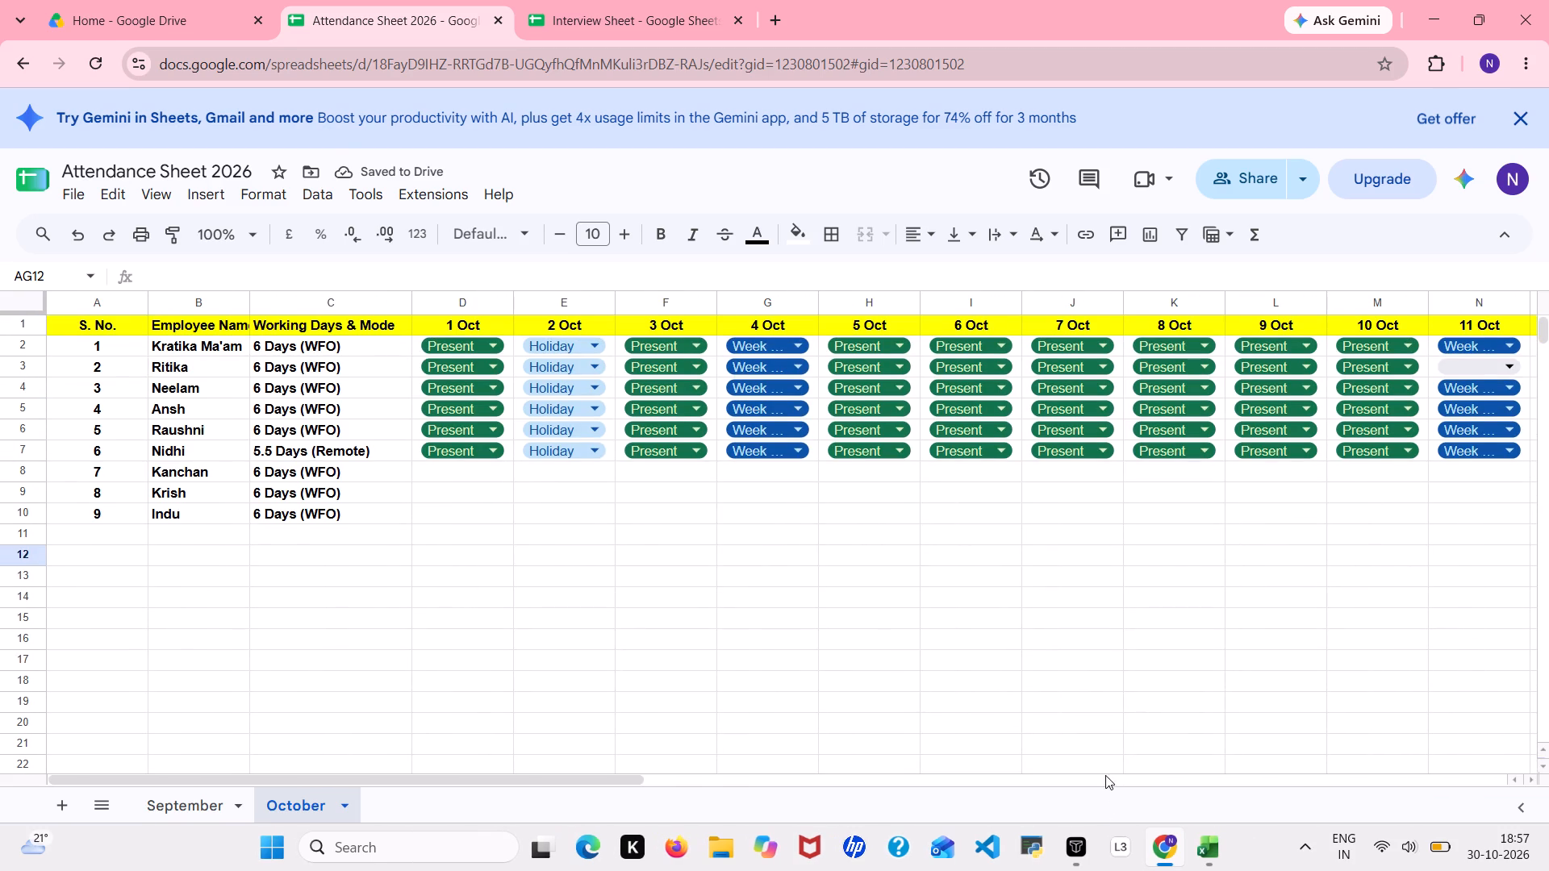
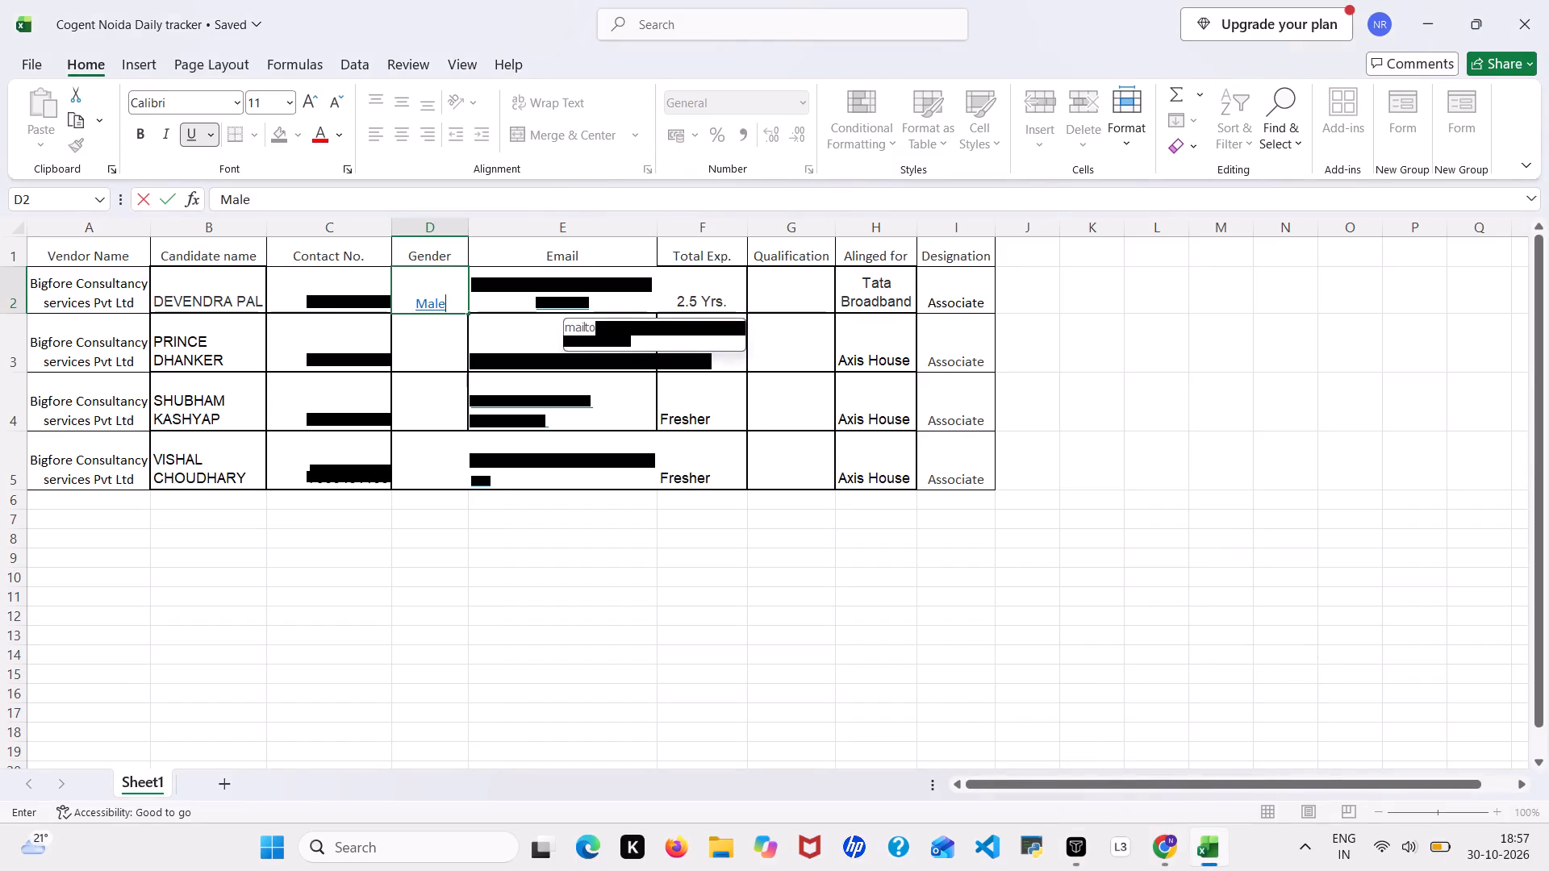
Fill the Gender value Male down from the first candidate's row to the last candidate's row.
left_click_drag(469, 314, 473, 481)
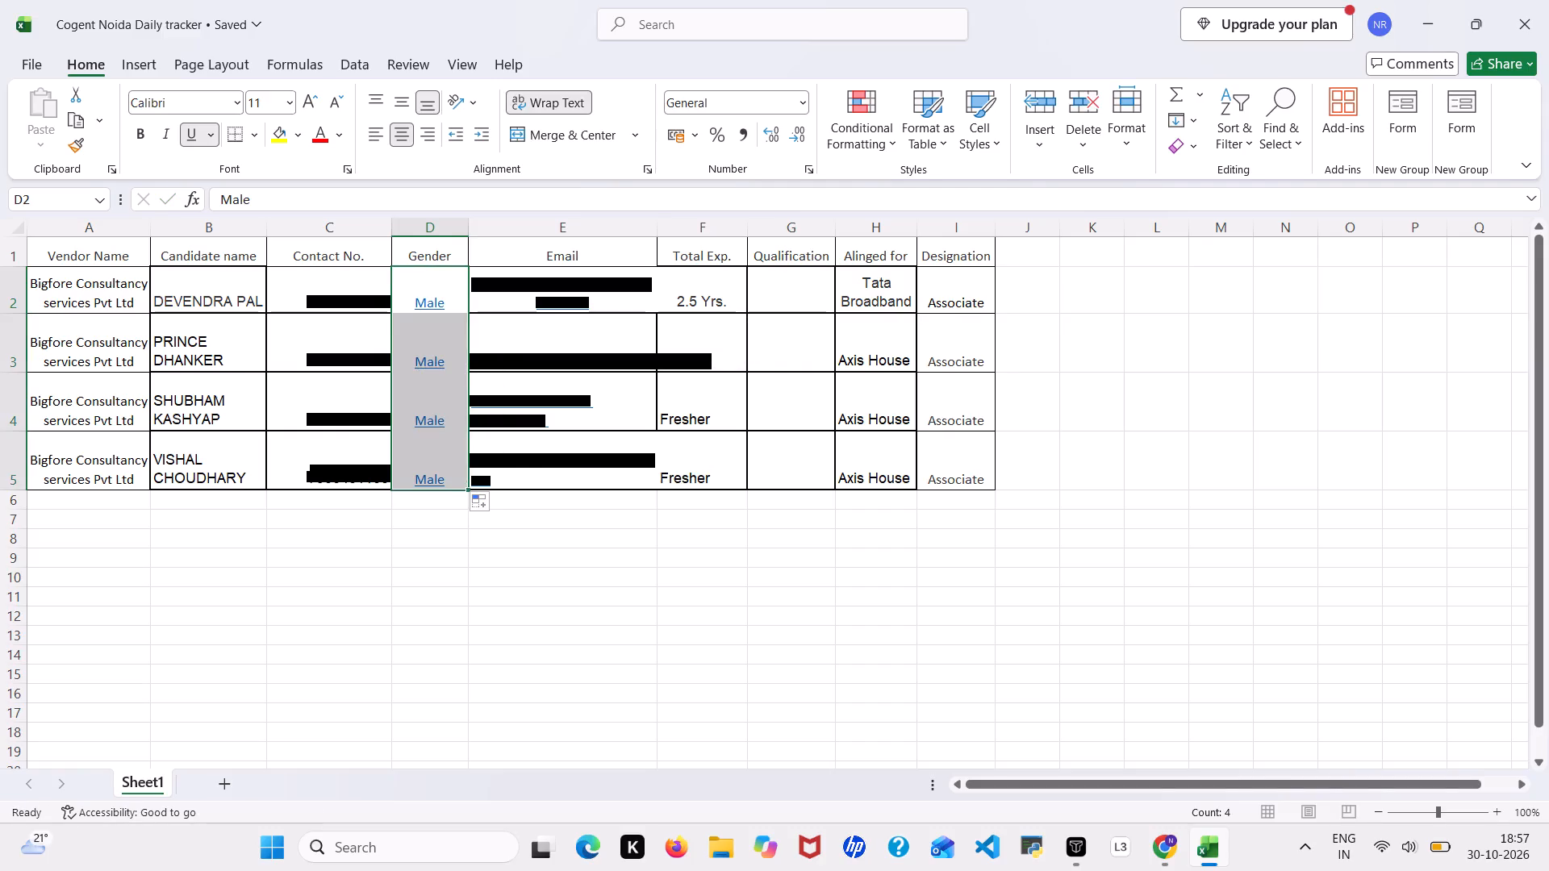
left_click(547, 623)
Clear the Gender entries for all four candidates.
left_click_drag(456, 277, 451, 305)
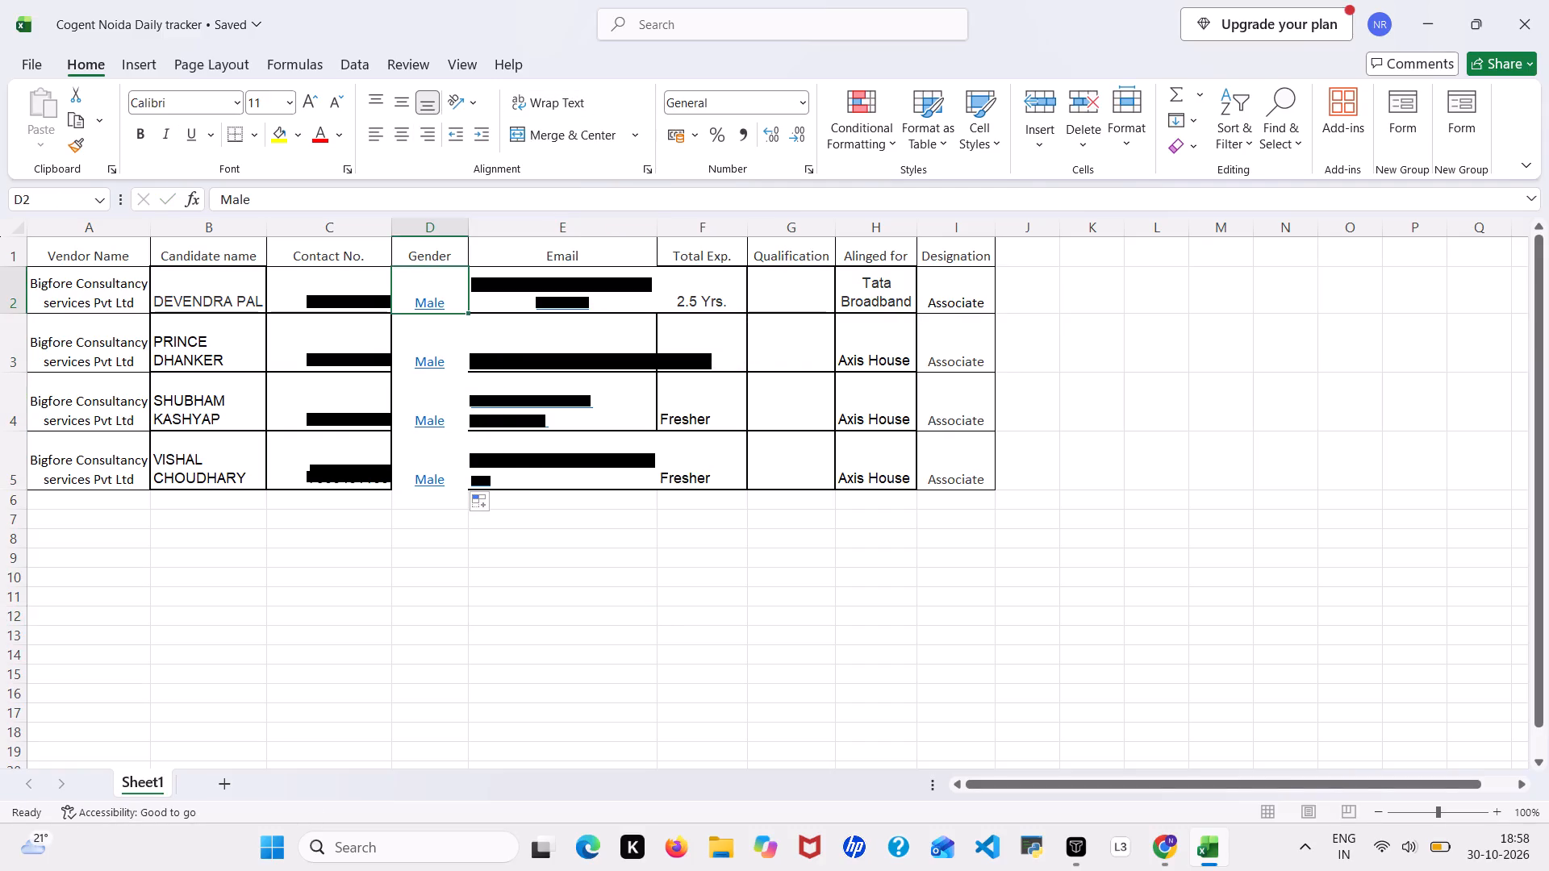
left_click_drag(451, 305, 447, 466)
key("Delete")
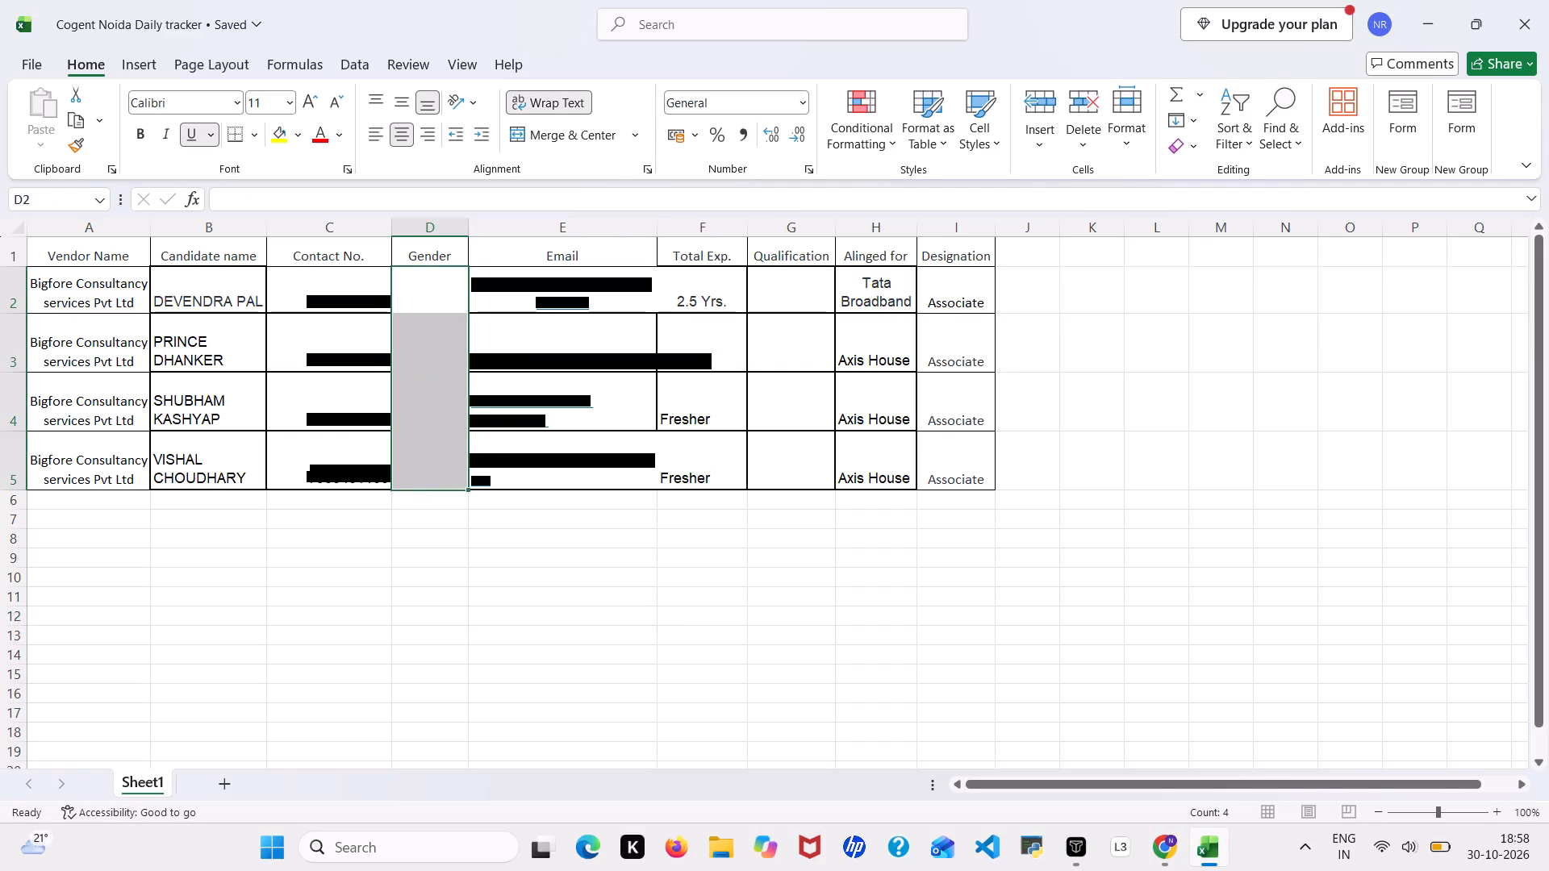
Enter Male as the Gender in each of the four candidate rows, one cell at a time.
left_click(428, 297)
type("Male")
key("Down")
key("m")
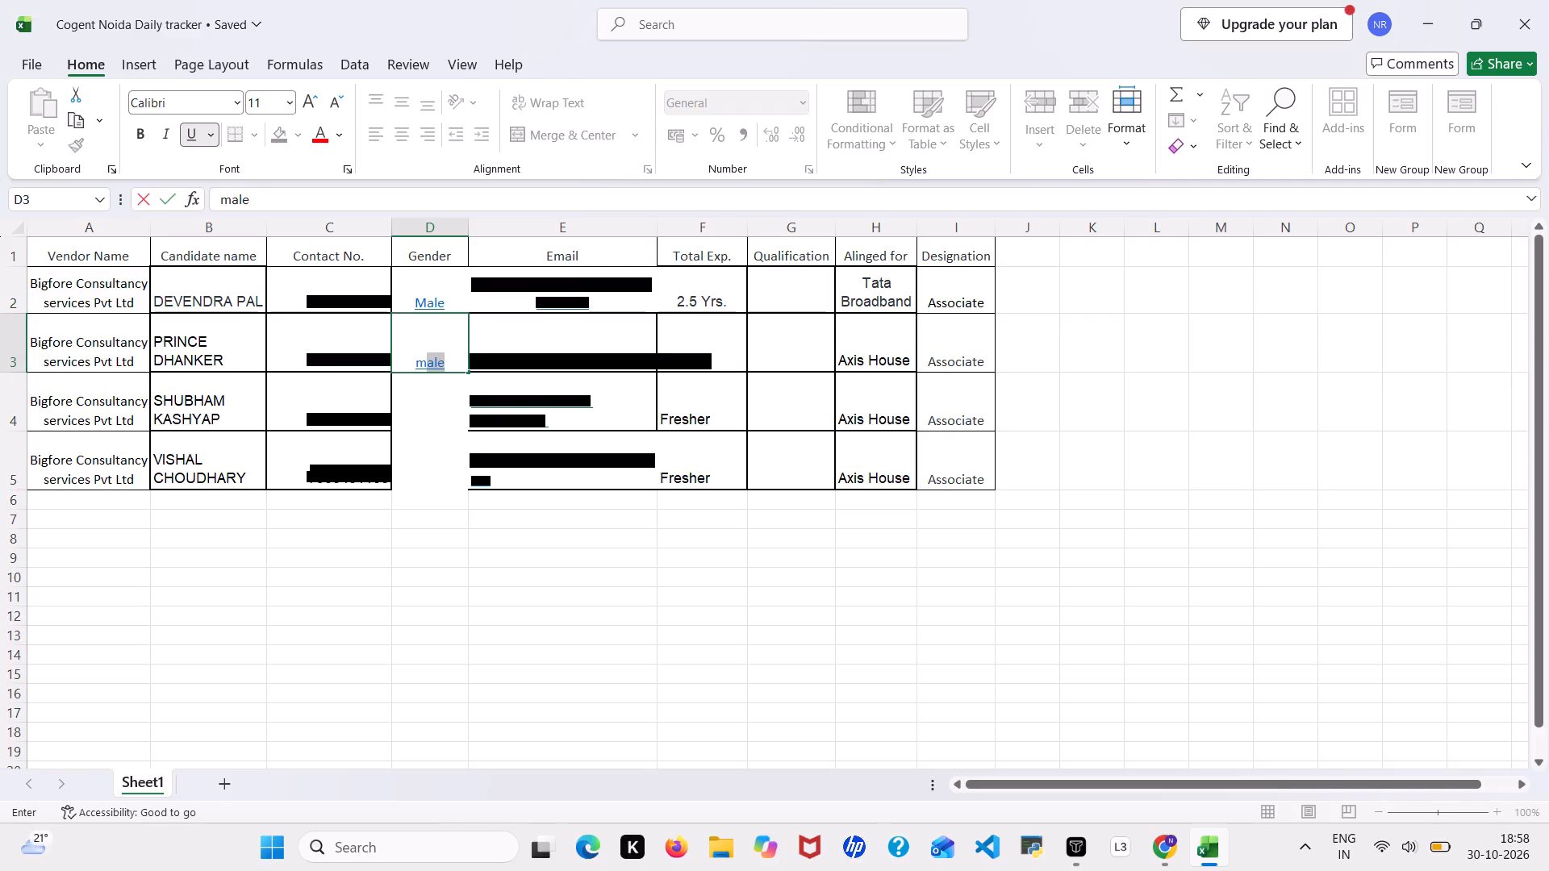
key("Down")
key("shift+m")
key("Down")
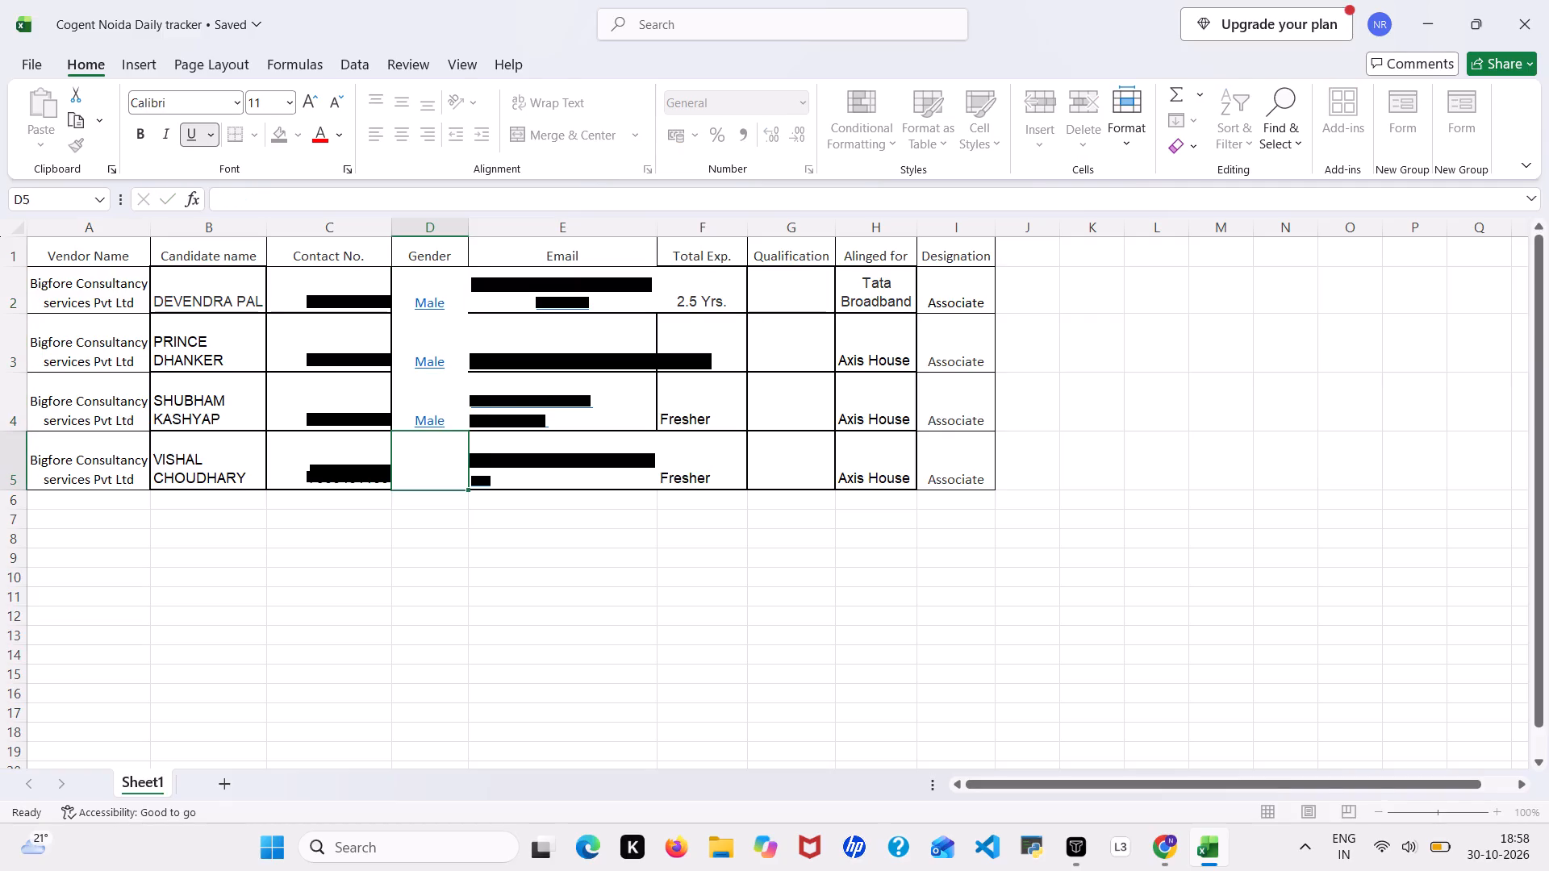
key("shift+m")
left_click(516, 583)
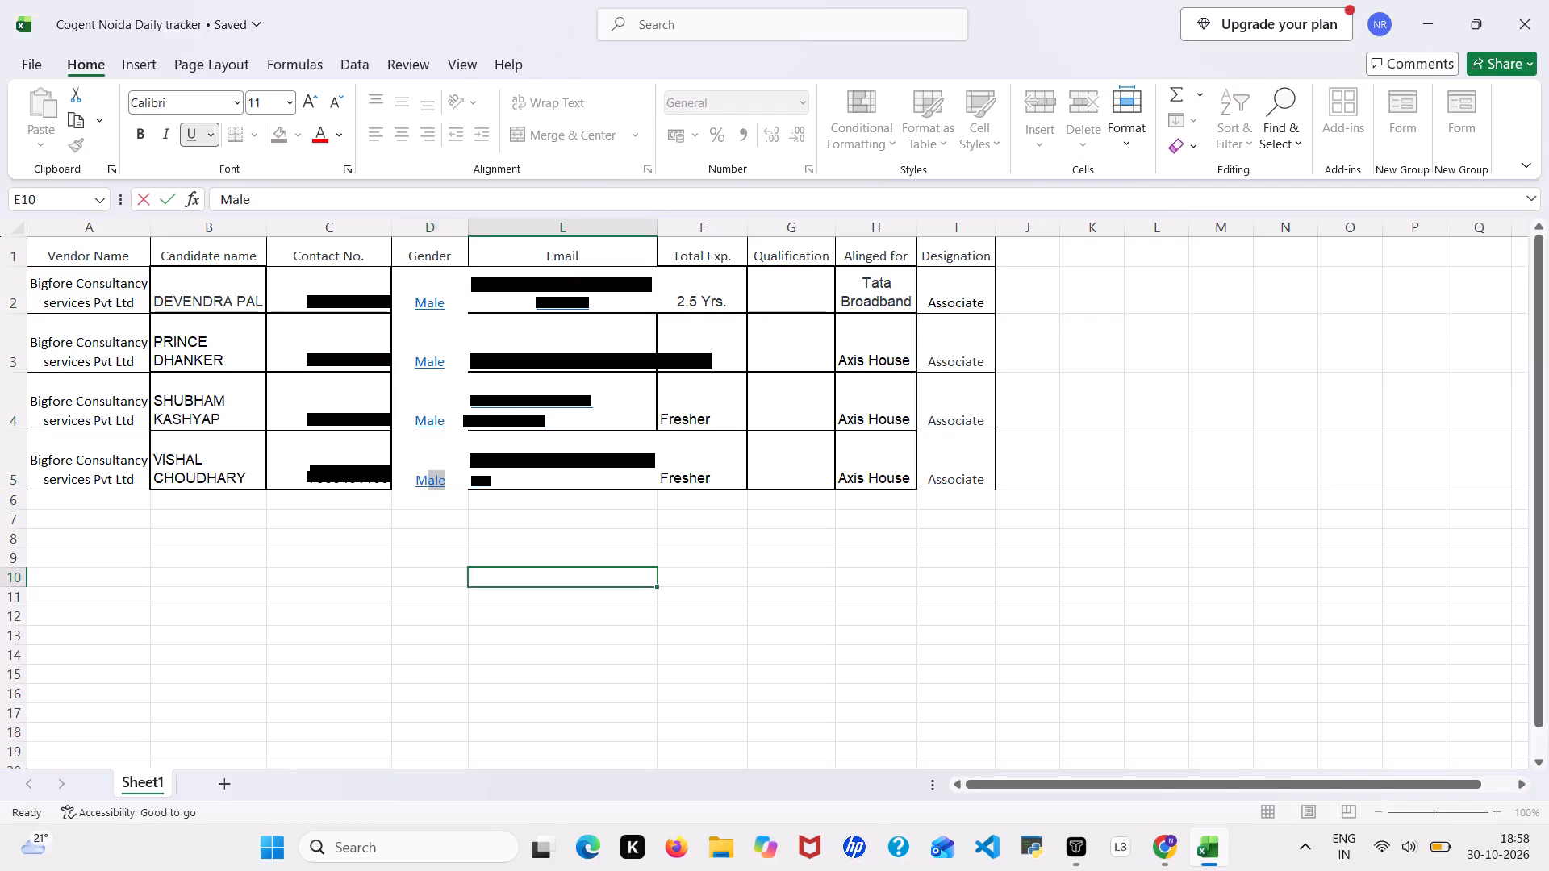
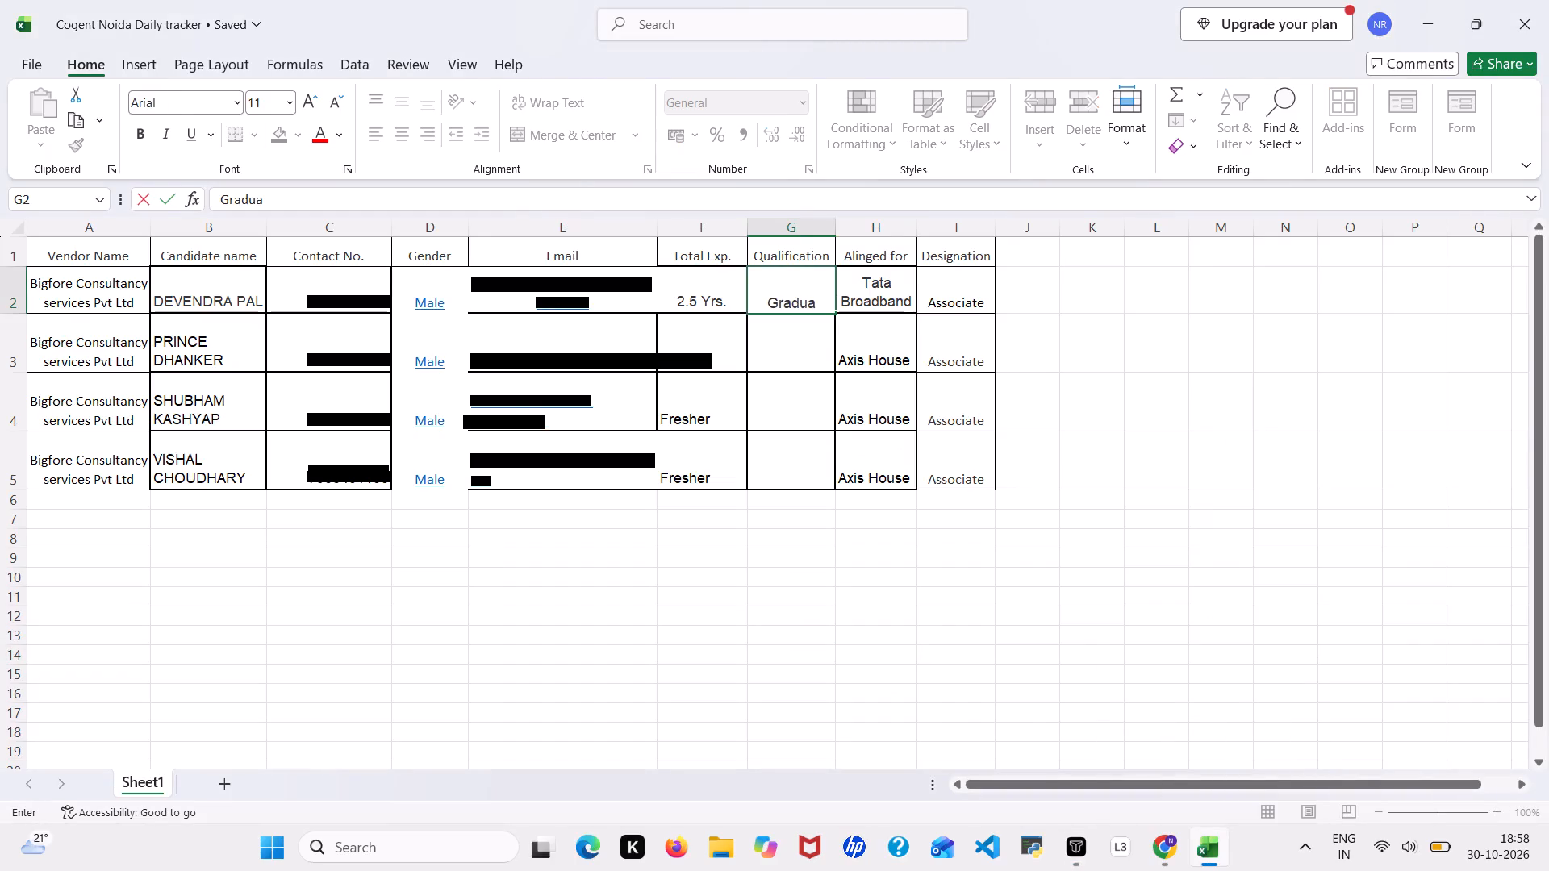
Enter Graduate as the Qualification for the first three candidates and UG for the fourth.
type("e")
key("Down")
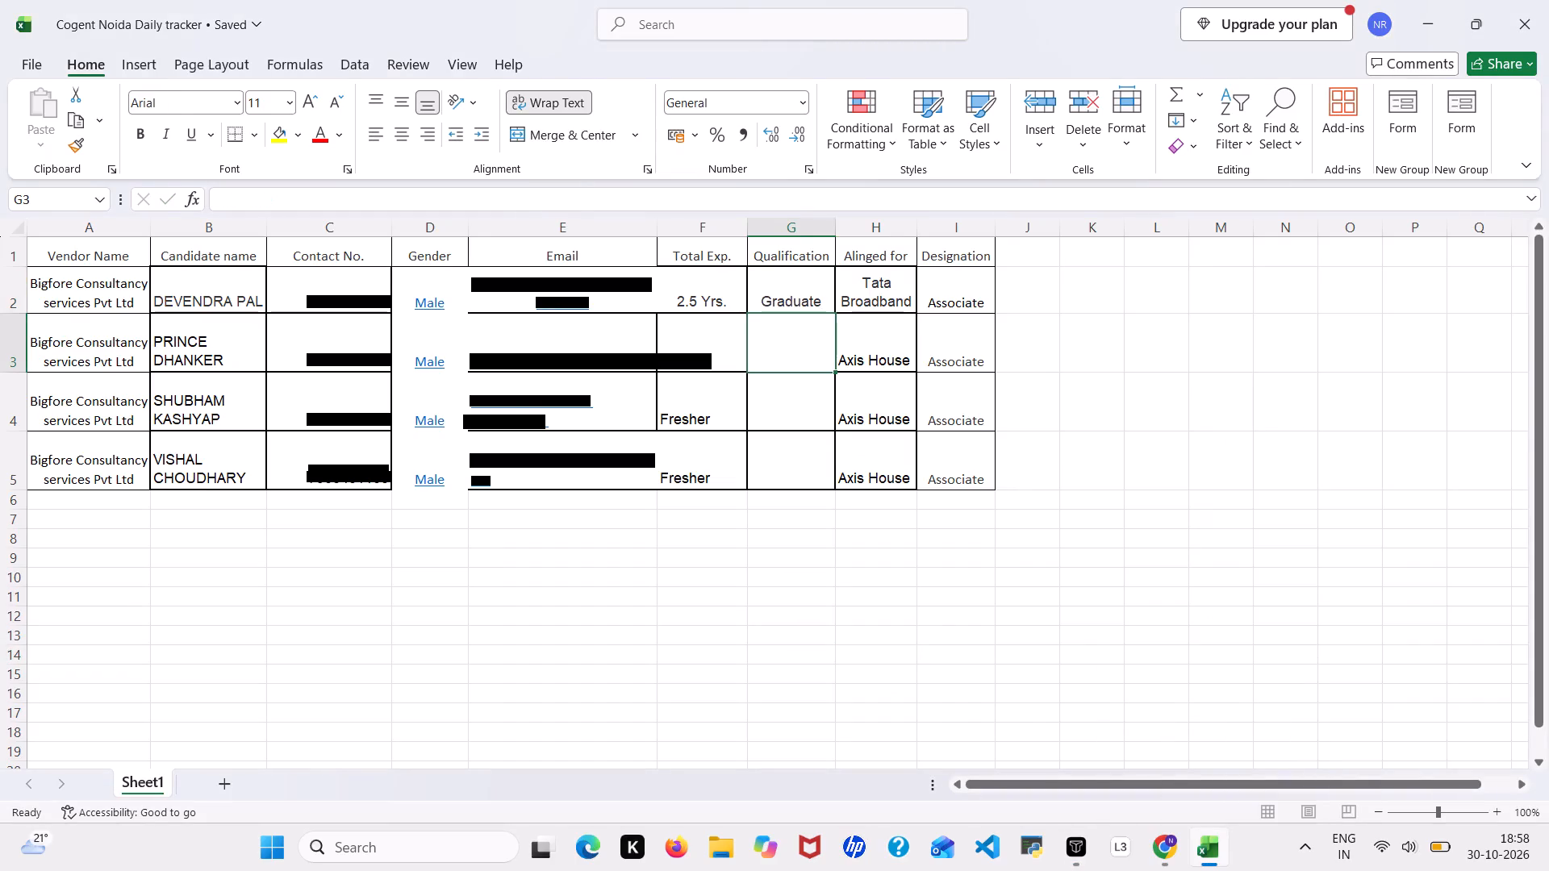
left_click(825, 281)
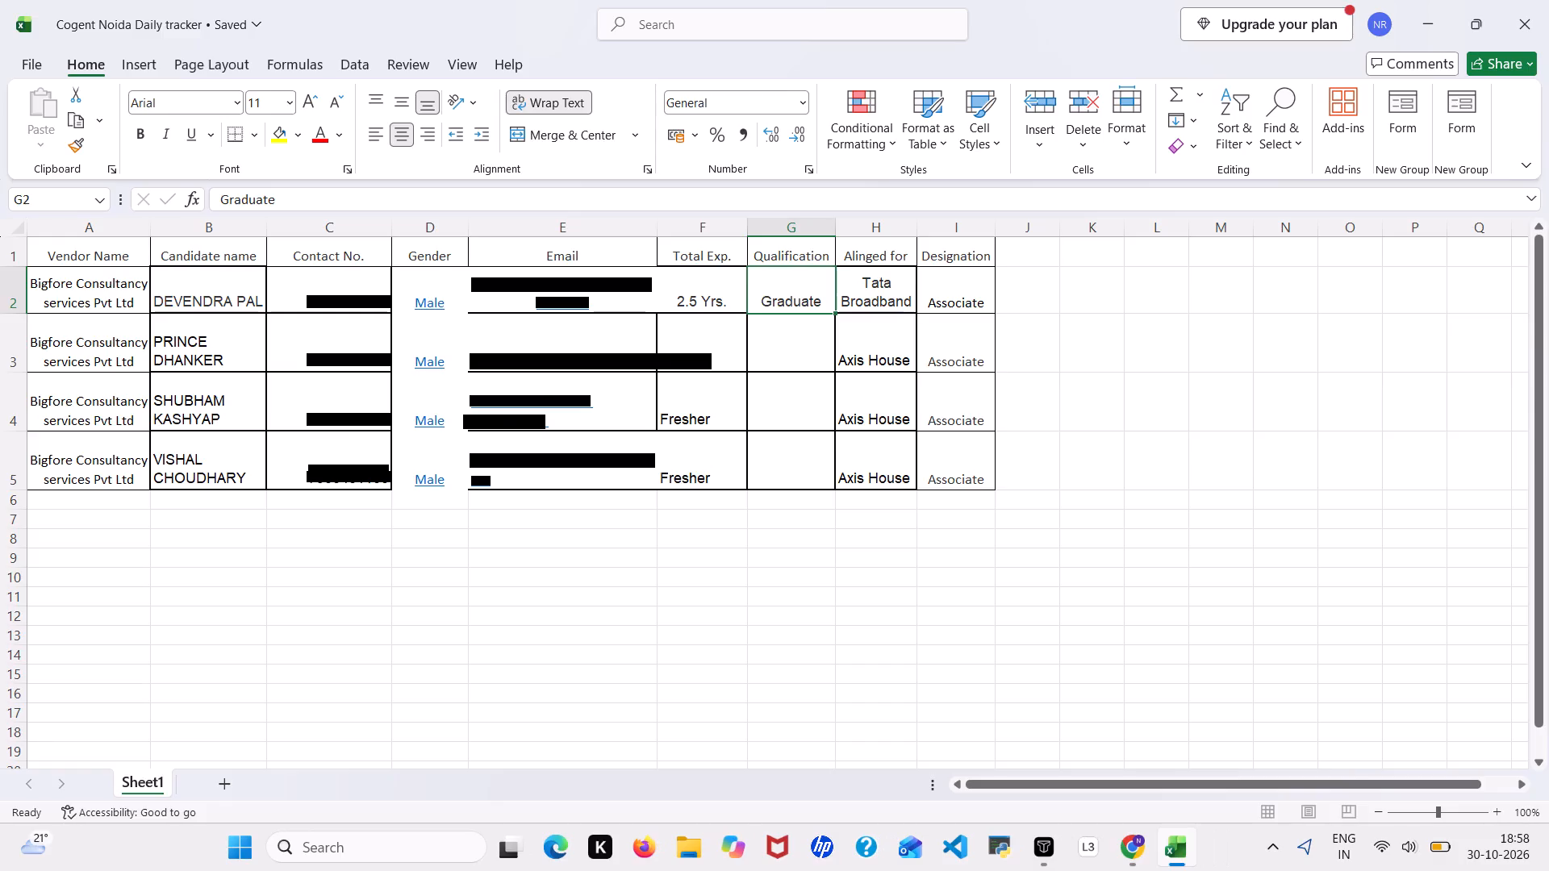
left_click_drag(835, 309, 843, 415)
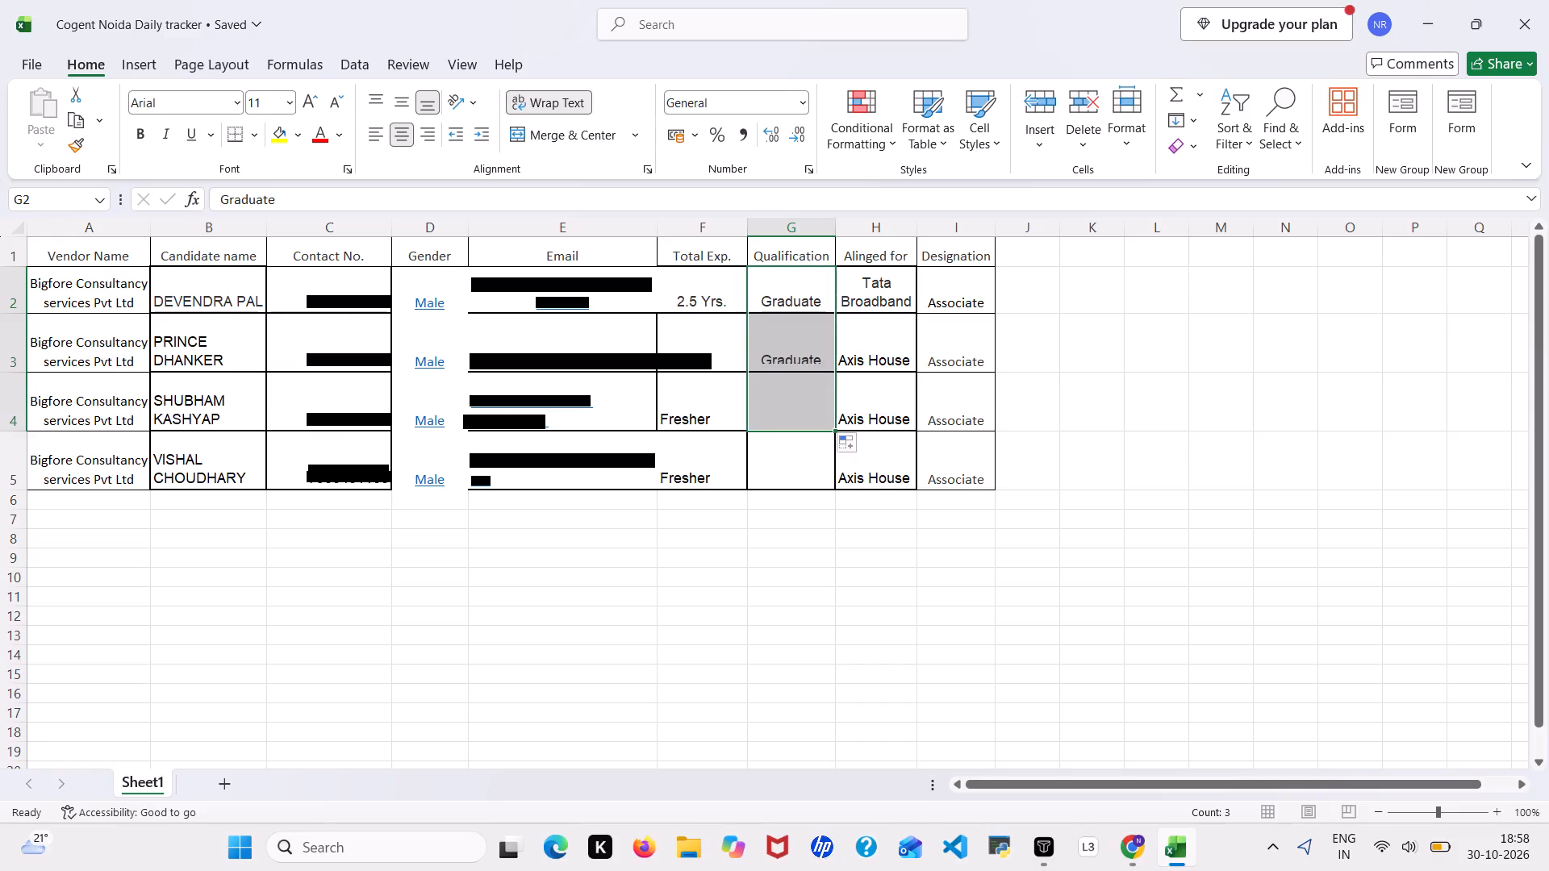
left_click(808, 448)
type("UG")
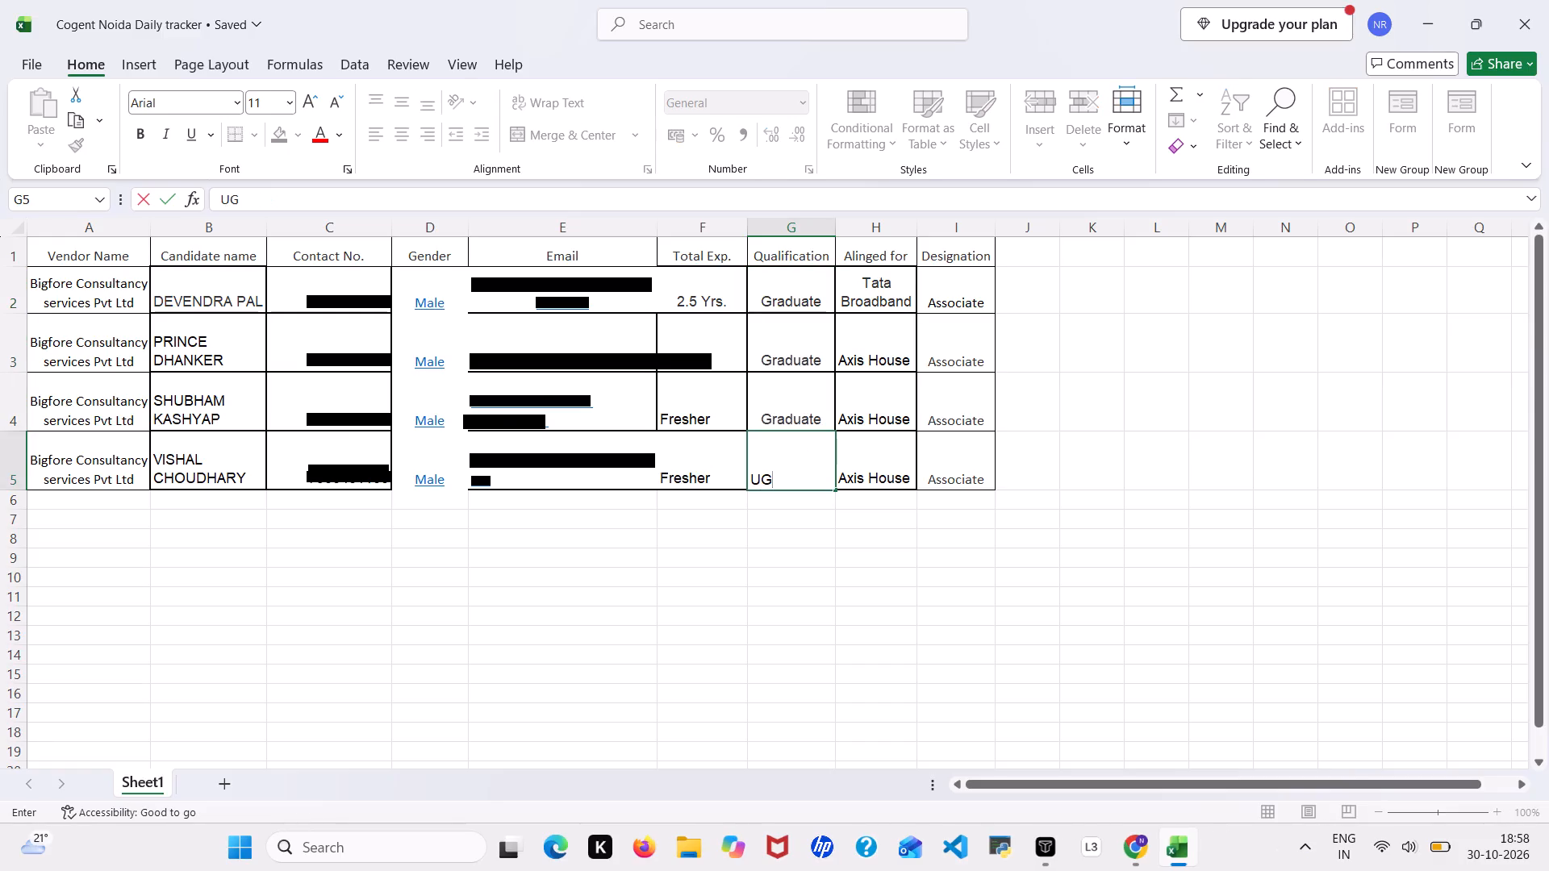
left_click(795, 580)
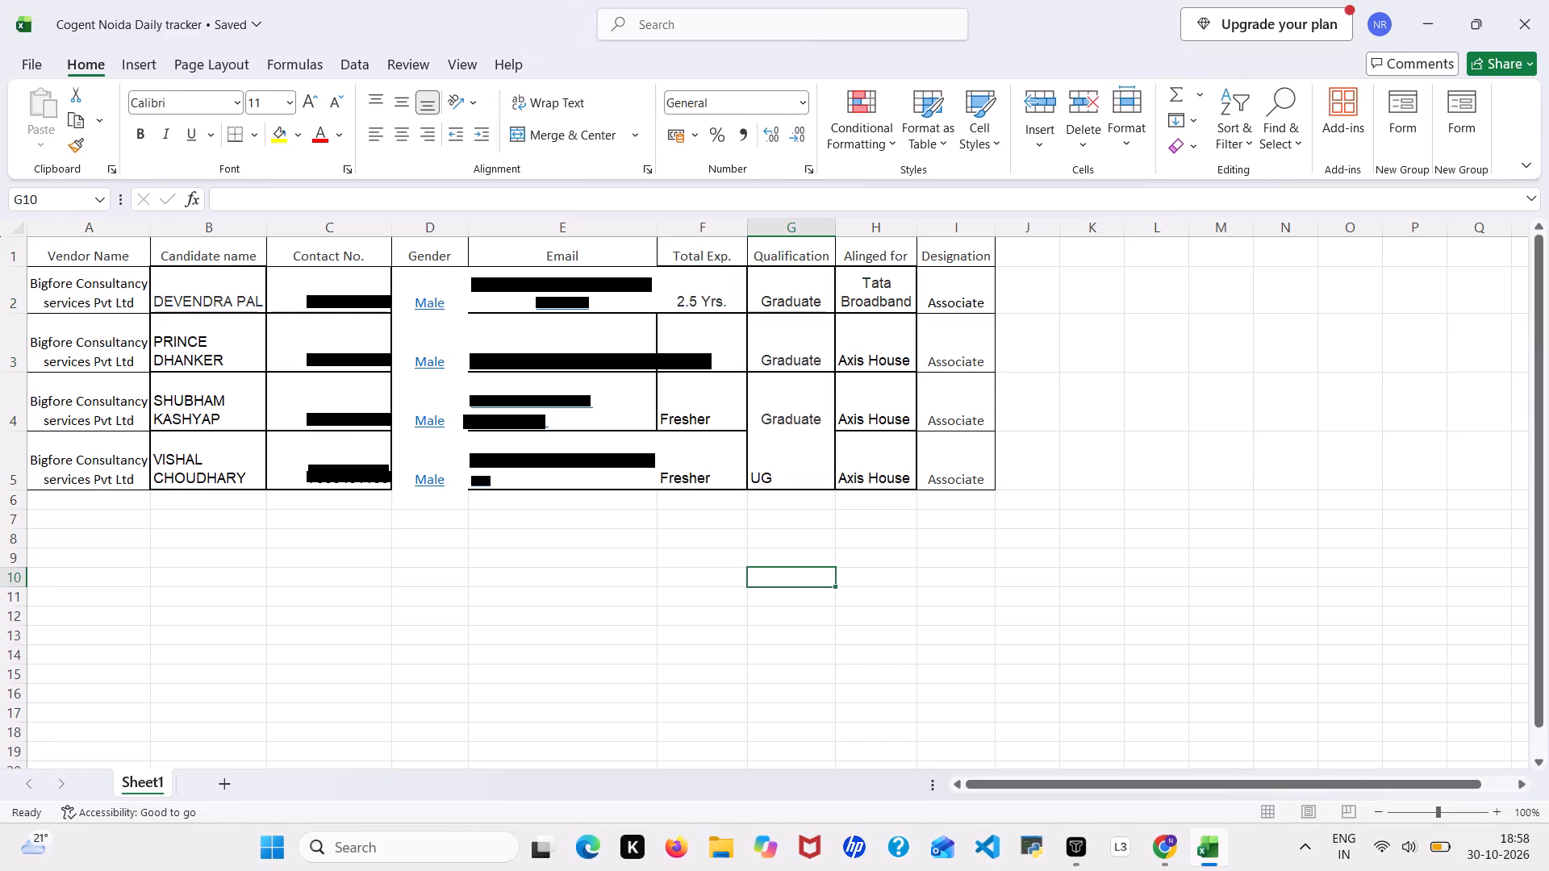
left_click_drag(958, 481, 106, 277)
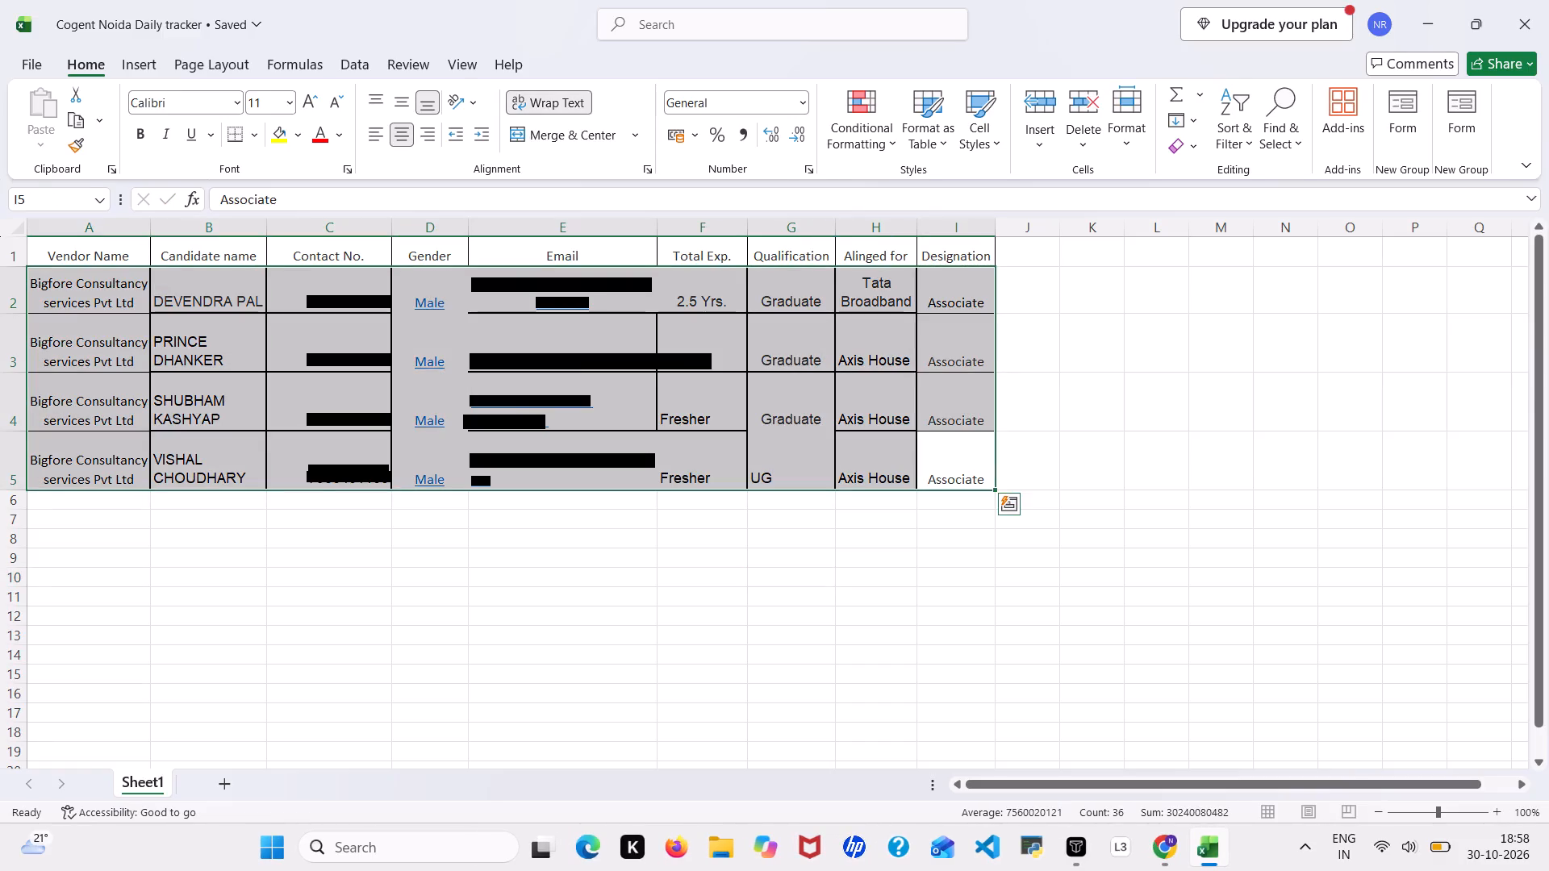
left_click(304, 547)
Rewrite the first candidate's name in row 2 with only the initial letters capitalised.
double_click(169, 300)
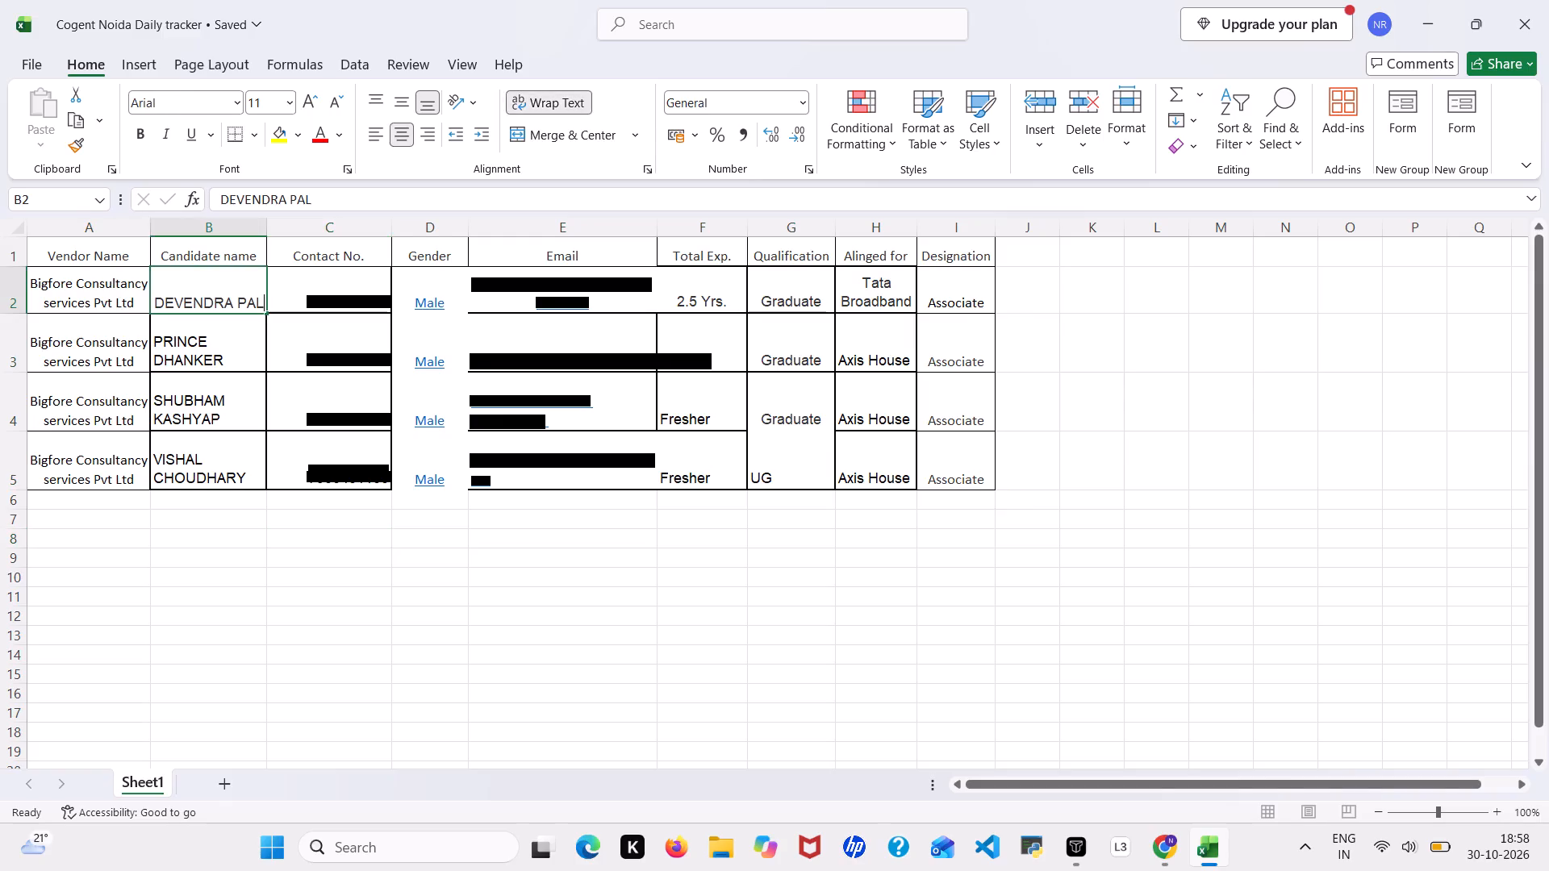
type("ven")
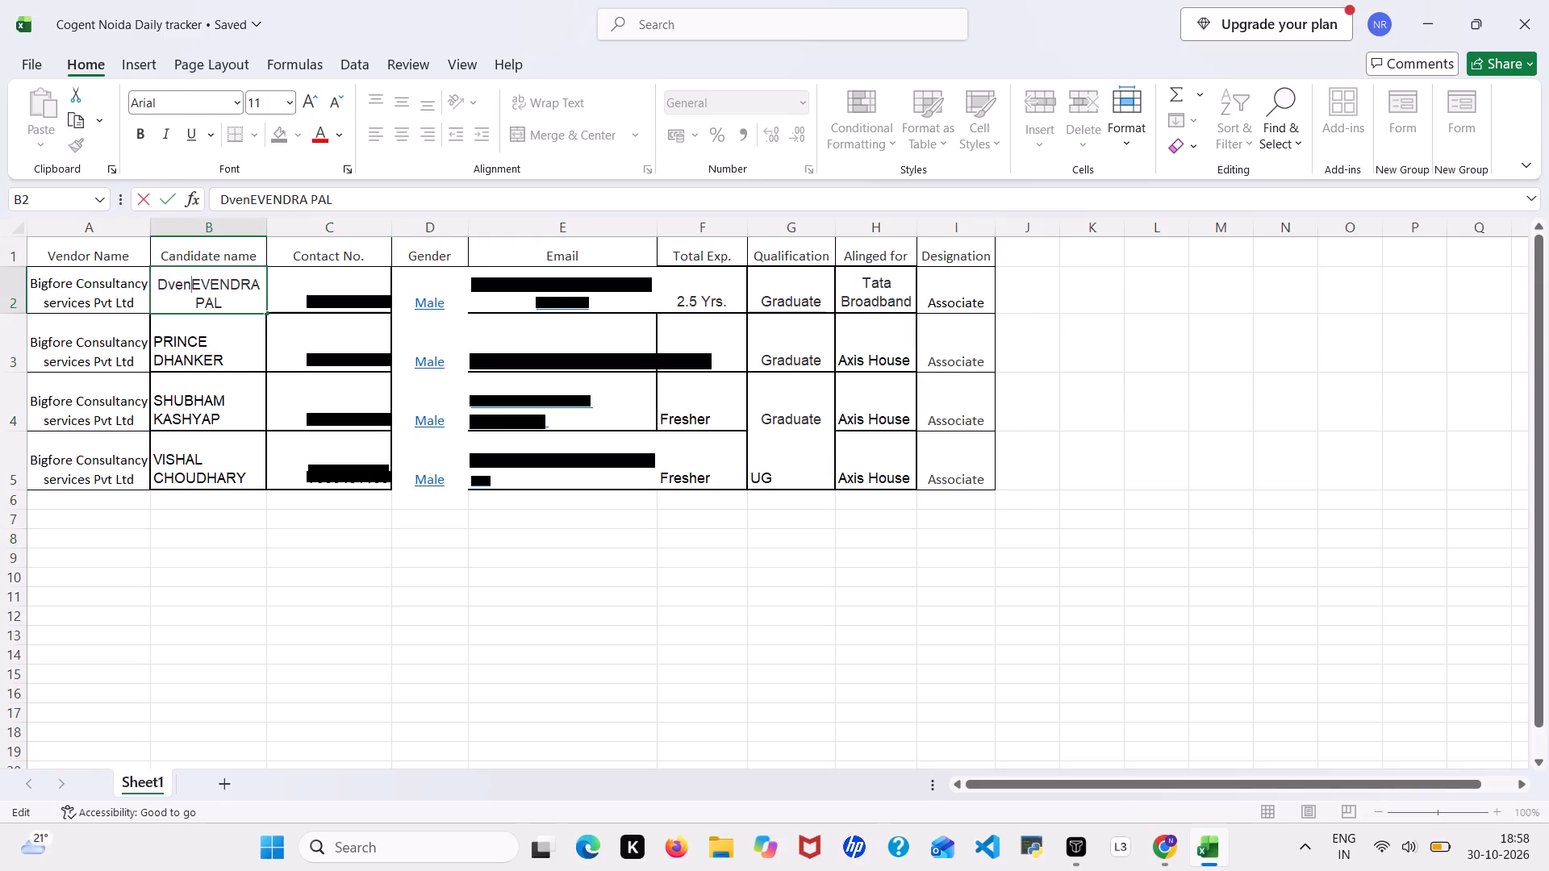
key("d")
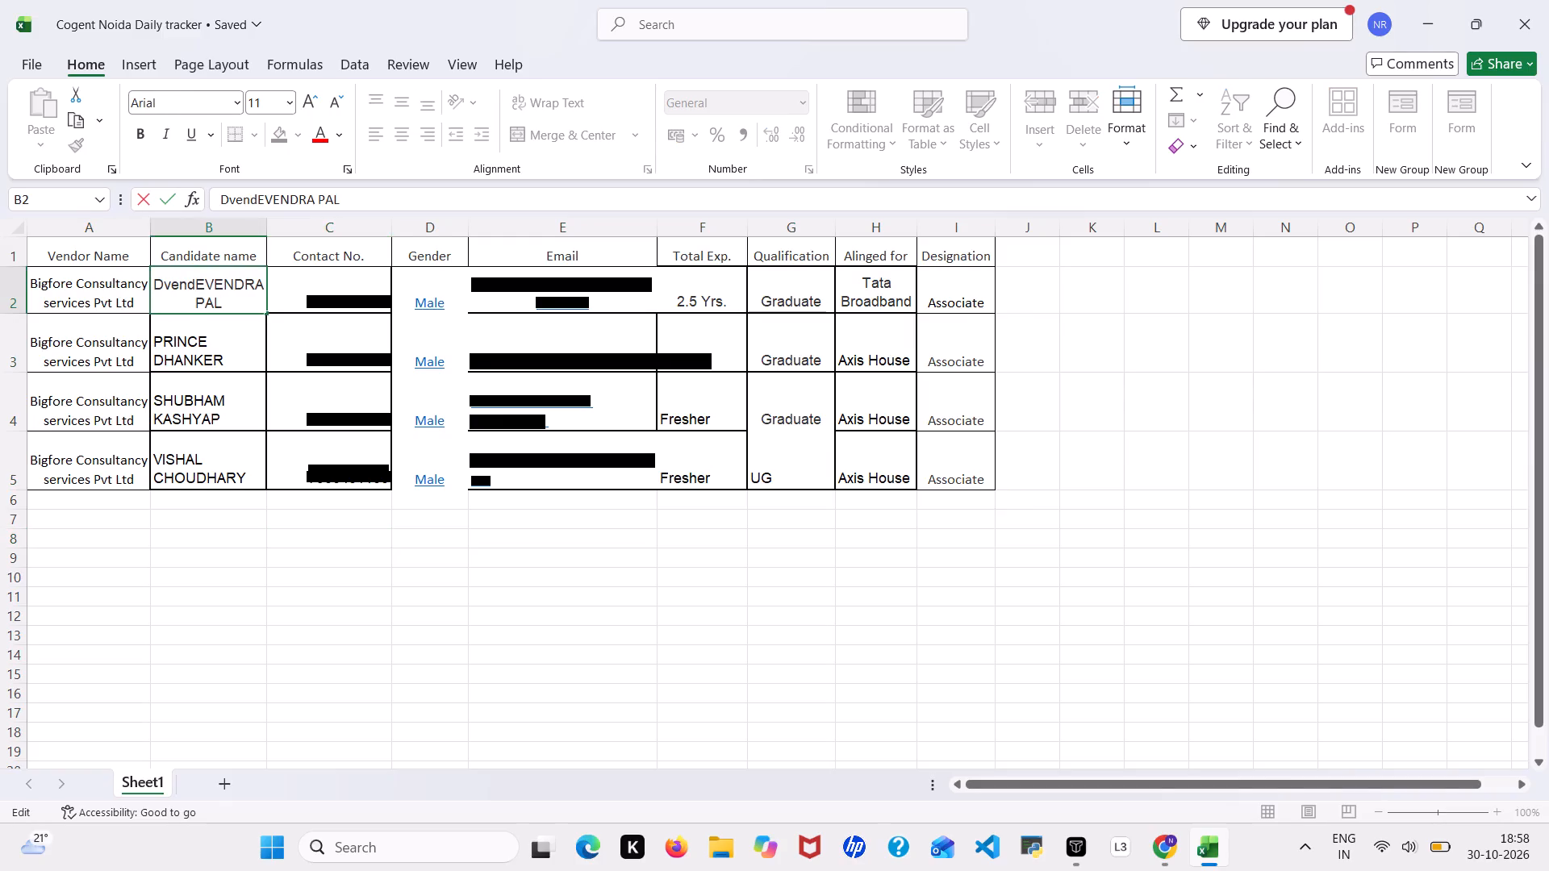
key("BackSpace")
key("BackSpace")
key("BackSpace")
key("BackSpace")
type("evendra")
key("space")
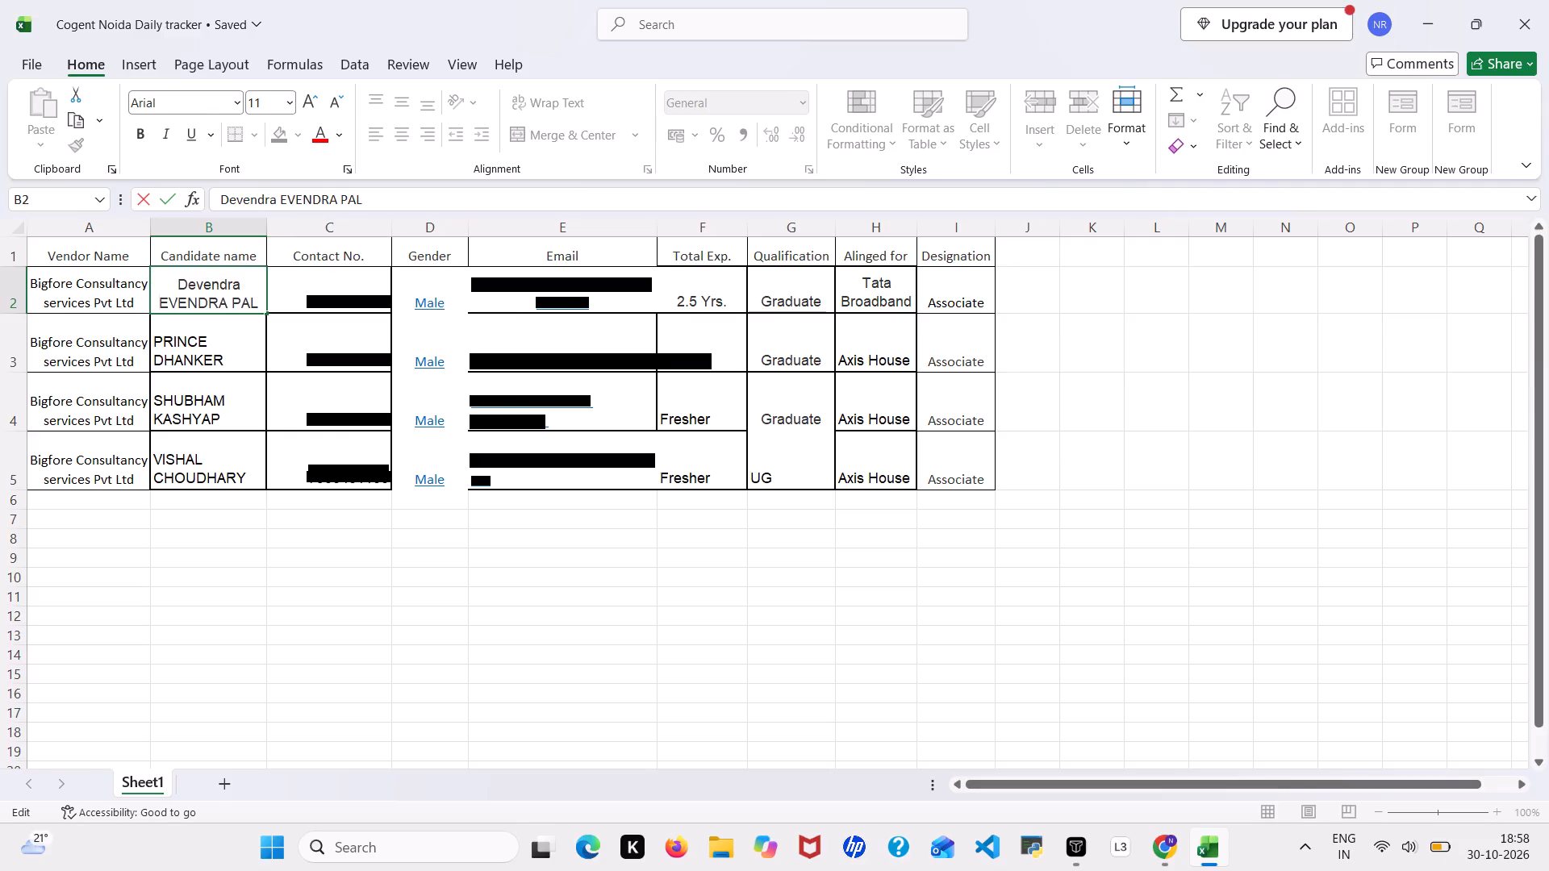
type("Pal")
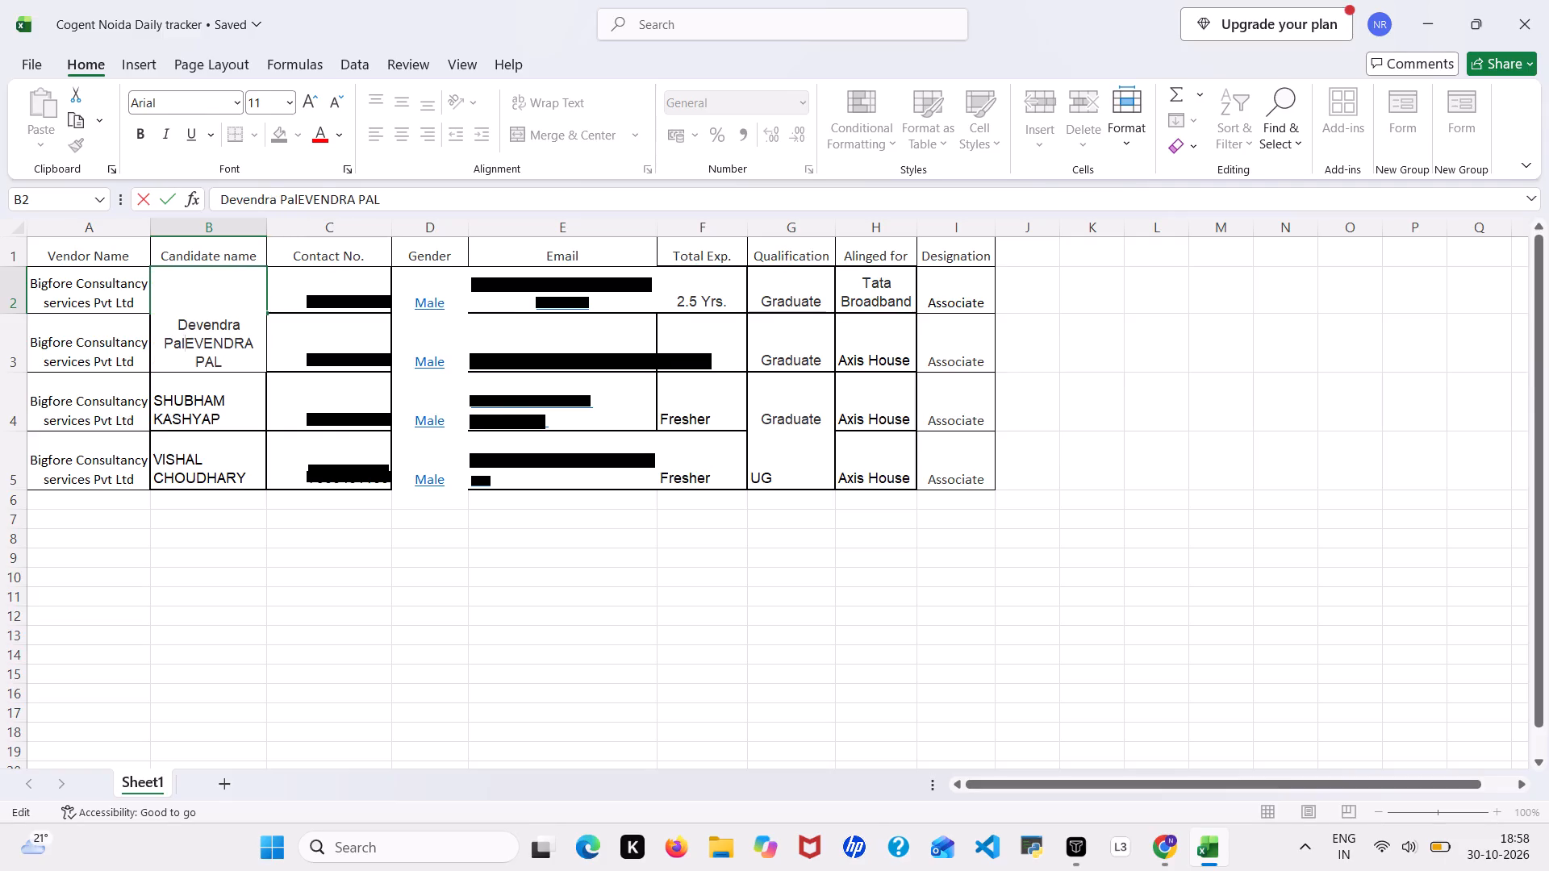
left_click_drag(186, 346, 227, 360)
key("Delete")
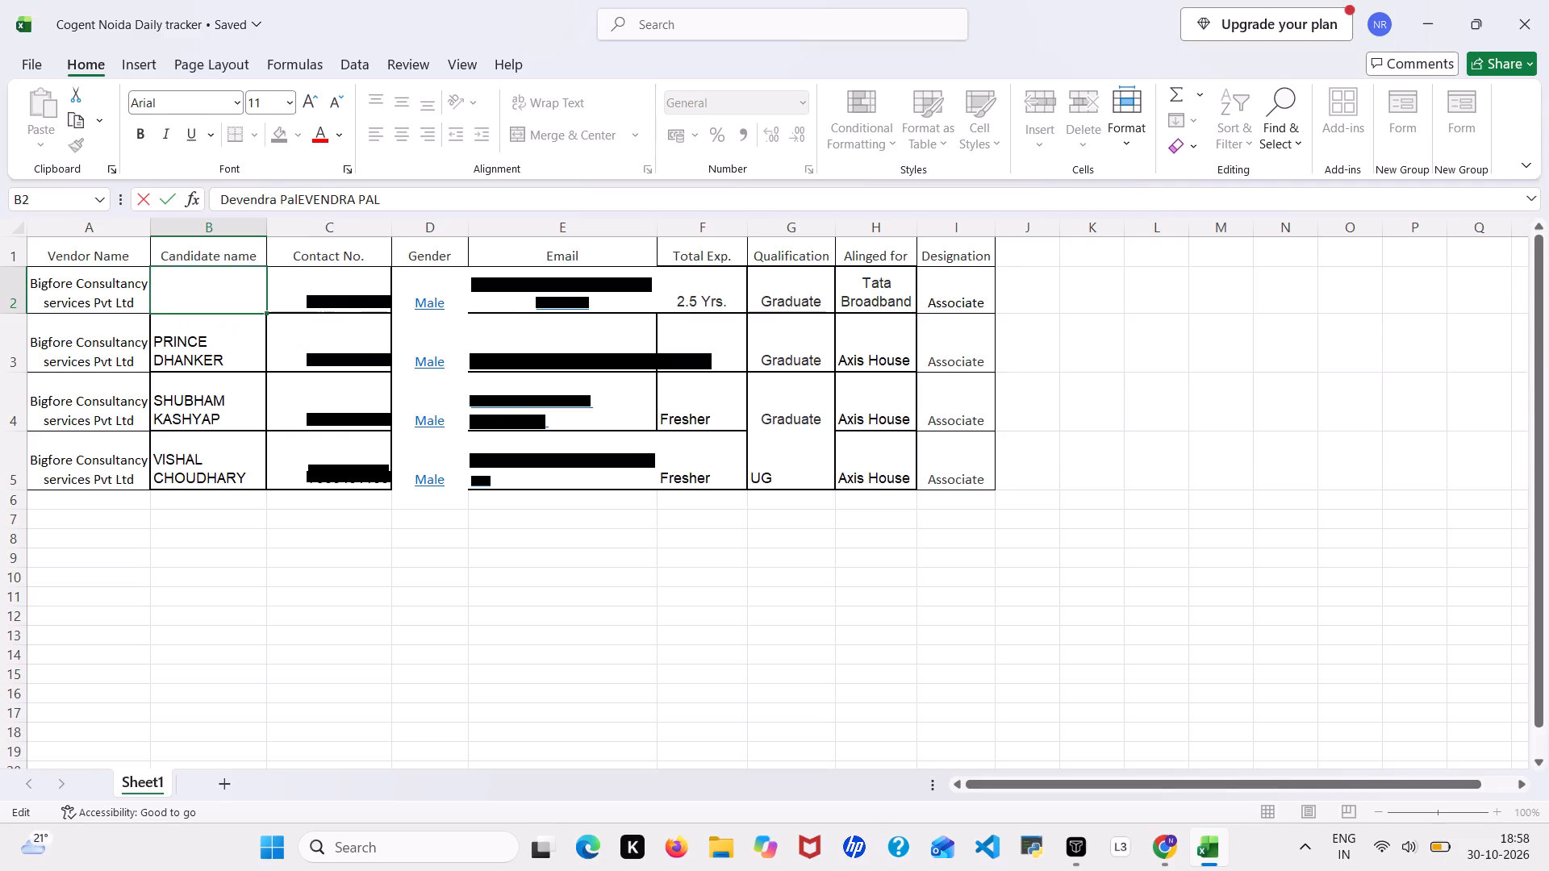
Rewrite the second candidate's name in row 3 with only the initial letters capitalised.
double_click(167, 340)
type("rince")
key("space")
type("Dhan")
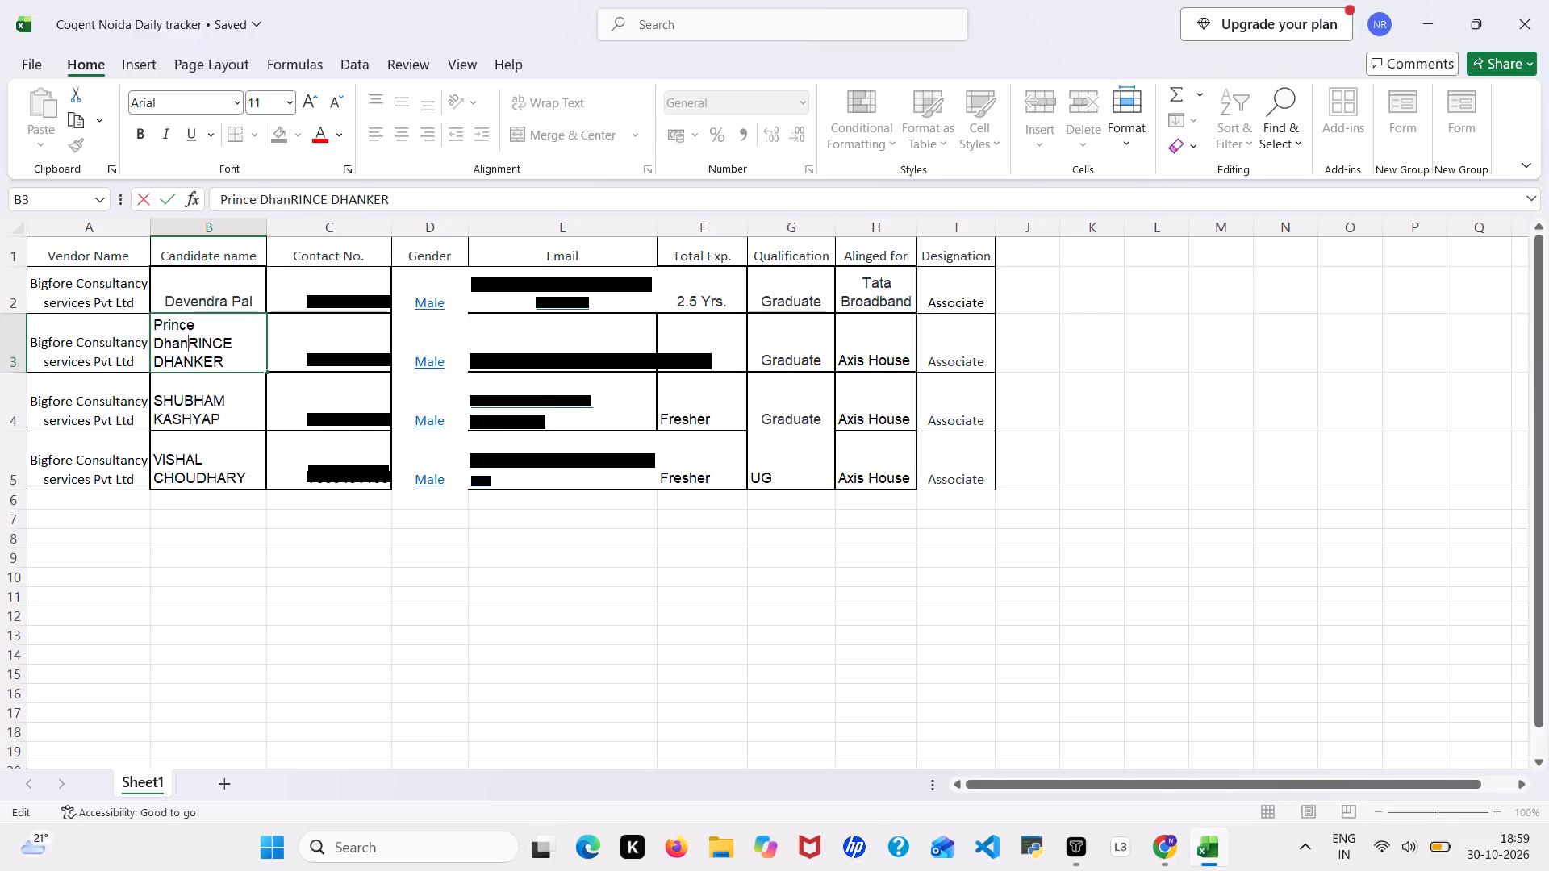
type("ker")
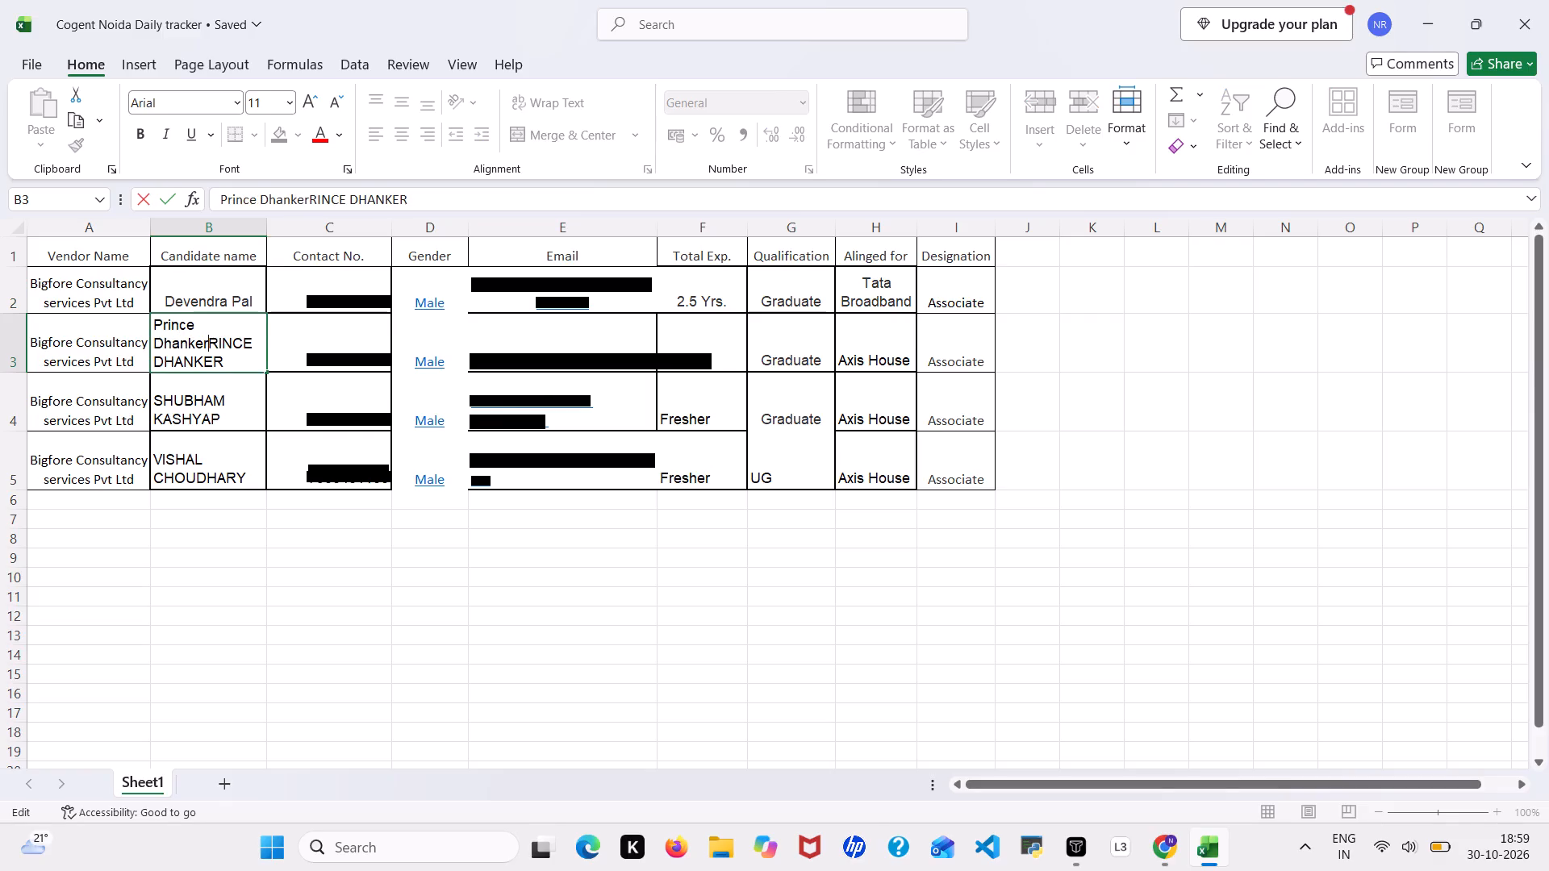
left_click_drag(210, 340, 228, 359)
key("Delete")
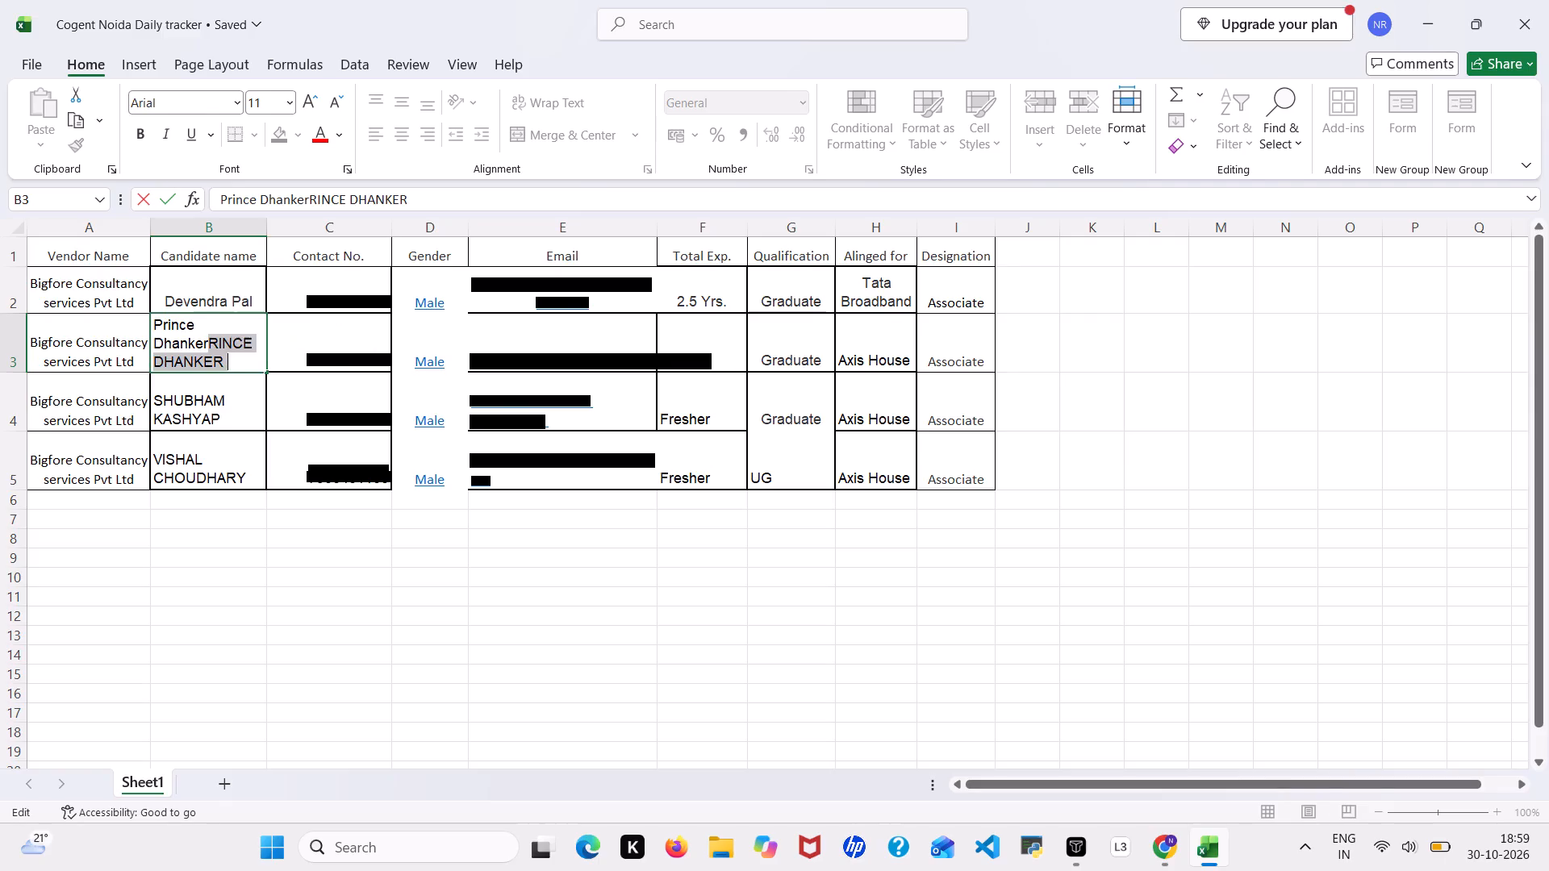
Rewrite the third candidate's name in row 4 with only the initial letters capitalised.
double_click(242, 404)
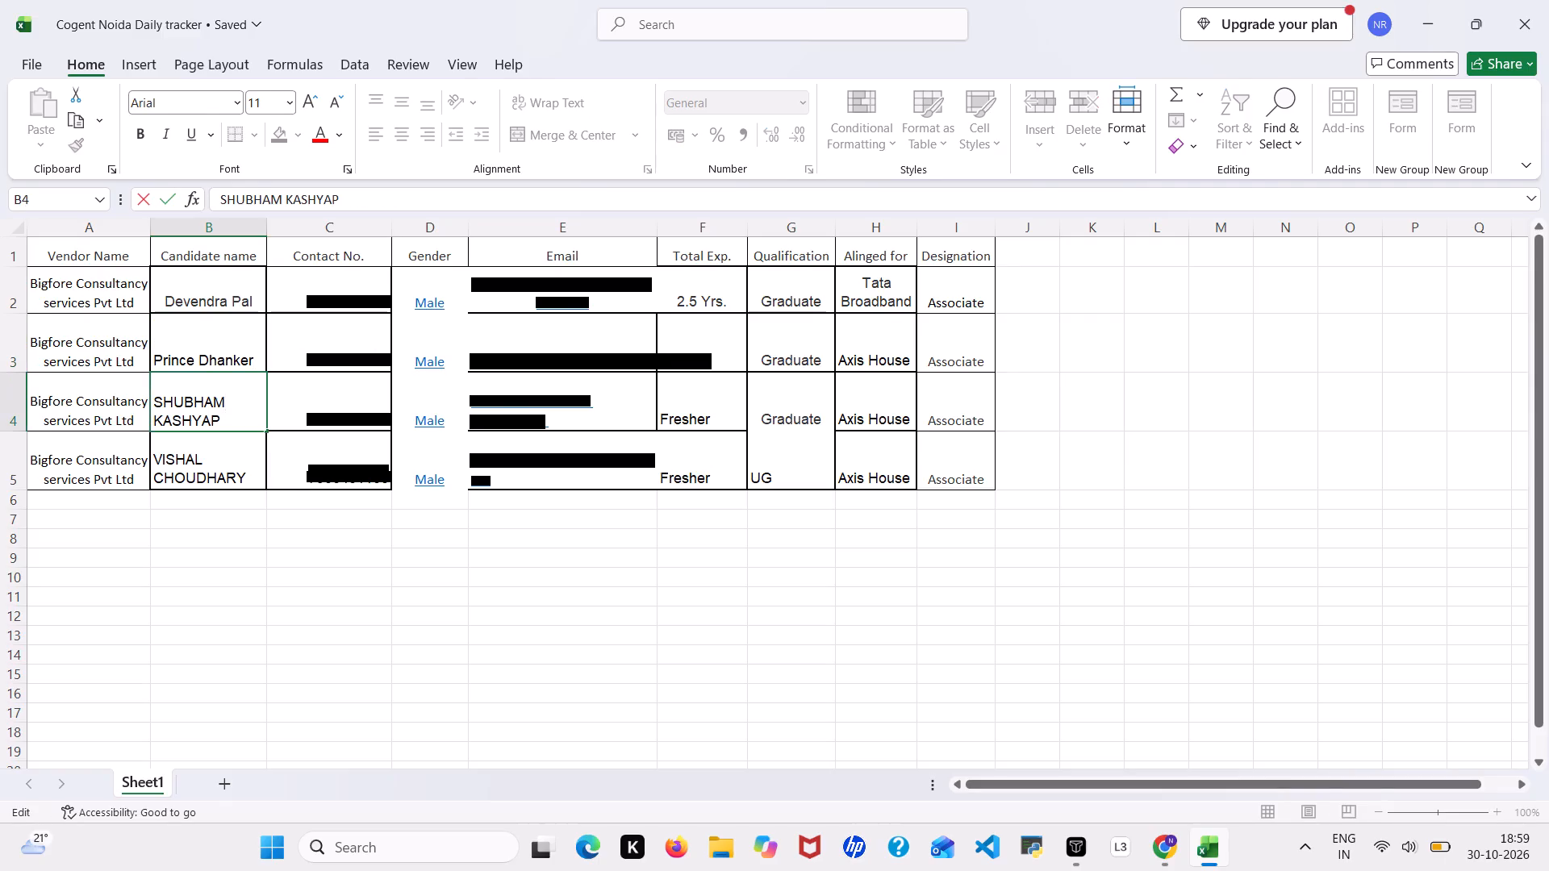
left_click(164, 402)
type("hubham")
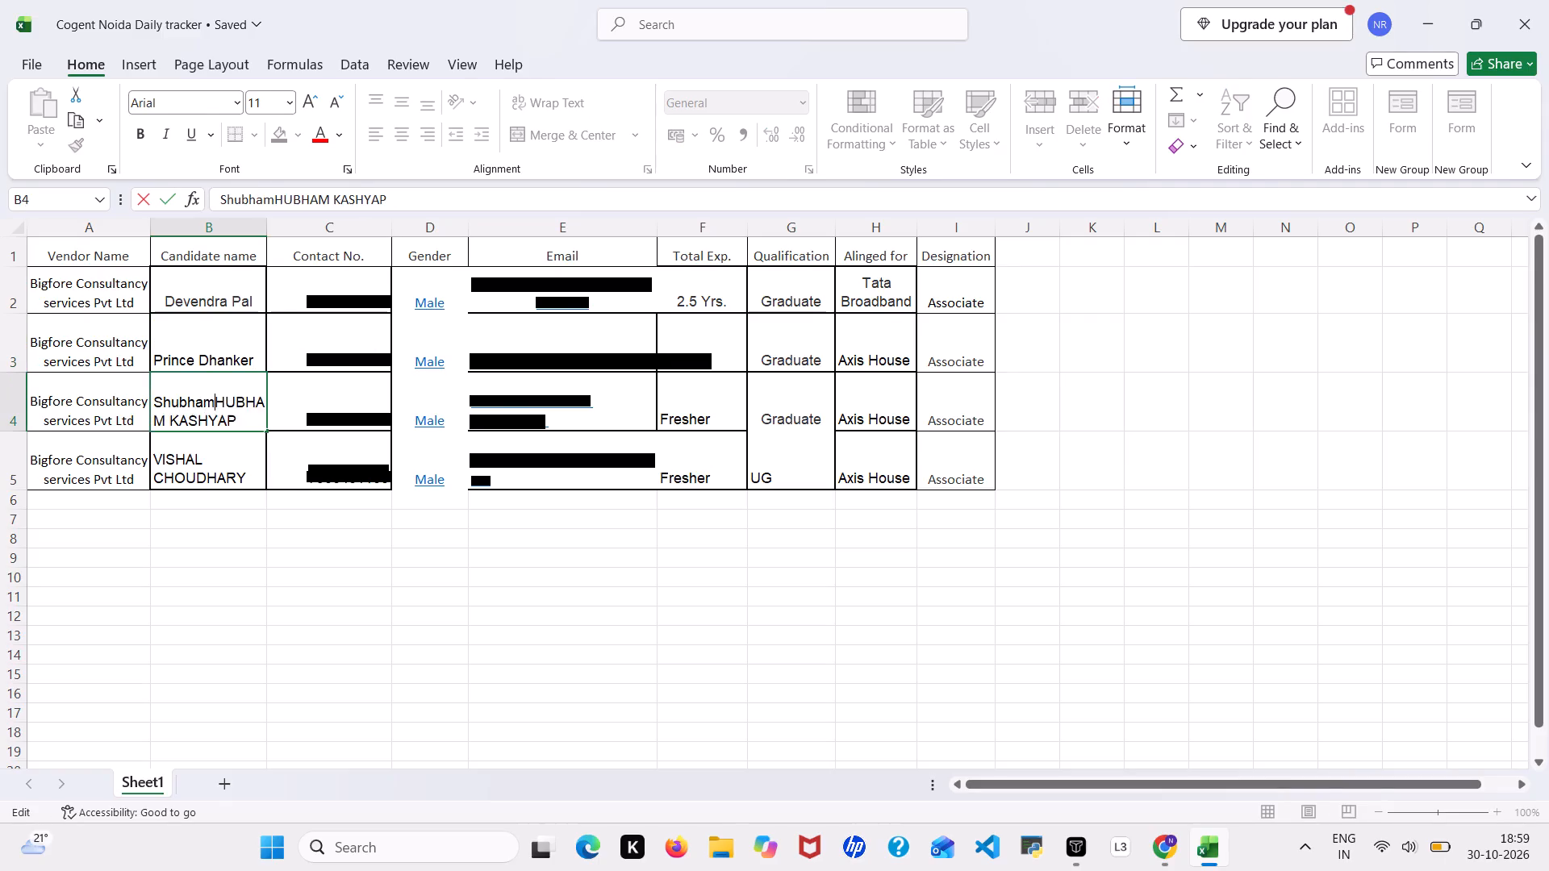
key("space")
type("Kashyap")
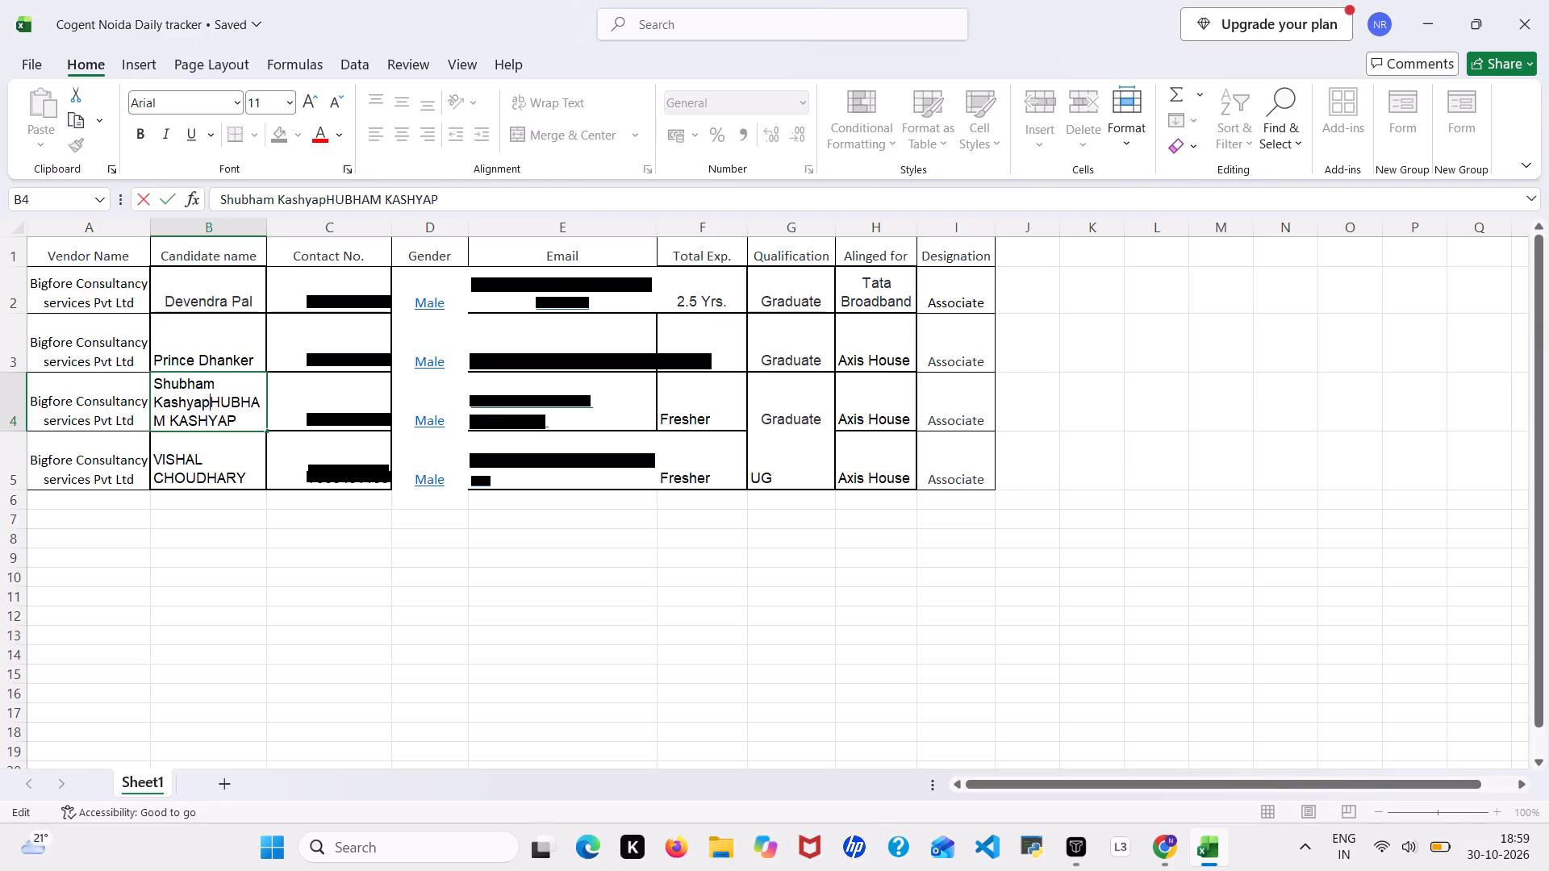
left_click_drag(210, 402, 236, 417)
key("Delete")
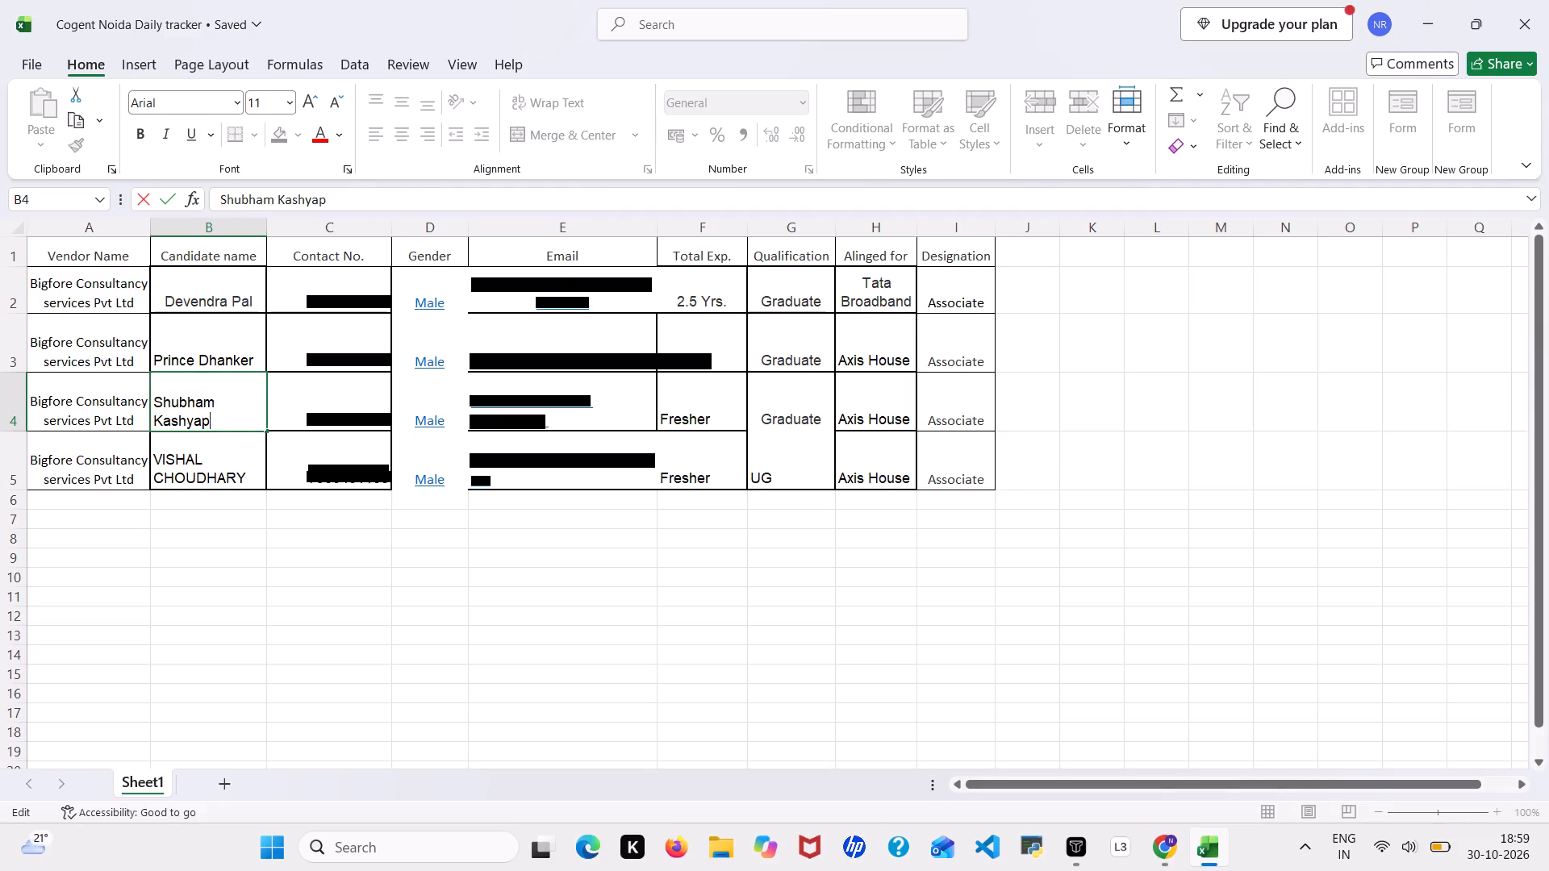
Rewrite the fourth candidate's name in row 5 with only the initial letters capitalised.
double_click(171, 459)
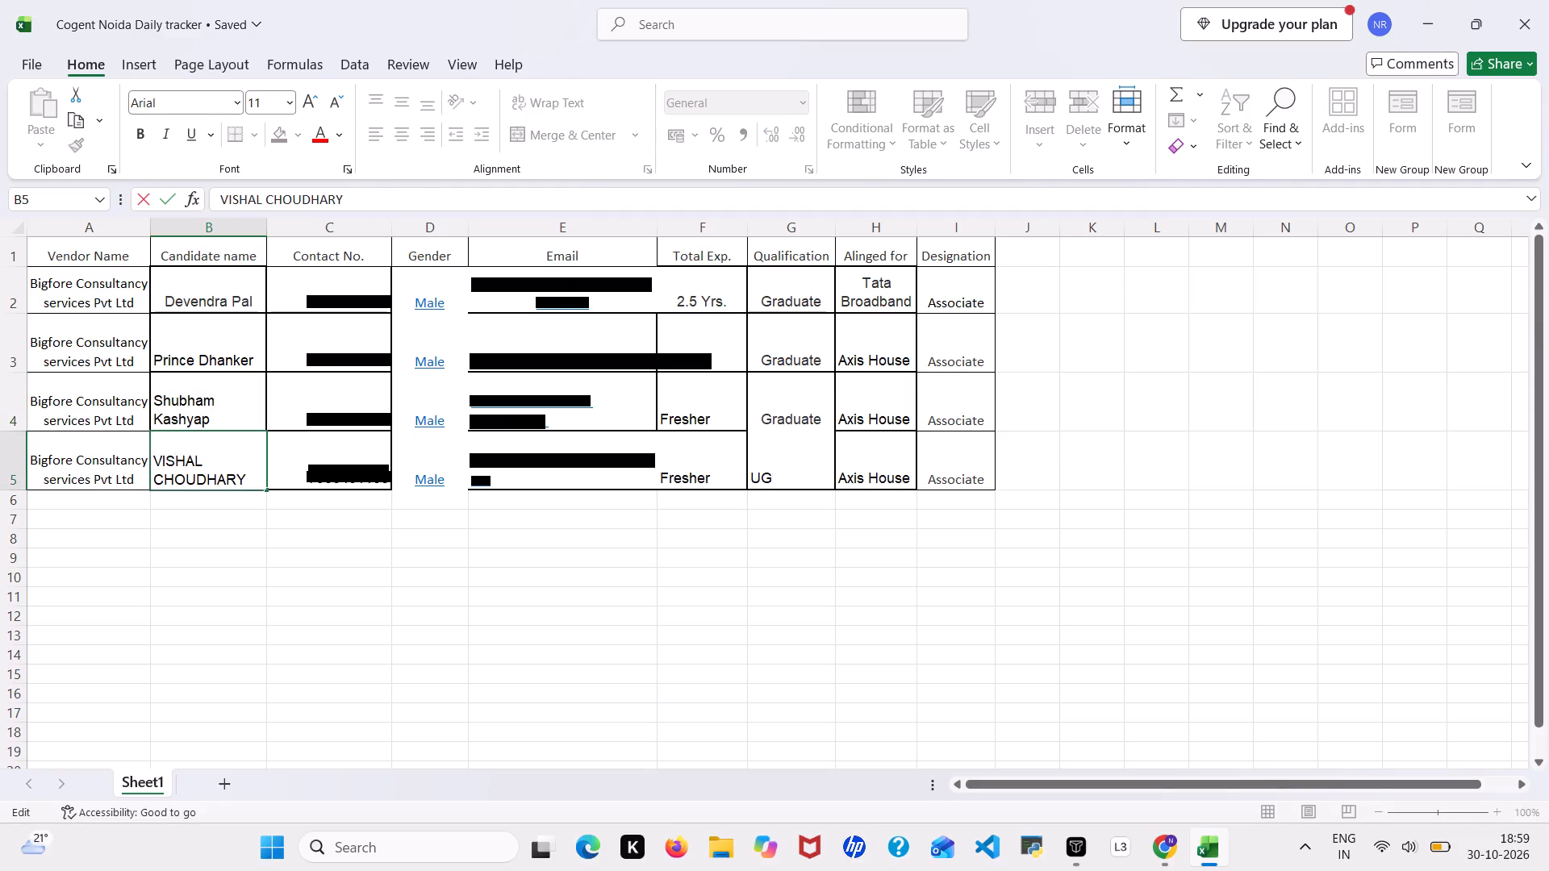
left_click(161, 459)
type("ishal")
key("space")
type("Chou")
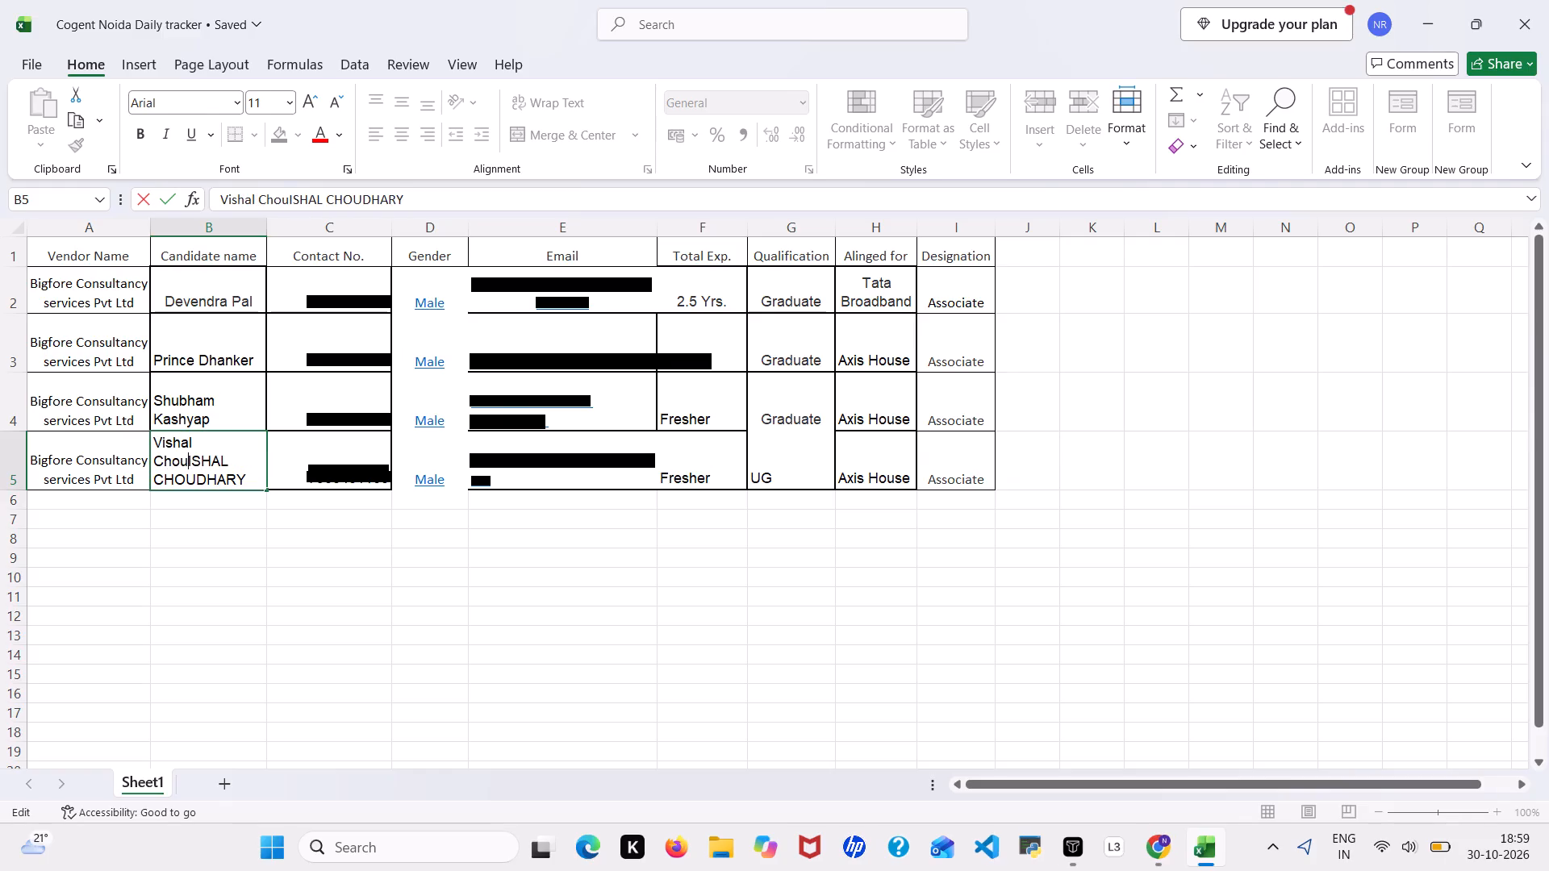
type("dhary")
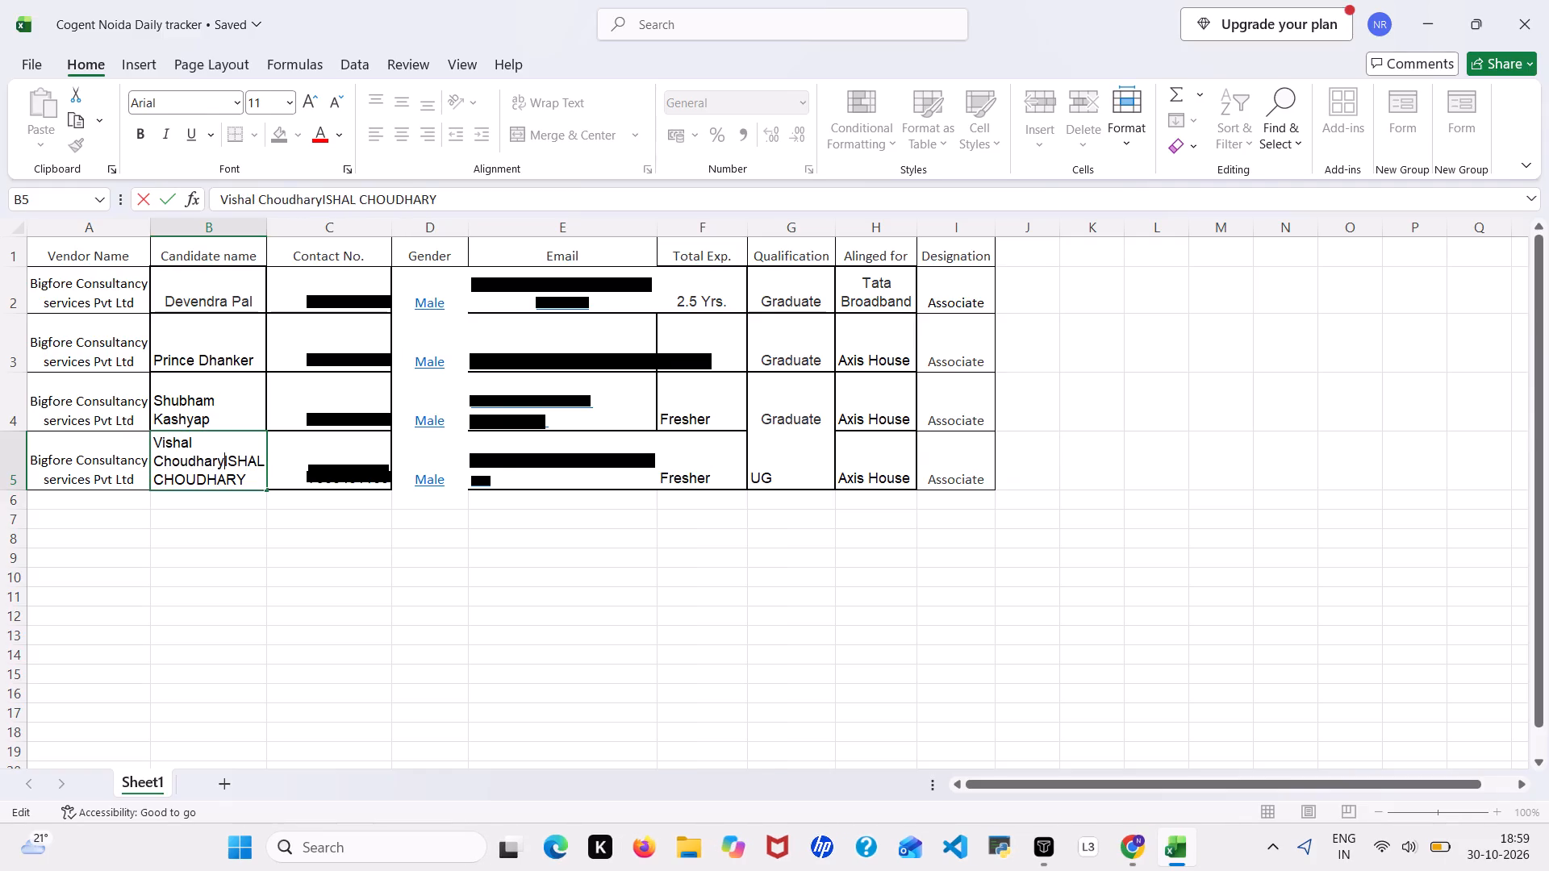
left_click_drag(224, 460, 252, 482)
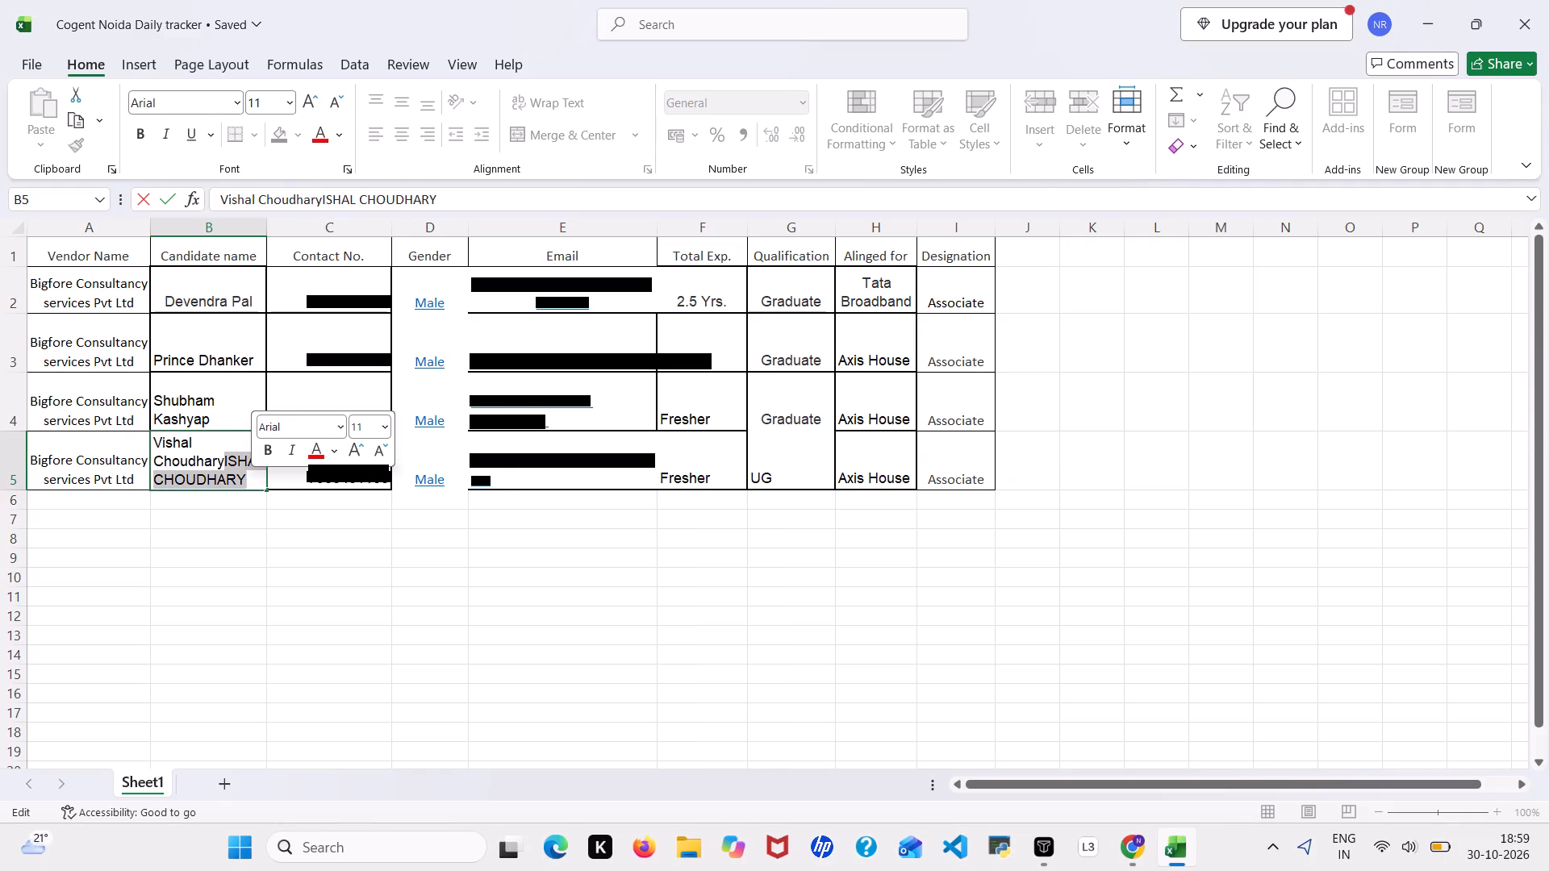
key("Delete")
left_click(400, 613)
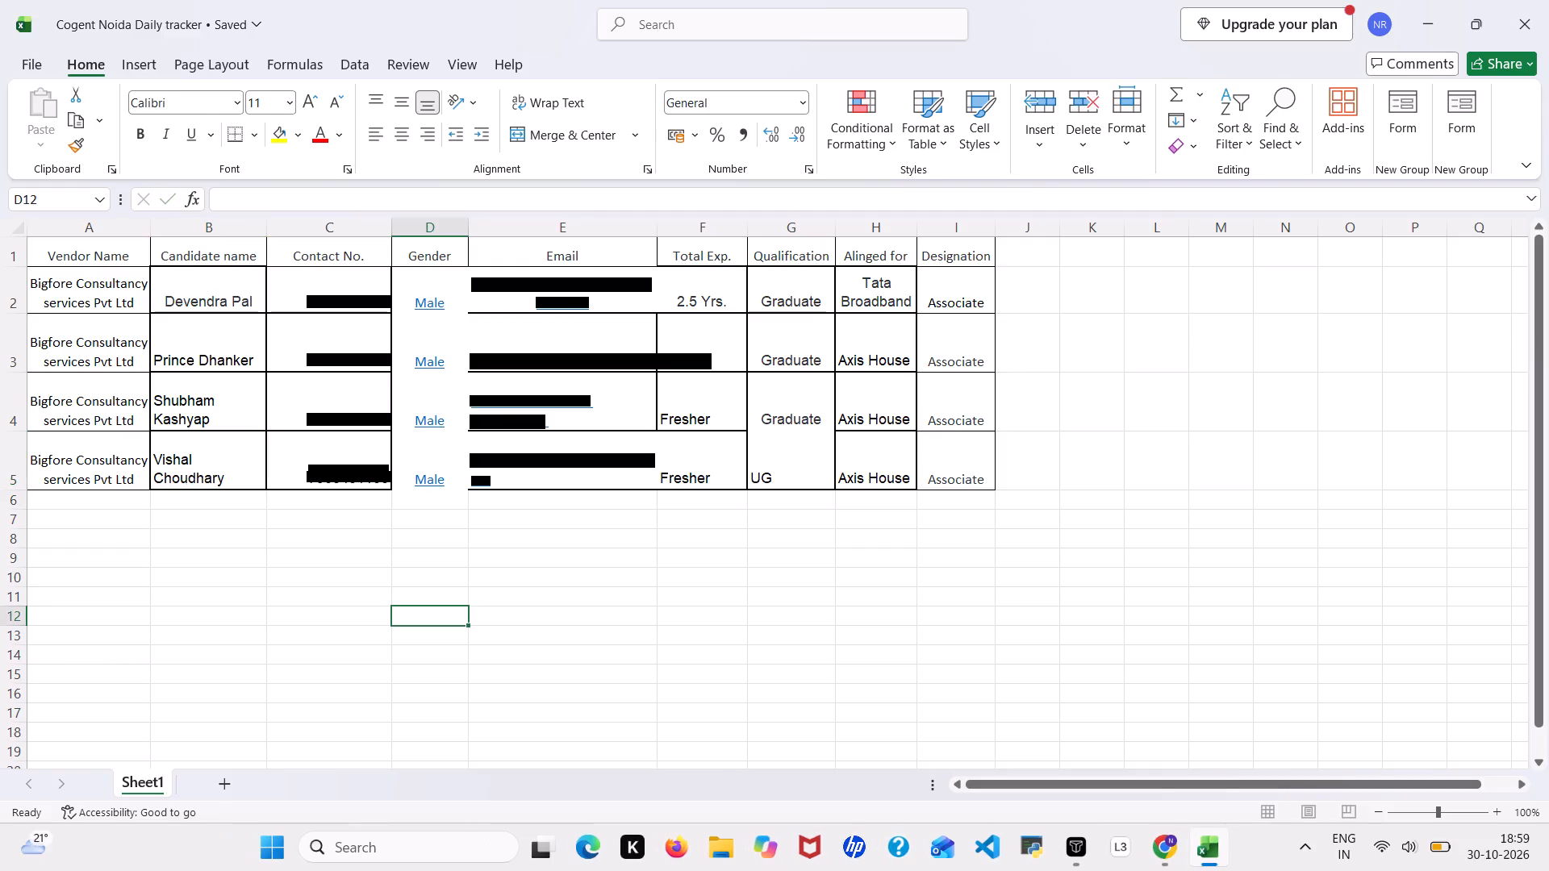
Apply All Borders to the whole candidate table, from the header row to the last candidate's row.
left_click_drag(977, 482, 110, 257)
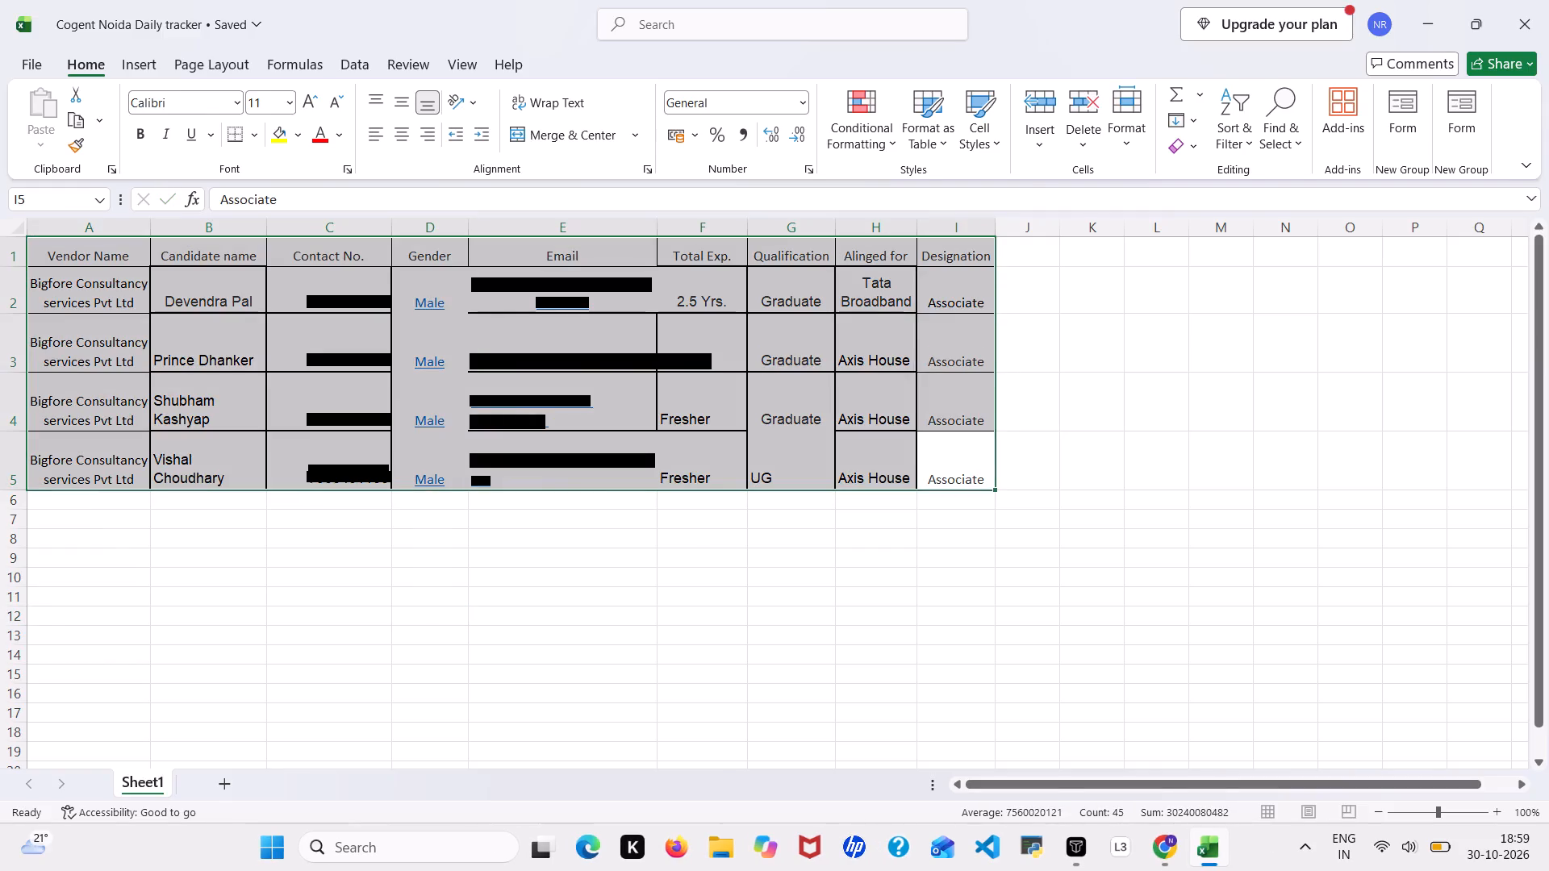
left_click(259, 135)
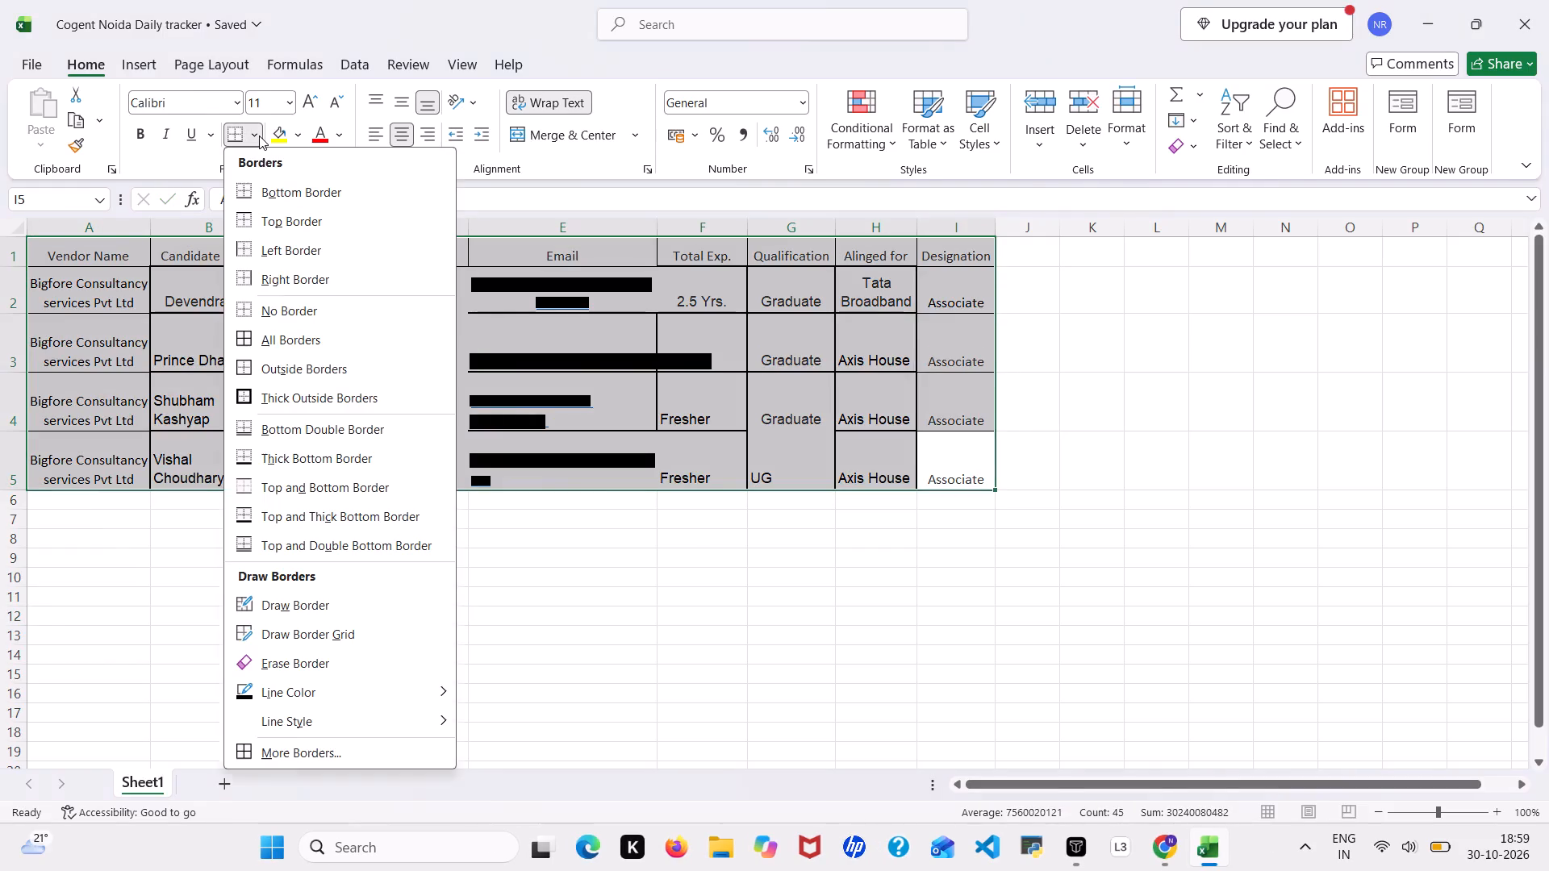
left_click(295, 340)
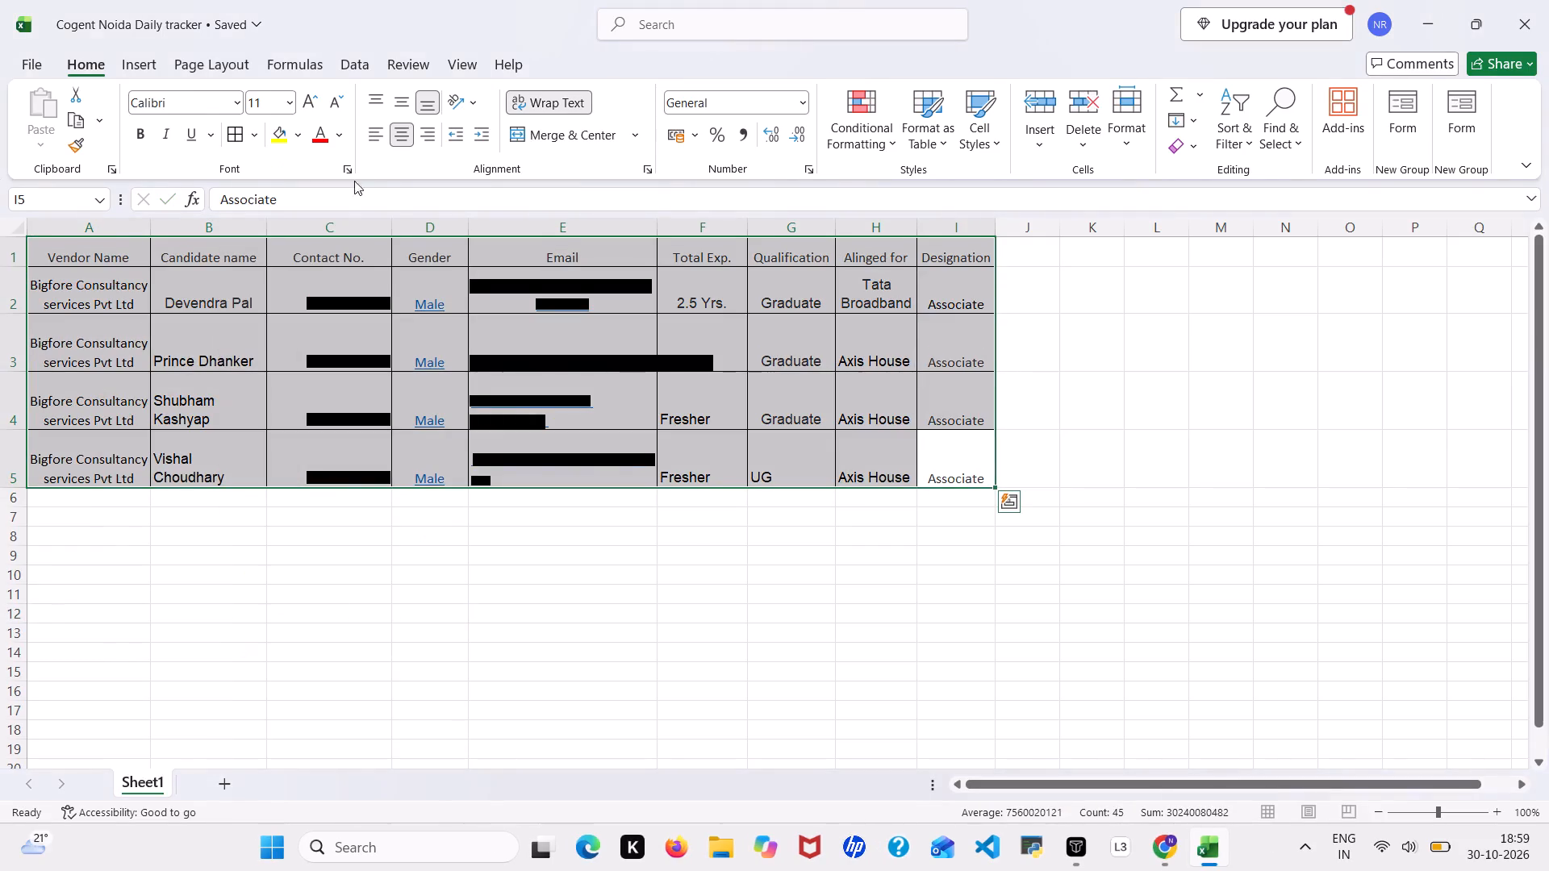
Centre the contents of the whole candidate table horizontally, including the header row.
left_click(403, 140)
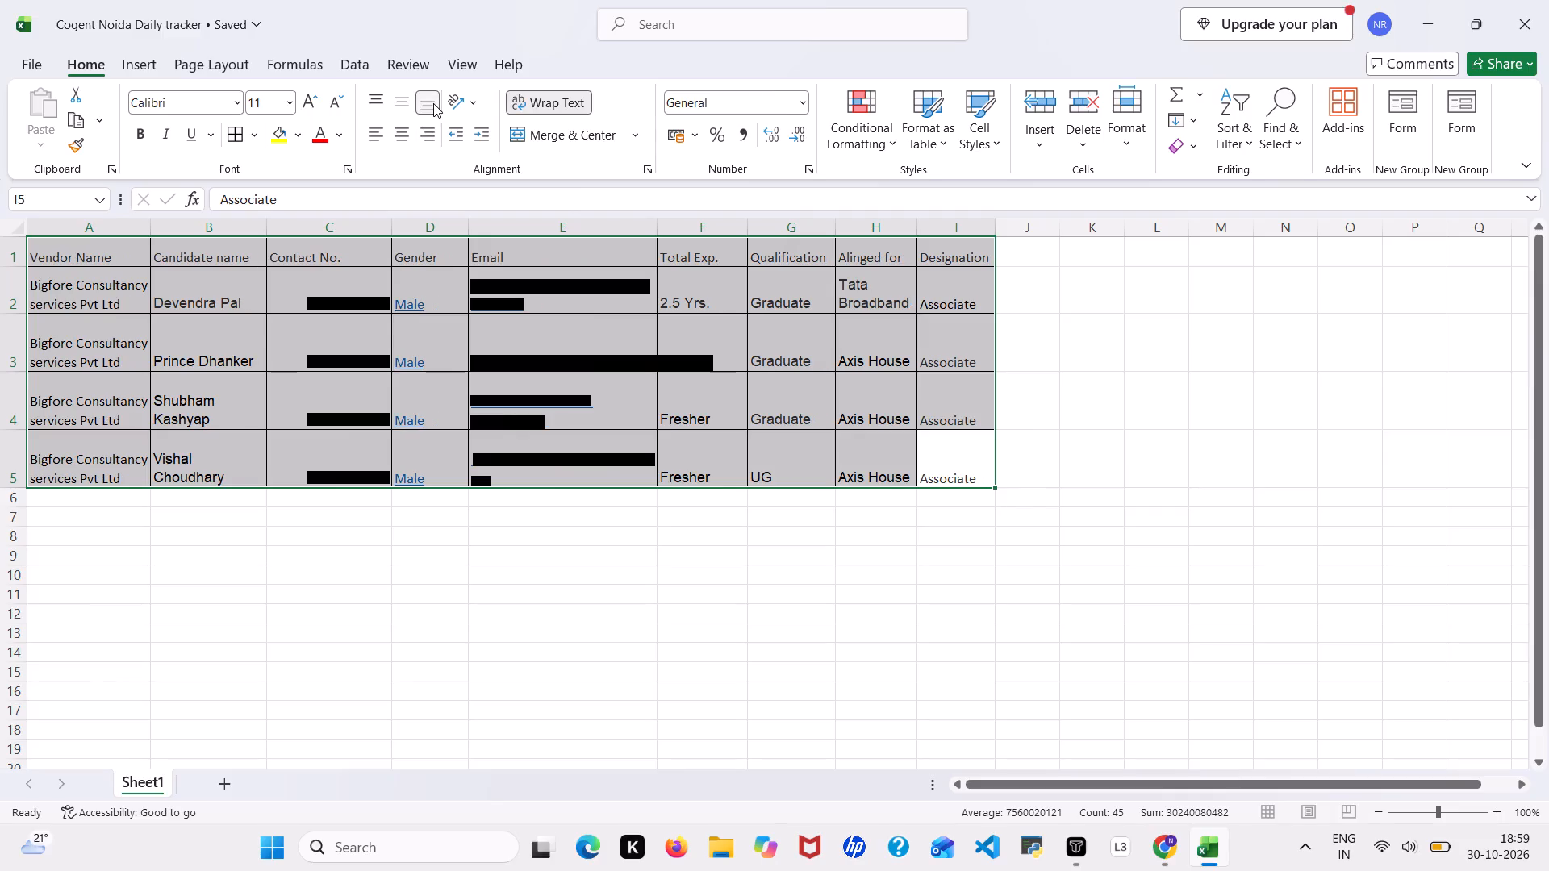
left_click(433, 103)
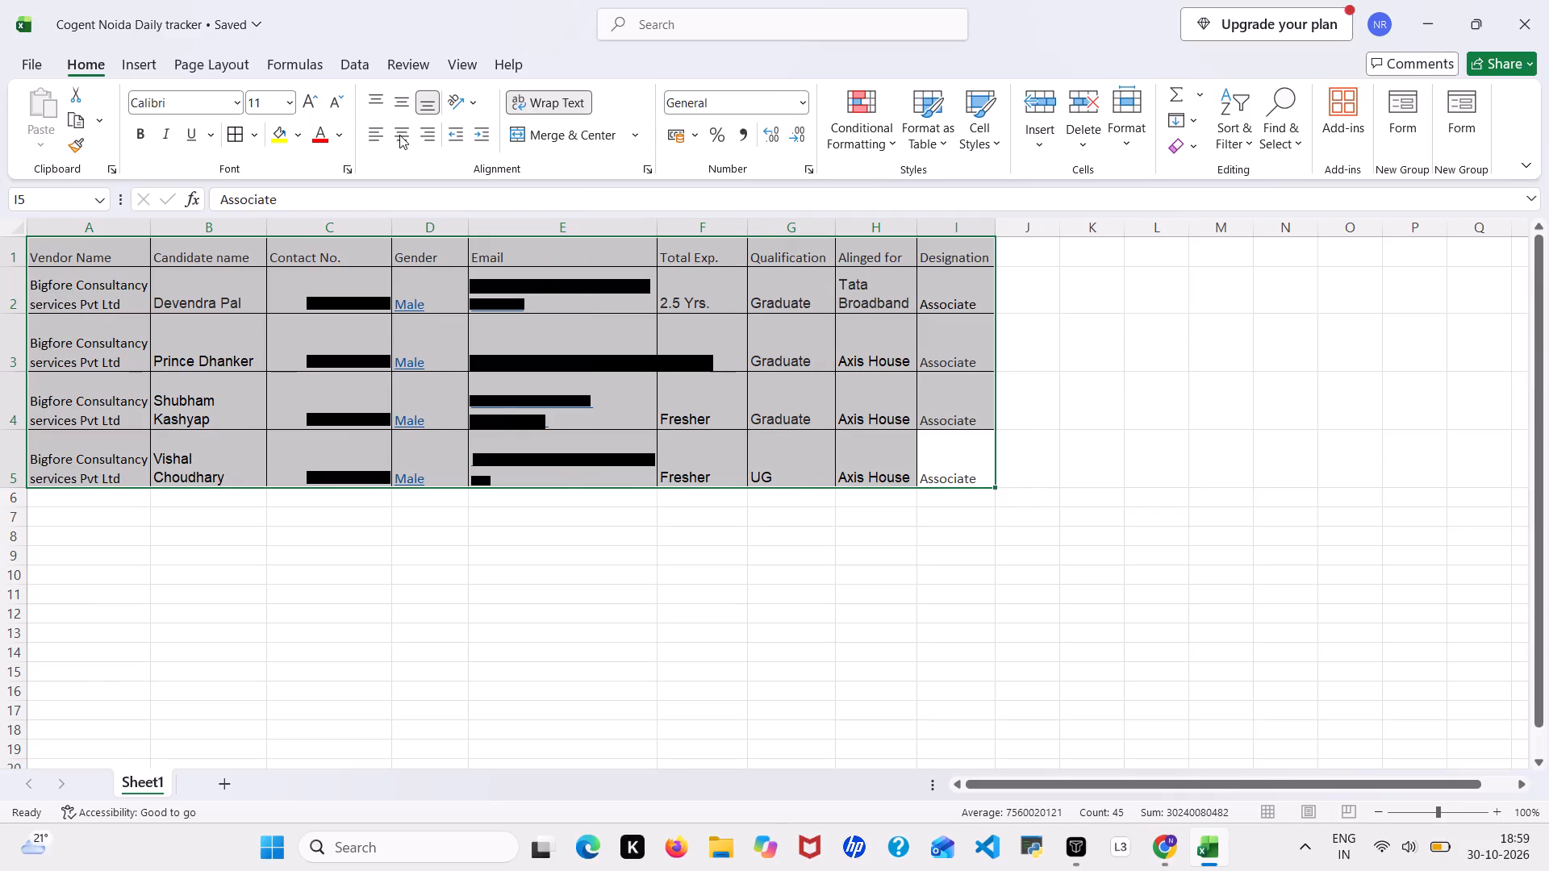
left_click(399, 135)
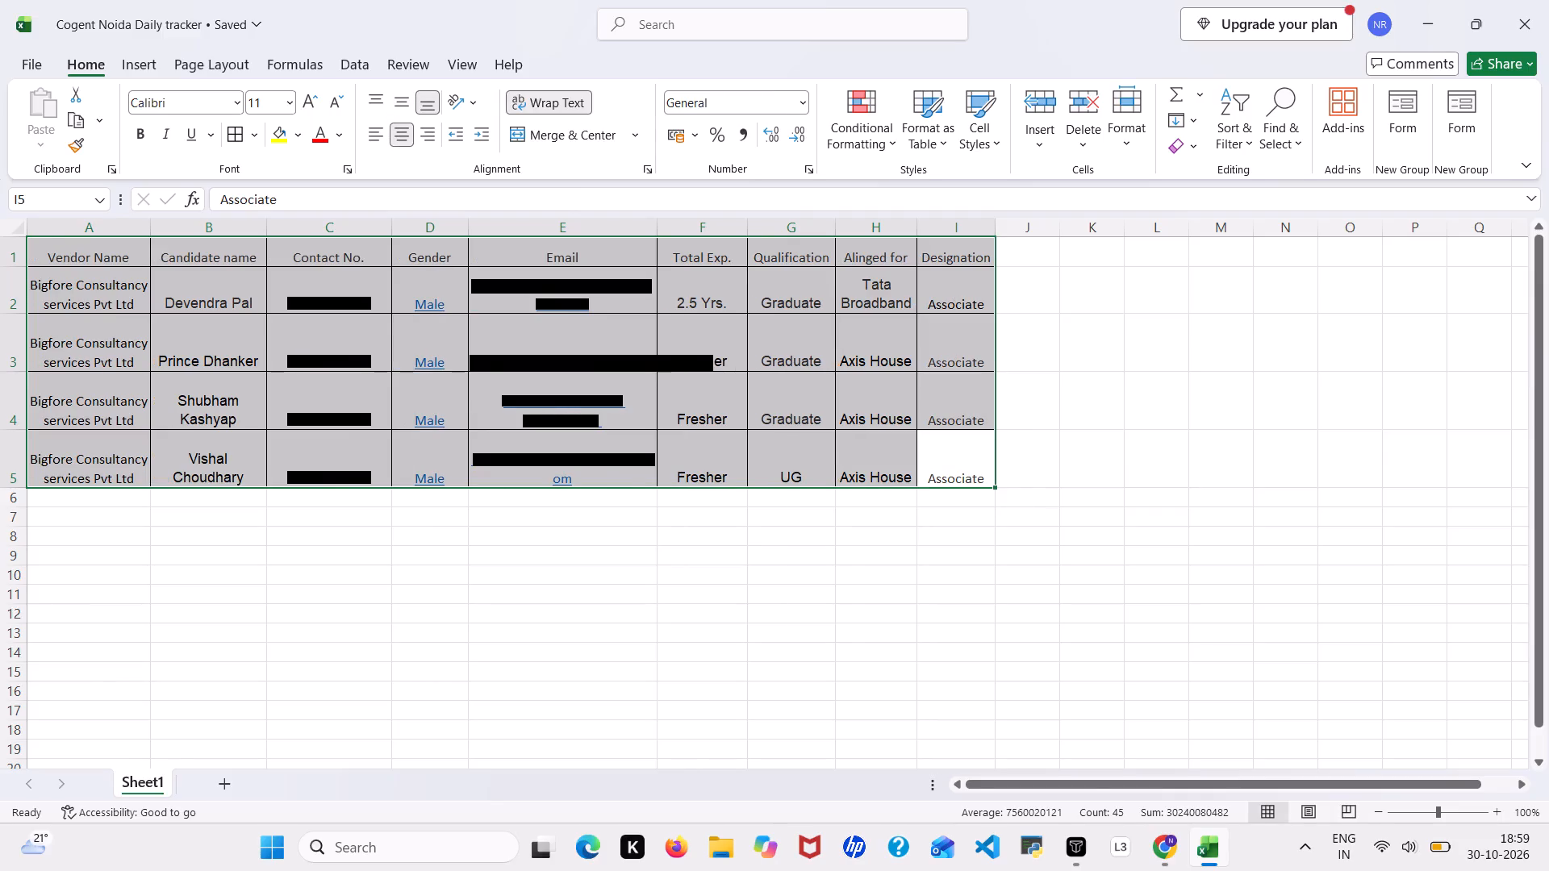
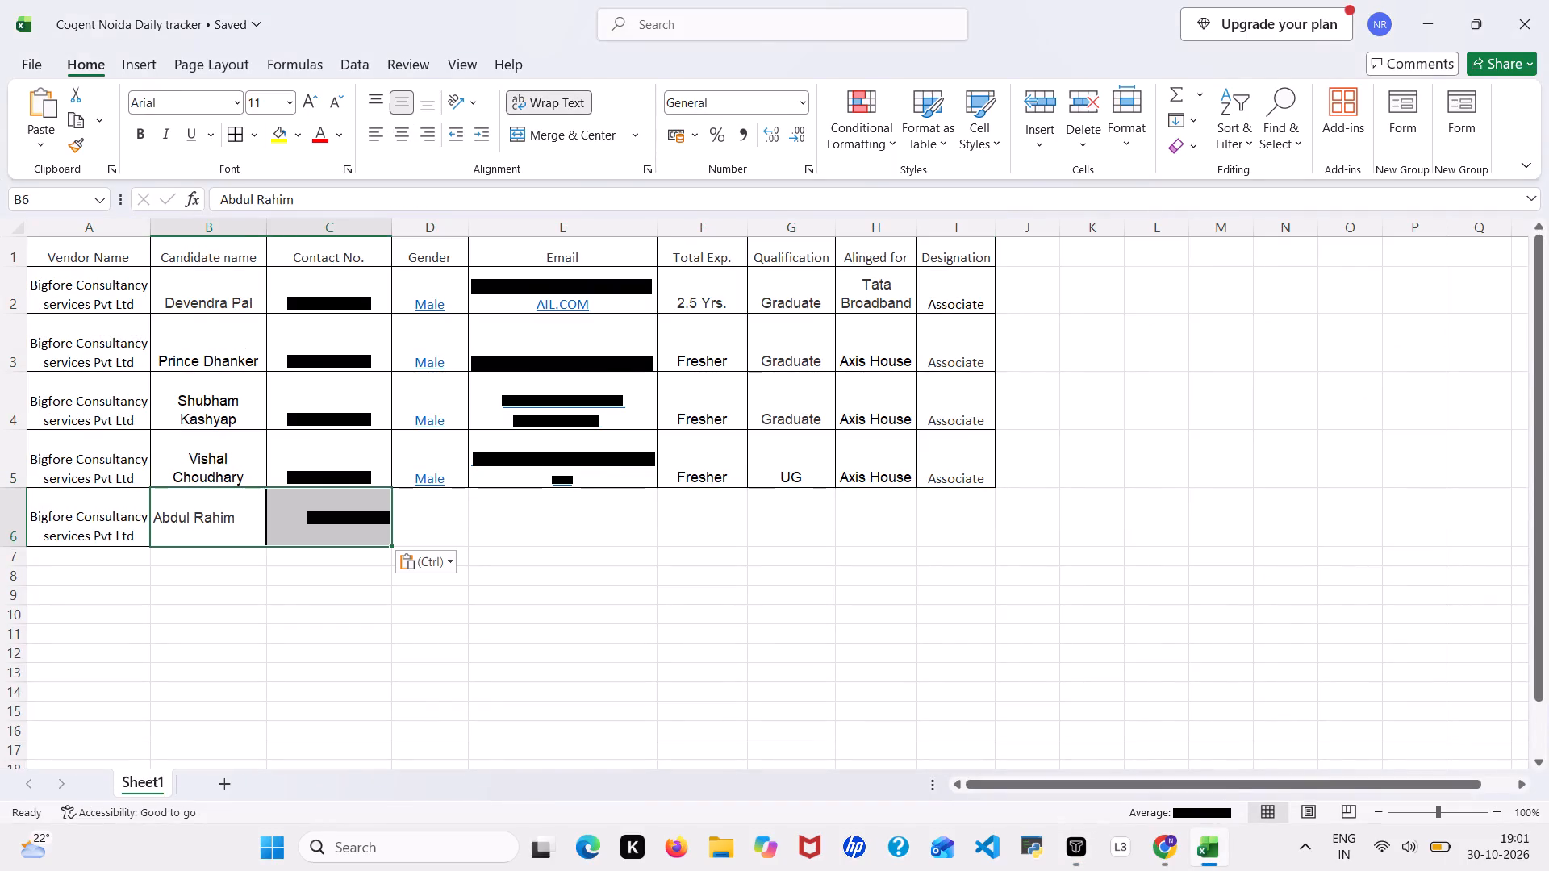
Enter Male as the gender of the newly added candidate in row 6.
left_click(436, 516)
key("shift+m")
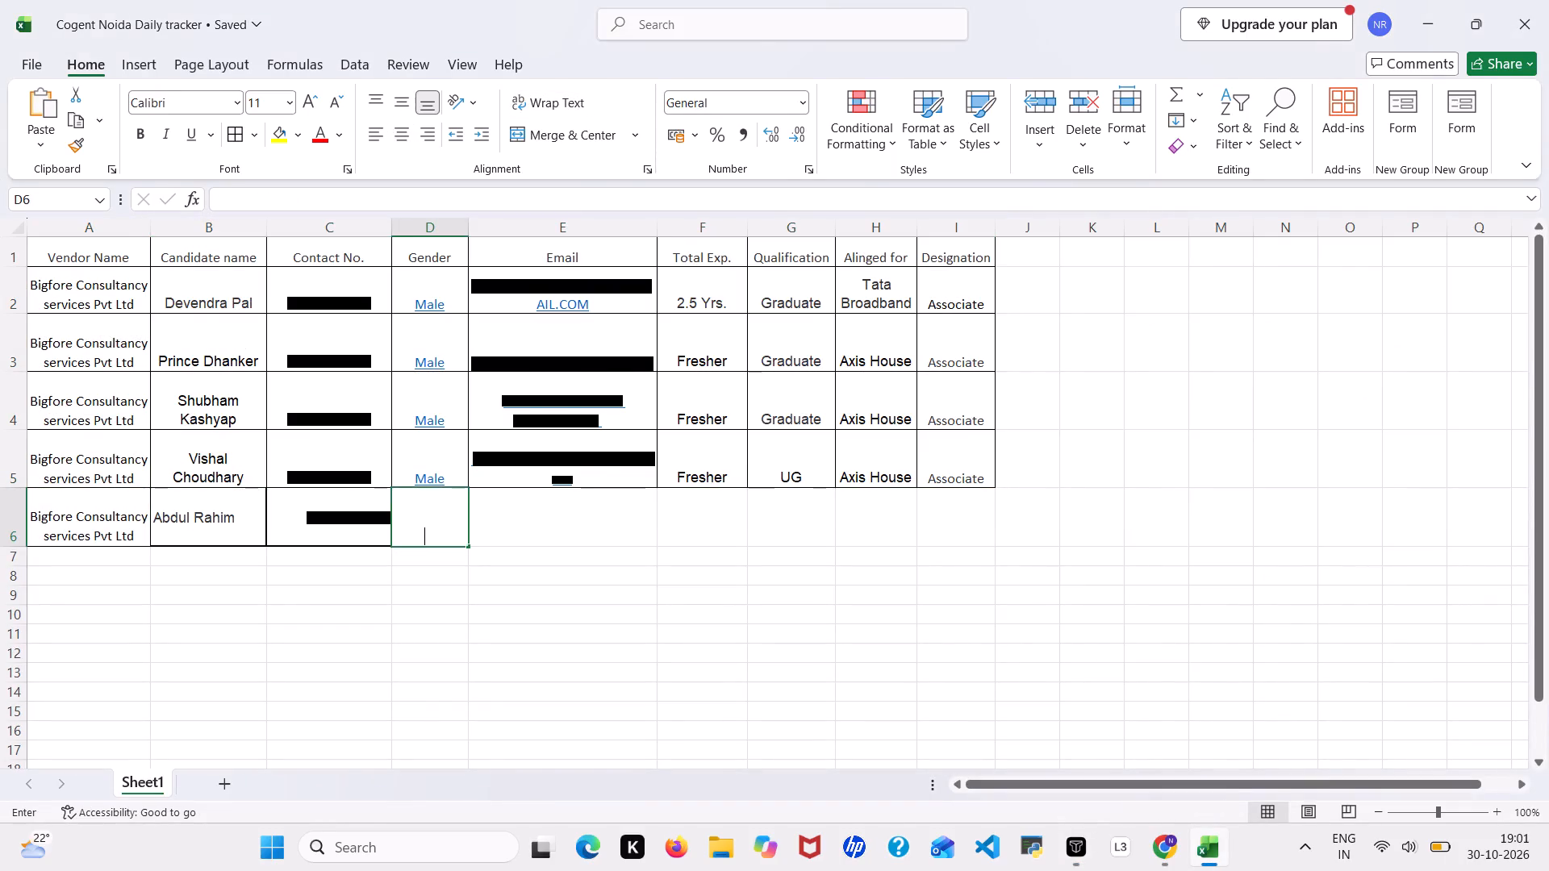
key("Right")
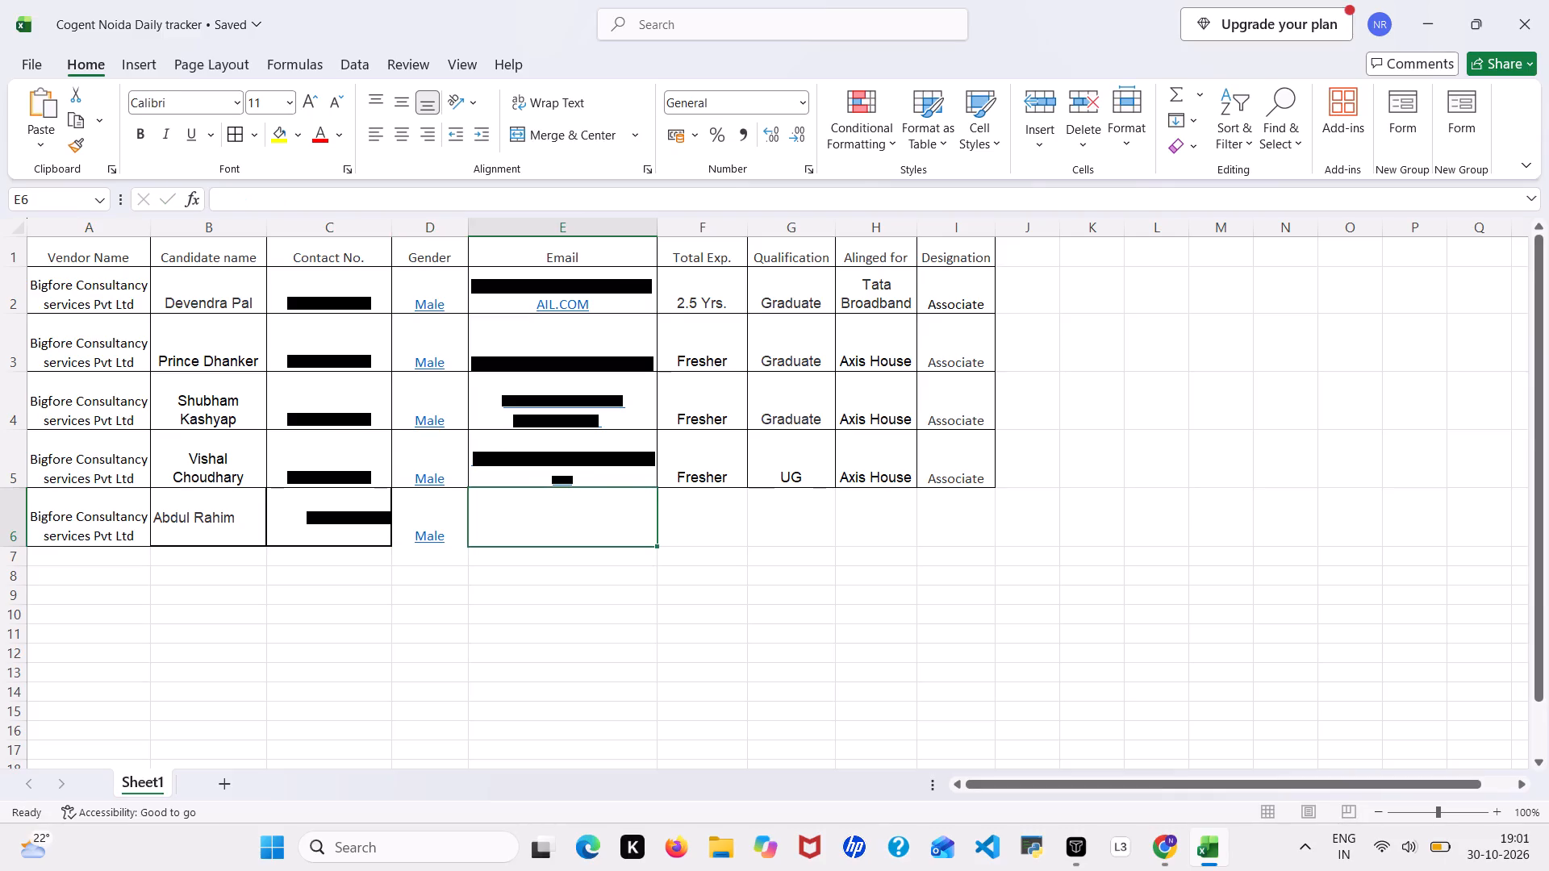
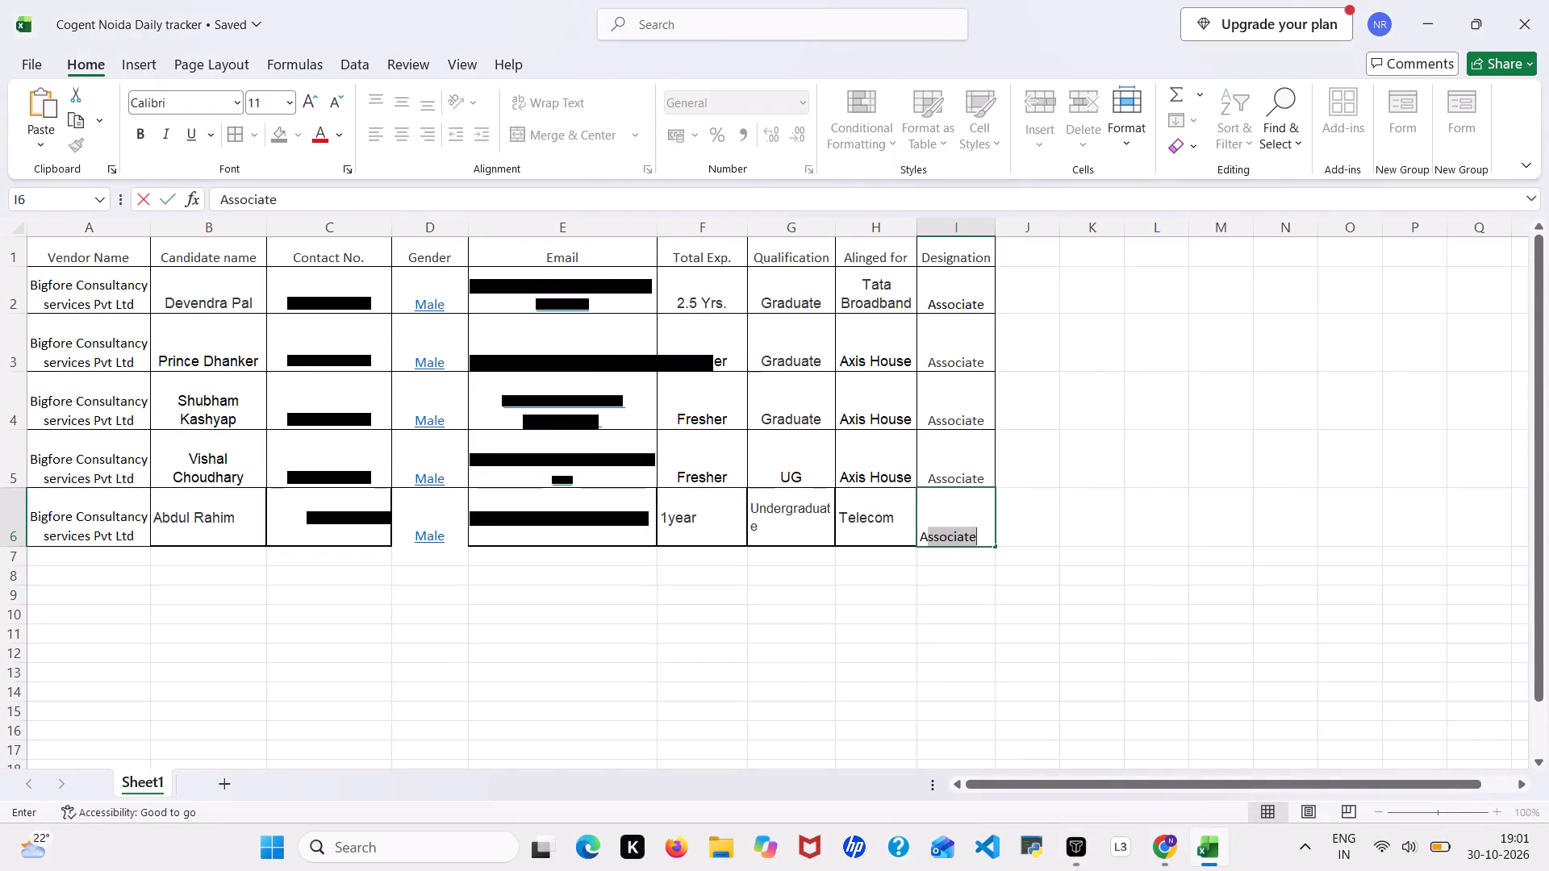
Replace the qualification of the candidate in row 6 with UG.
left_click(810, 521)
key("Delete")
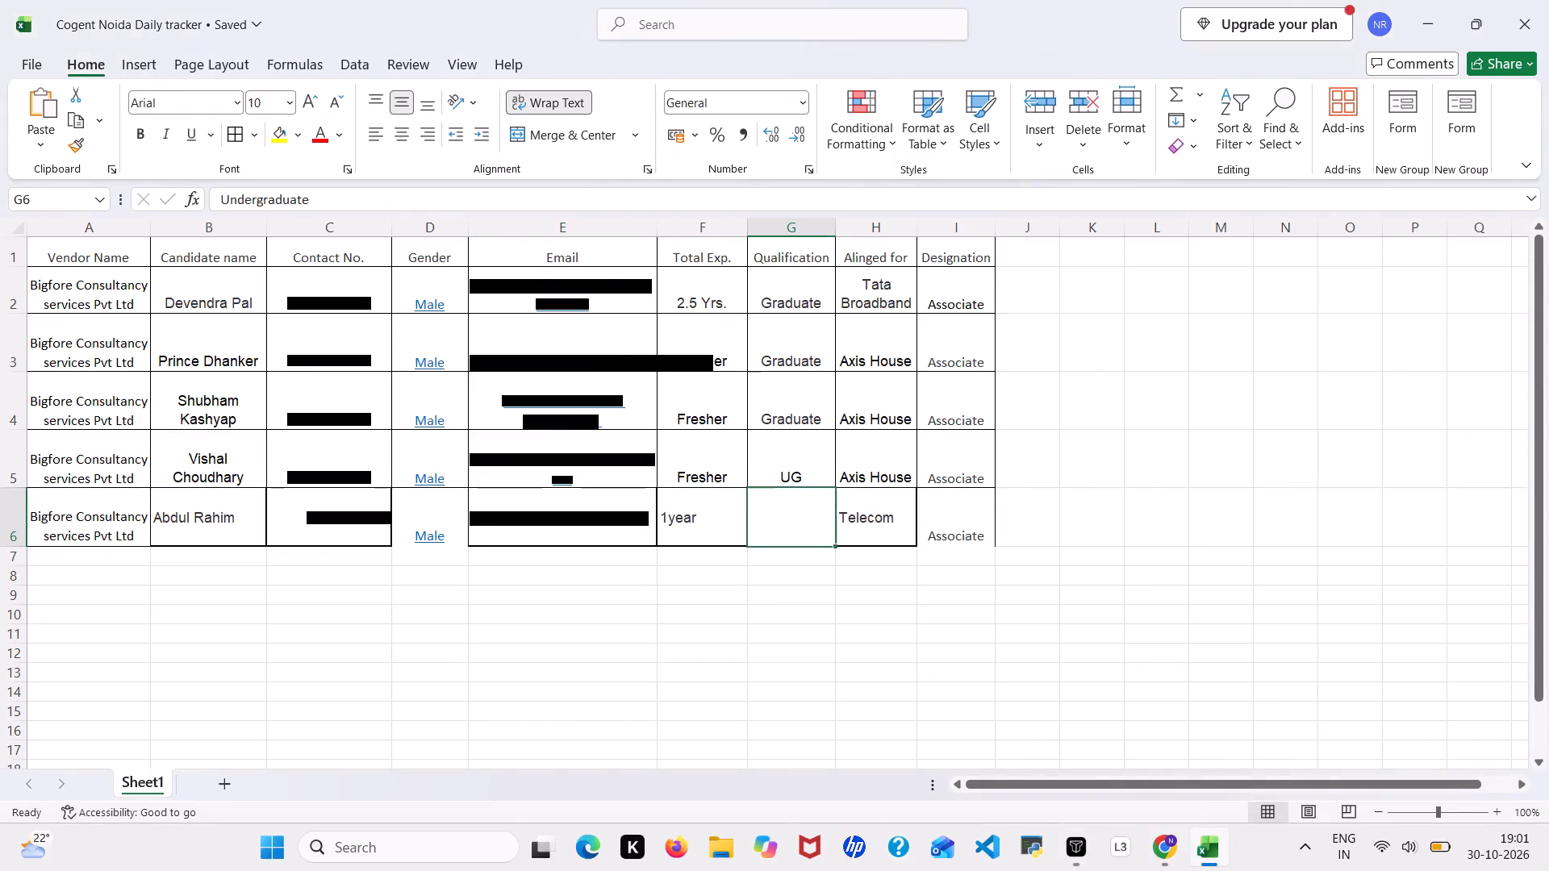
key("shift+u")
left_click(855, 661)
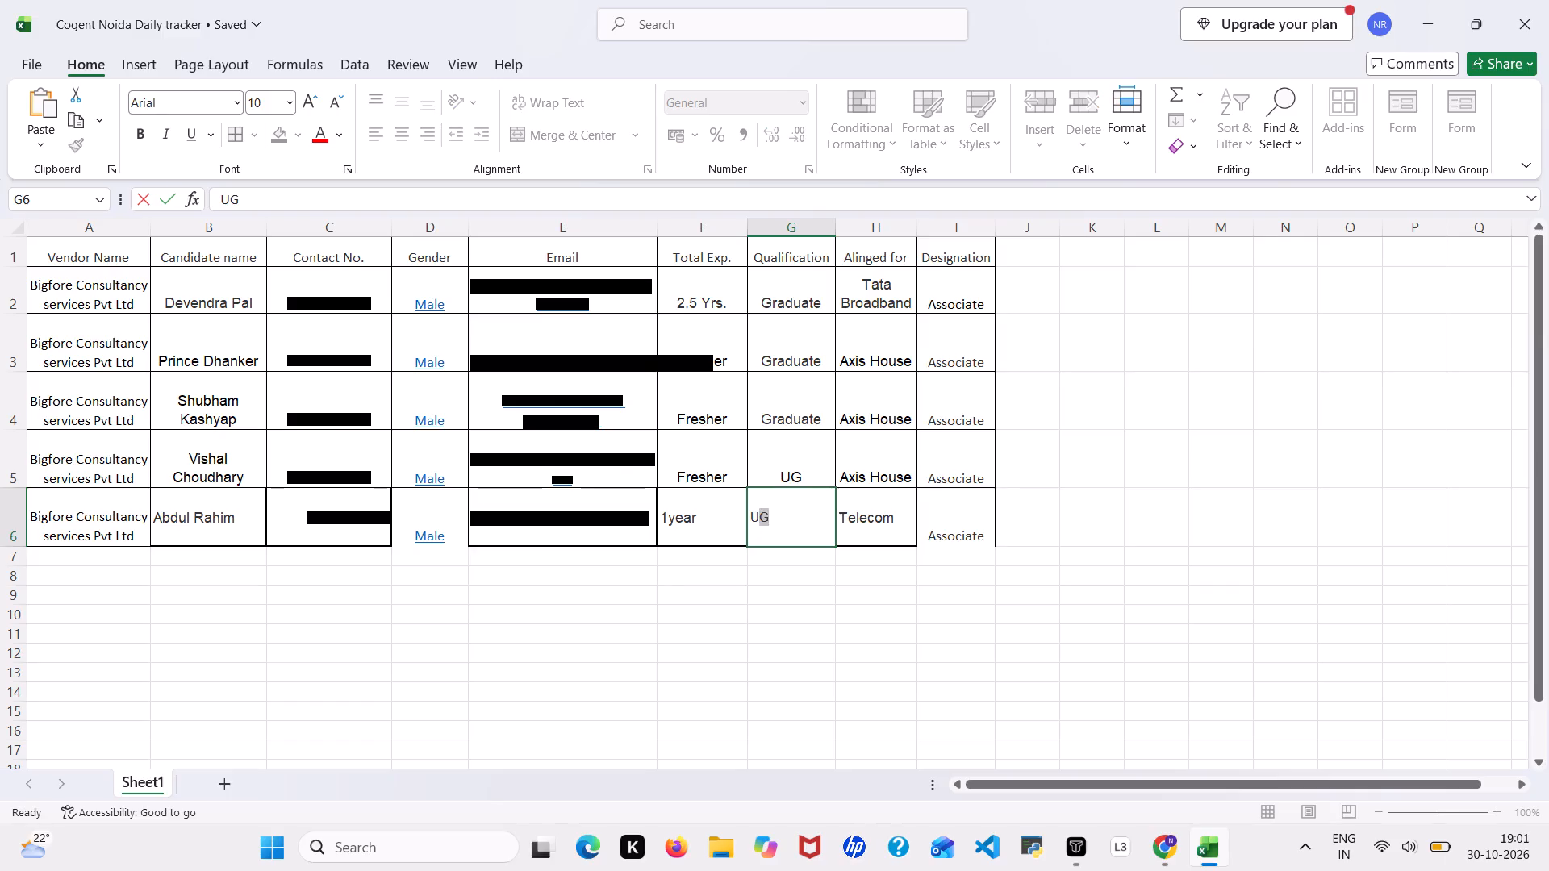
Apply all borders to the whole candidate table, from the header row through row 6 (A1:I6).
left_click_drag(979, 527, 89, 285)
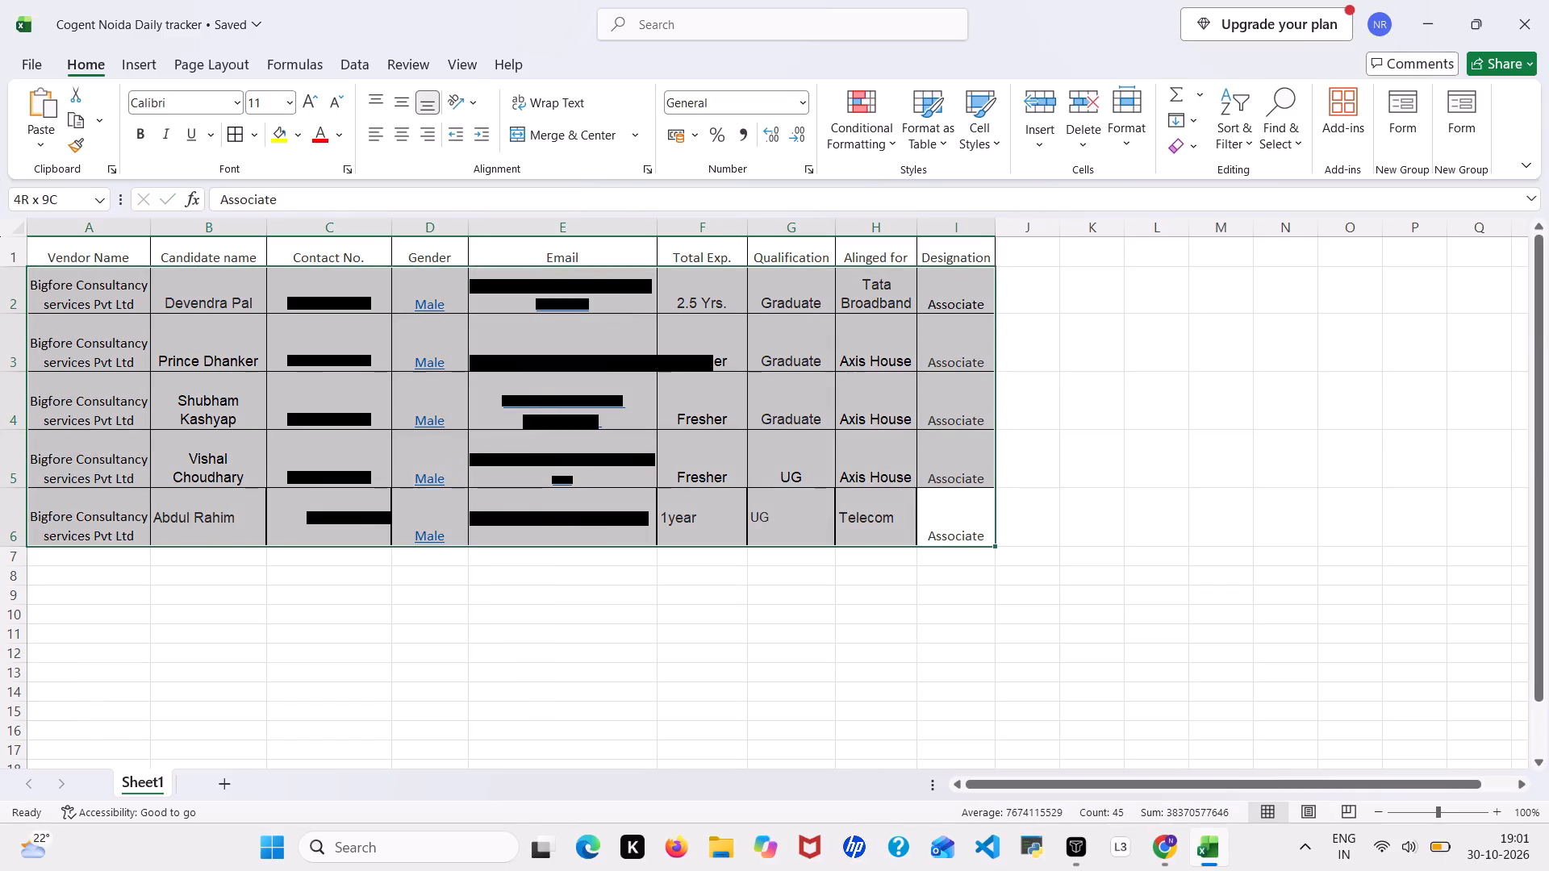
left_click_drag(89, 285, 91, 197)
left_click(257, 134)
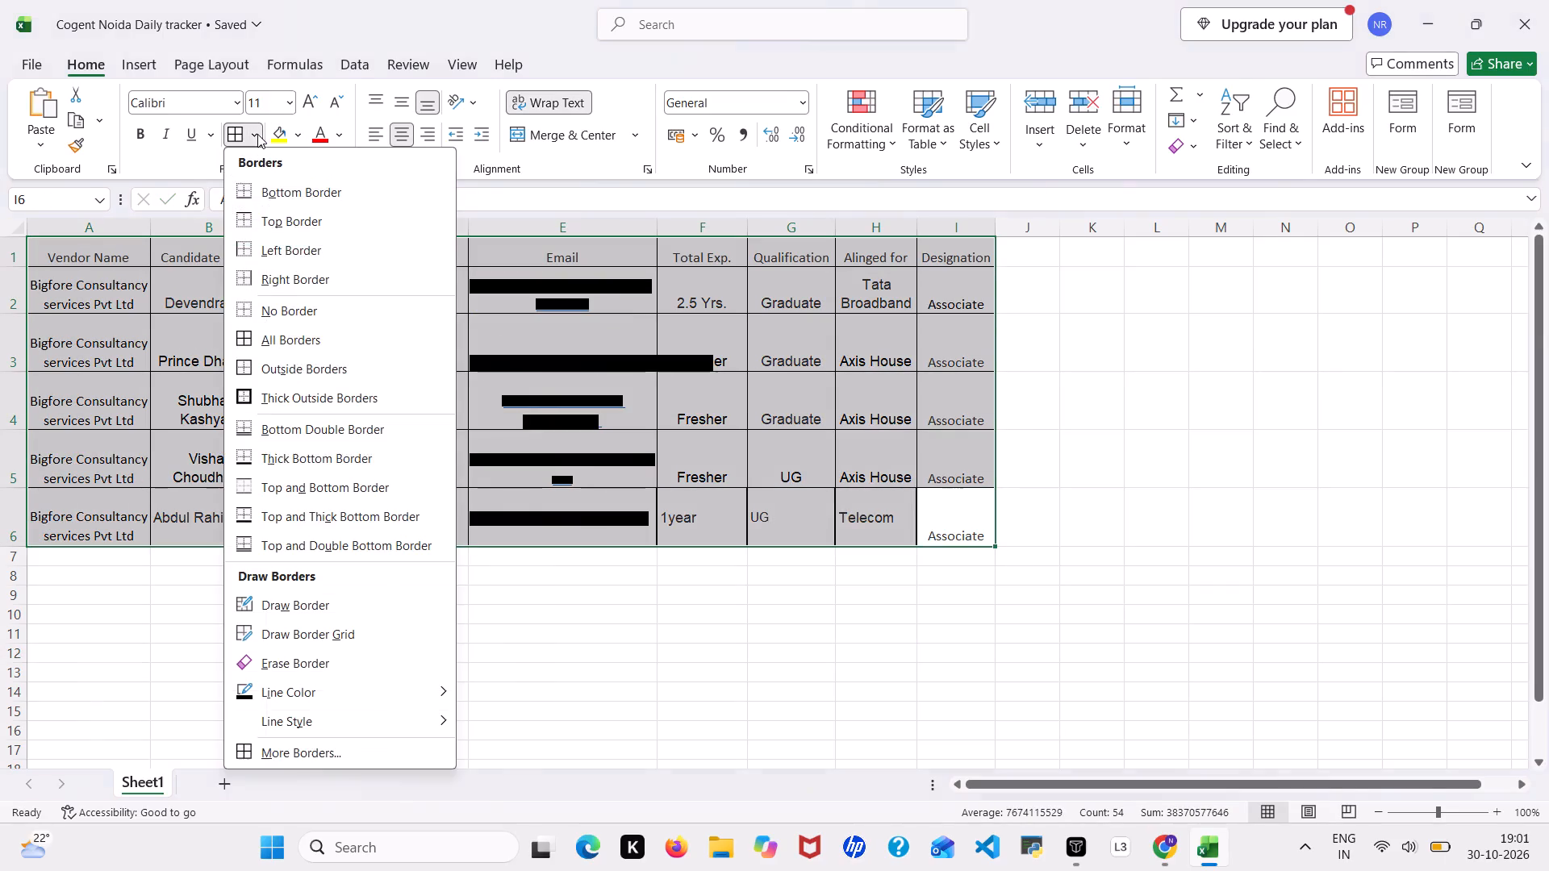
left_click(289, 344)
left_click(289, 344)
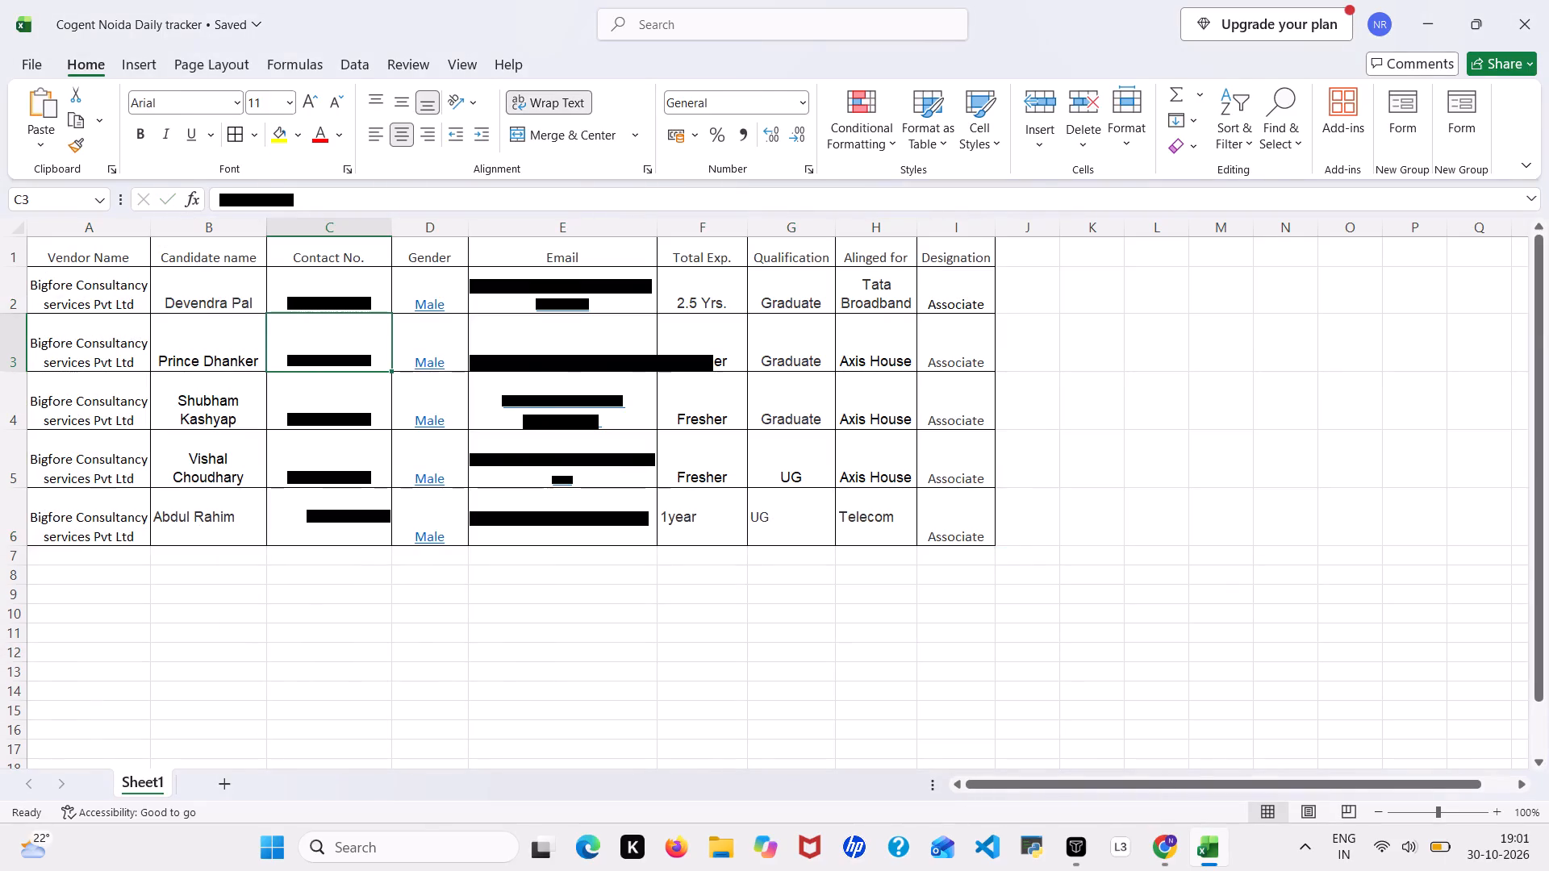
Align the contents of the whole table A1:I6 to the bottom of the cells and centre them horizontally.
left_click_drag(86, 252, 276, 319)
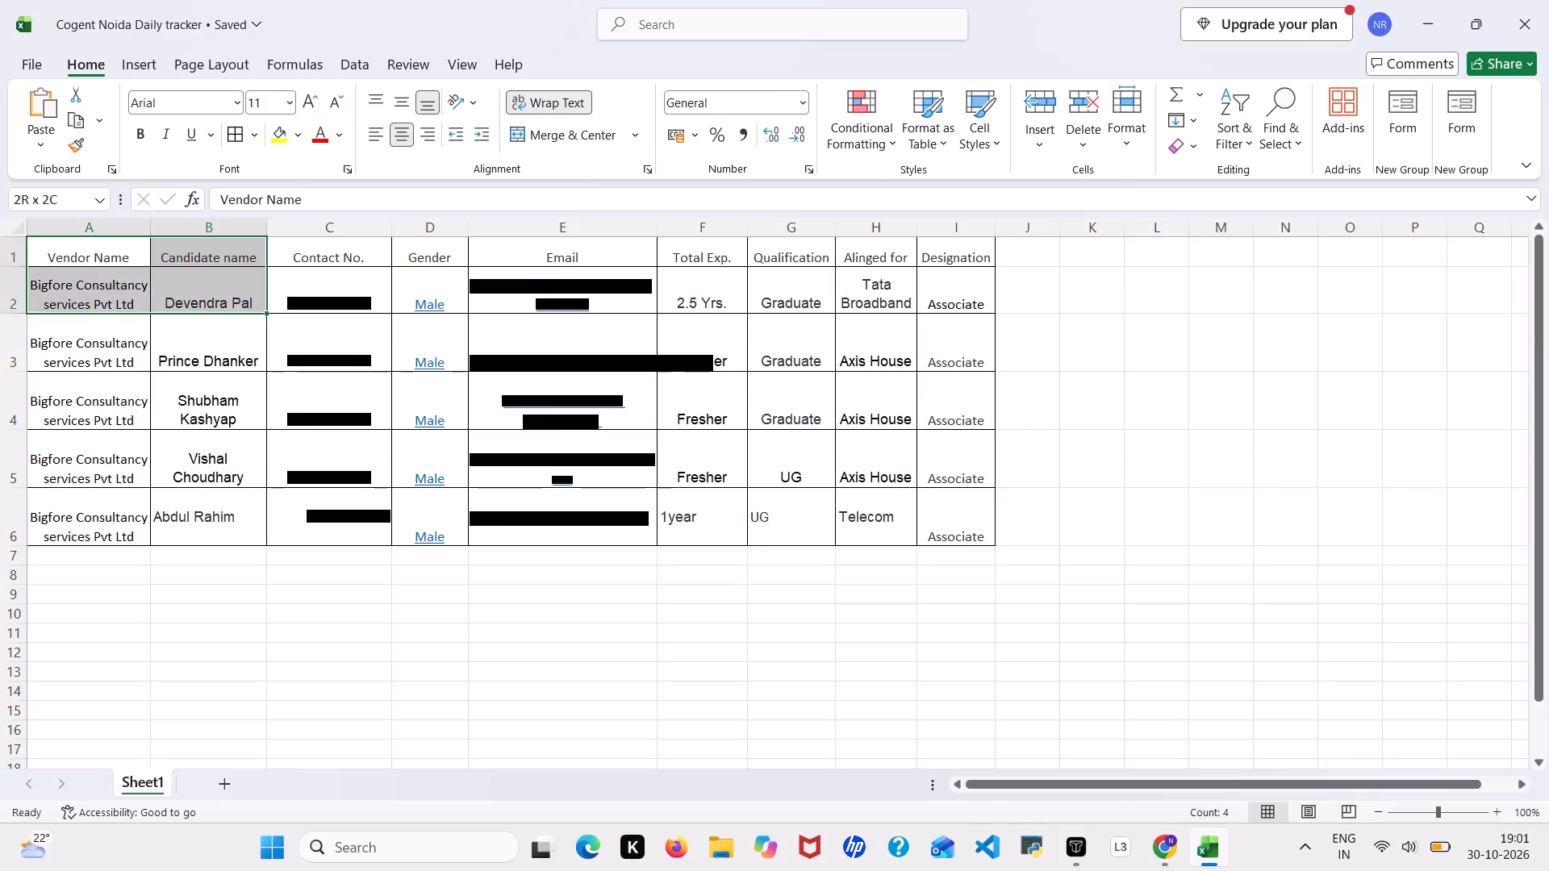
left_click_drag(276, 319, 944, 525)
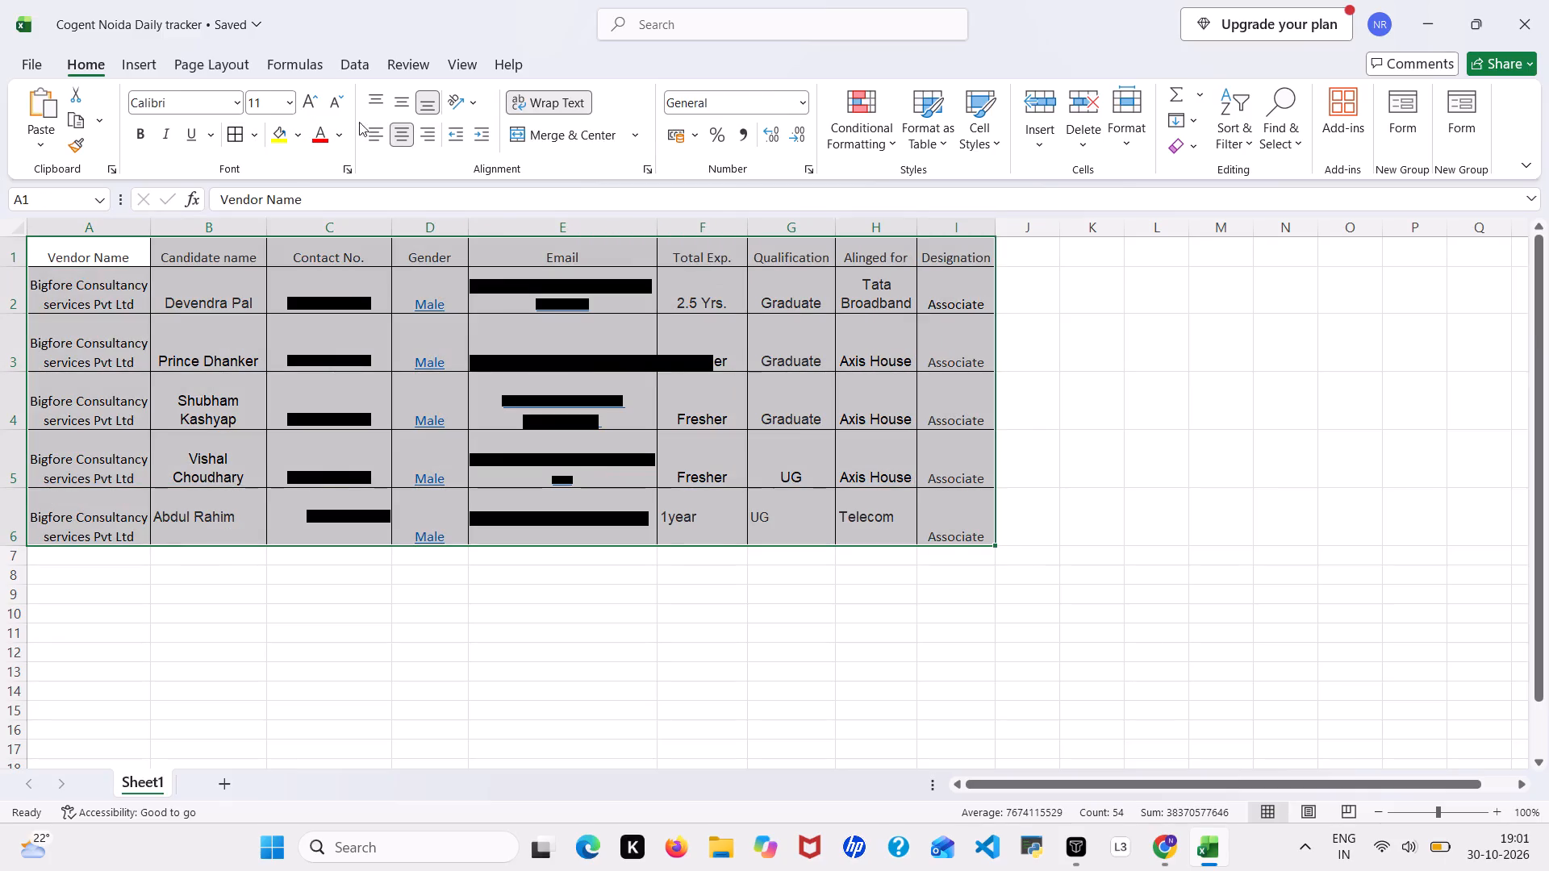
left_click(418, 108)
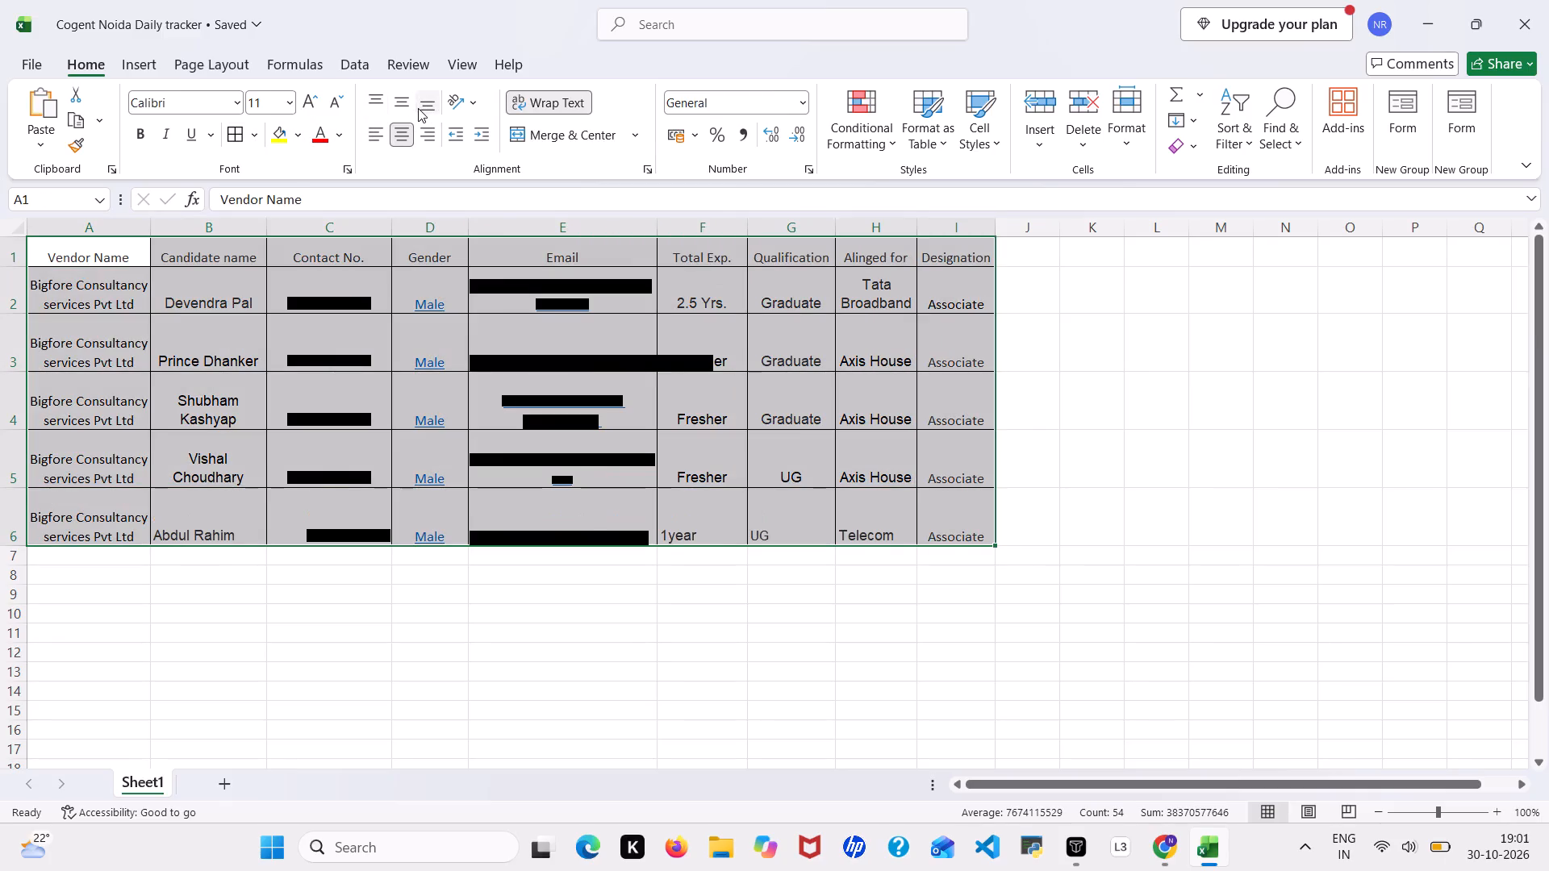
left_click(403, 144)
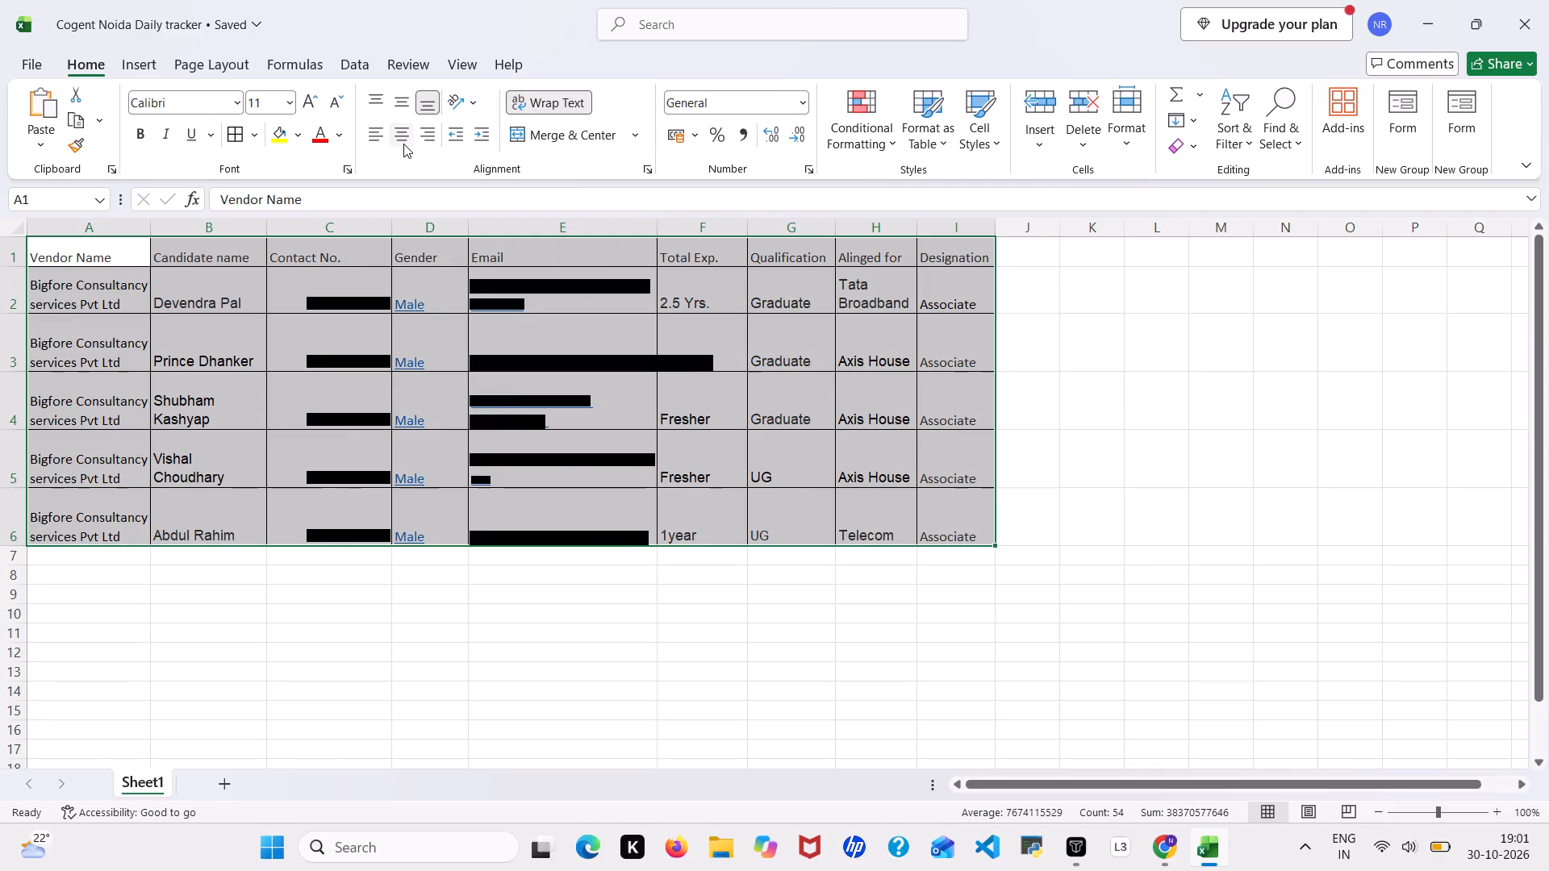
left_click(403, 144)
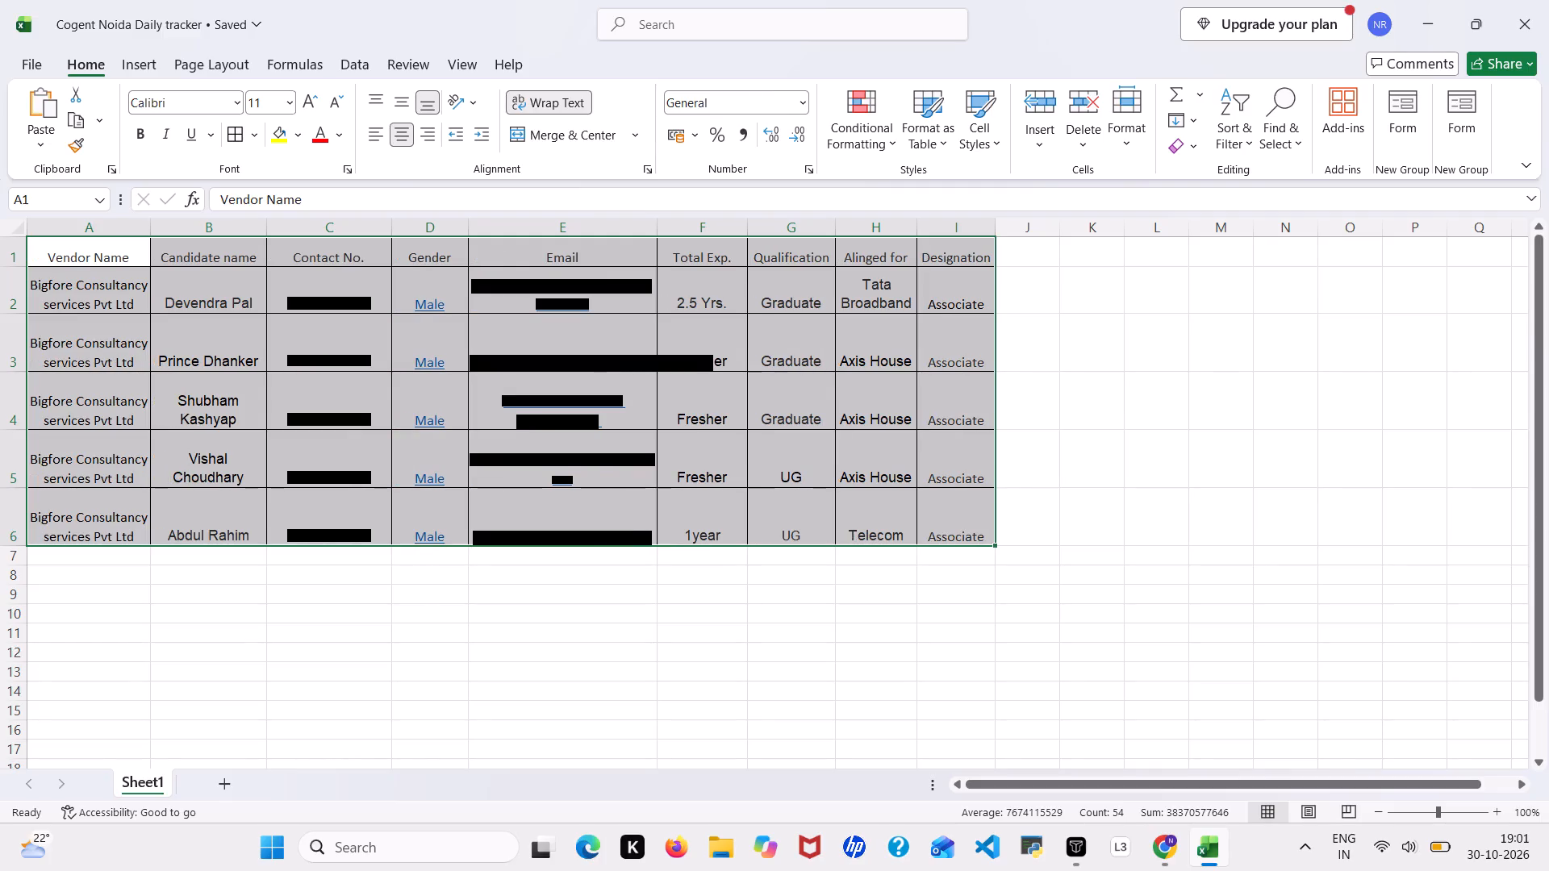
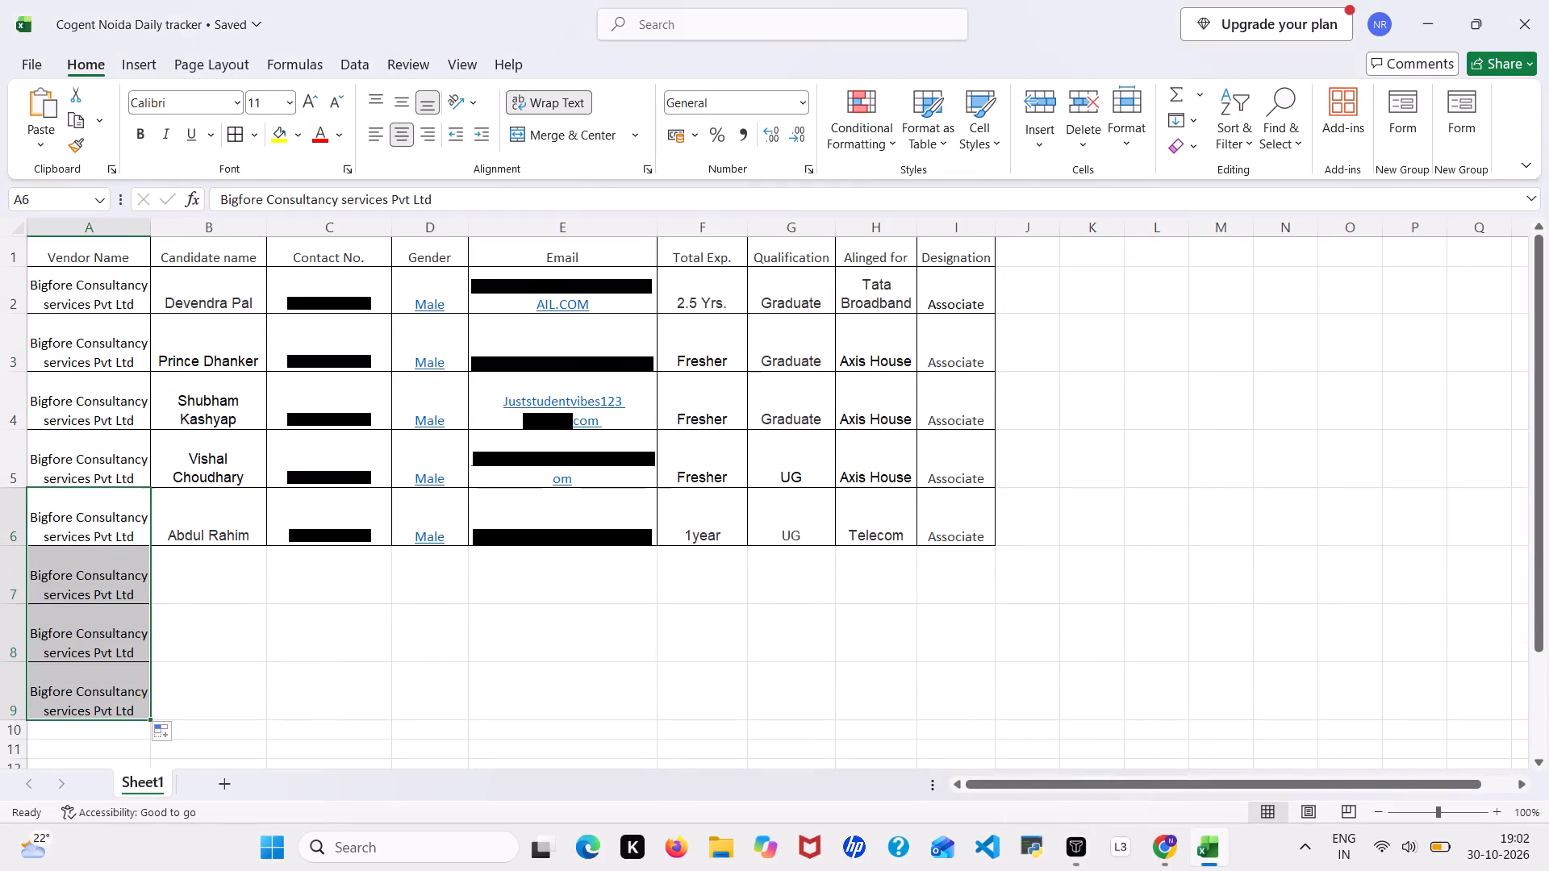
Paste the copied candidate name and contact number into row 7, starting at cell B7.
left_click(213, 582)
key("ctrl+v")
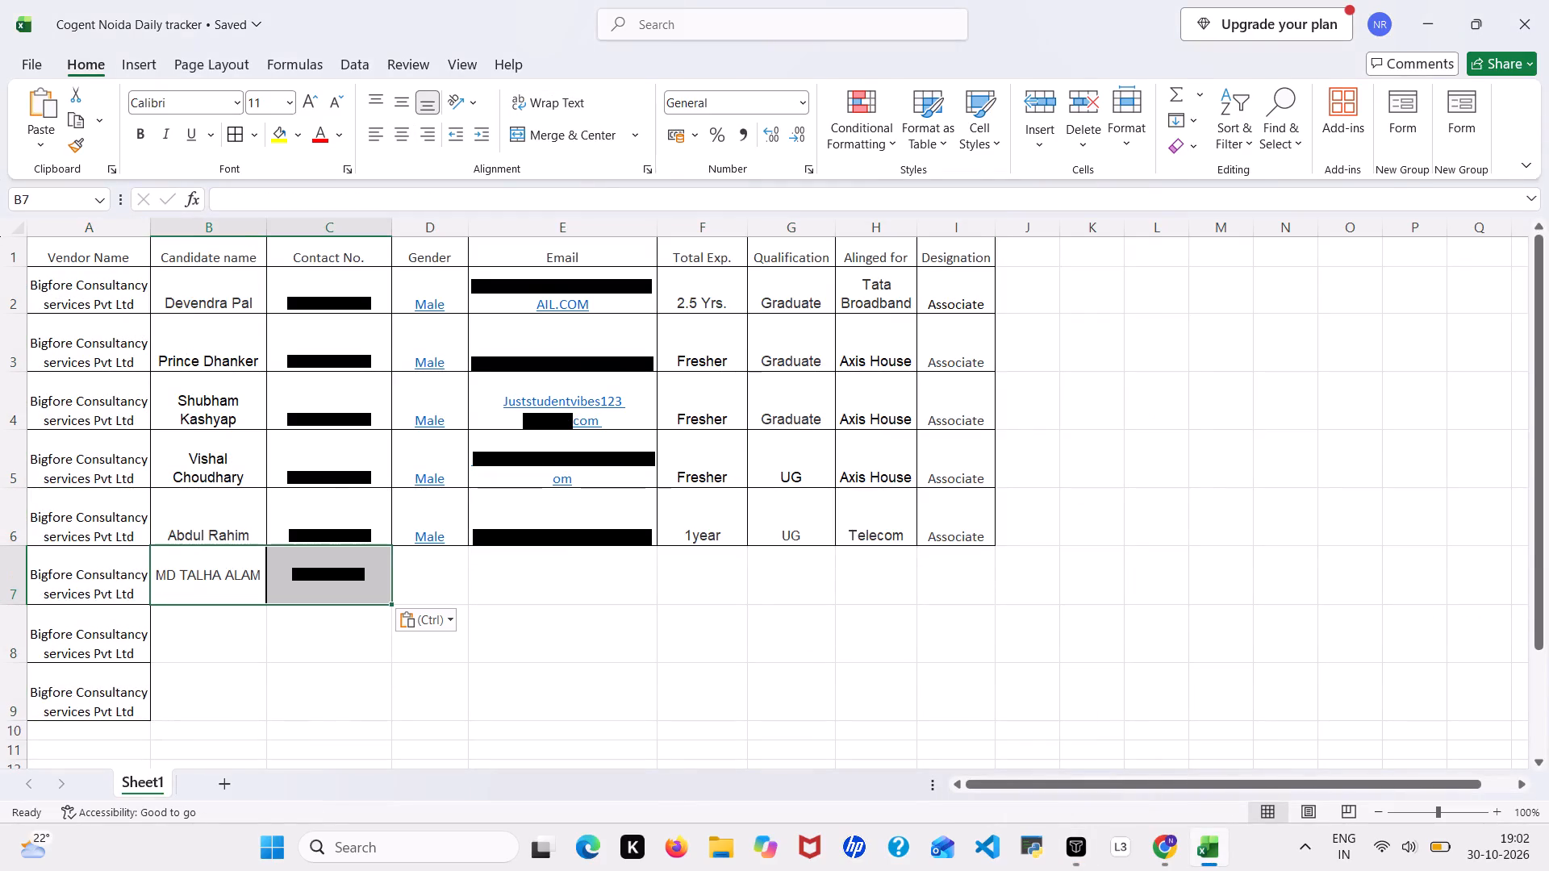
Rewrite the candidate's name in B7 in title case, replacing the all-capitals text.
left_click(243, 591)
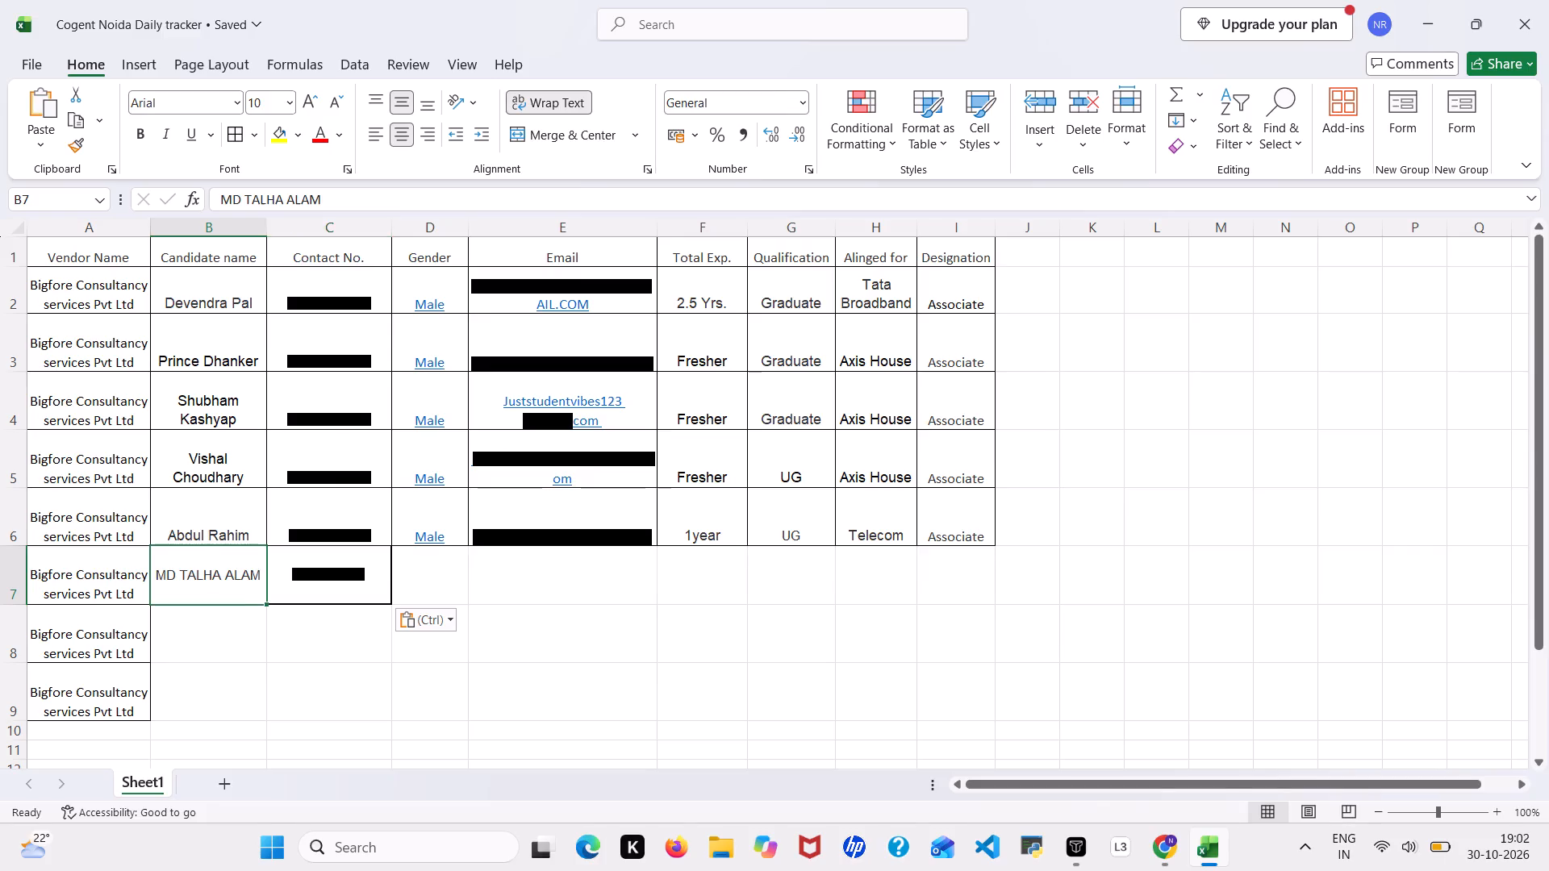
double_click(184, 572)
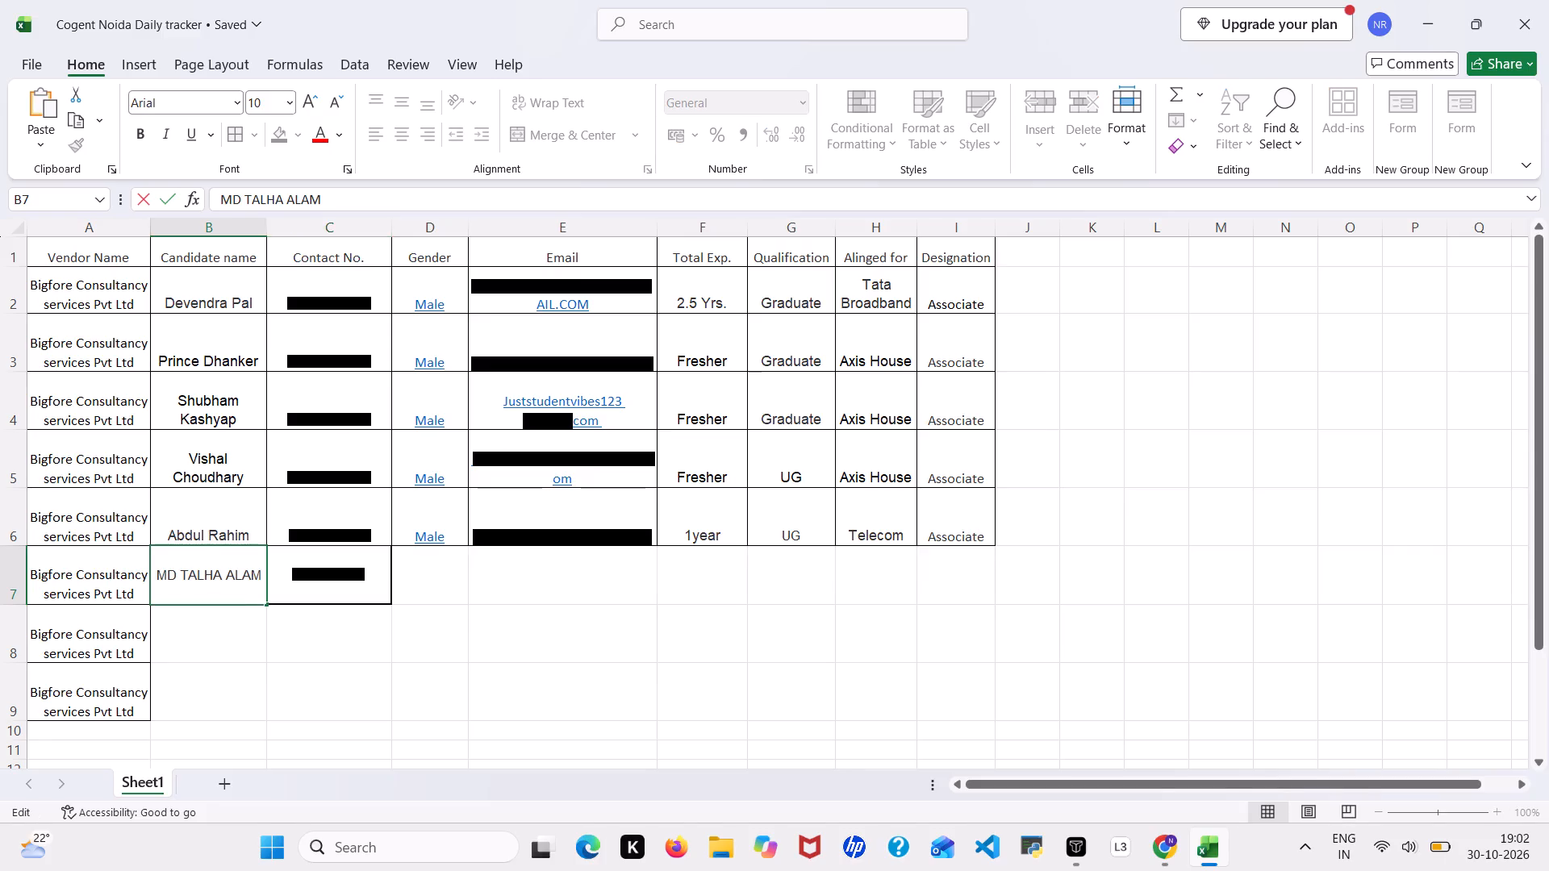
key("BackSpace")
key("BackSpace")
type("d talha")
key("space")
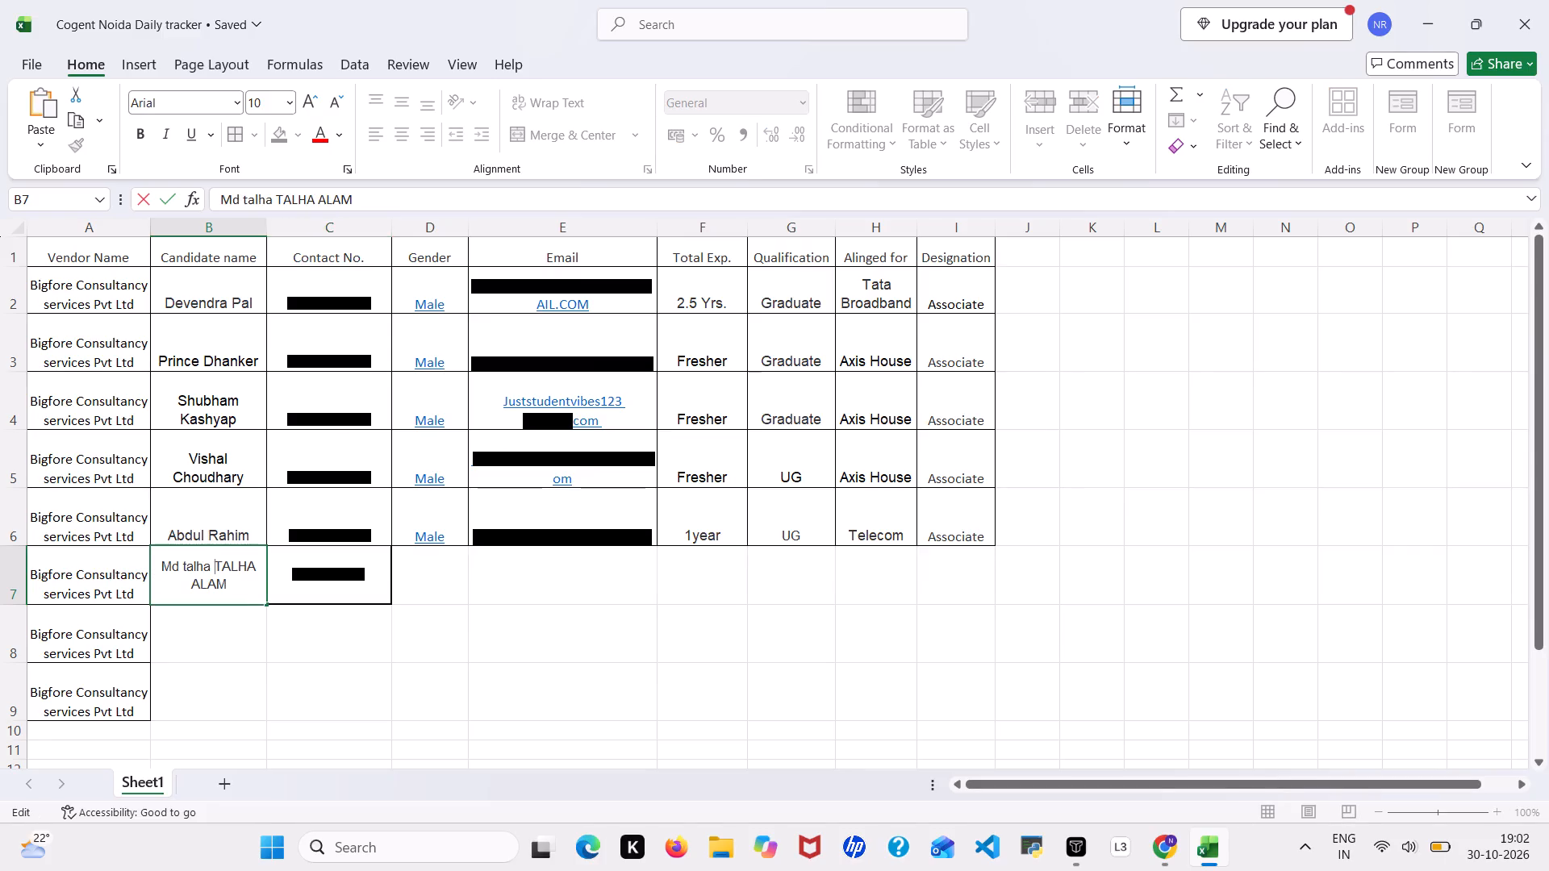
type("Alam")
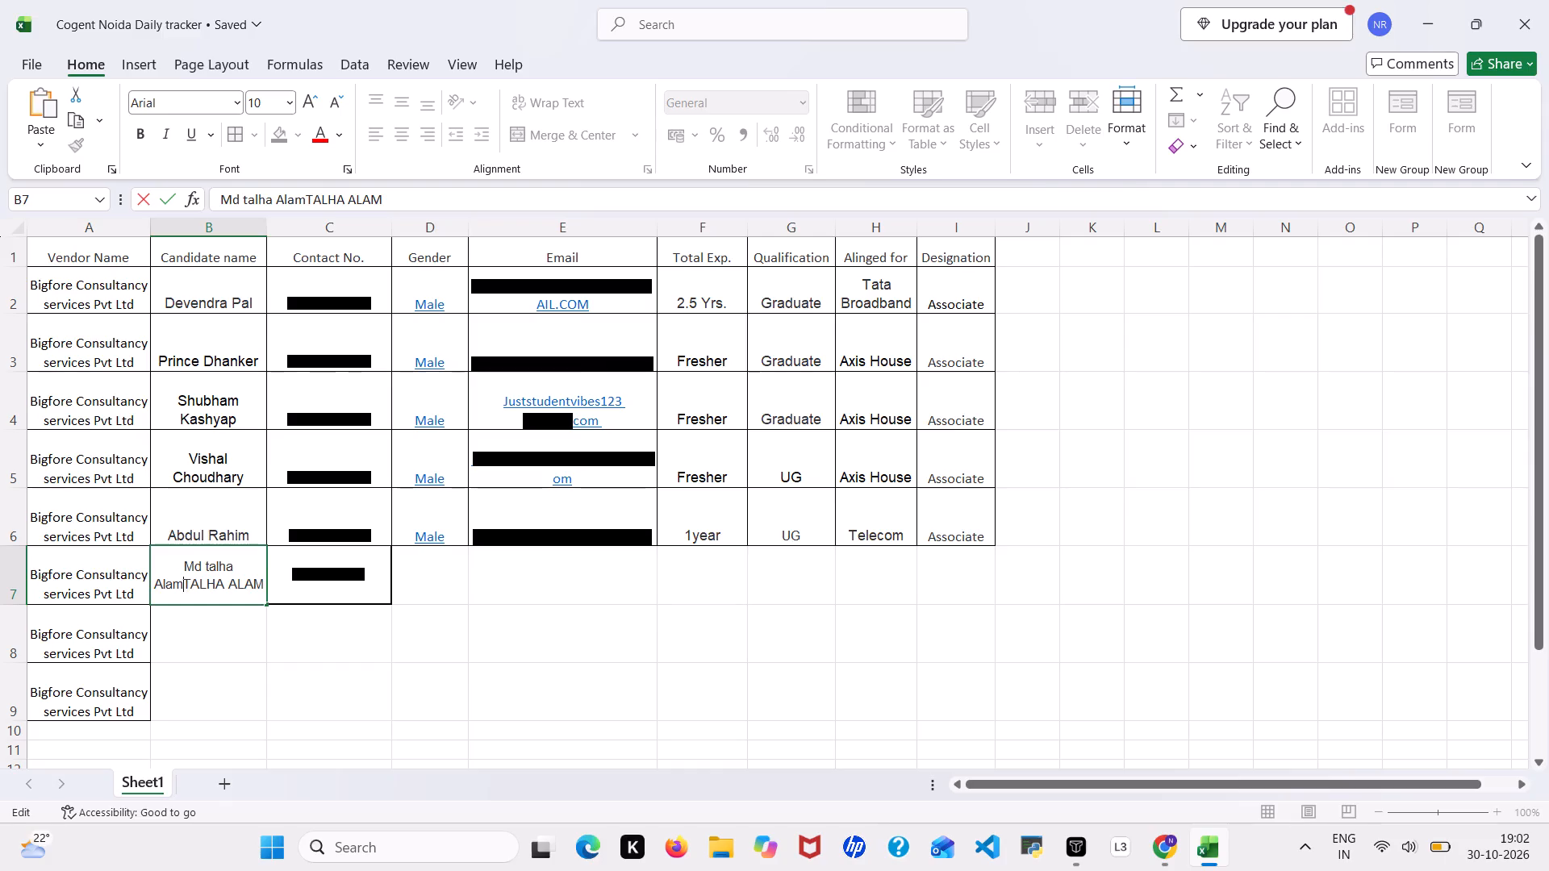
left_click(210, 565)
key("BackSpace")
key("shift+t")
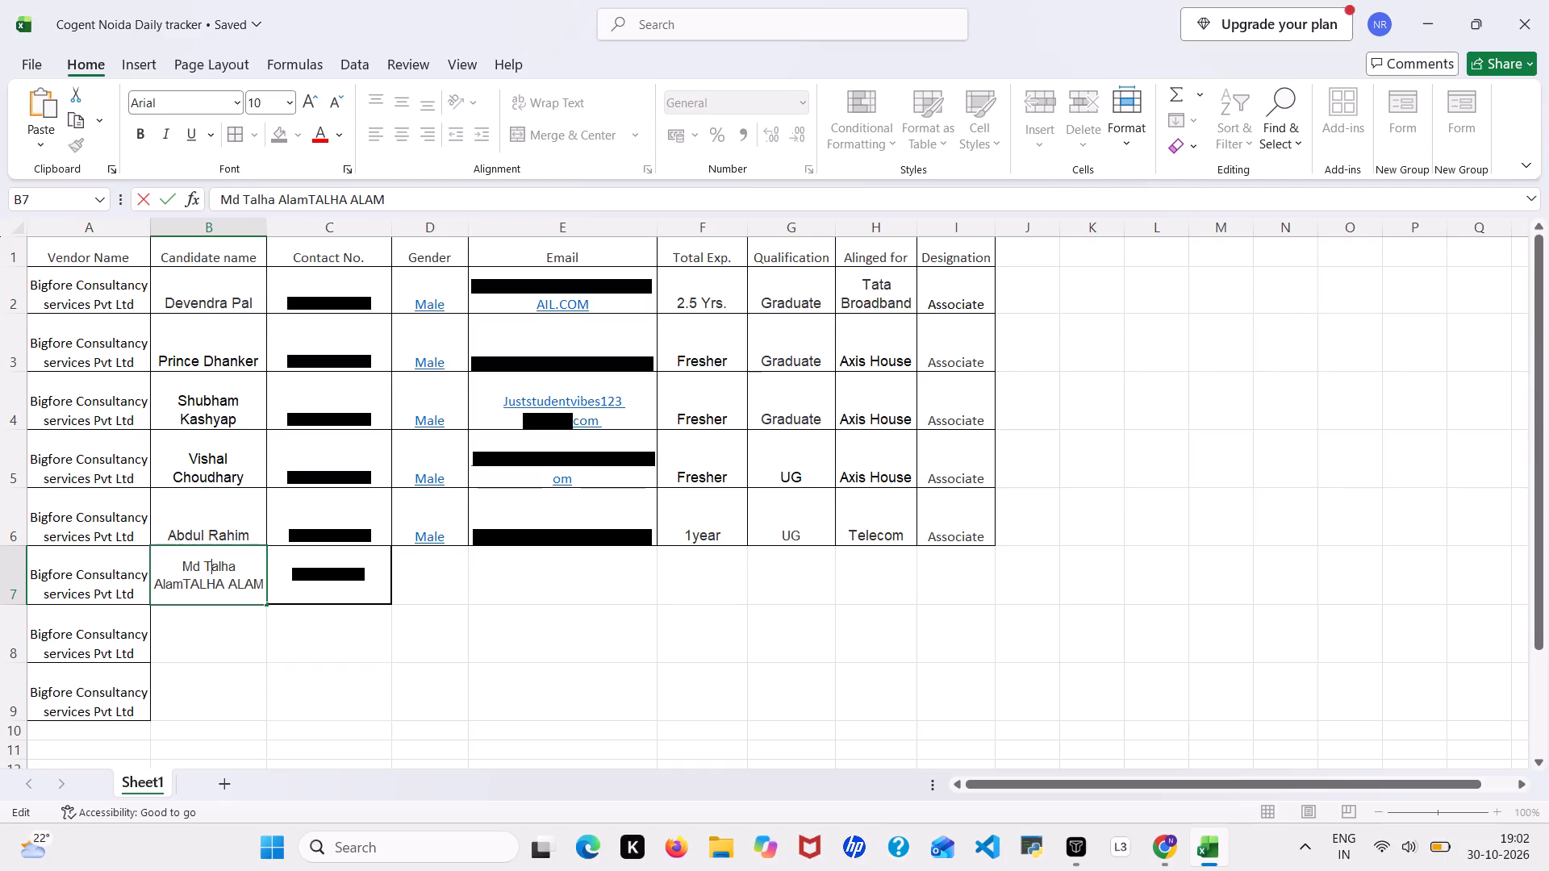
left_click_drag(184, 584, 273, 581)
key("Delete")
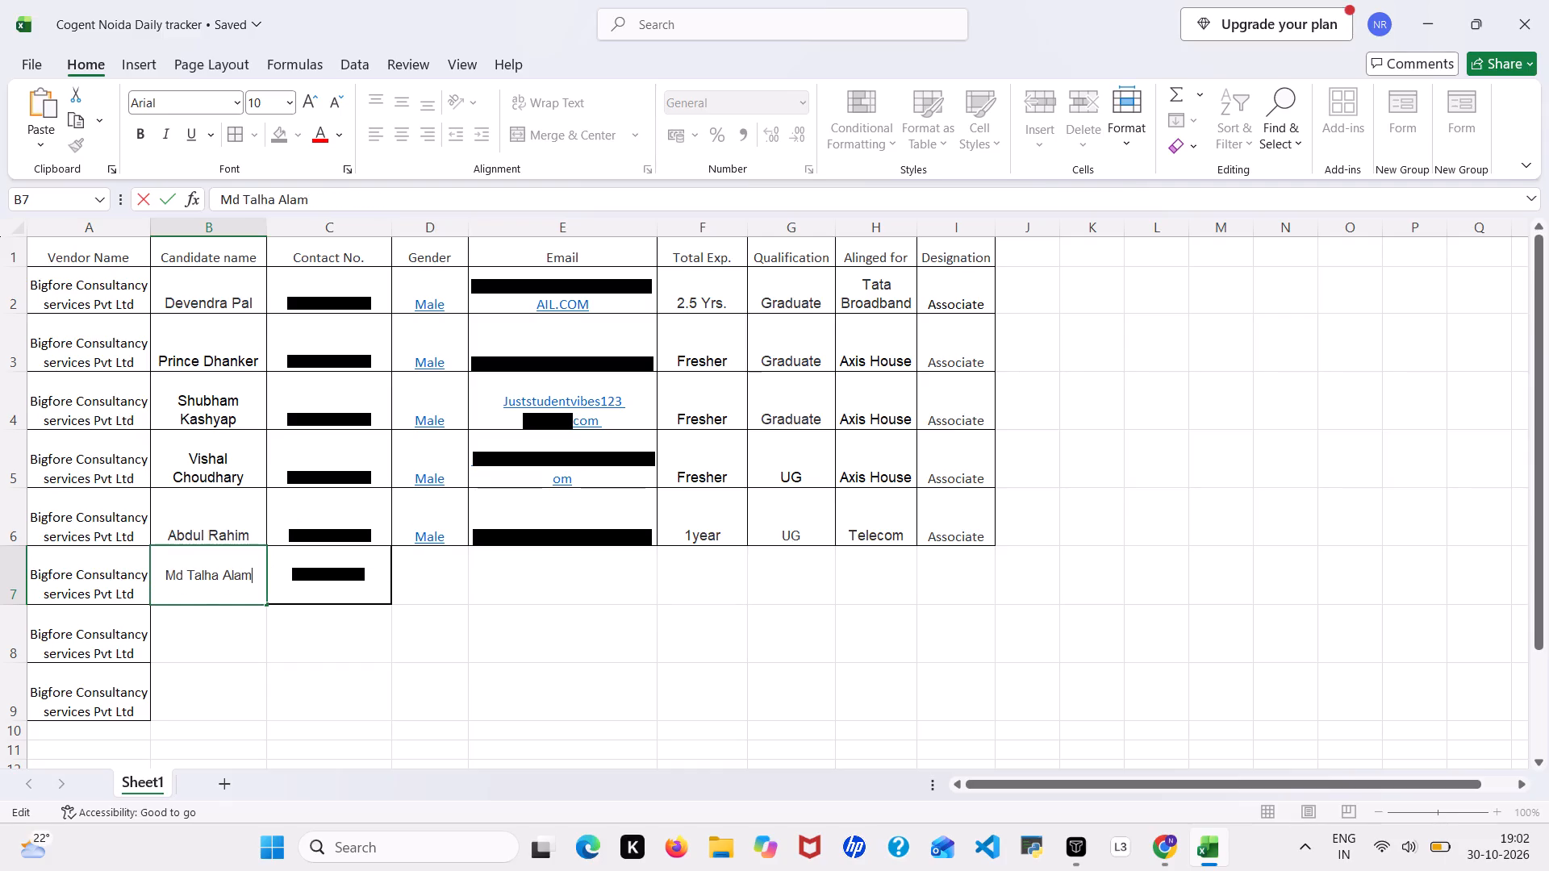
Enter Male as the gender of the candidate in row 7.
left_click(422, 584)
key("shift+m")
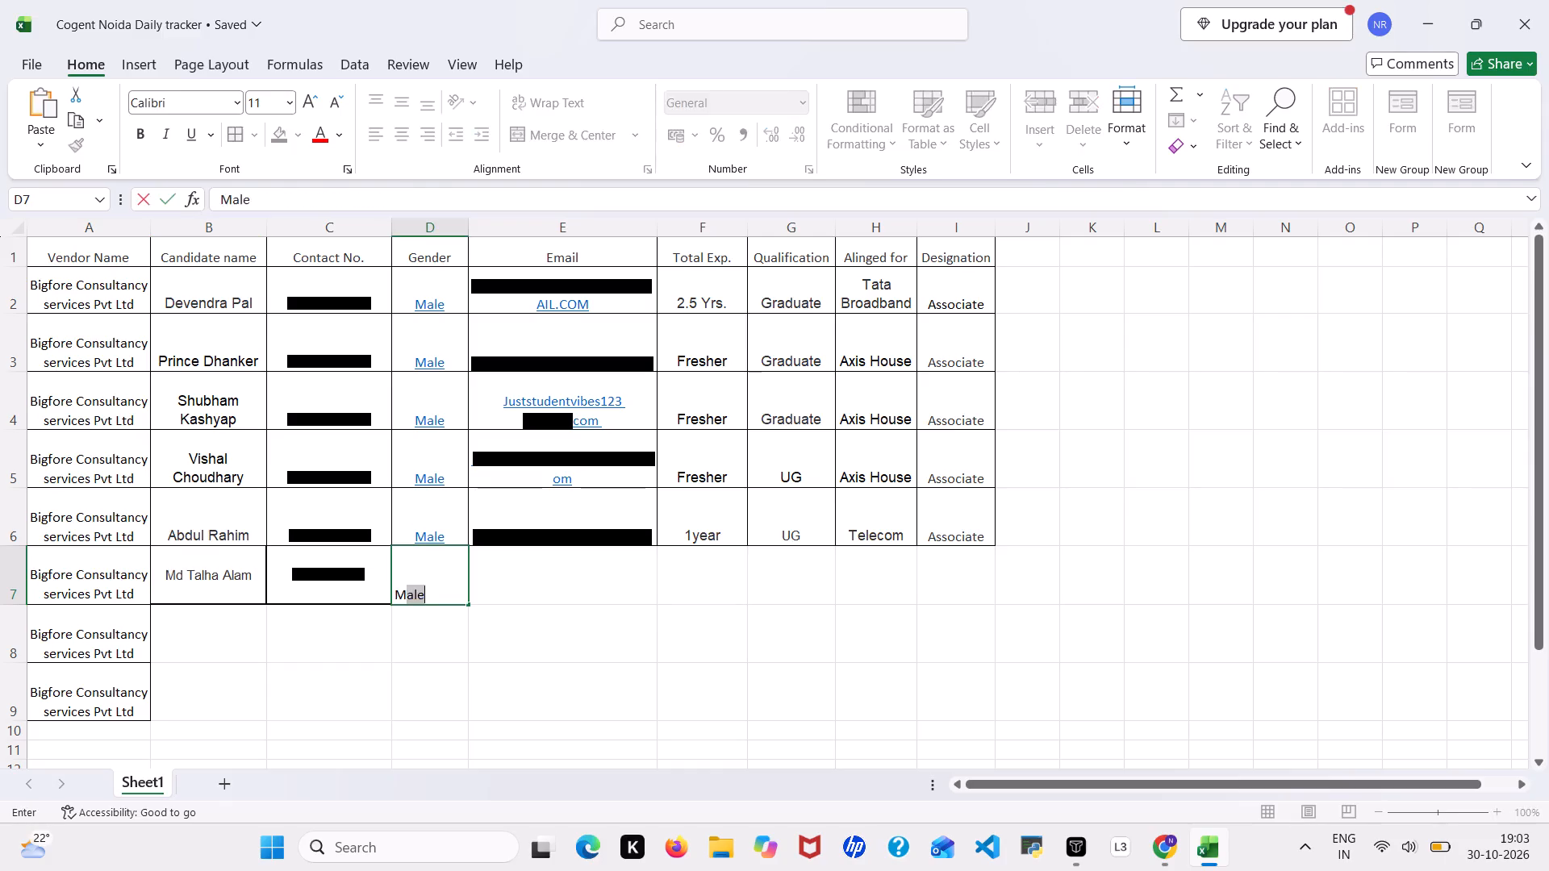
key("Right")
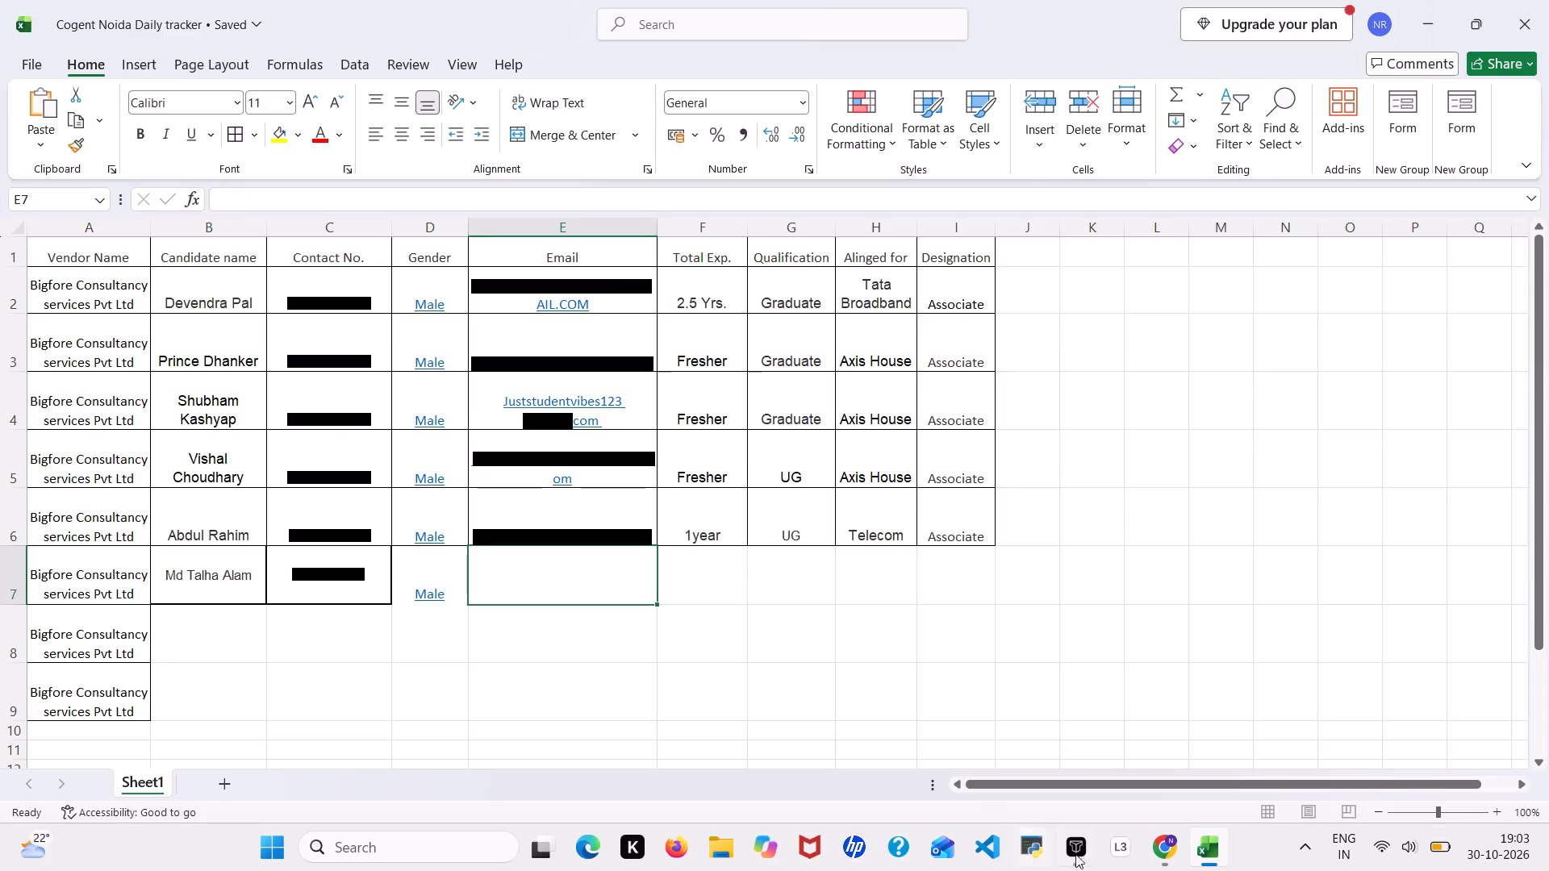
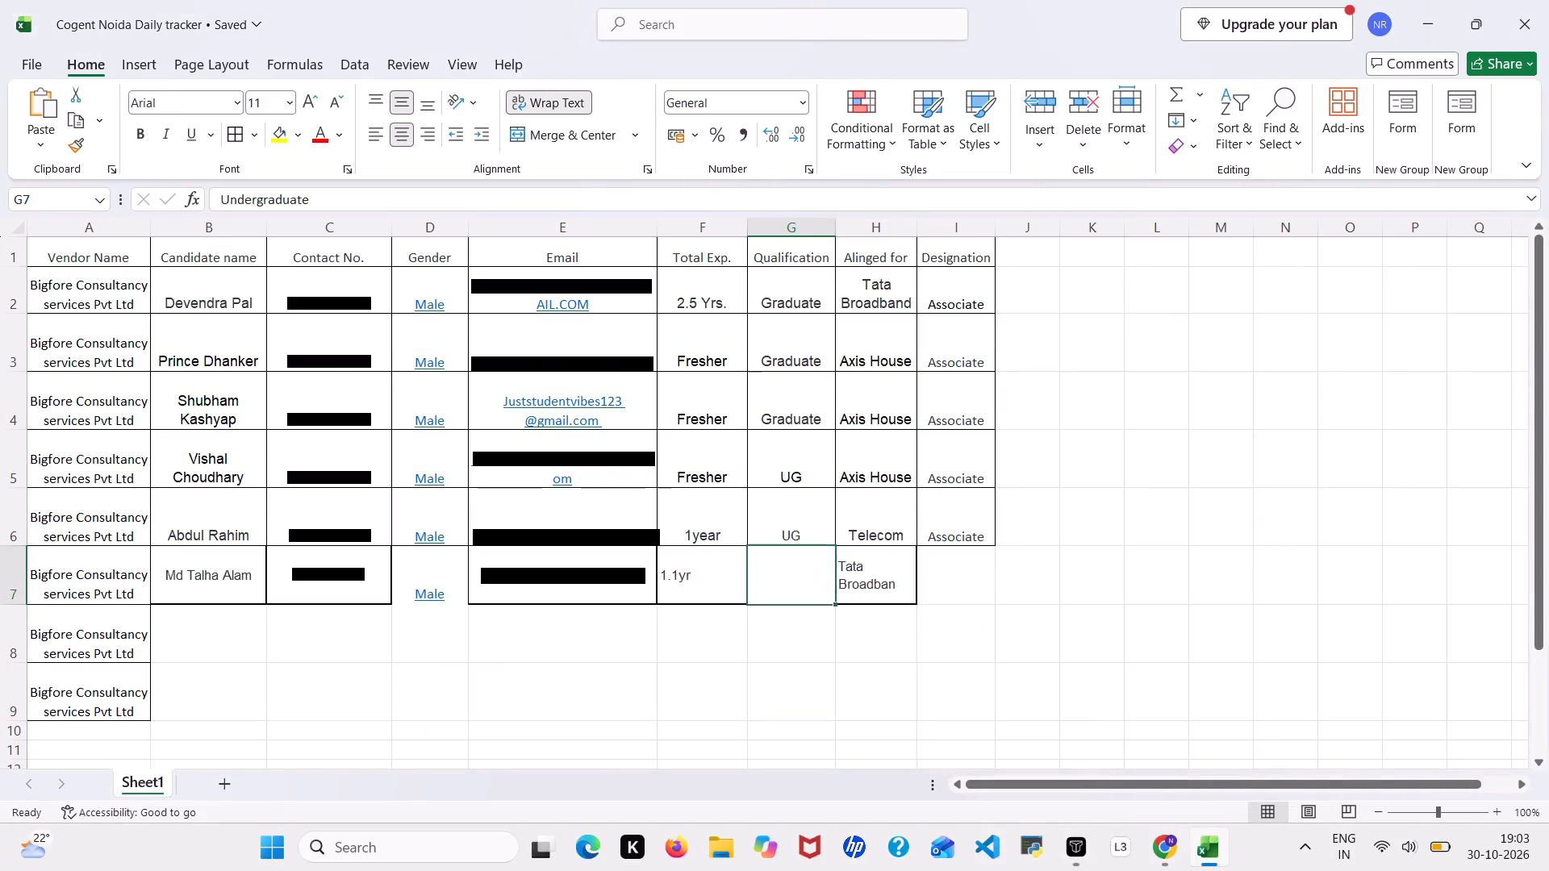
Replace the qualification of the candidate in row 7 with UG.
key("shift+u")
key("Right")
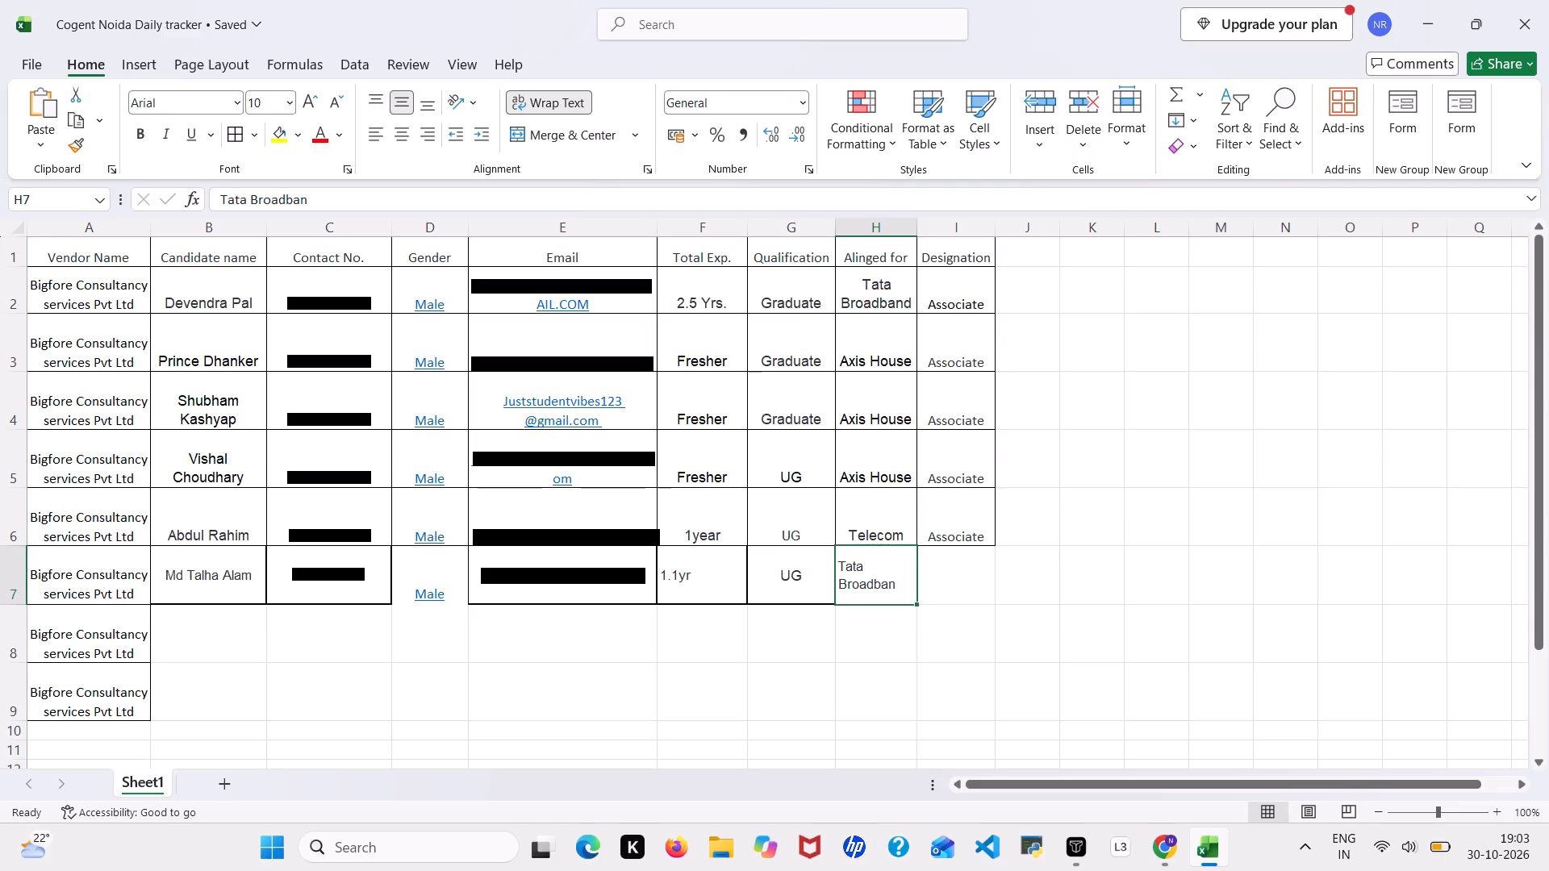
Correct the spelling of the Alinged for entry in row 7 to Tata Broadband.
double_click(897, 594)
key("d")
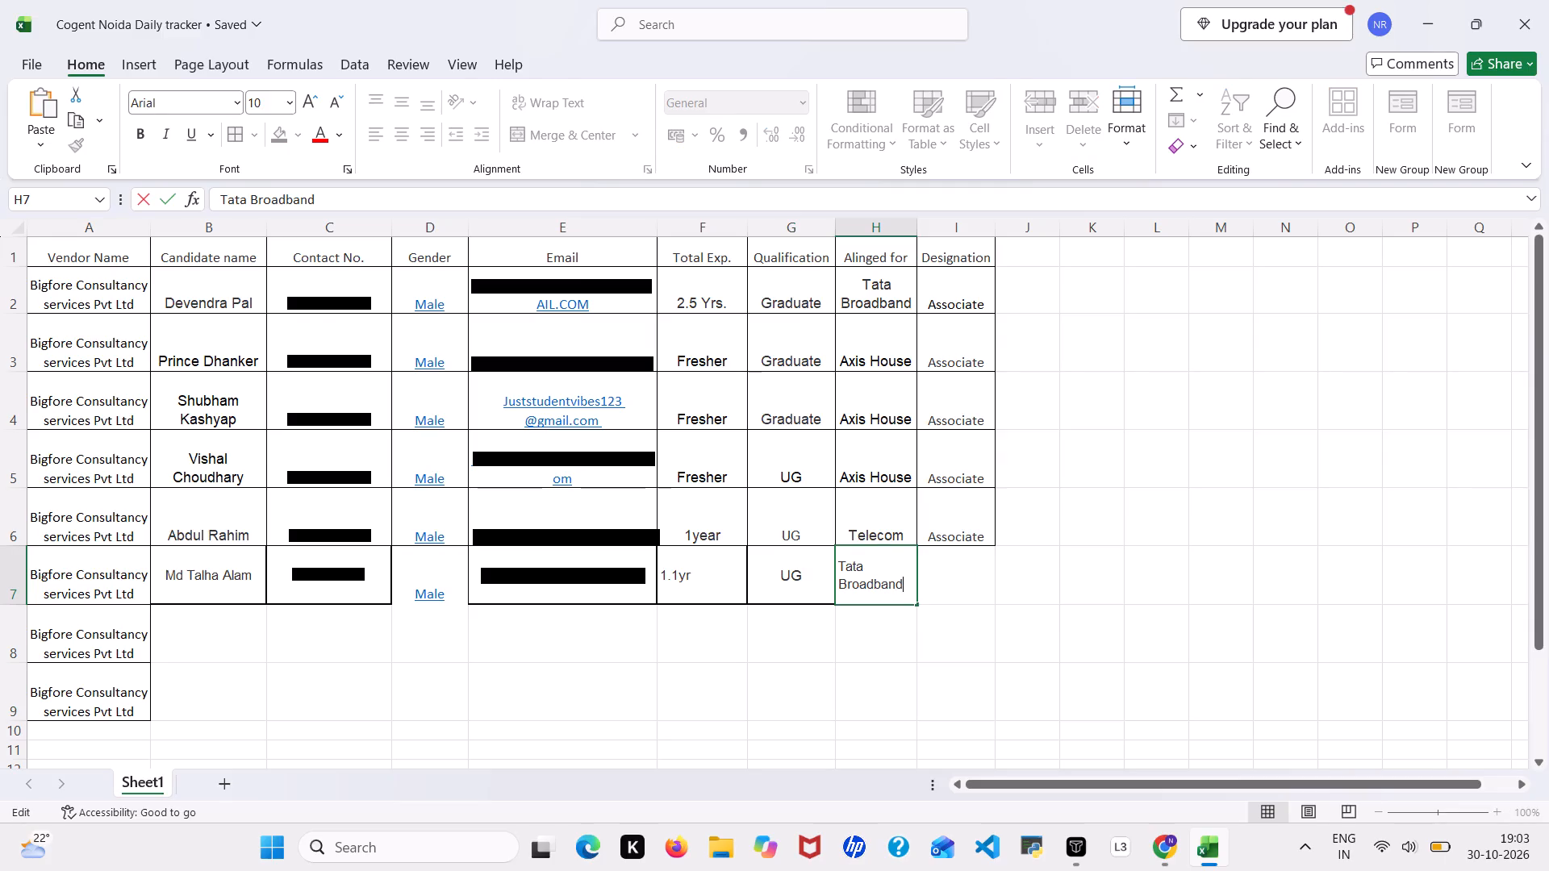
Enter Associate as the designation of the candidate in row 7, and move to the Contact No. cell of row 8.
left_click(938, 594)
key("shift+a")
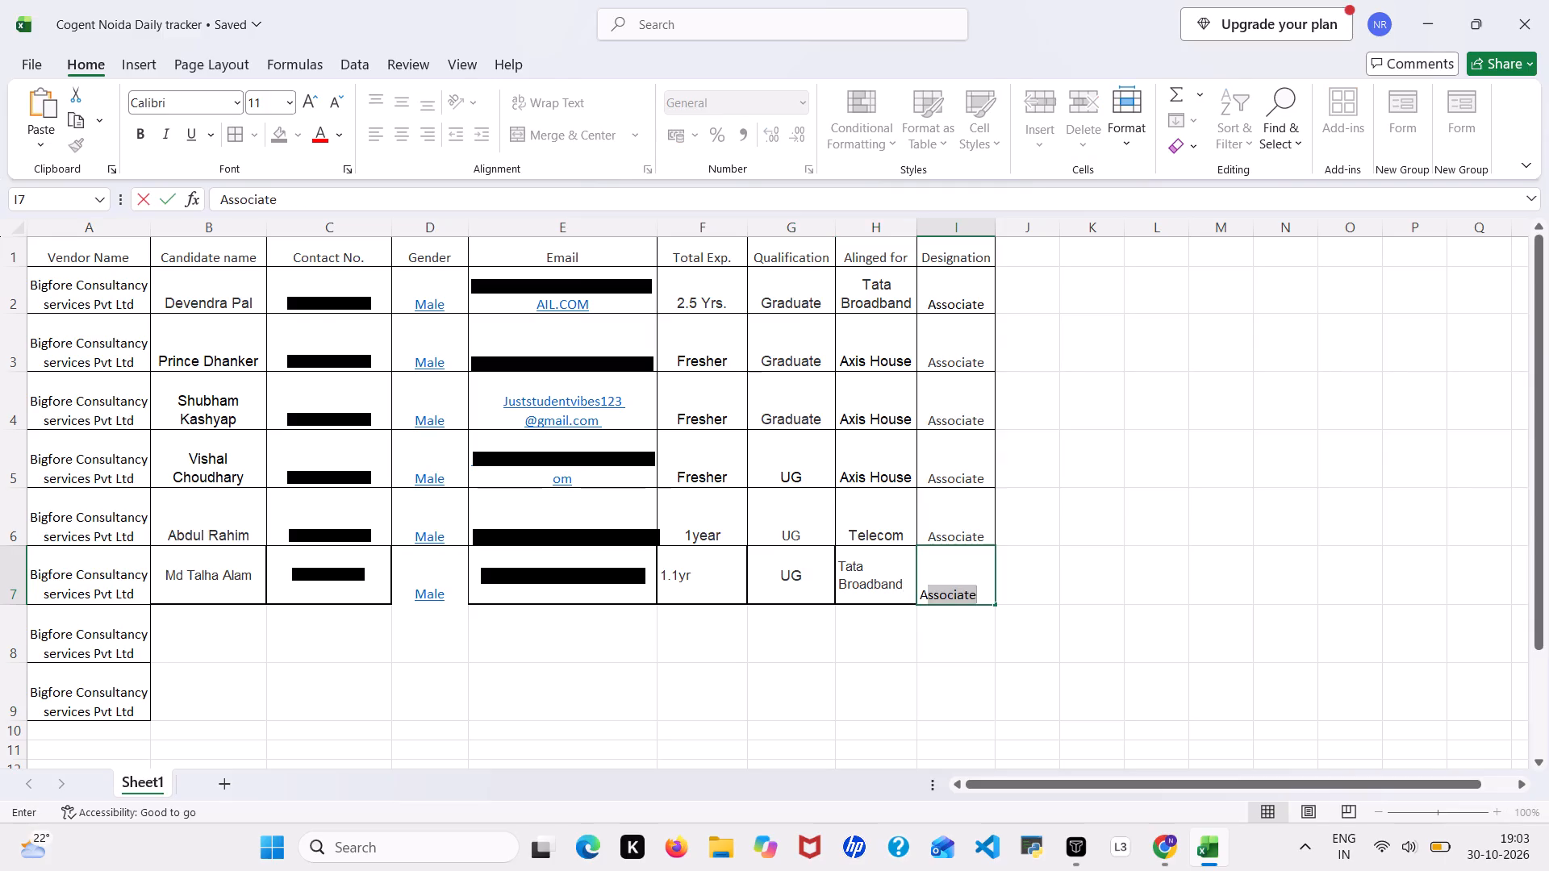
key("Down")
key("Left")
key("Left")
key("Left")
key("Left")
key("Left")
key("Left")
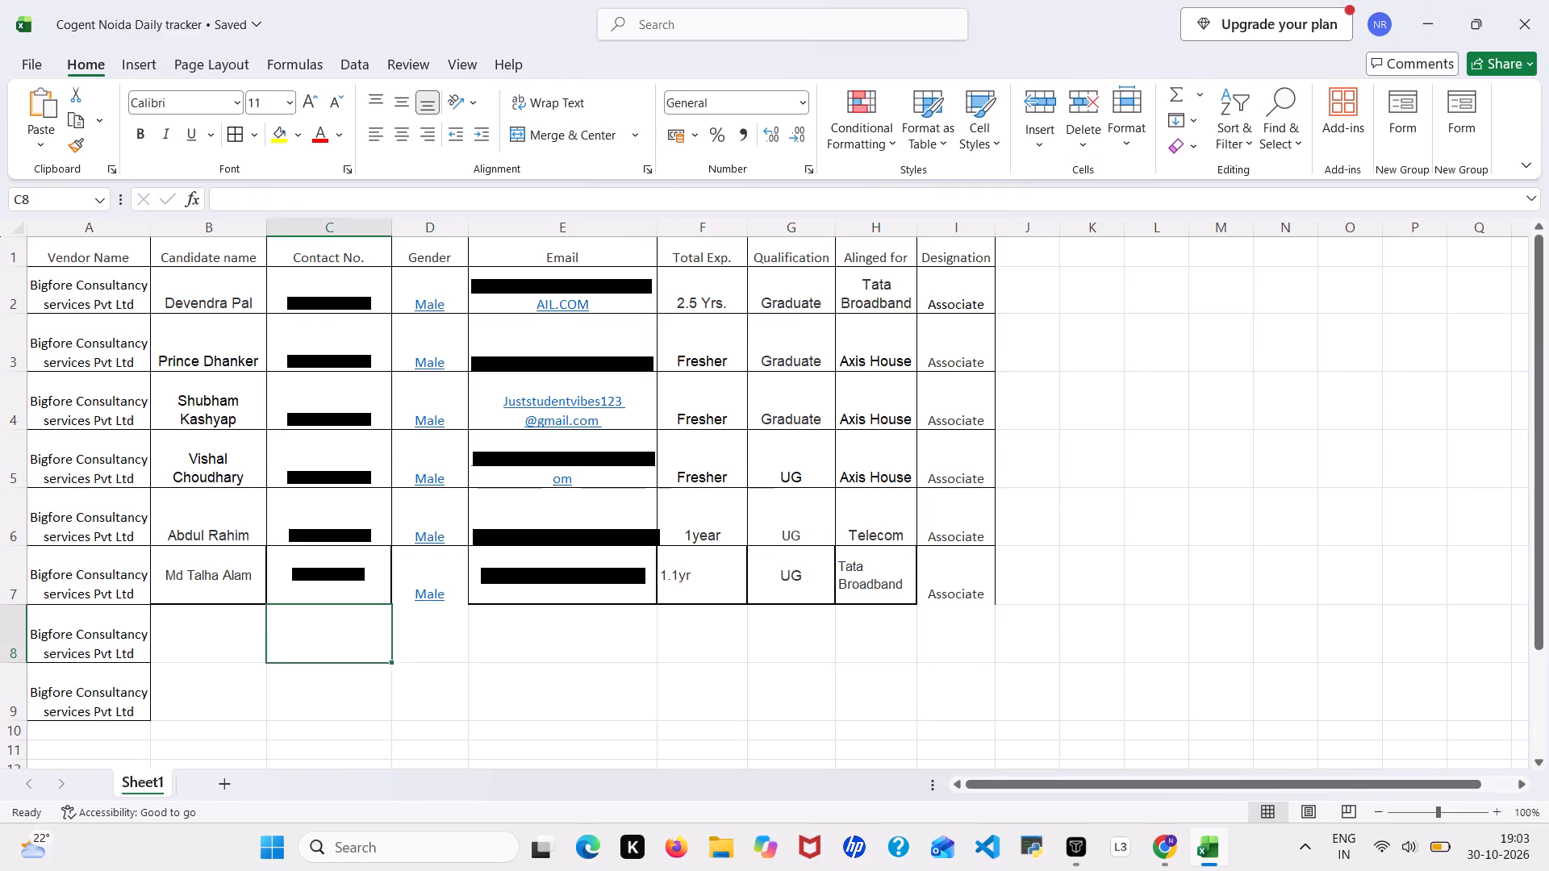
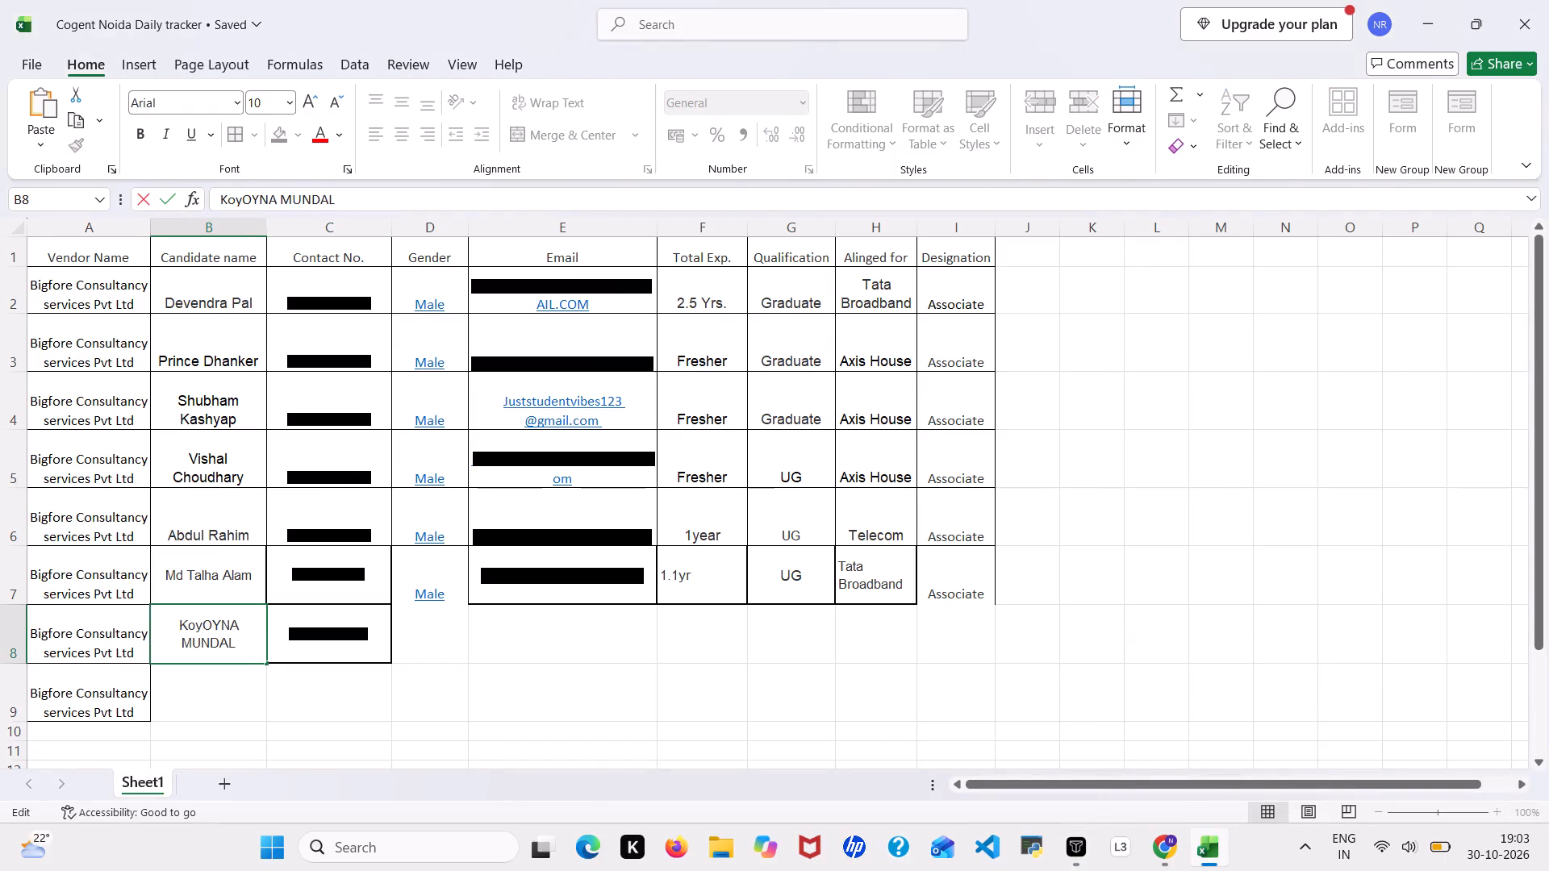
Finish rewriting the candidate name in row 8 in title case, remove the leftover uppercase text, and move to that row's Gender cell.
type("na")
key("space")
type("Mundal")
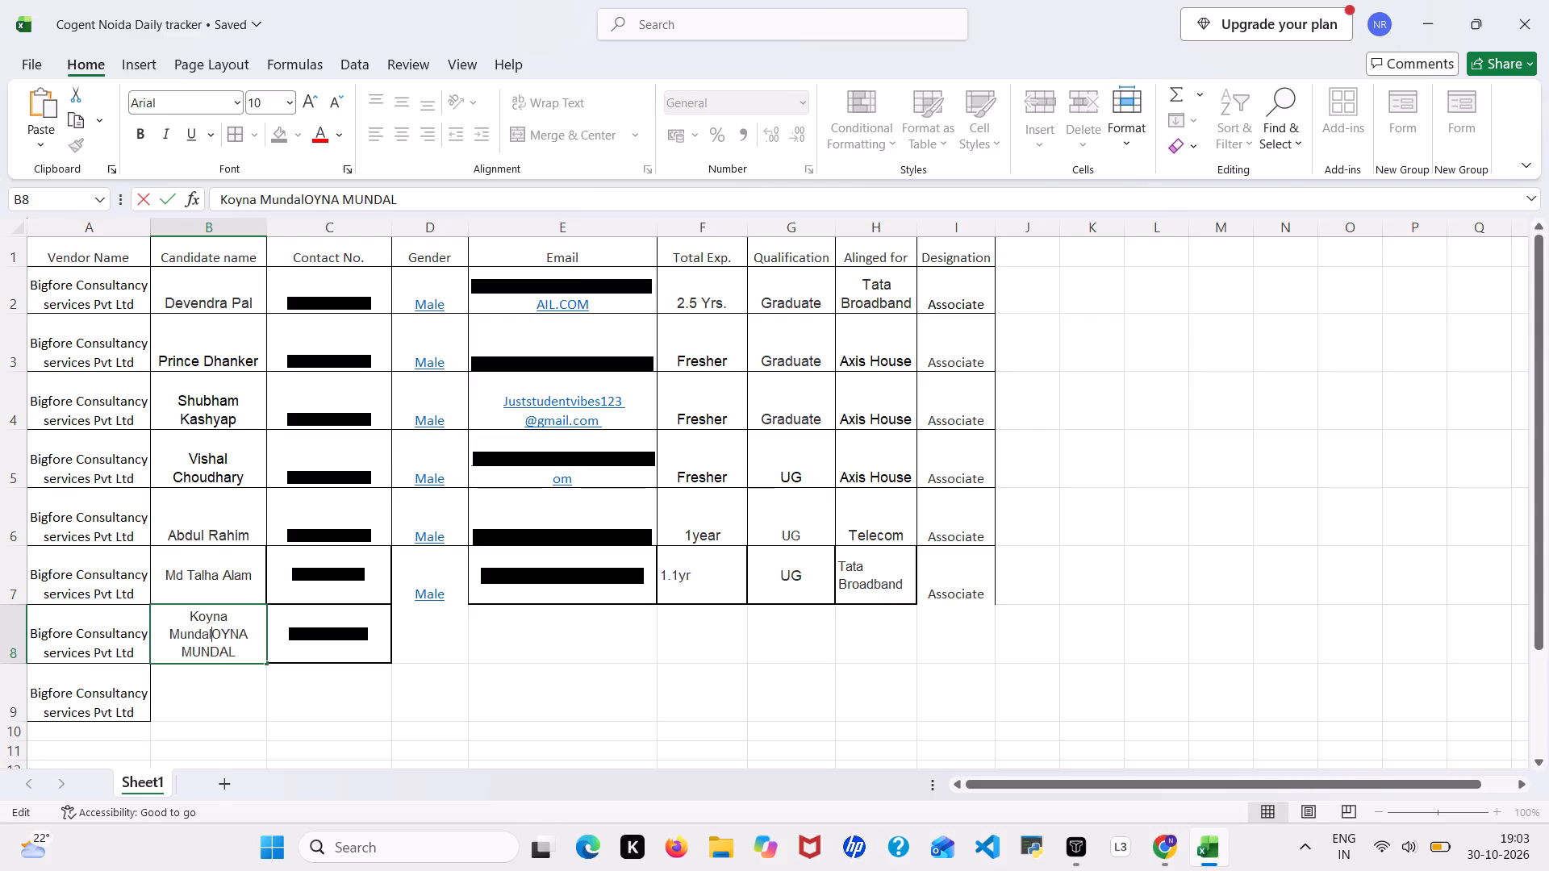
left_click_drag(216, 633, 243, 652)
key("Delete")
left_click(450, 629)
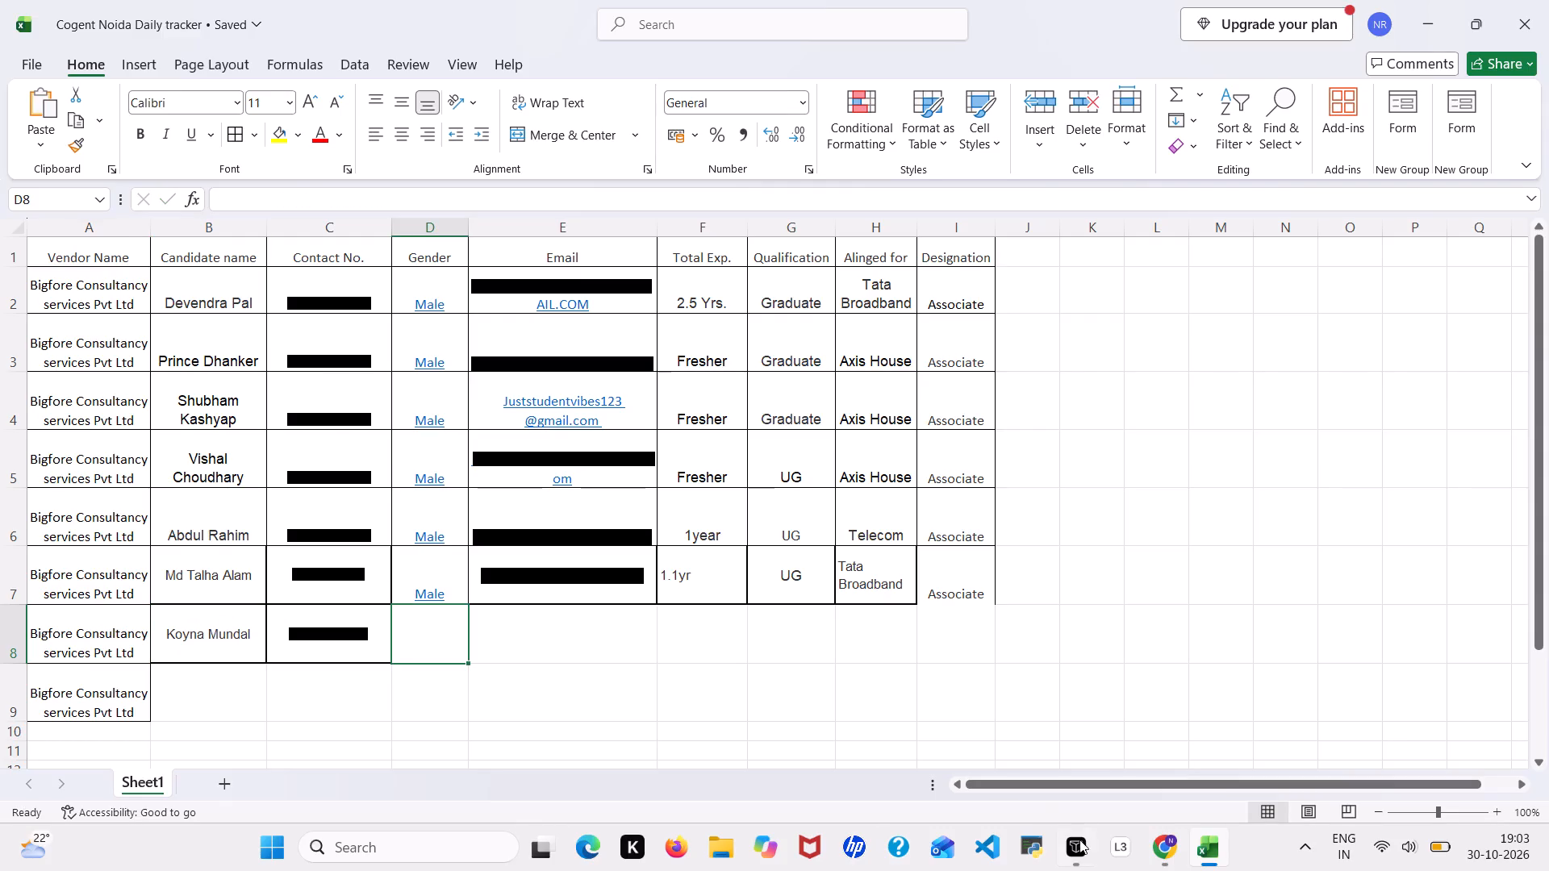
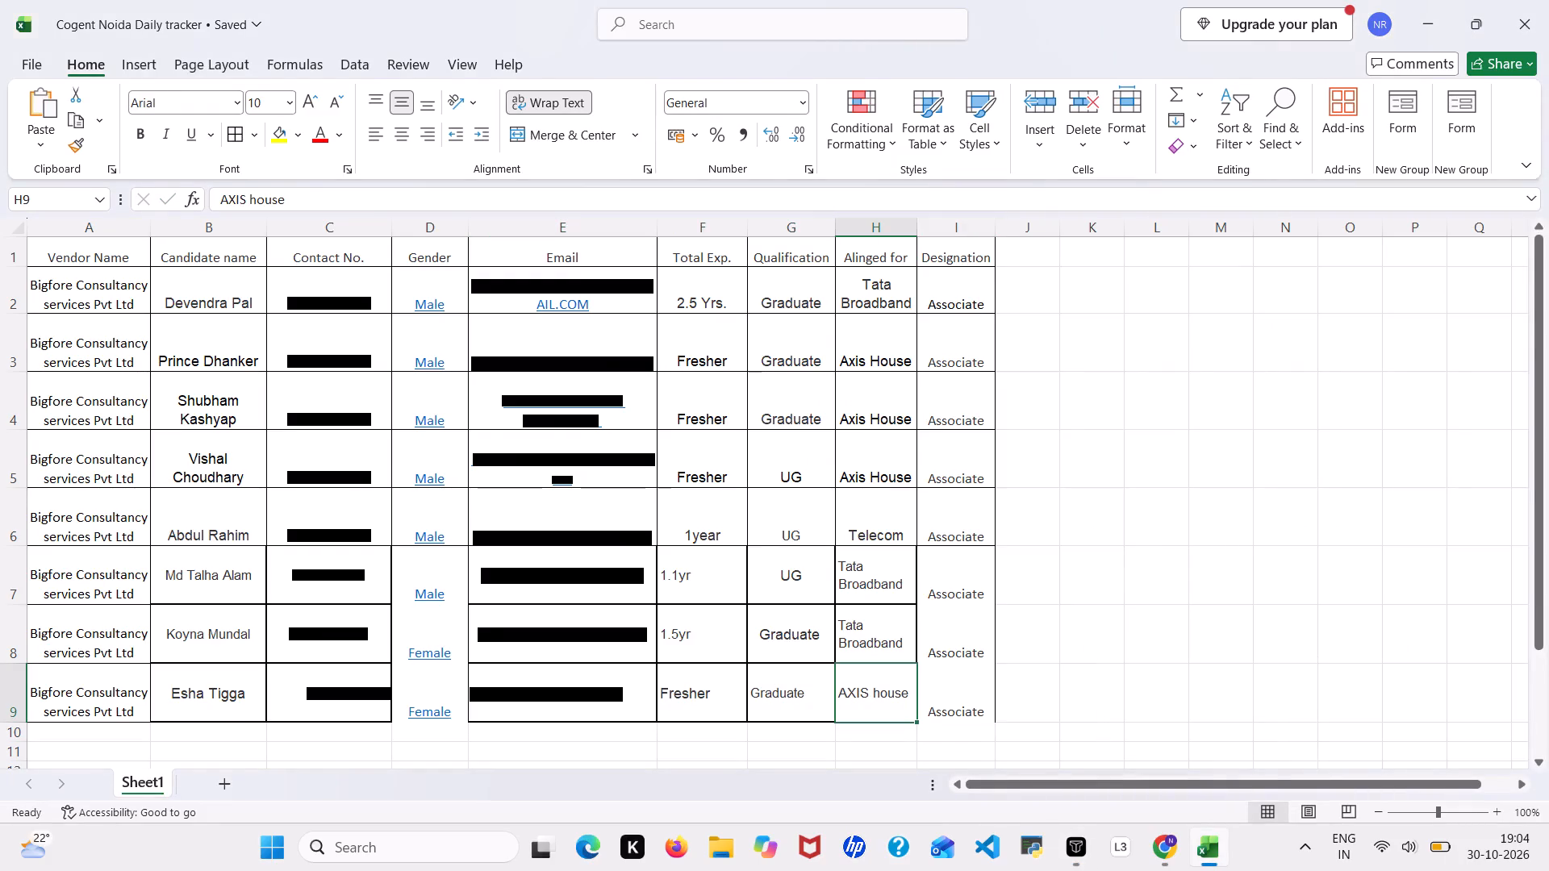
Correct the capitalization of row 9's Alinged for entry so it reads Axis House.
double_click(883, 696)
key("BackSpace")
key("shift+h")
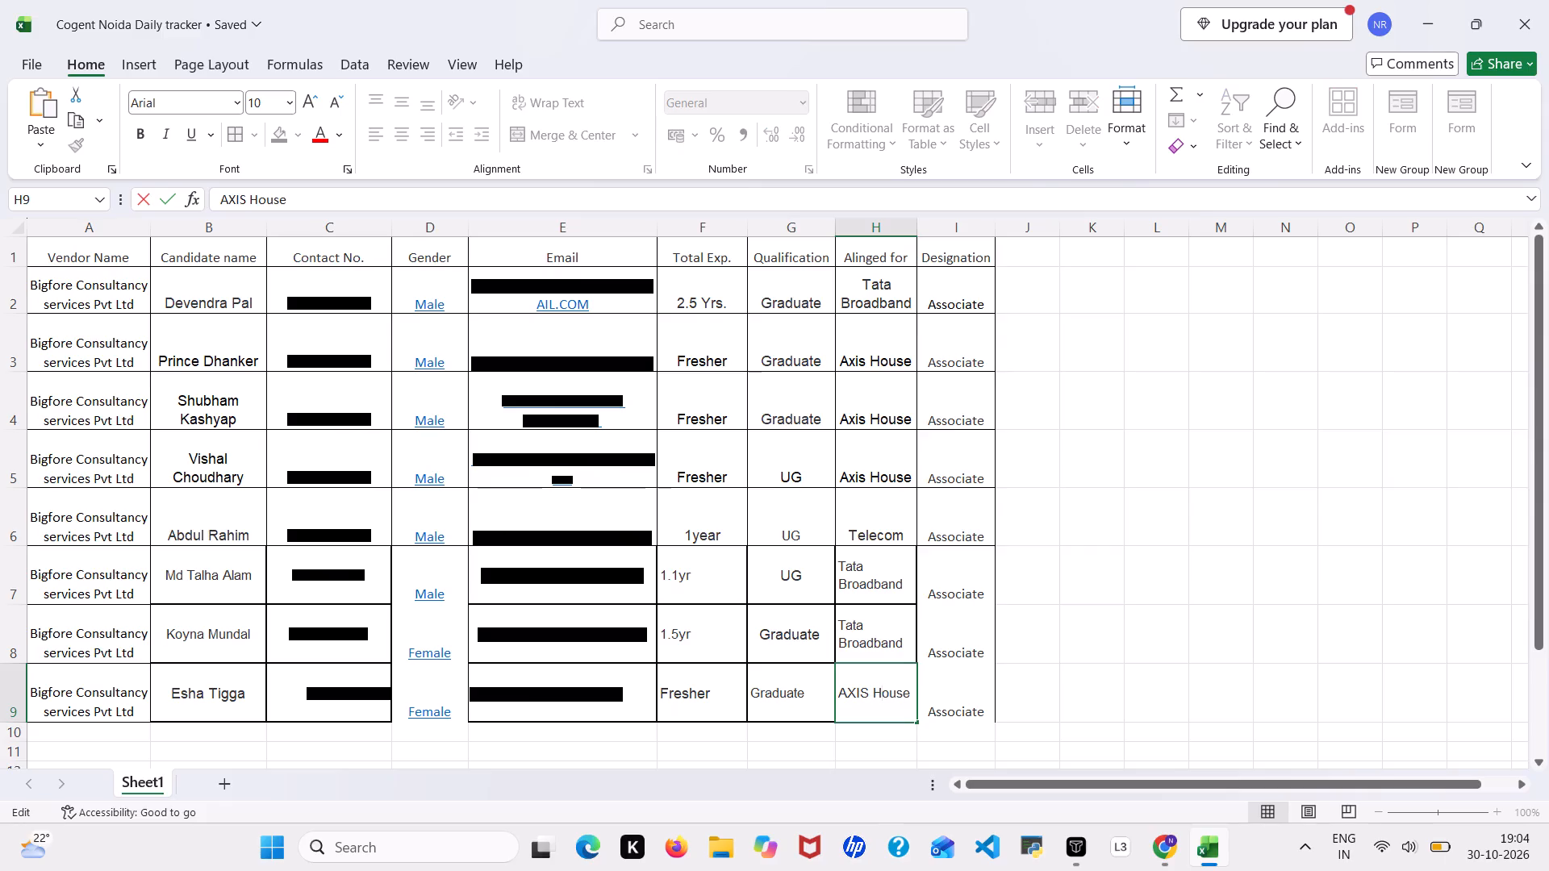
left_click(866, 695)
key("BackSpace")
key("BackSpace")
key("BackSpace")
type("xis")
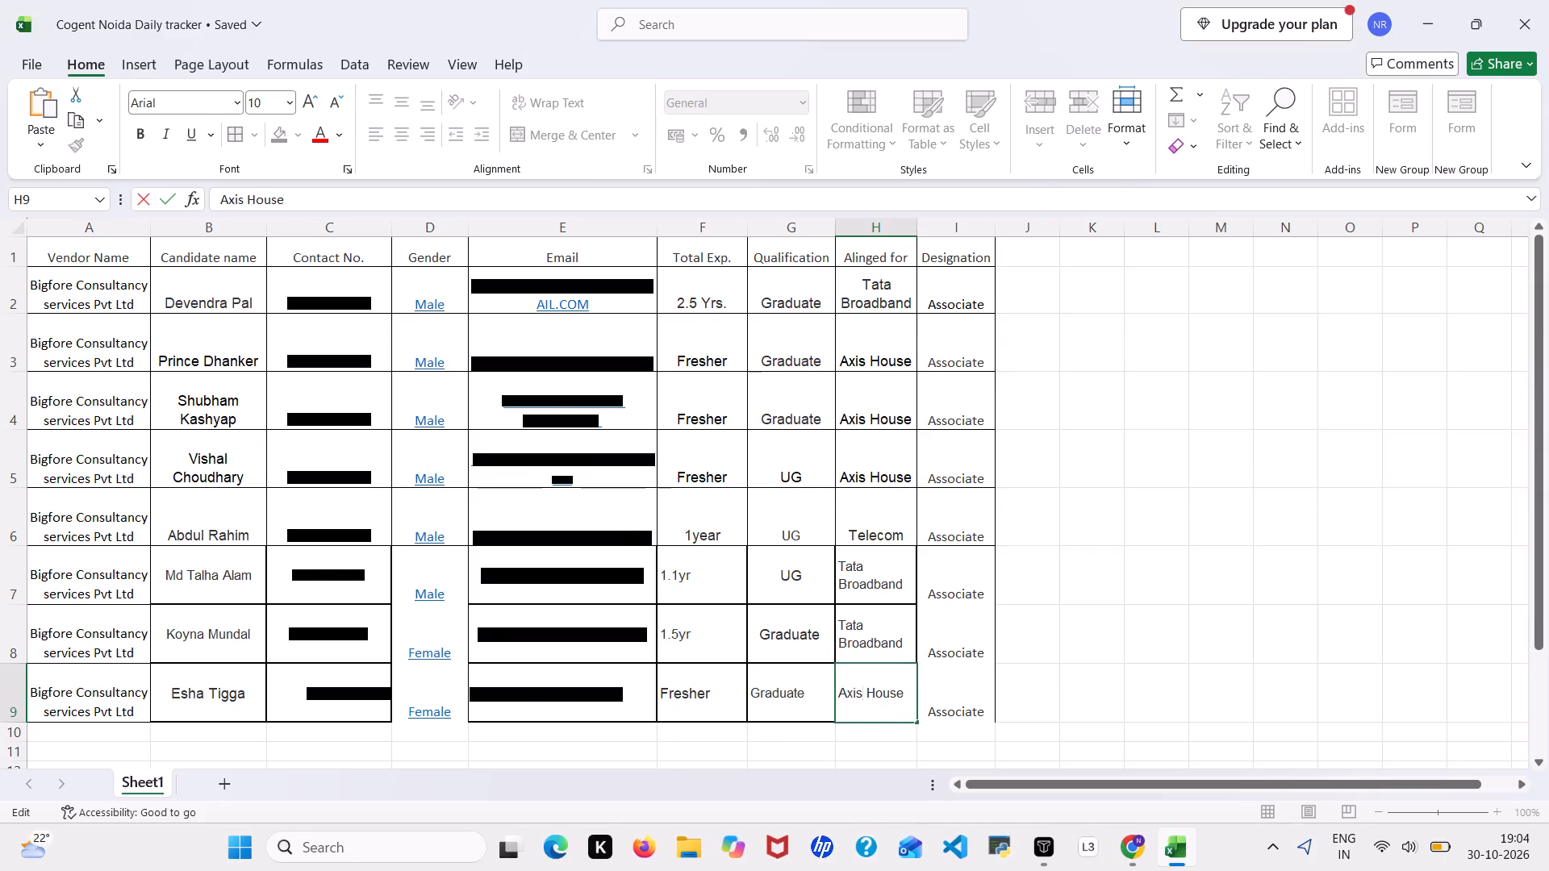
Apply all borders to the whole candidate table, from the header row through row 9 and Vendor Name through Designation.
left_click_drag(987, 714, 106, 194)
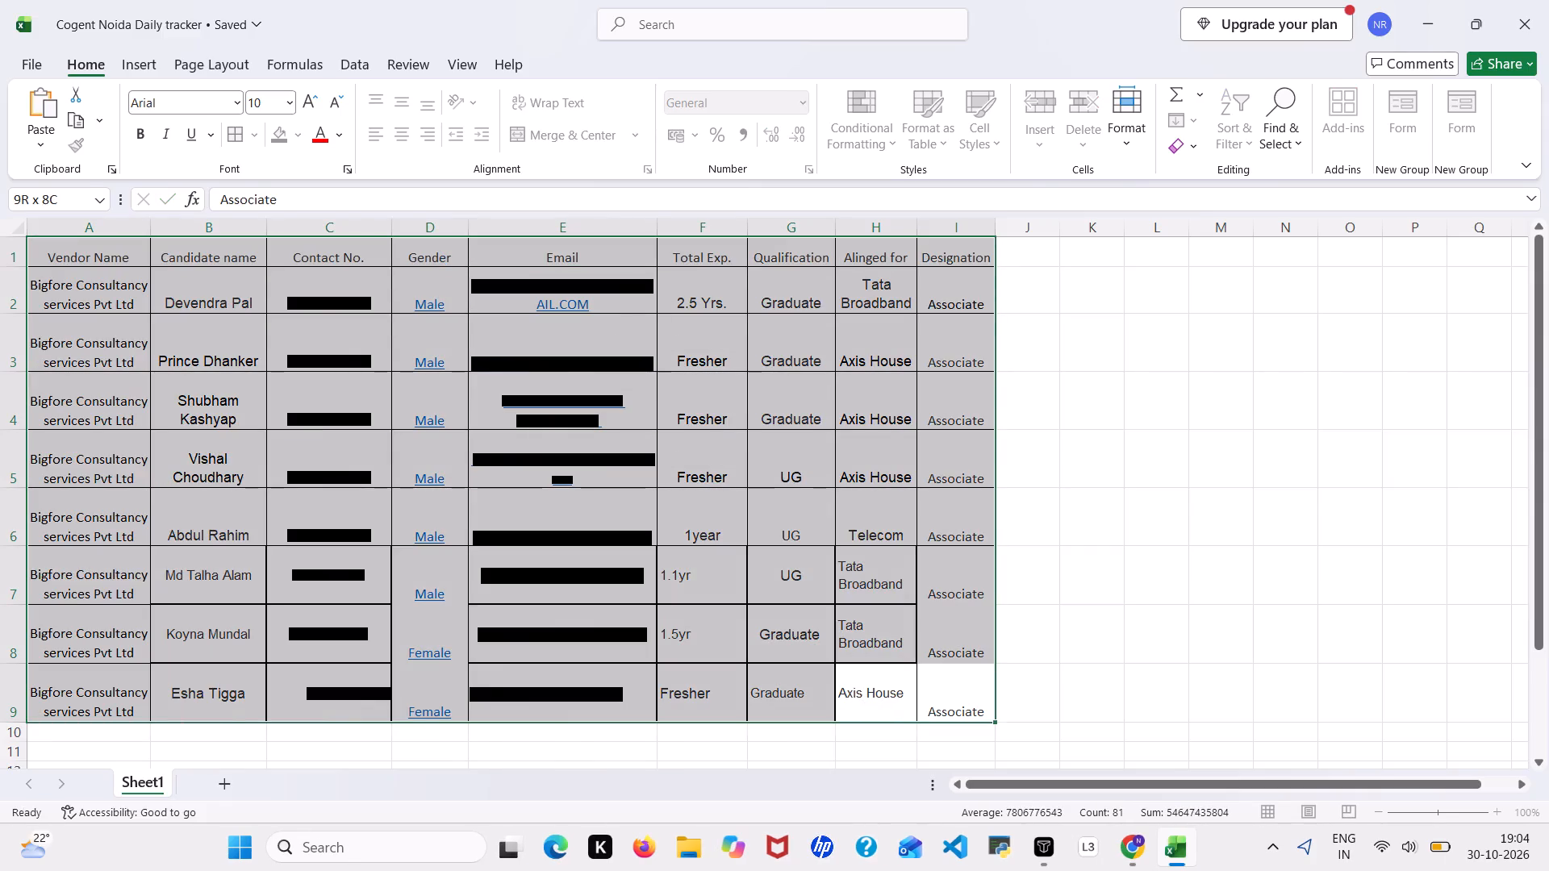
left_click_drag(106, 194, 61, 240)
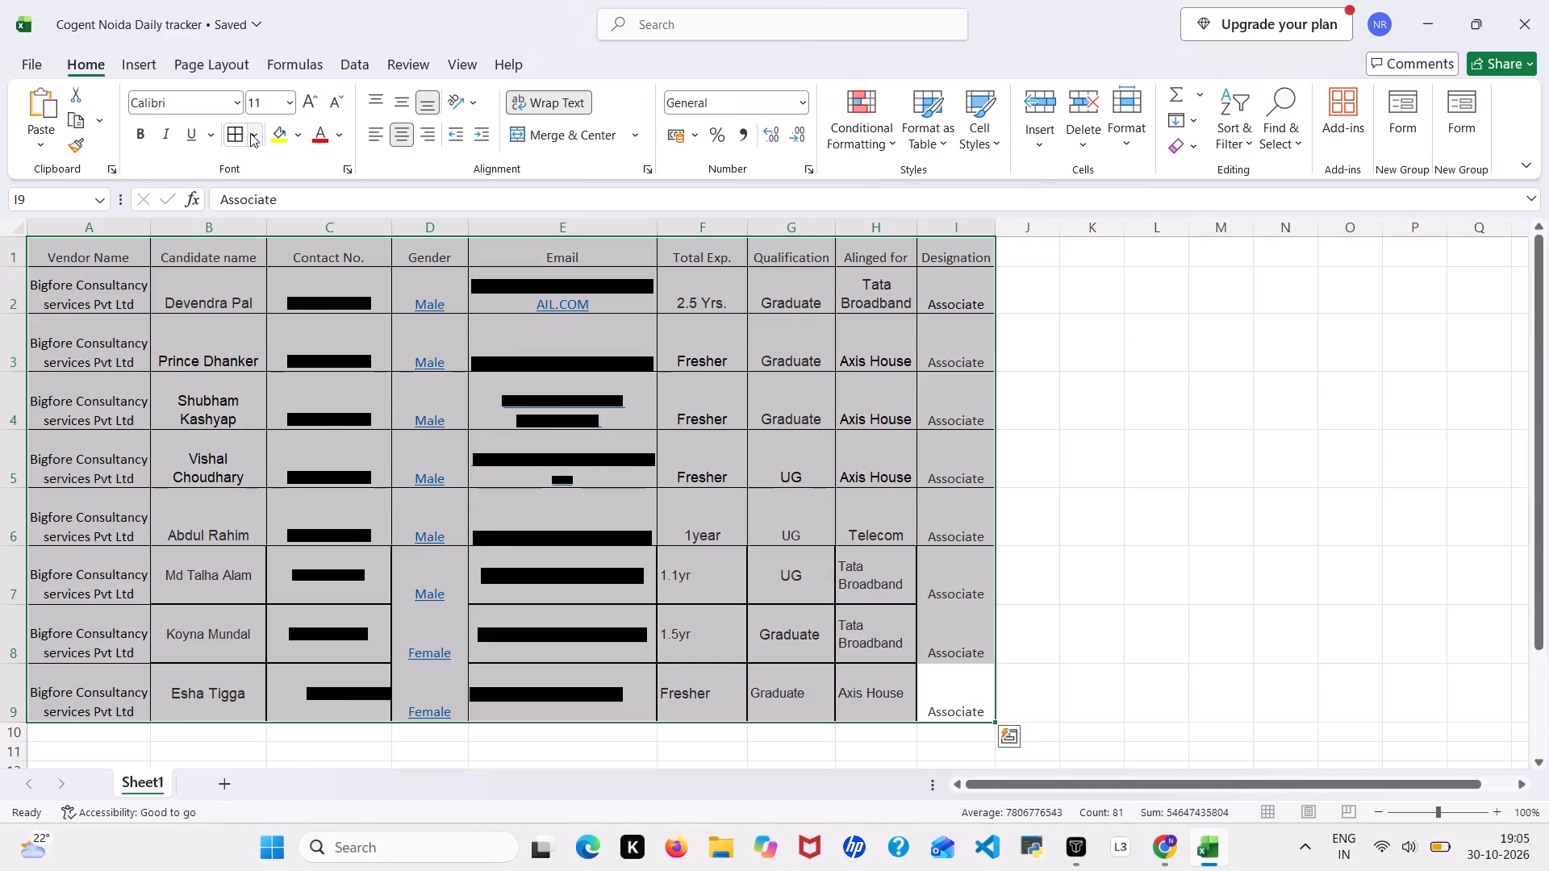
left_click(254, 135)
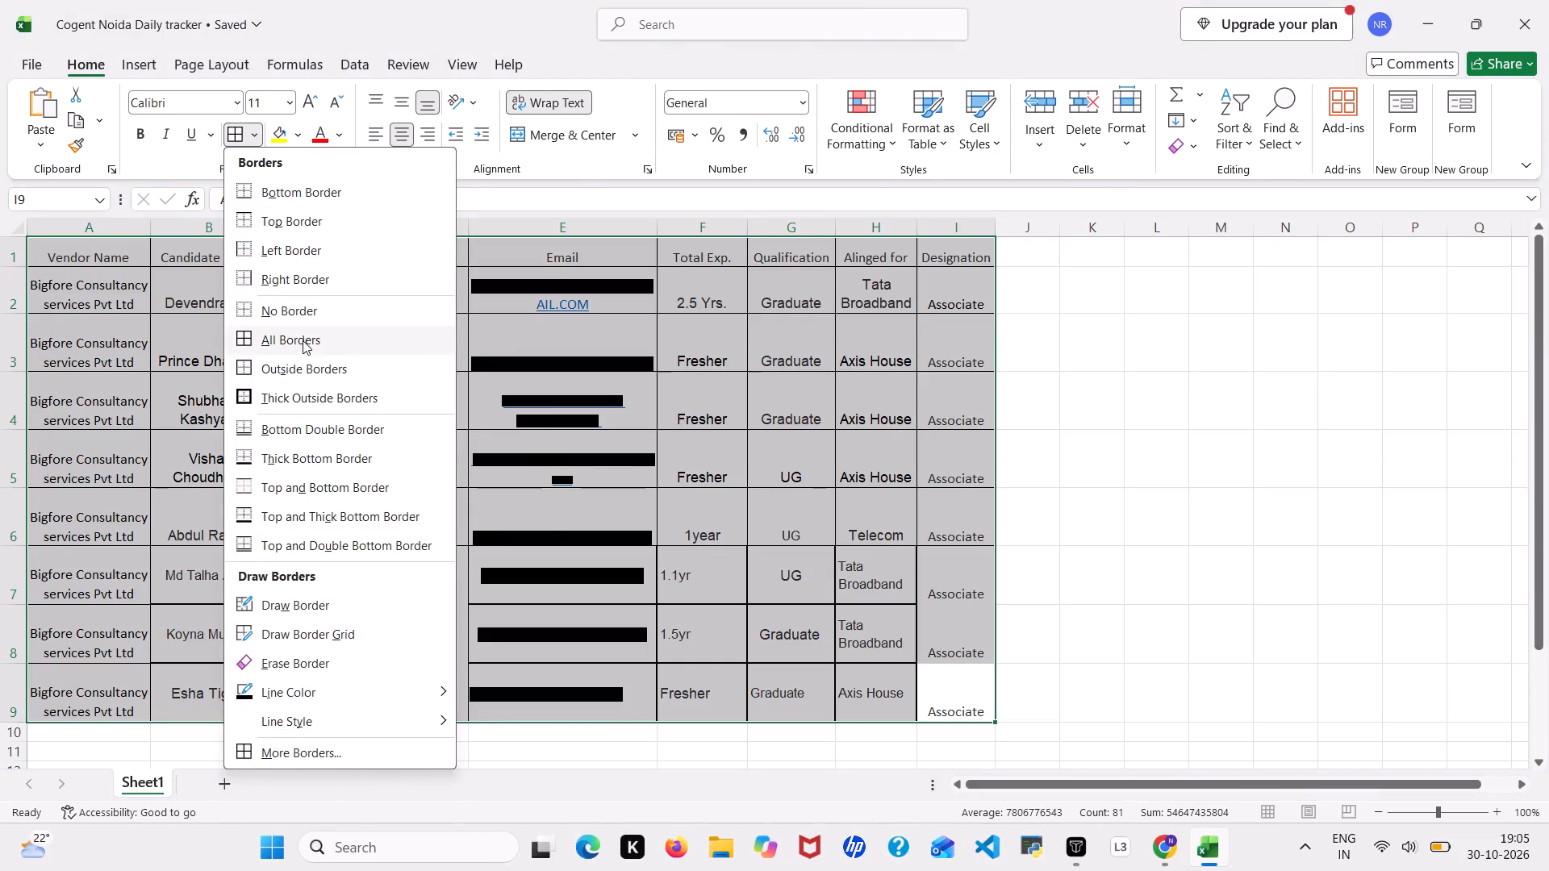
left_click(303, 340)
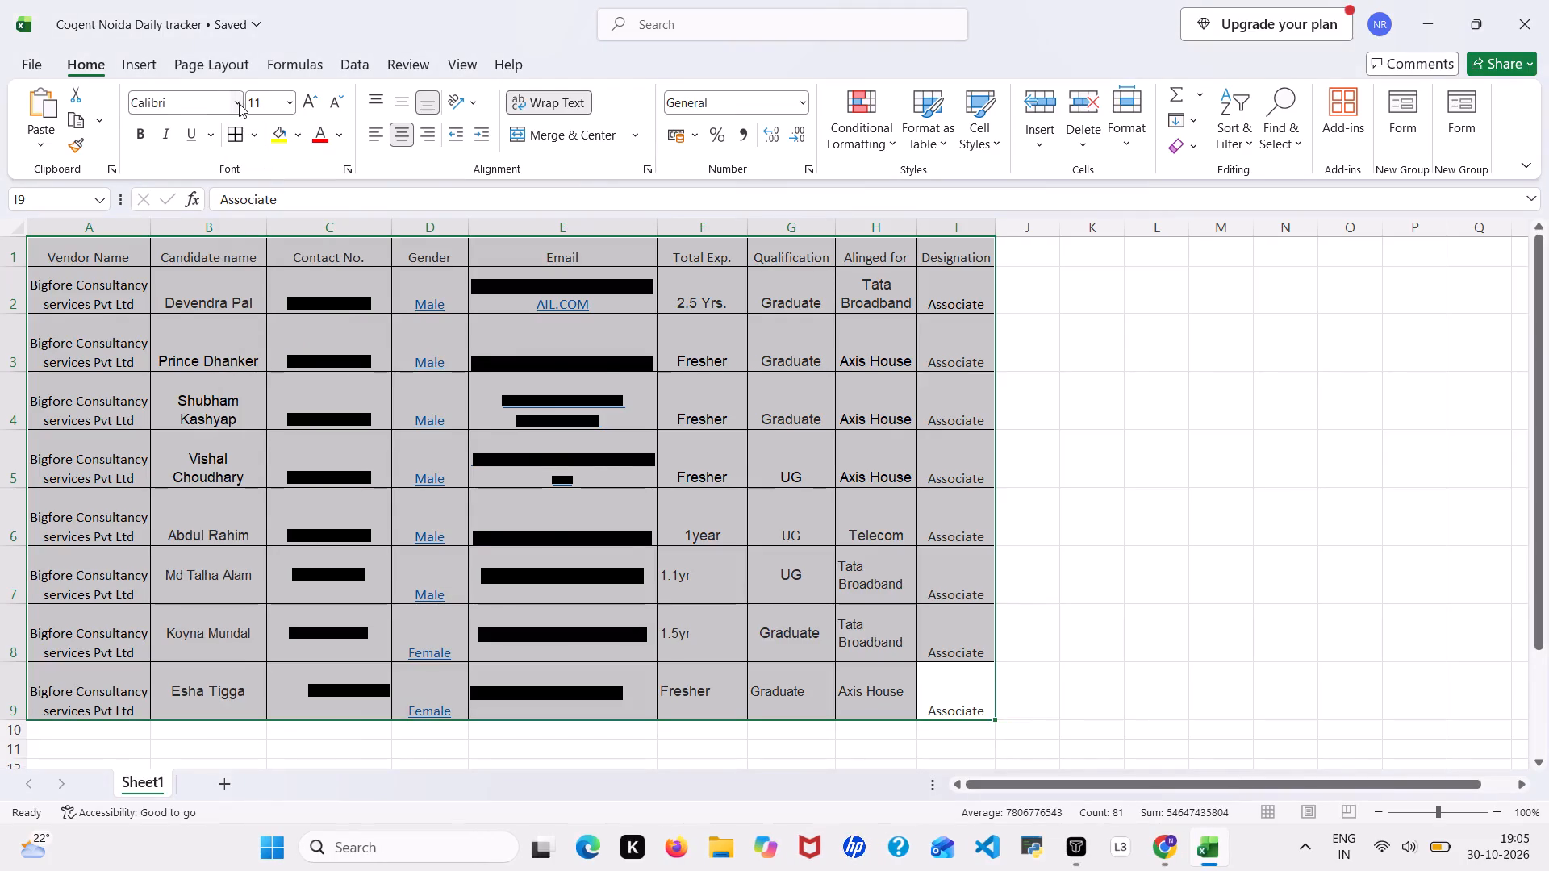
Set the whole candidate table's font to Calibri, size 11, and deselect the table.
left_click(239, 103)
left_click(216, 193)
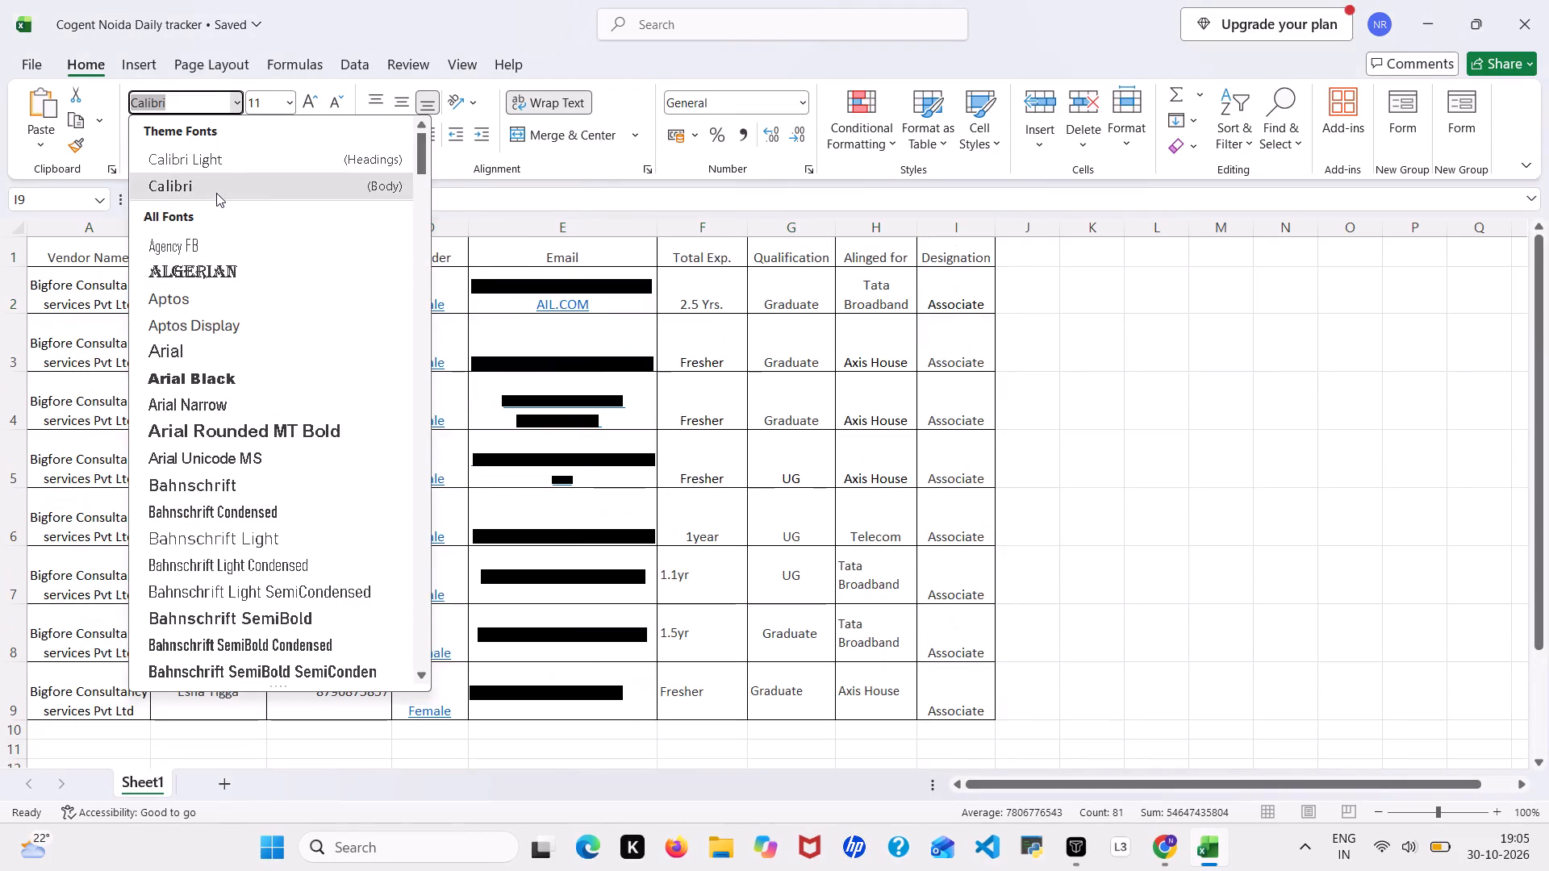
left_click(291, 105)
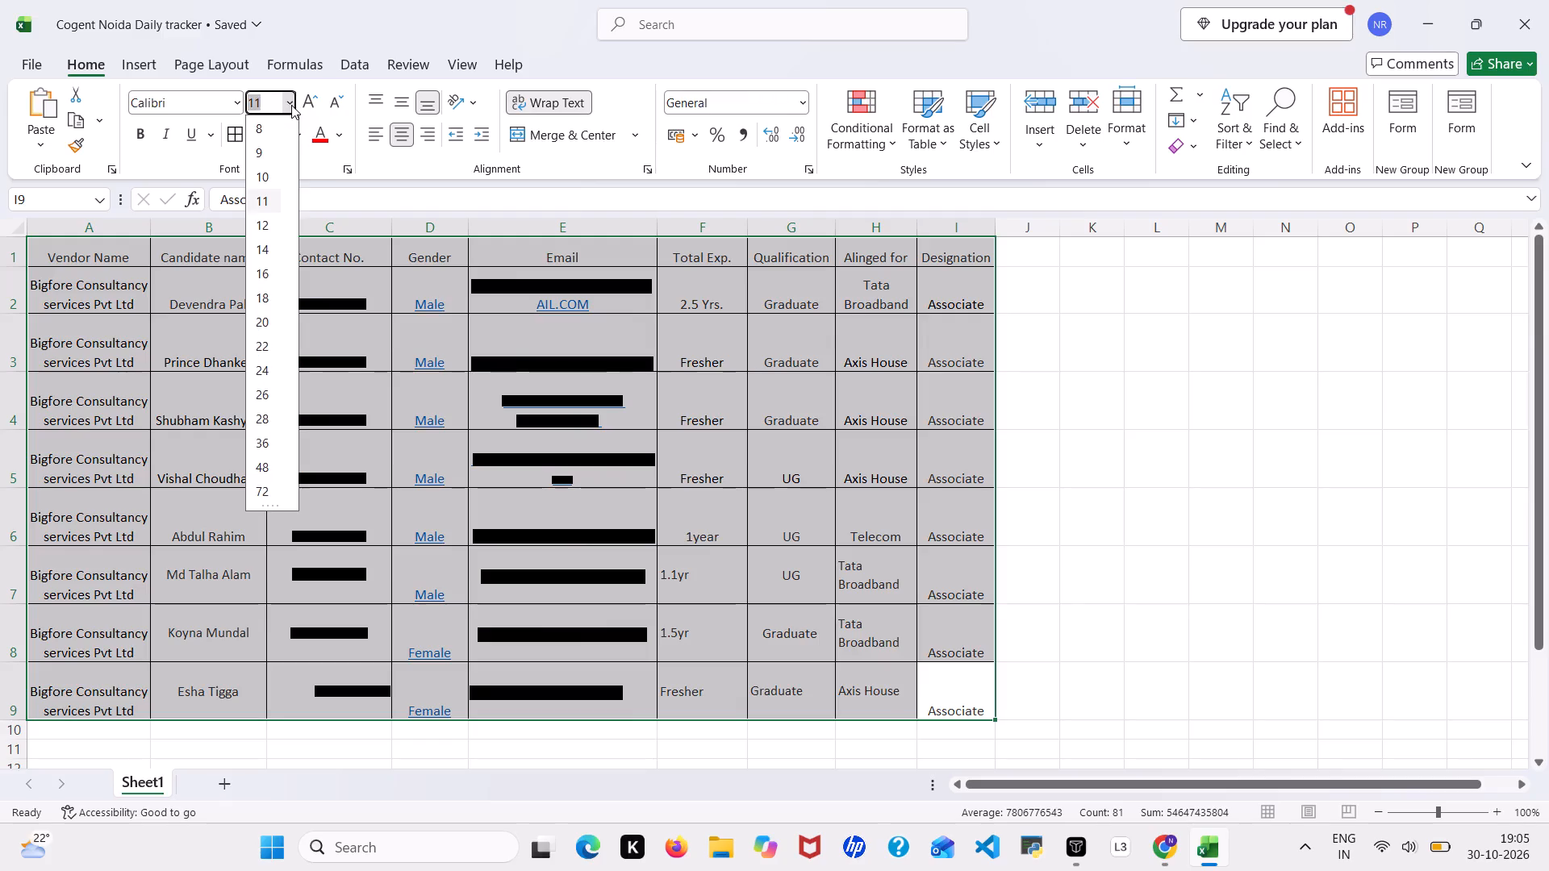
left_click(264, 205)
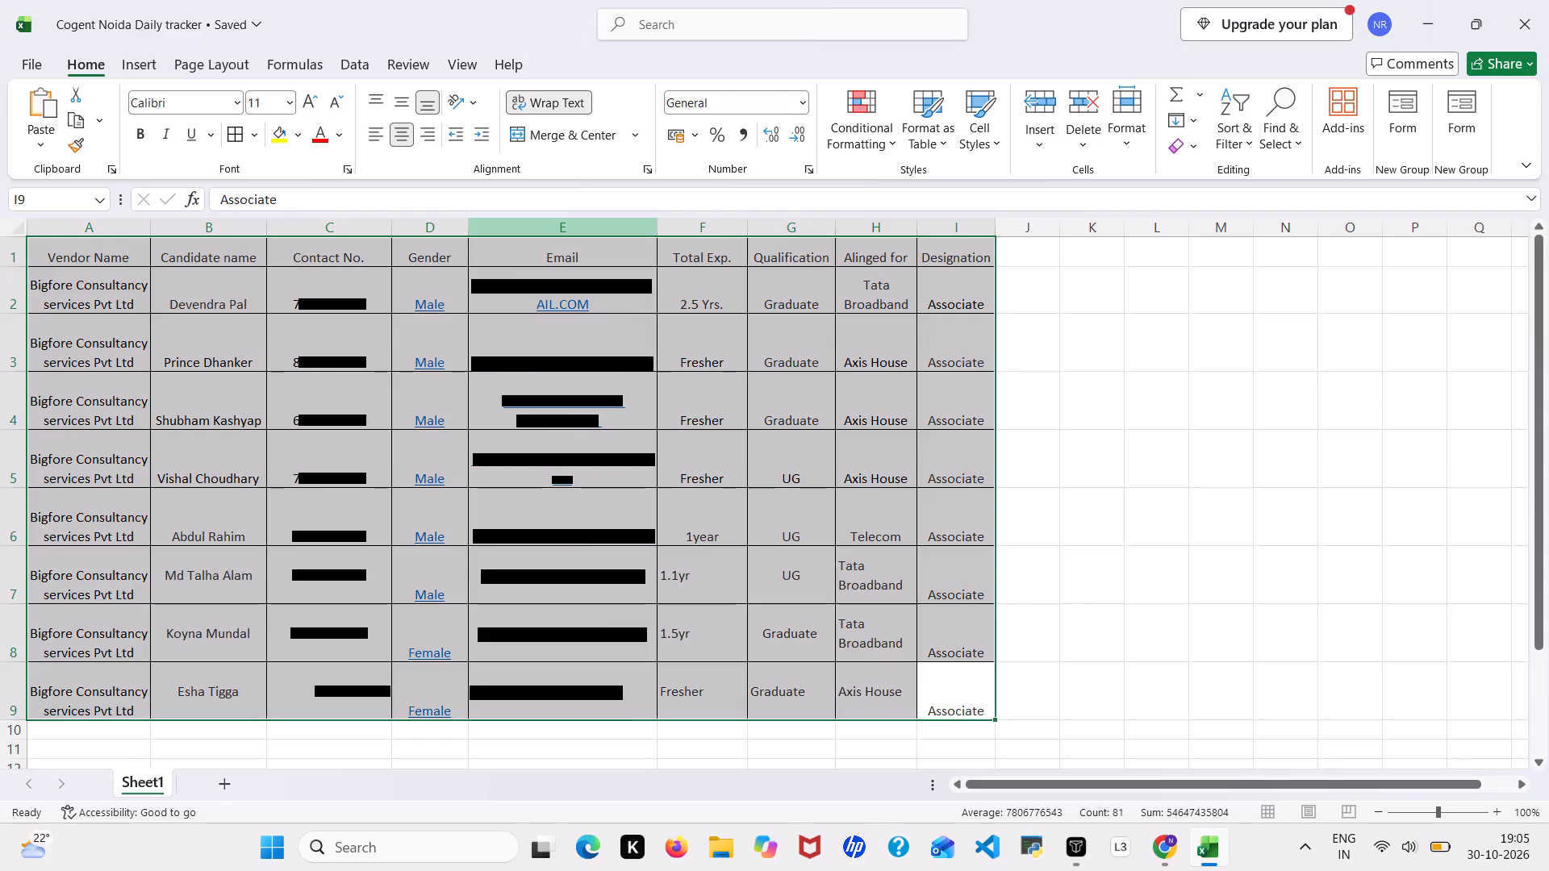
left_click(1117, 437)
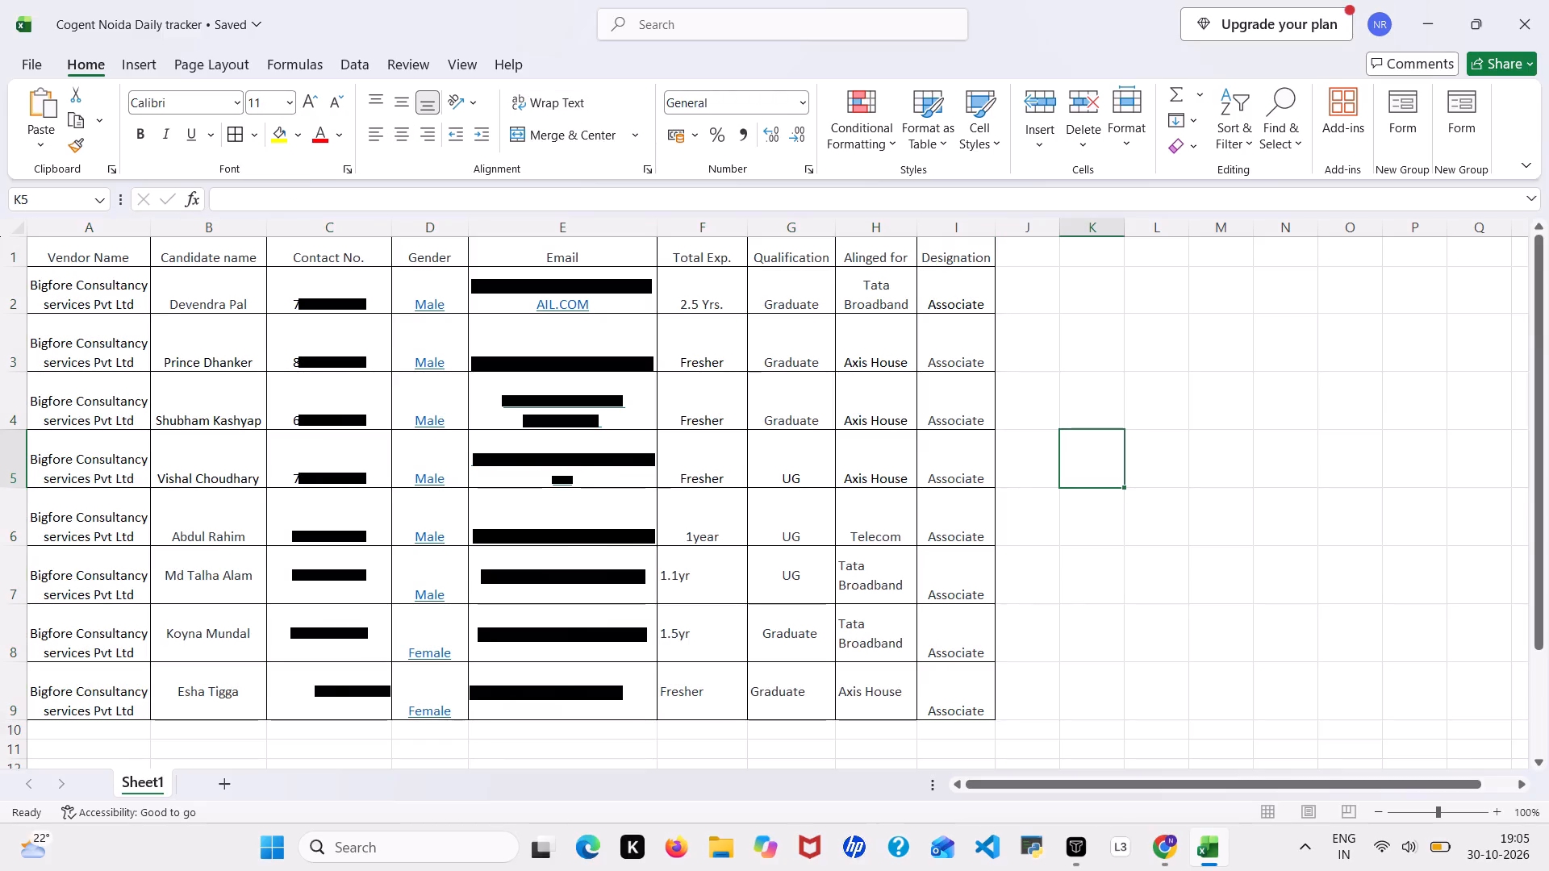
Bottom-align the candidate names and contact numbers in rows 7 to 9.
left_click_drag(190, 573, 347, 690)
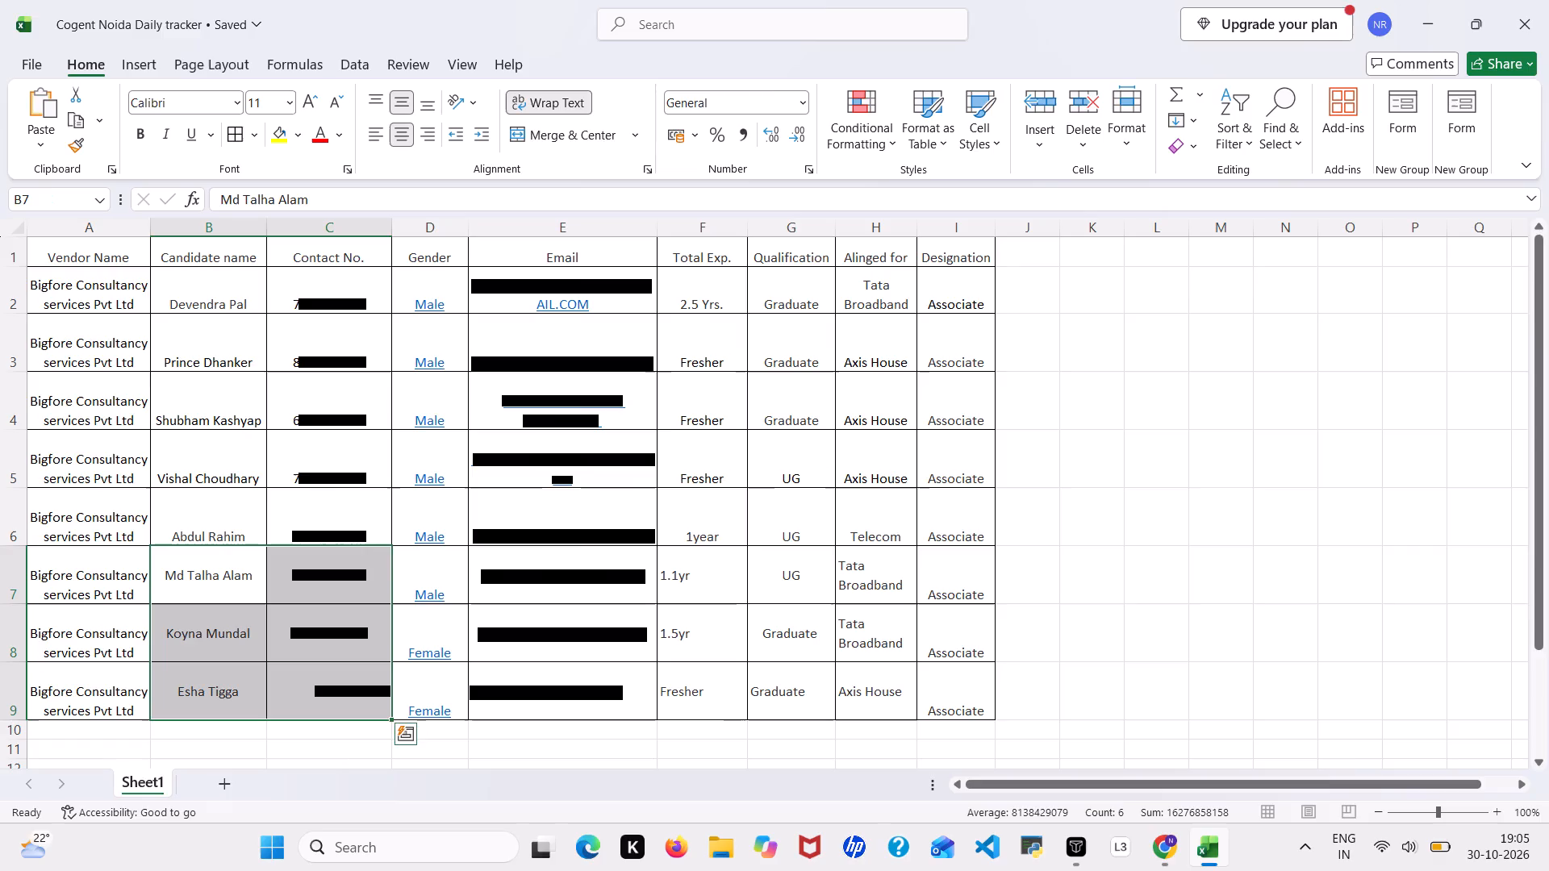
left_click(425, 98)
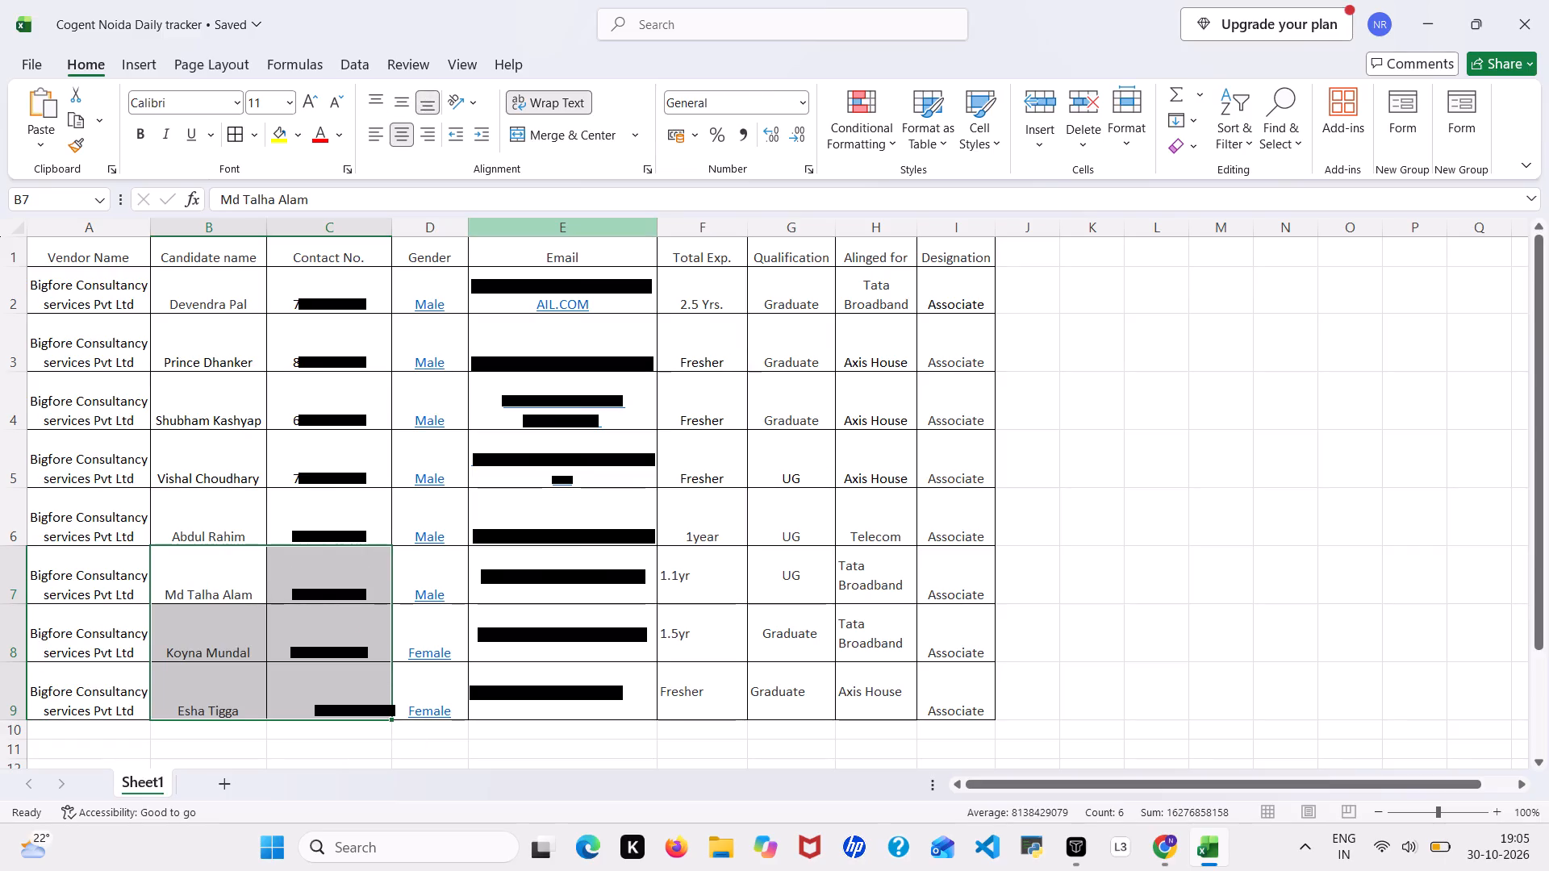
Bottom-align and horizontally center the Total Exp., Qualification and Alinged for cells in rows 6 to 9.
left_click_drag(897, 715, 732, 488)
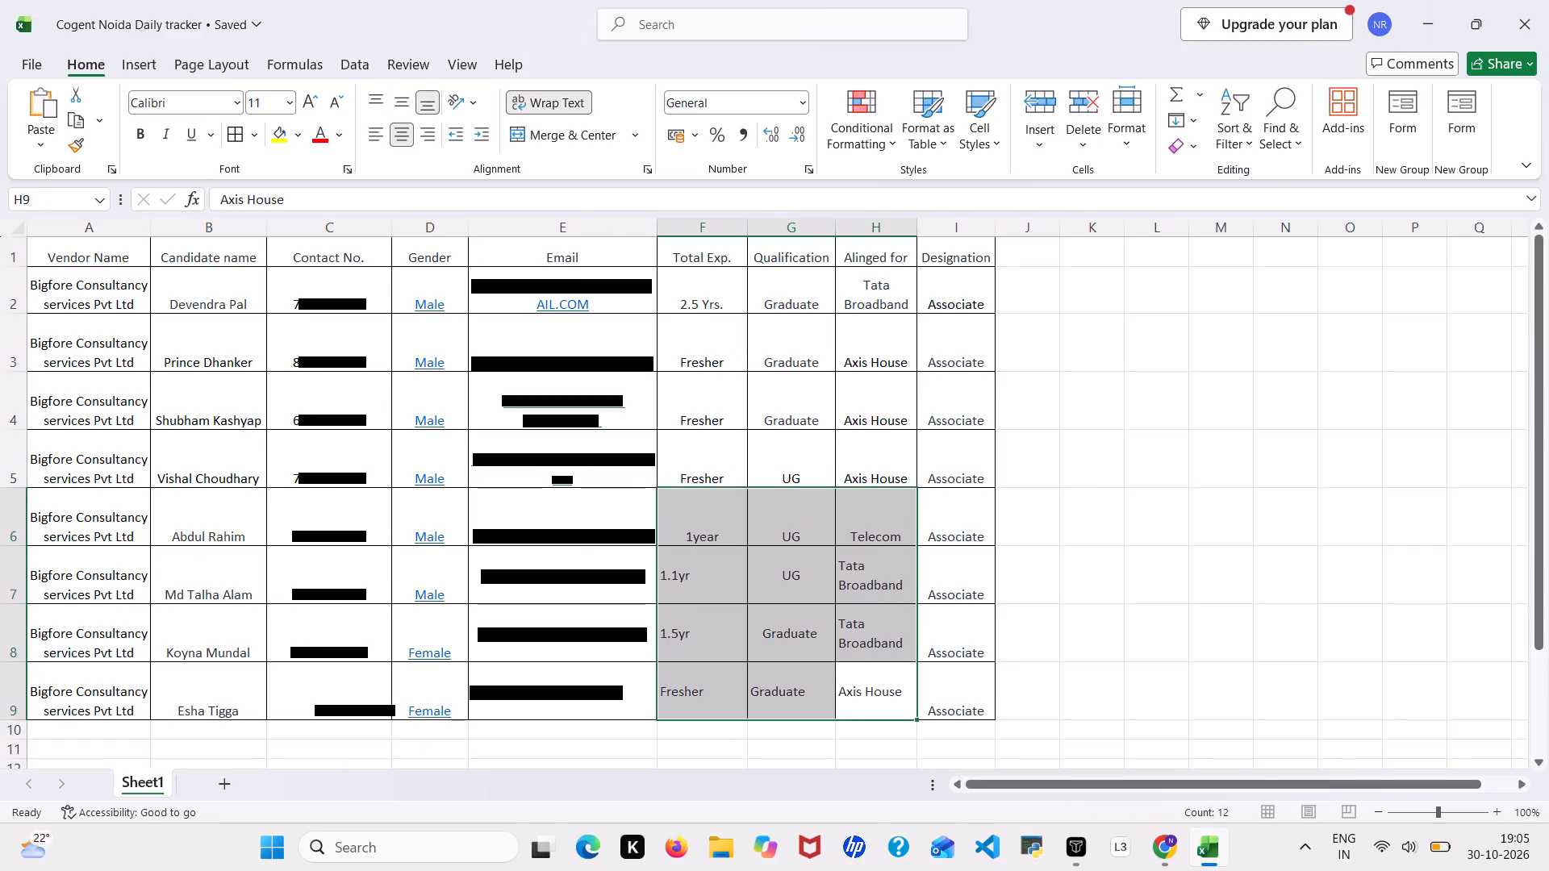
left_click(422, 102)
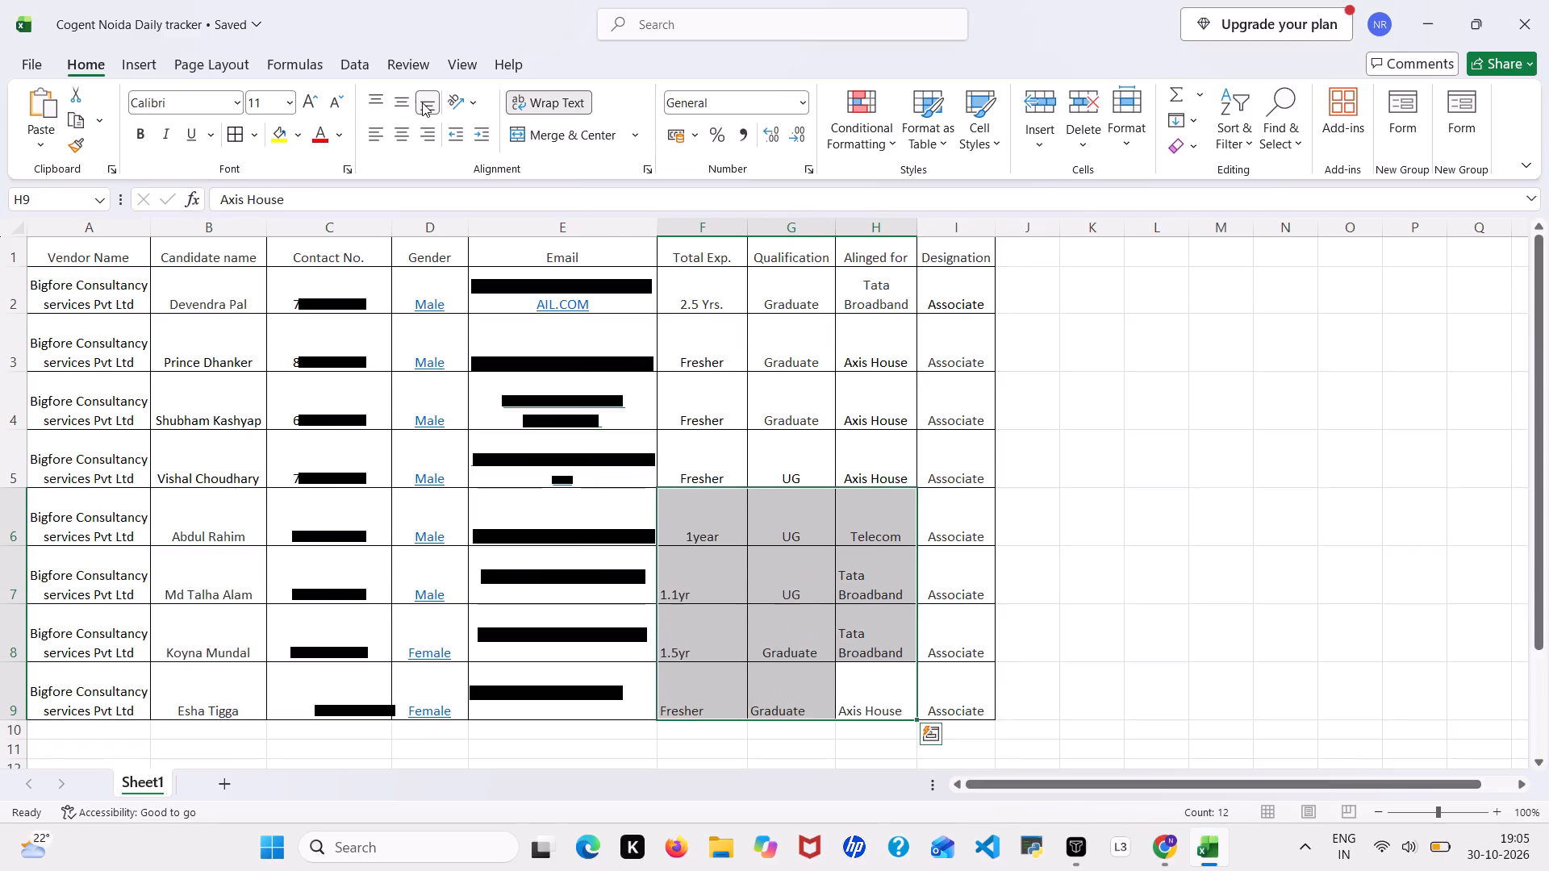
left_click(422, 102)
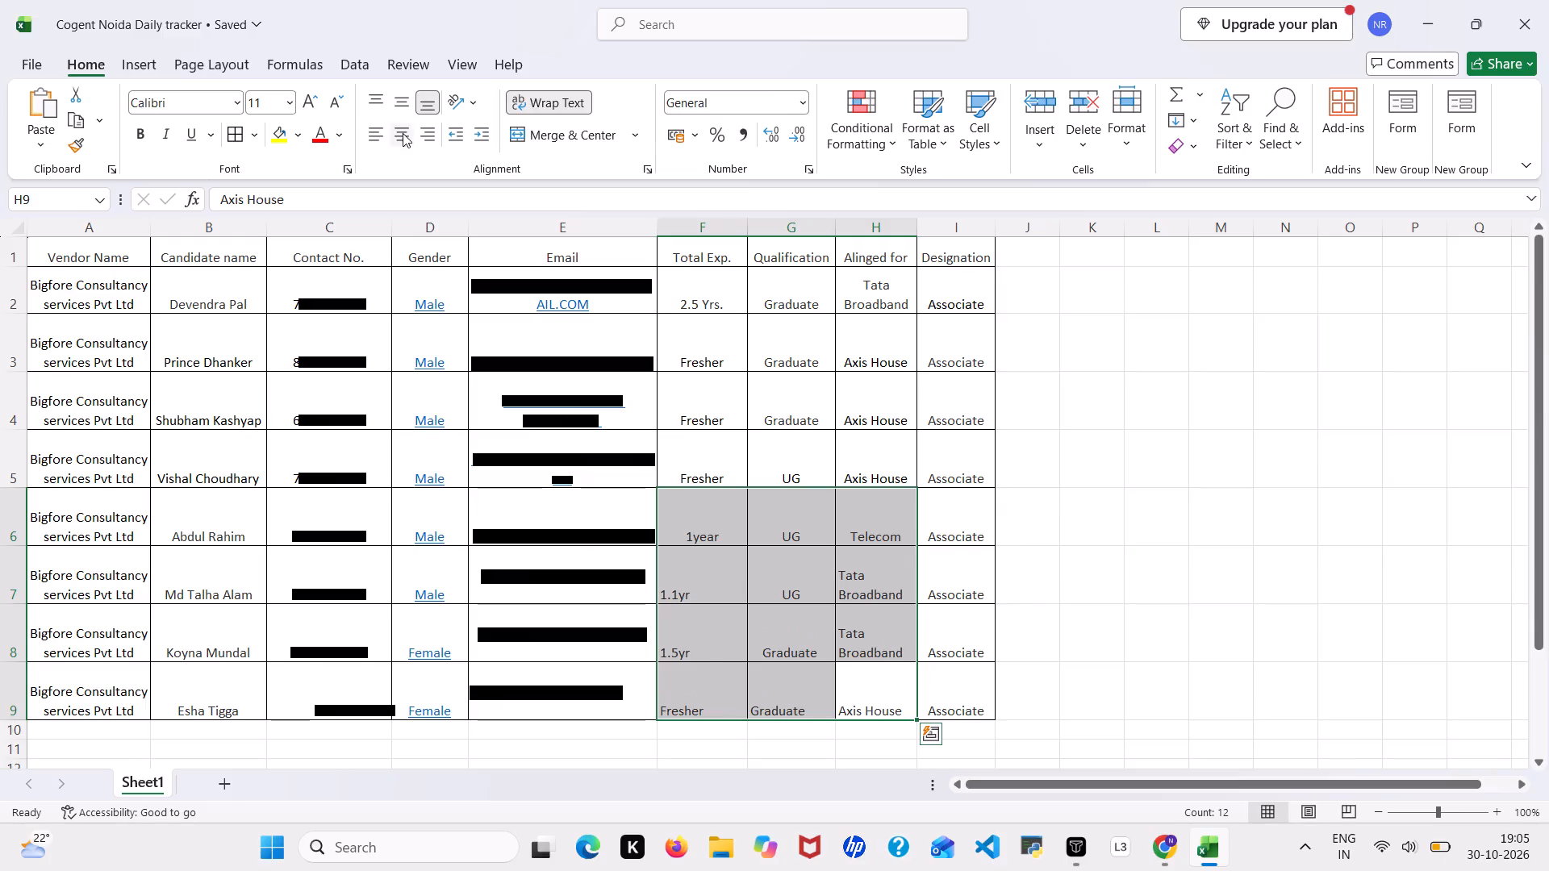
left_click(403, 133)
left_click(1271, 517)
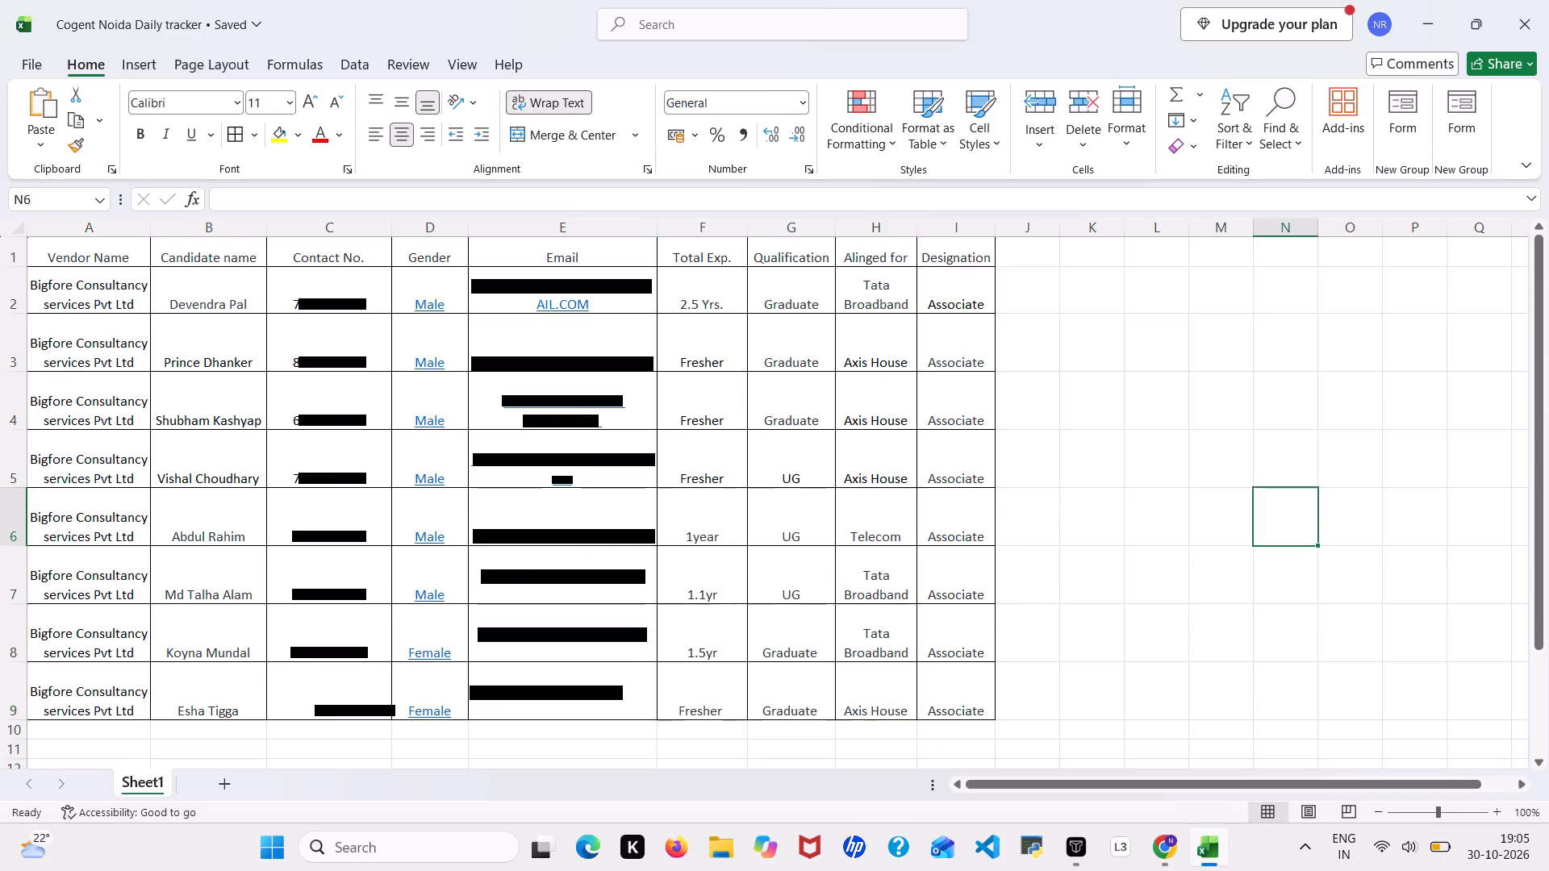
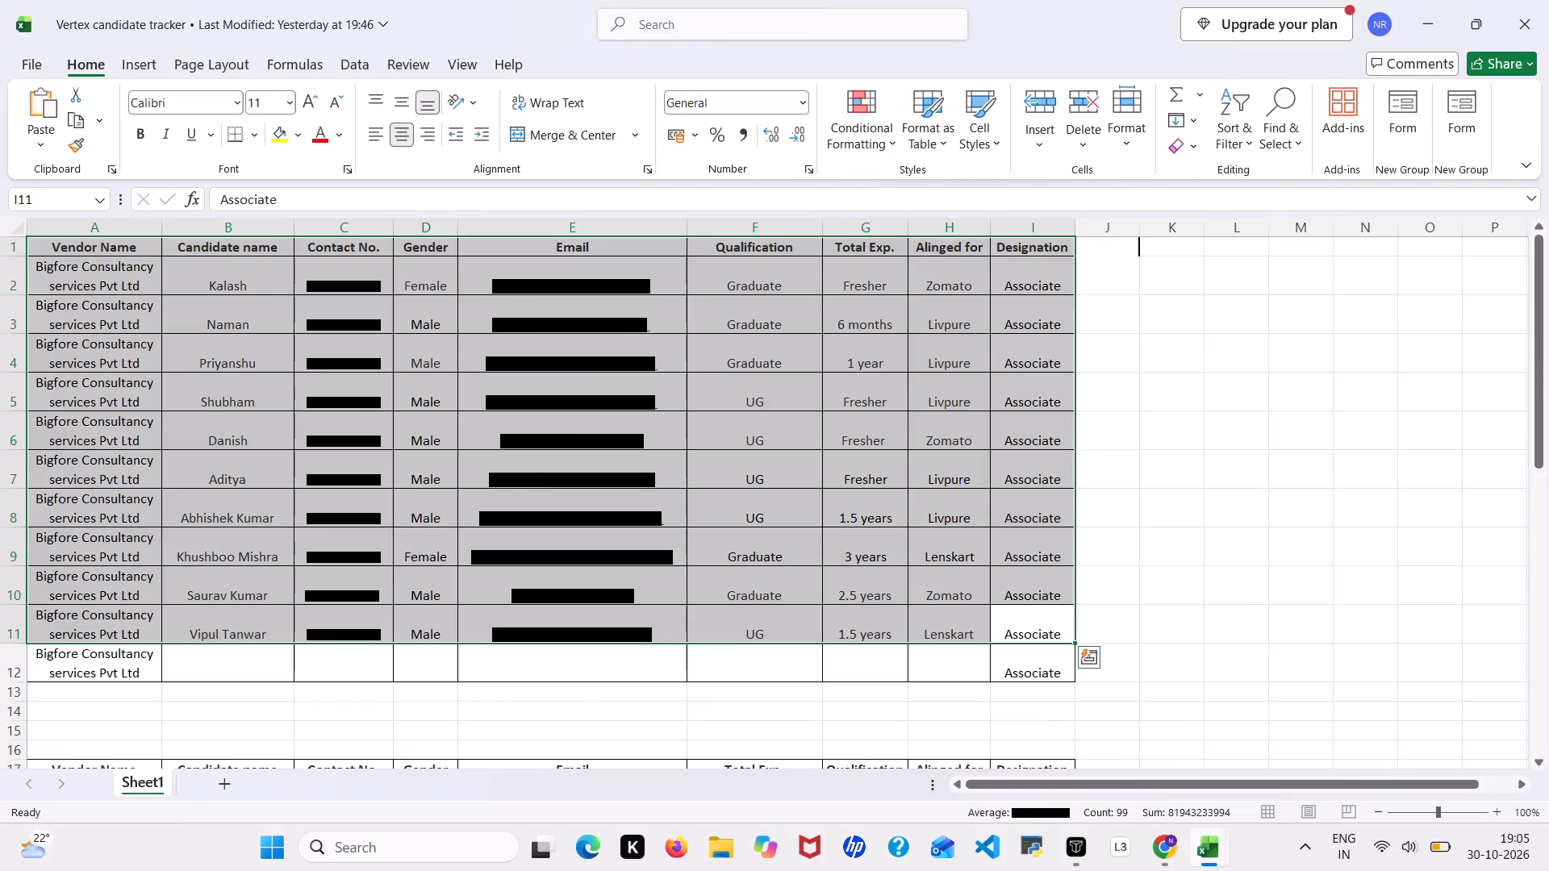
Clear the old candidate entries in rows 2 to 11 of the Vertex candidate tracker, from Candidate name through Alinged for.
left_click(933, 715)
left_click_drag(964, 637, 294, 287)
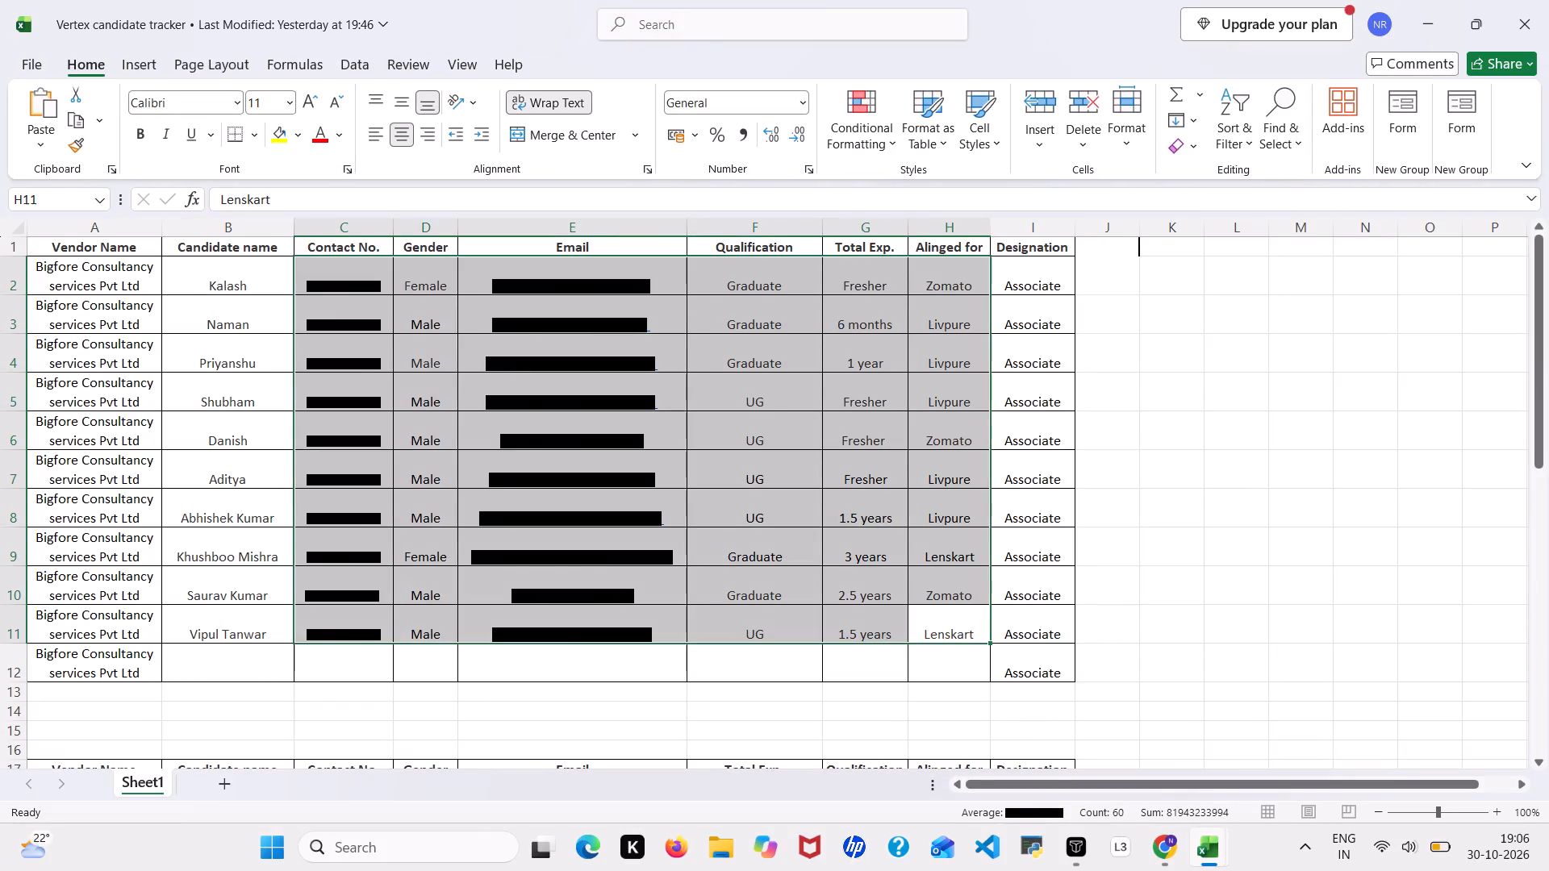
key("Delete")
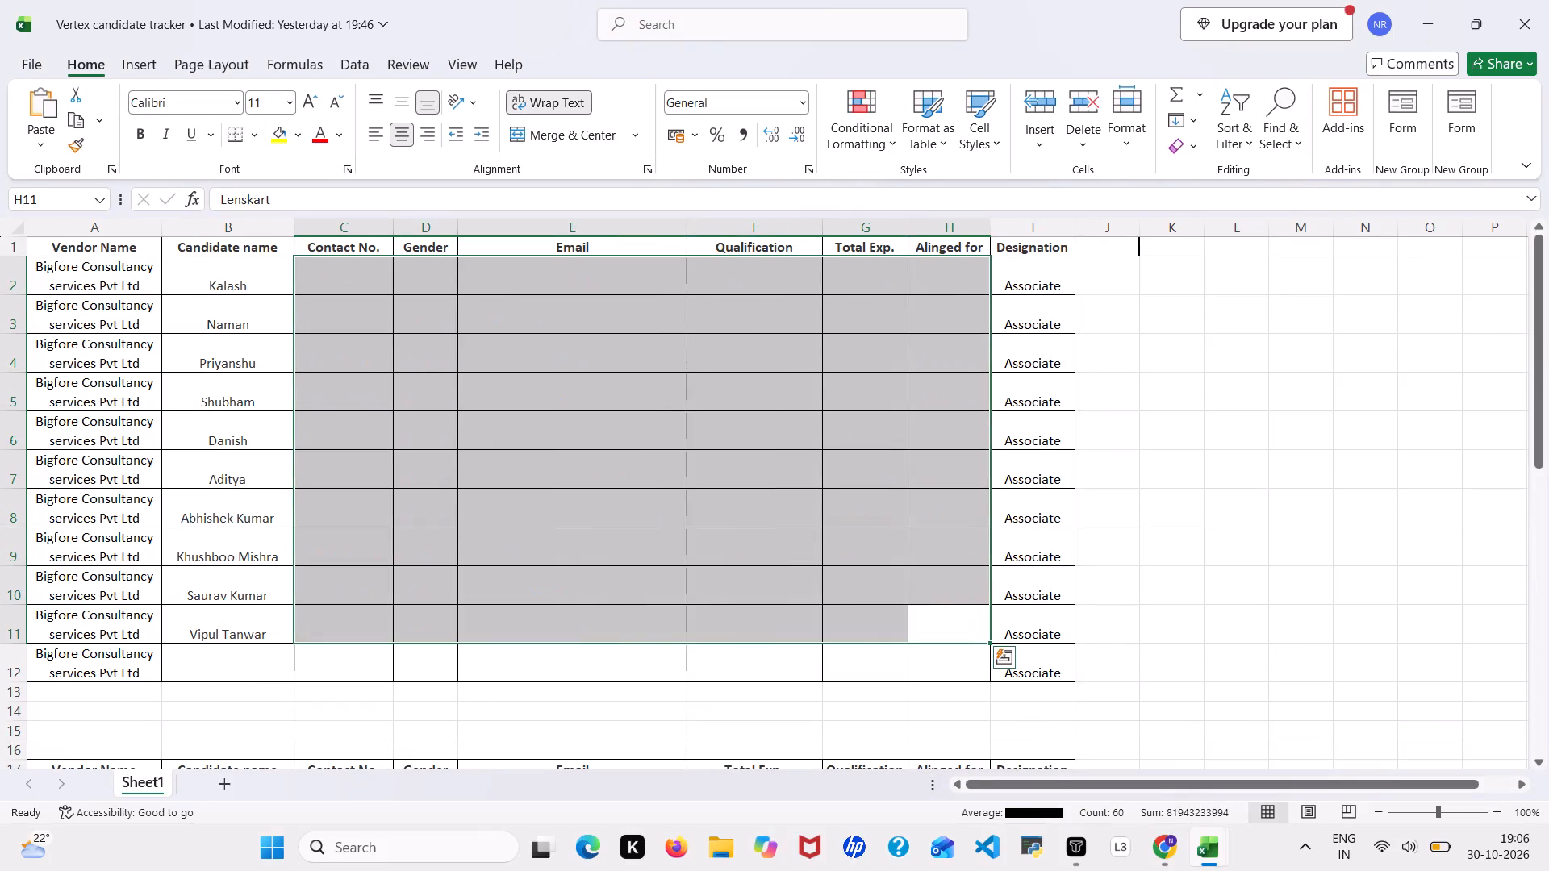
left_click_drag(282, 285, 260, 611)
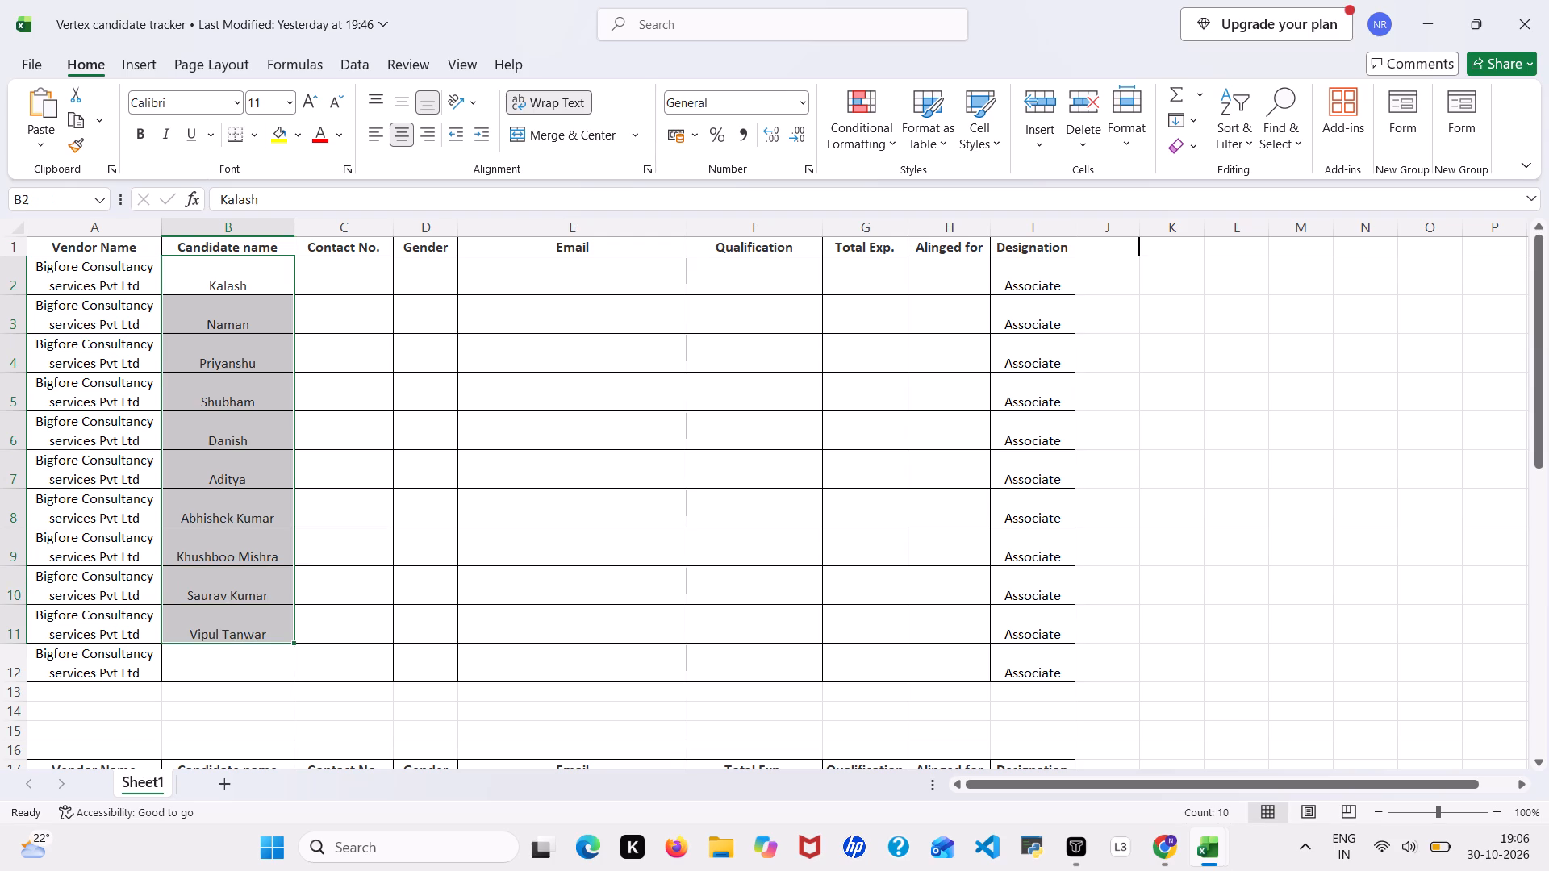
key("Delete")
left_click(919, 637)
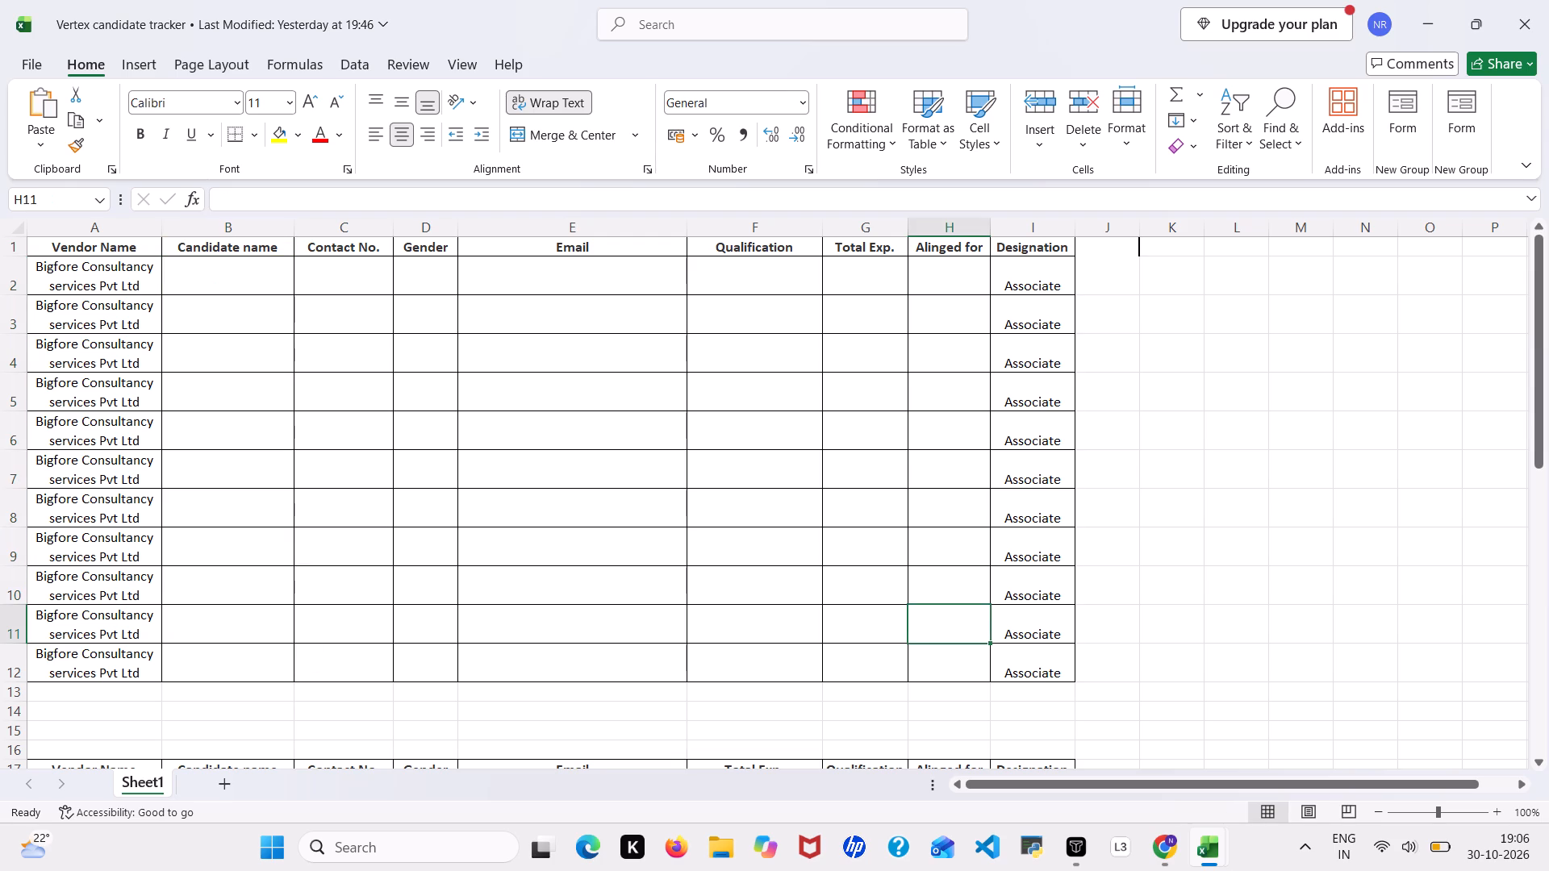
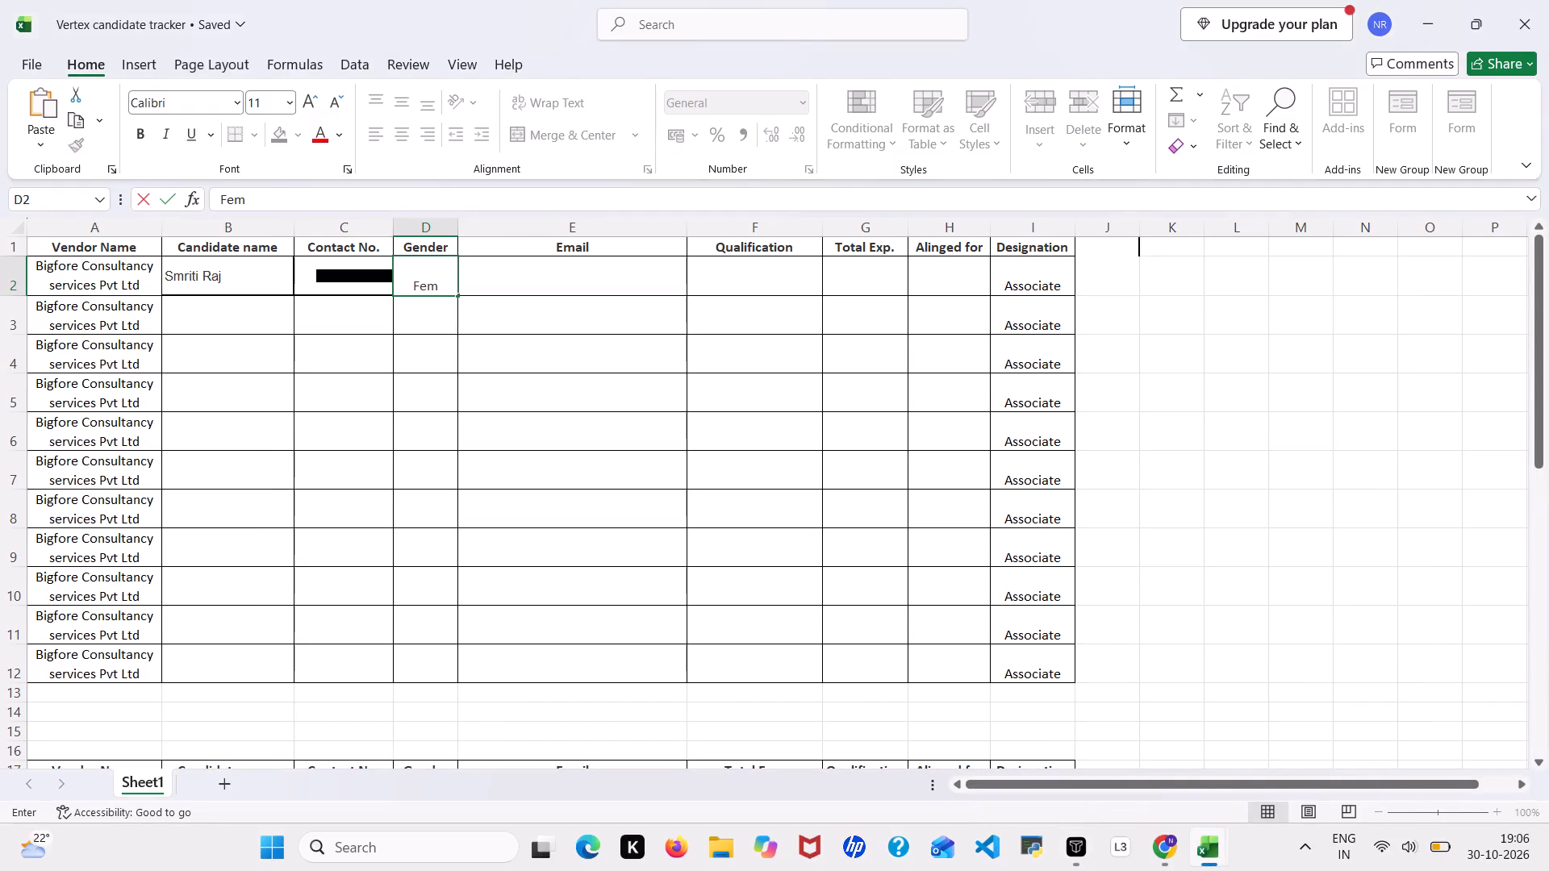
Complete the Gender entry as Female for the first candidate in row 2 of the Vertex candidate tracker.
type("ale")
key("Right")
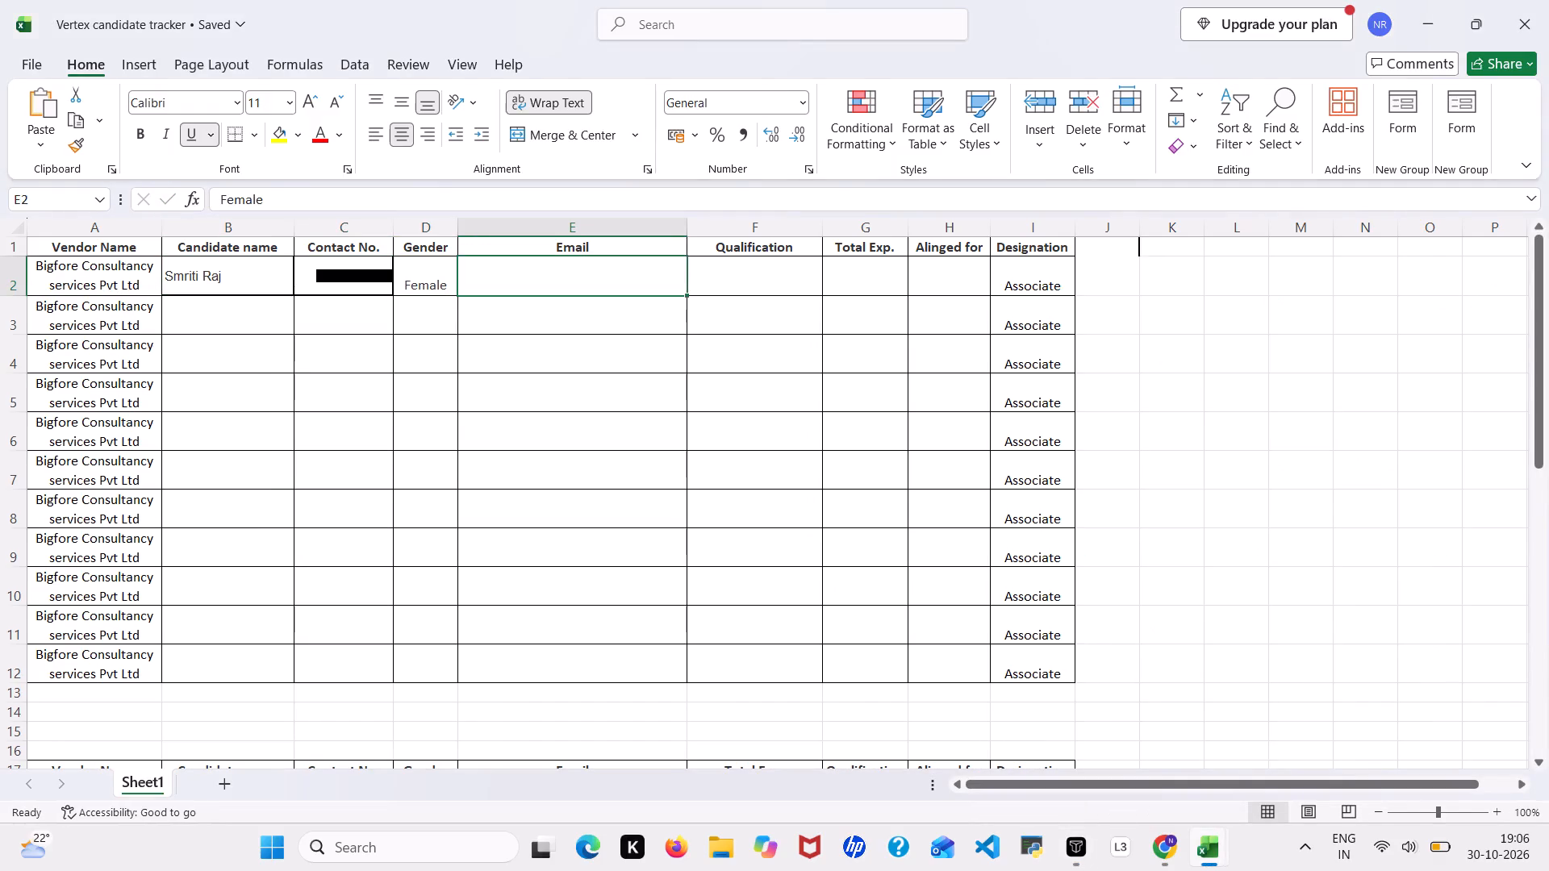
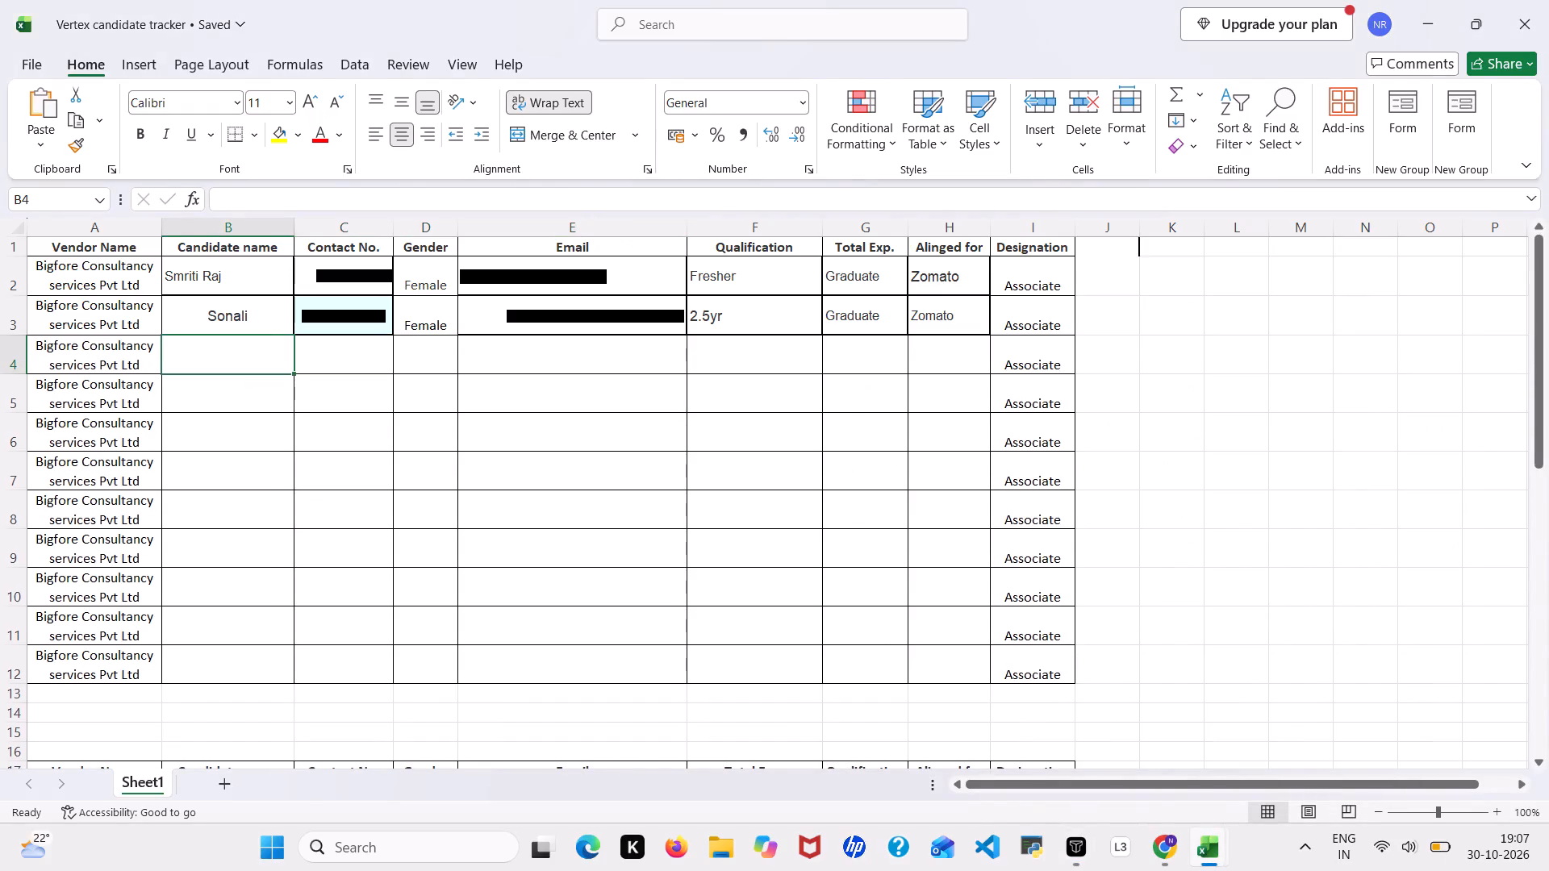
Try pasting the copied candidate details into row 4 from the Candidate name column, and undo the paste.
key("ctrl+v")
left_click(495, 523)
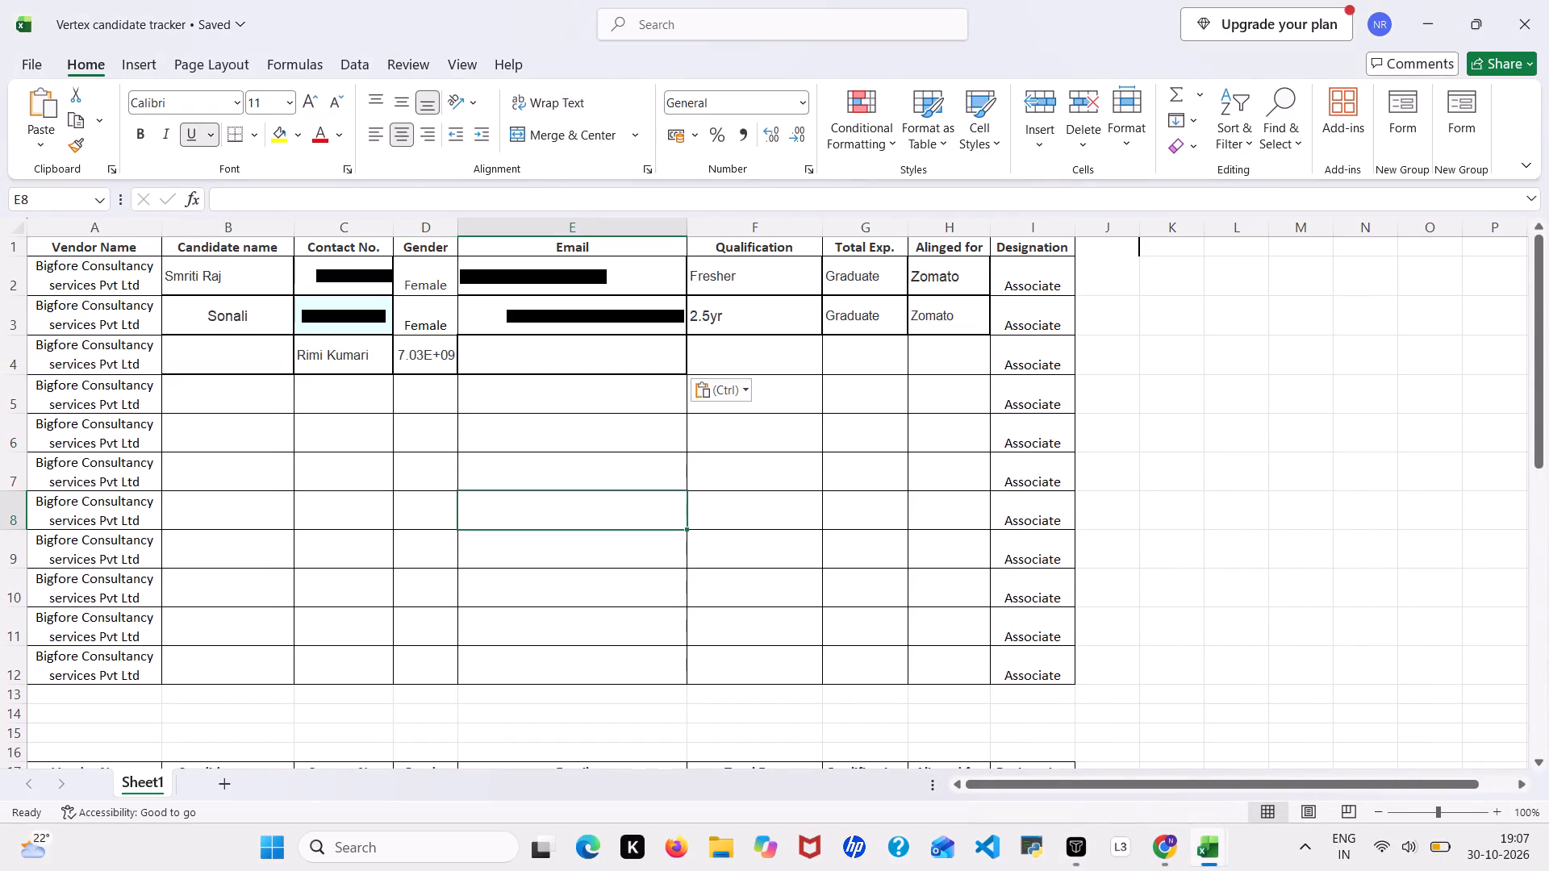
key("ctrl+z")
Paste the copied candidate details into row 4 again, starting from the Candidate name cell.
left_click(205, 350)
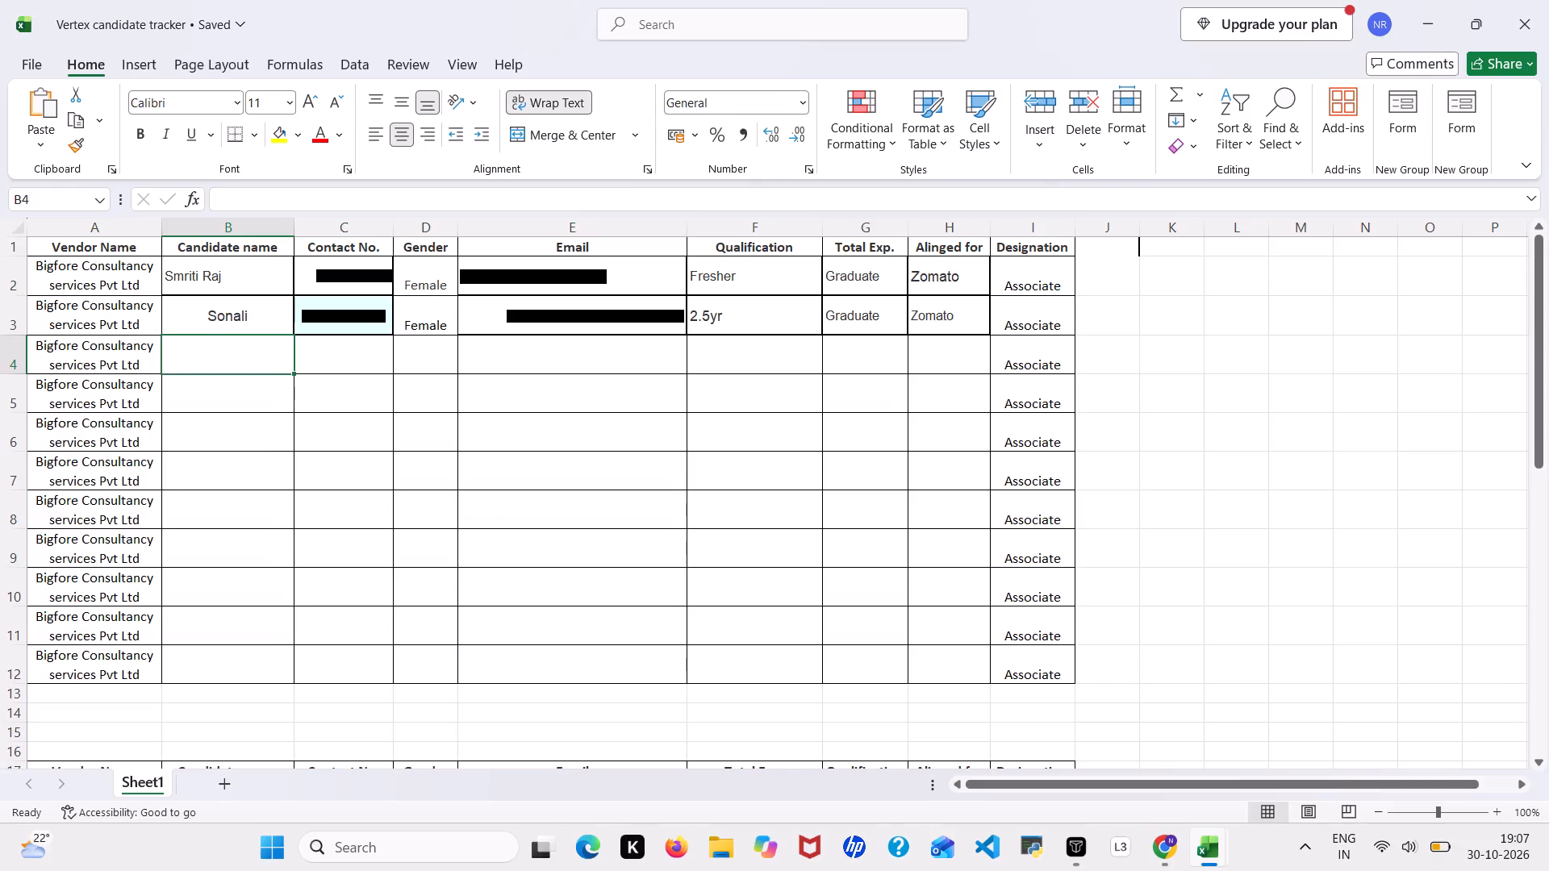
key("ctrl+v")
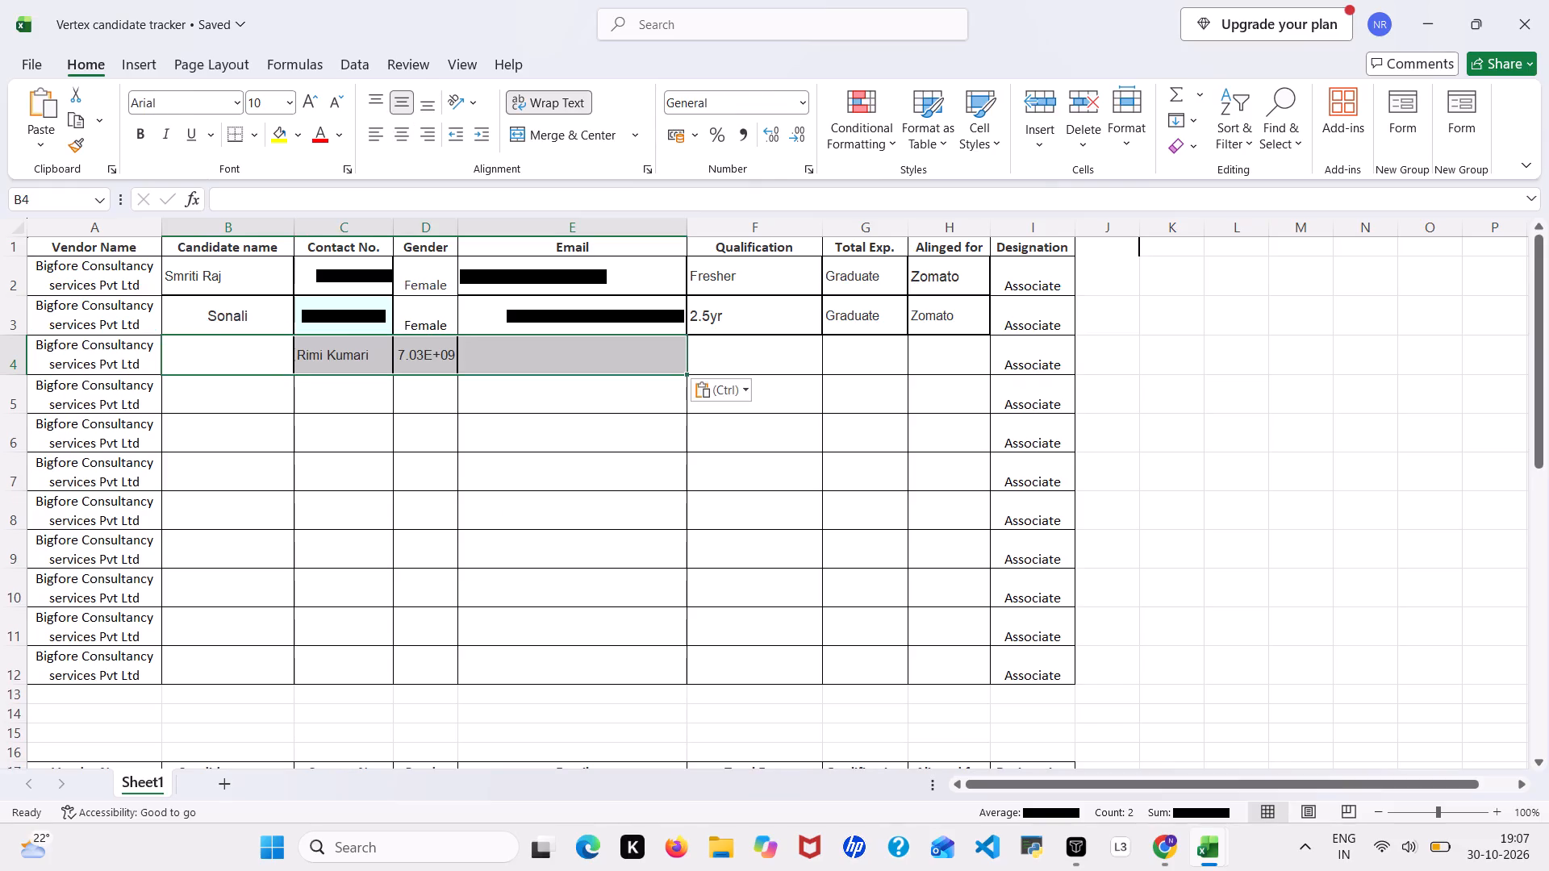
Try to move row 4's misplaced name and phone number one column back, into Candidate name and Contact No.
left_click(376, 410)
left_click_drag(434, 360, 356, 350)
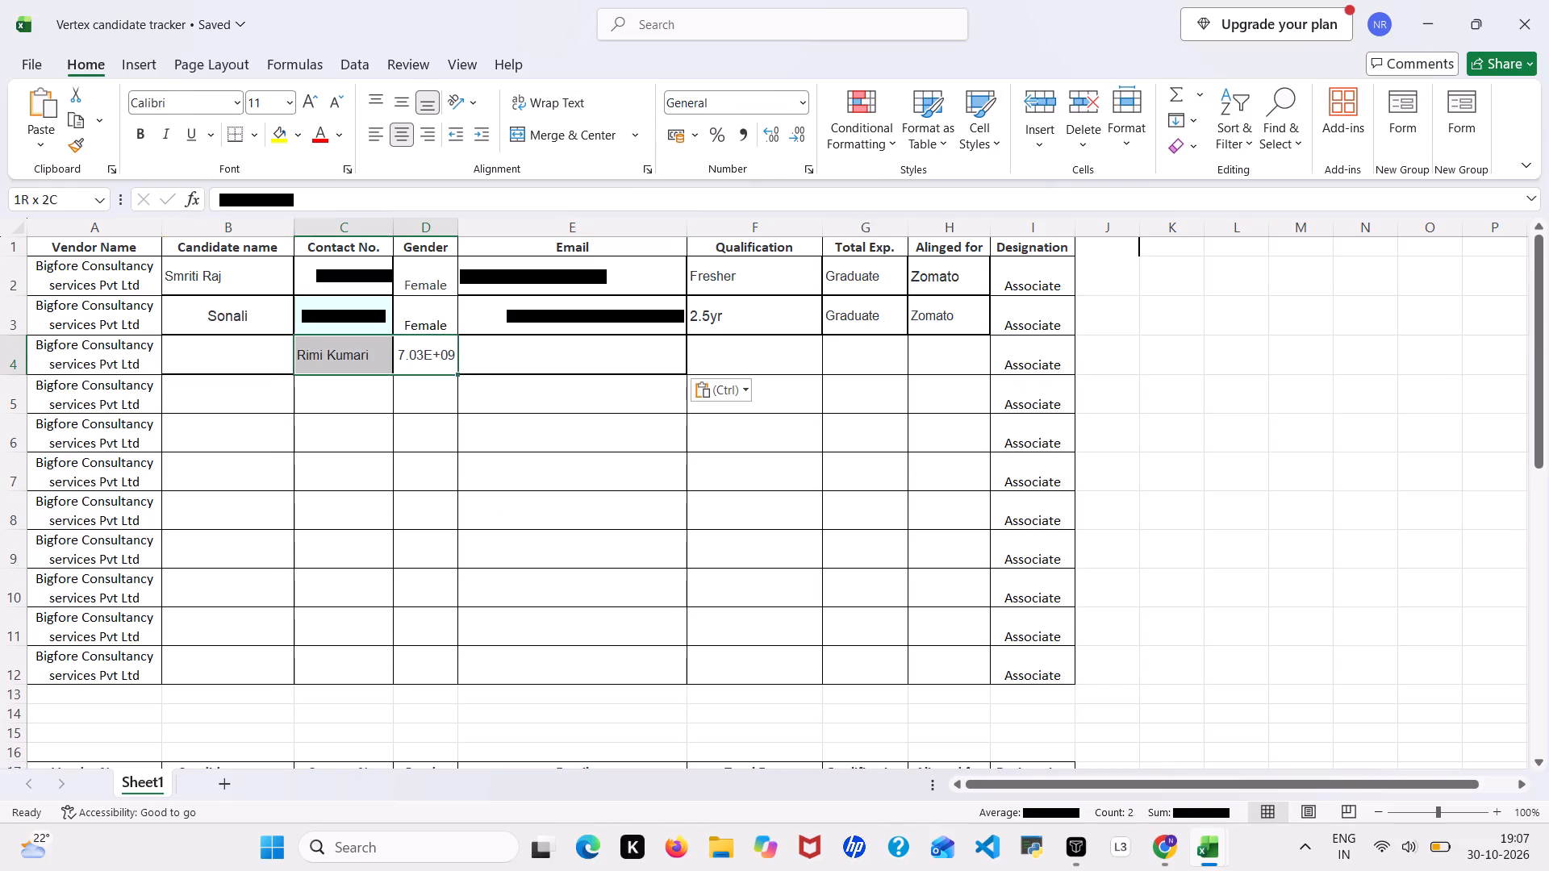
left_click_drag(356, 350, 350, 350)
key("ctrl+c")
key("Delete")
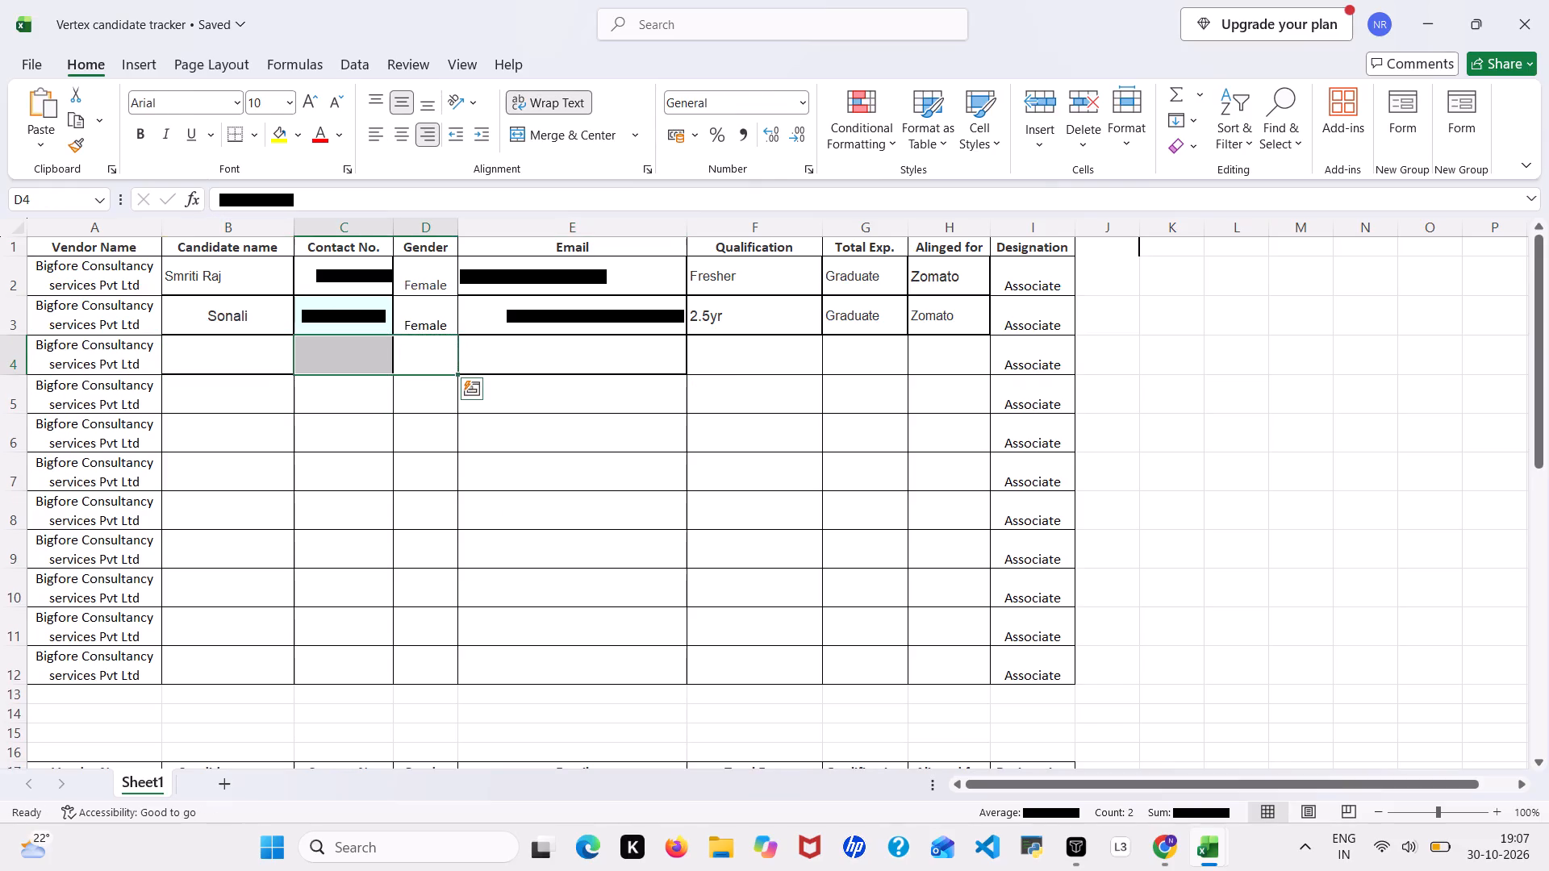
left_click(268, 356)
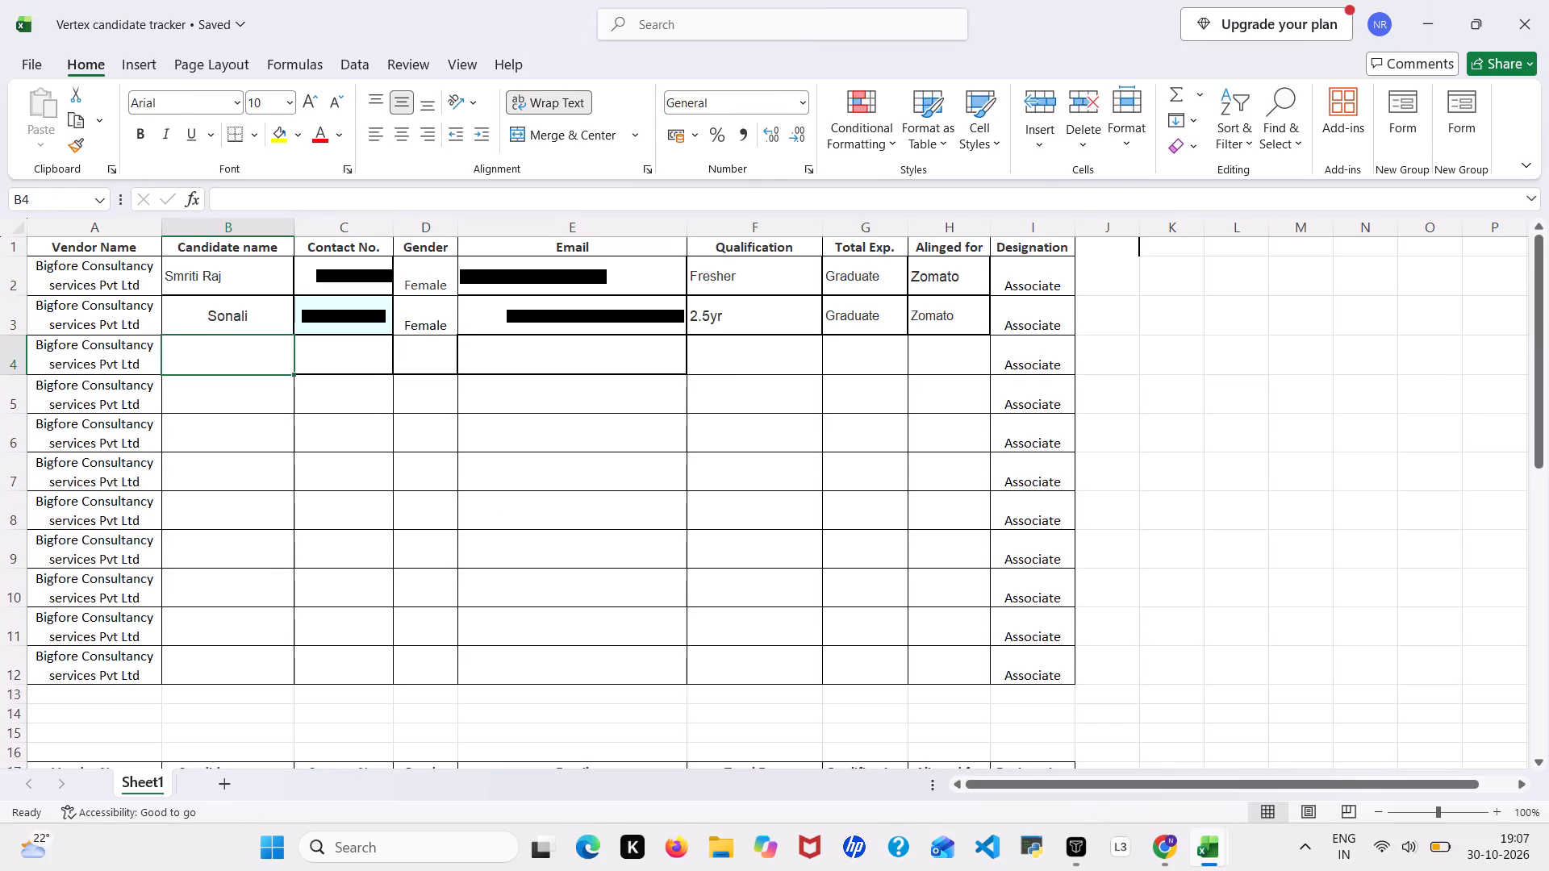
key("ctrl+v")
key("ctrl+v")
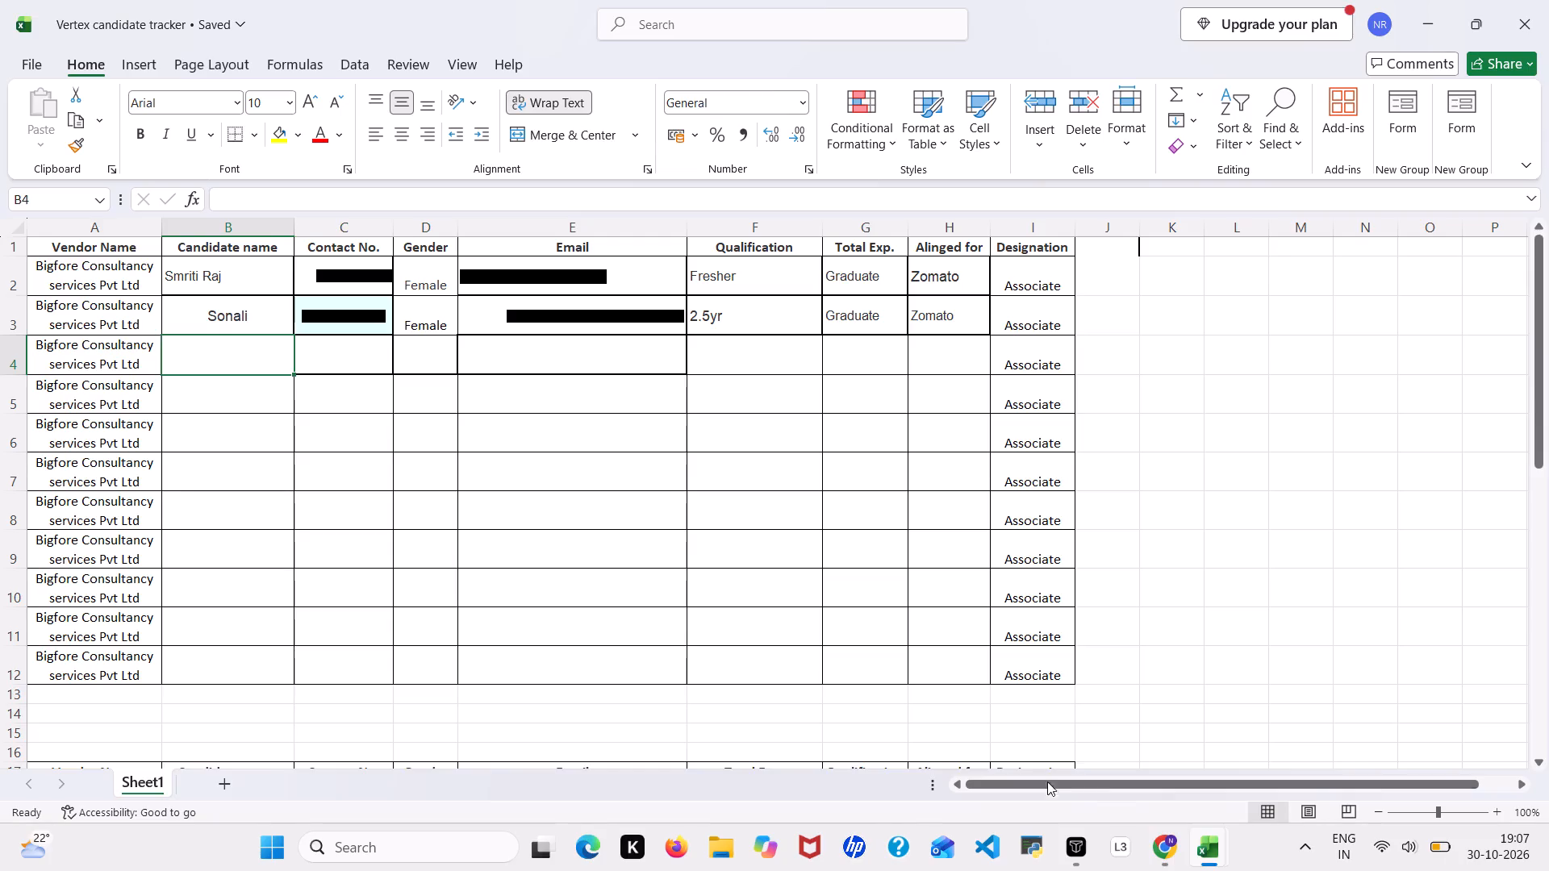
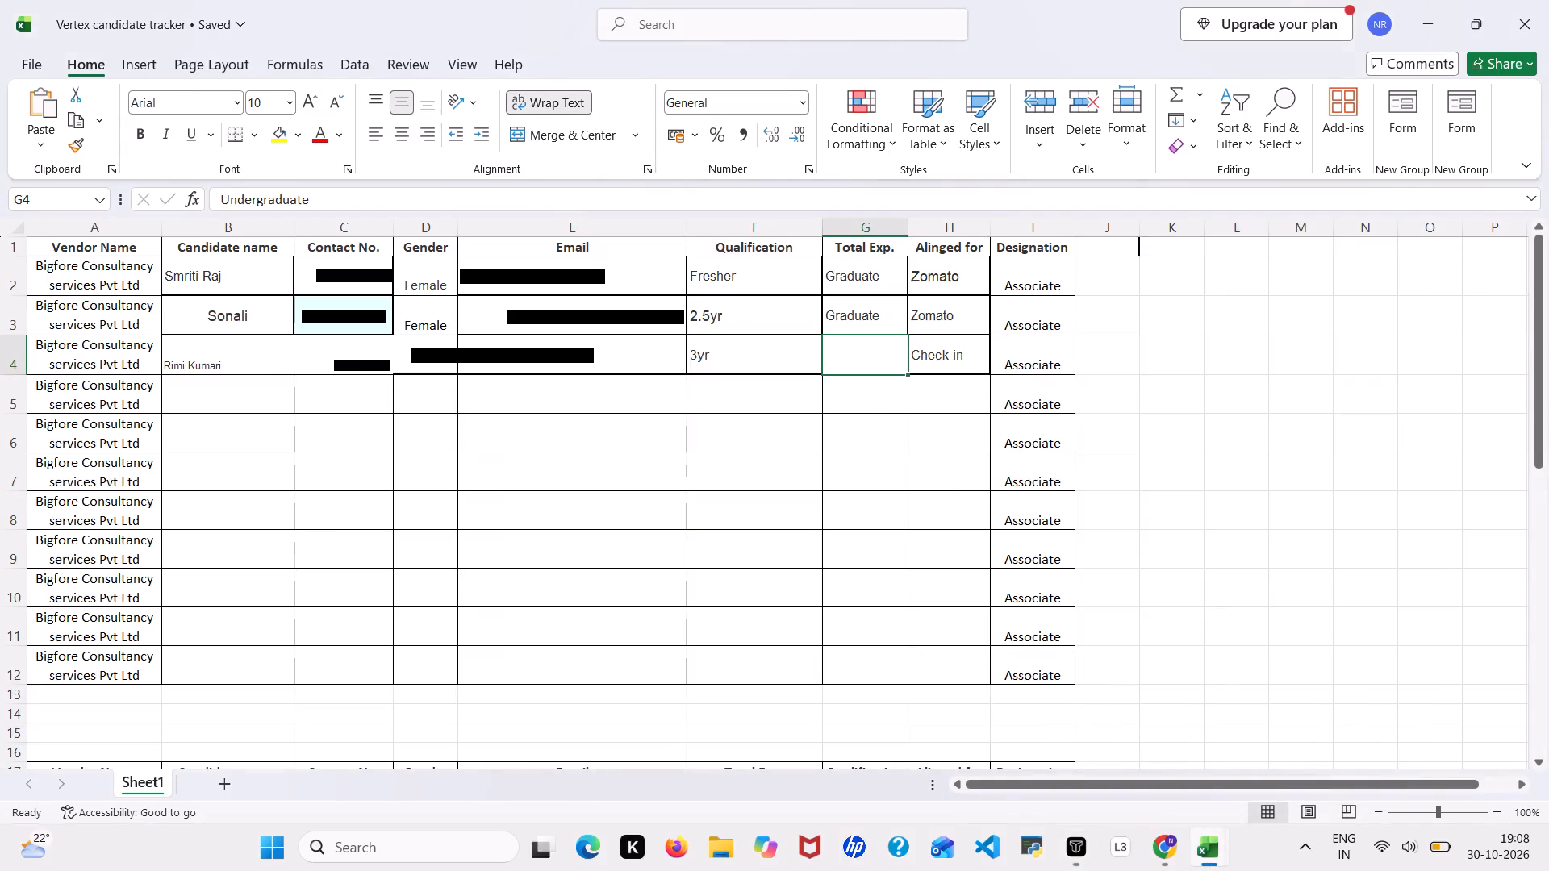
Replace the Undergraduate entry in row 4's Total Exp. cell with UG.
type("UG")
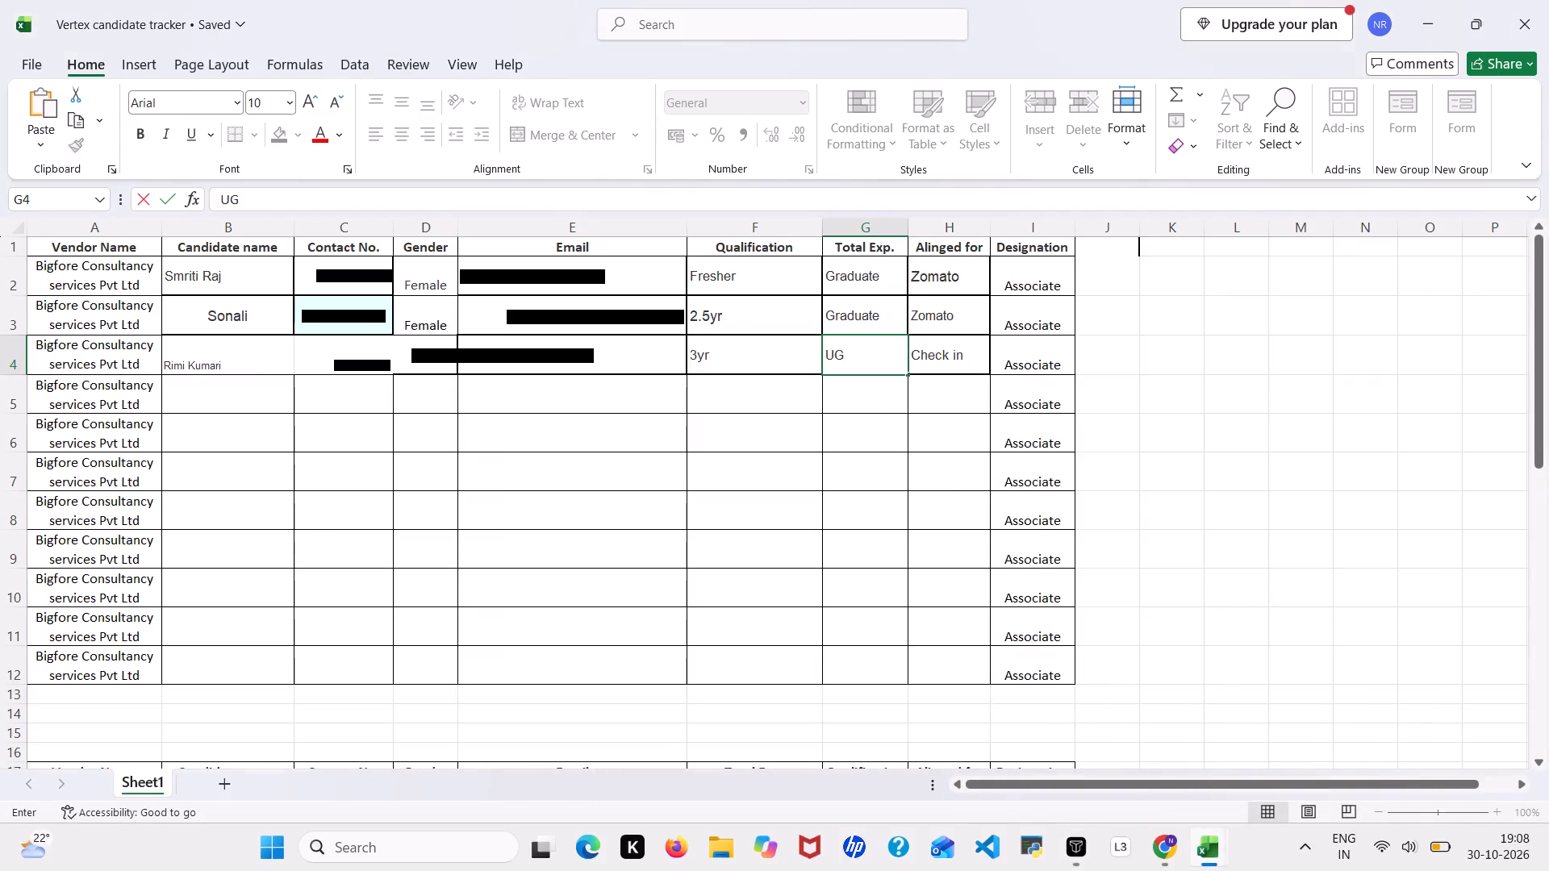
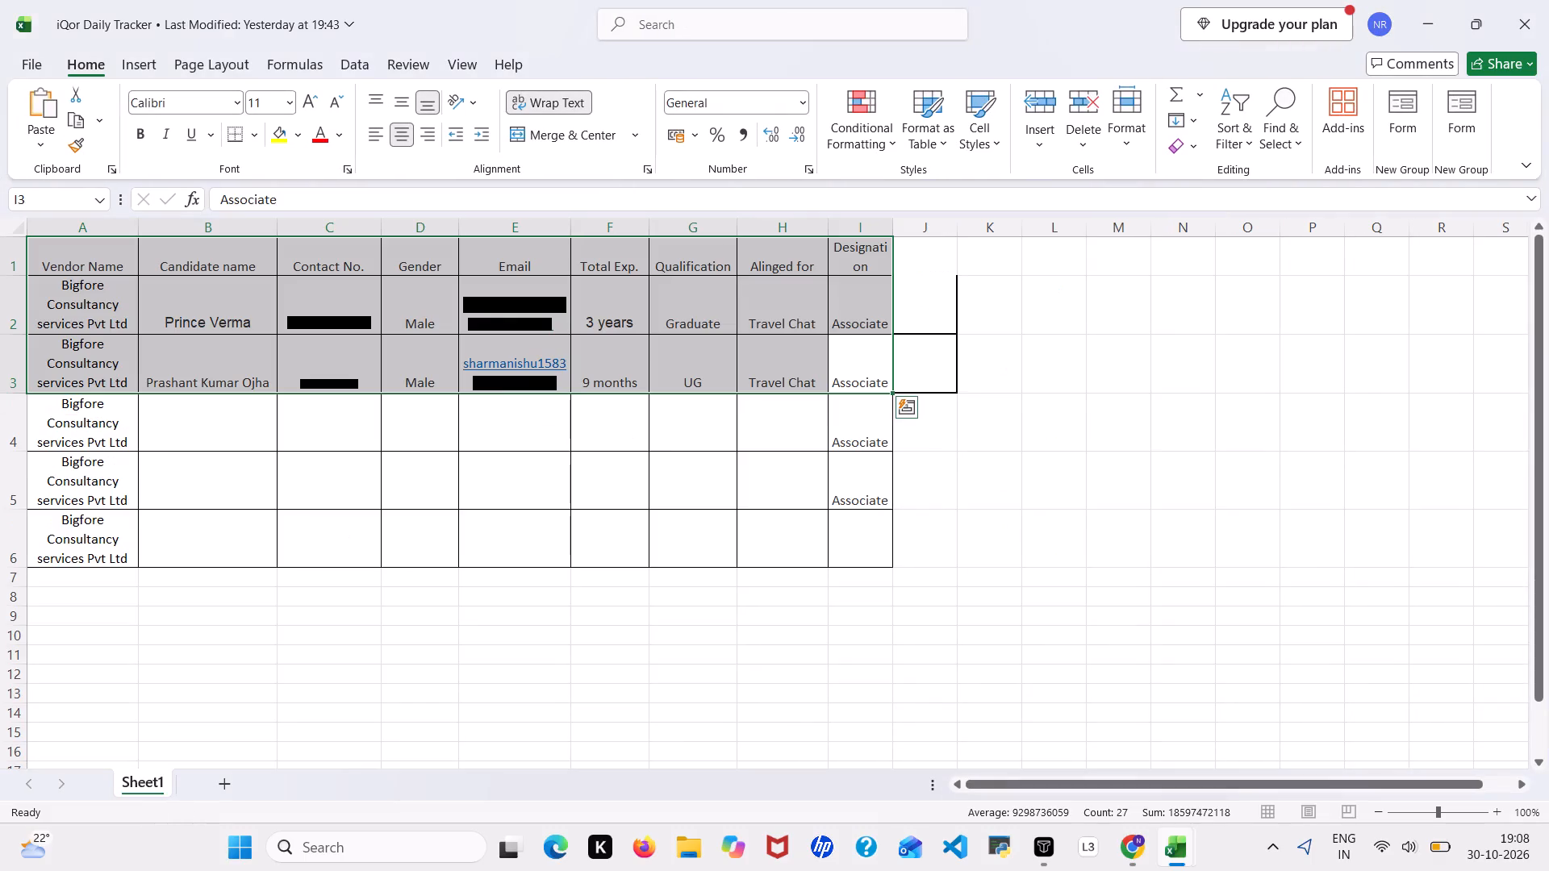
Clear the old candidate details from Candidate name through Qualification in rows 2 and 3 of the iQor Daily Tracker.
left_click(749, 372)
left_click_drag(716, 372, 256, 277)
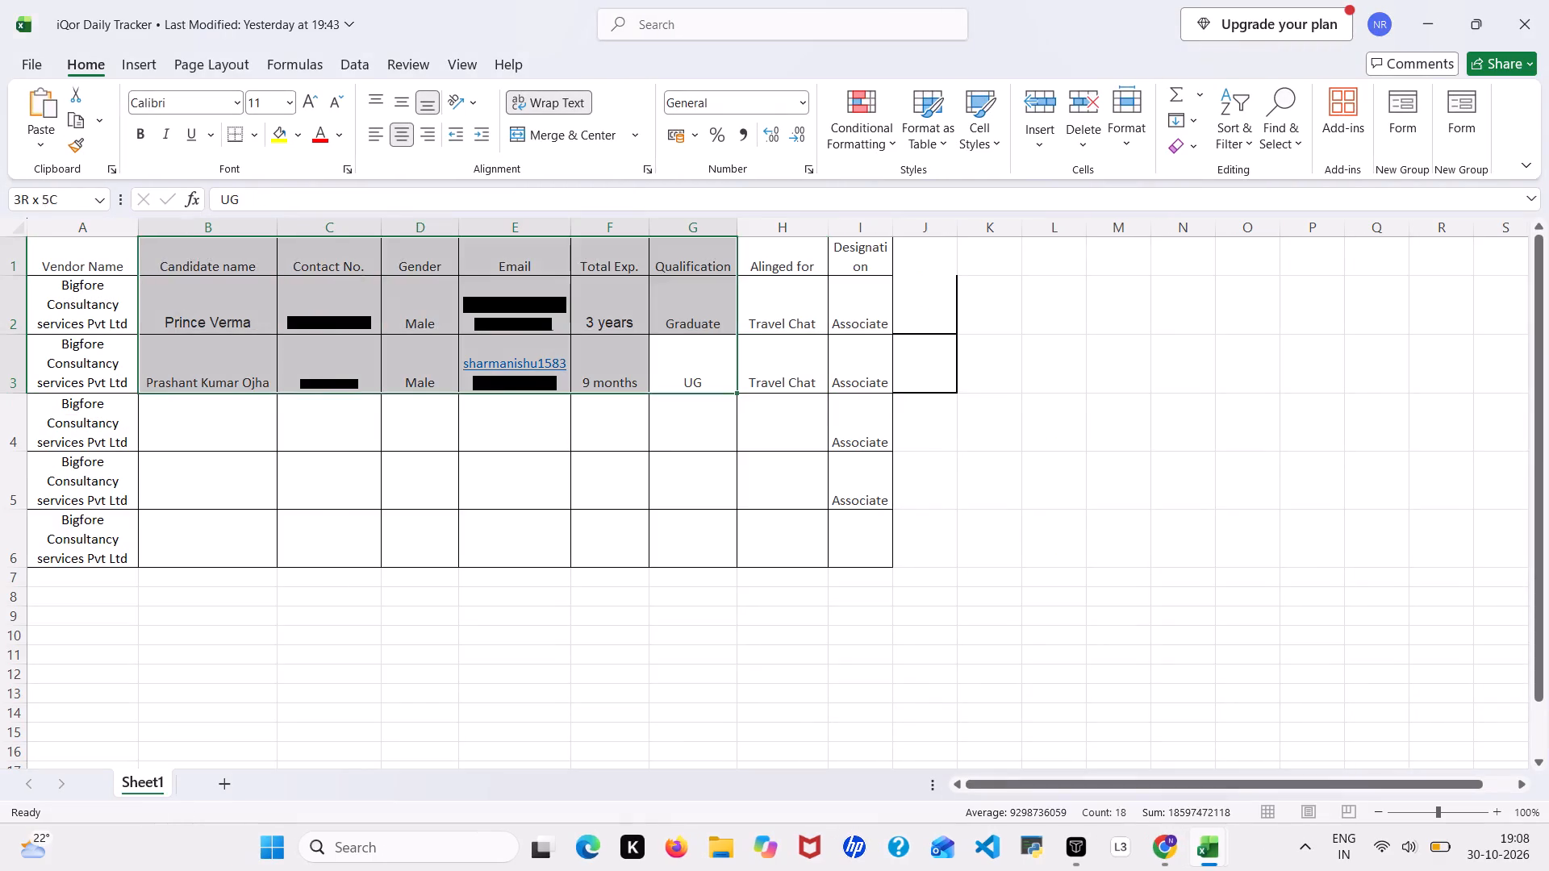
left_click_drag(256, 277, 228, 296)
key("Delete")
left_click(228, 296)
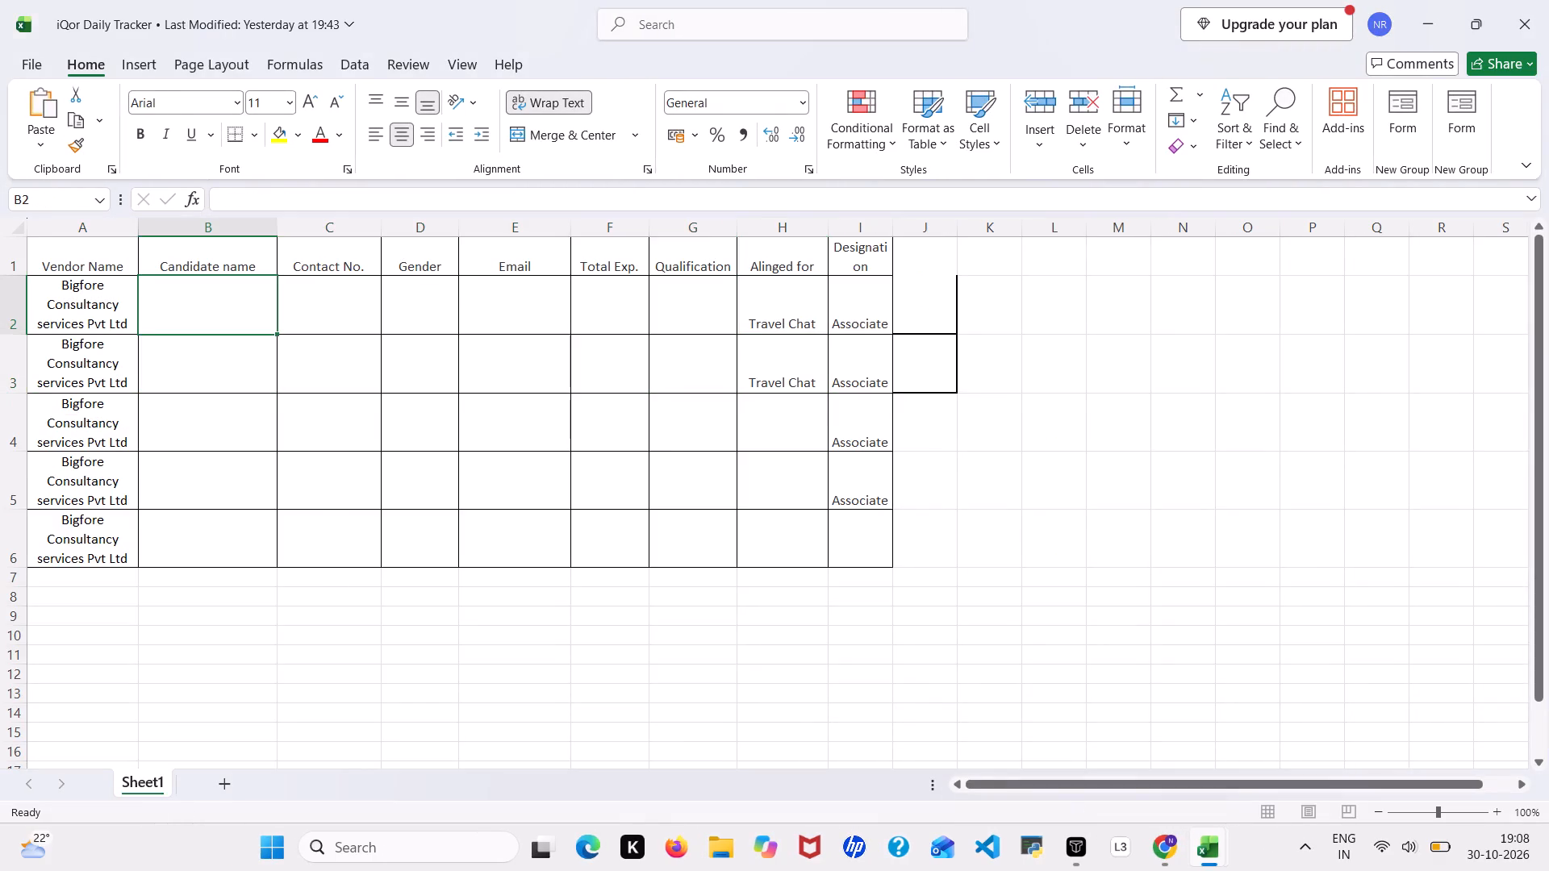
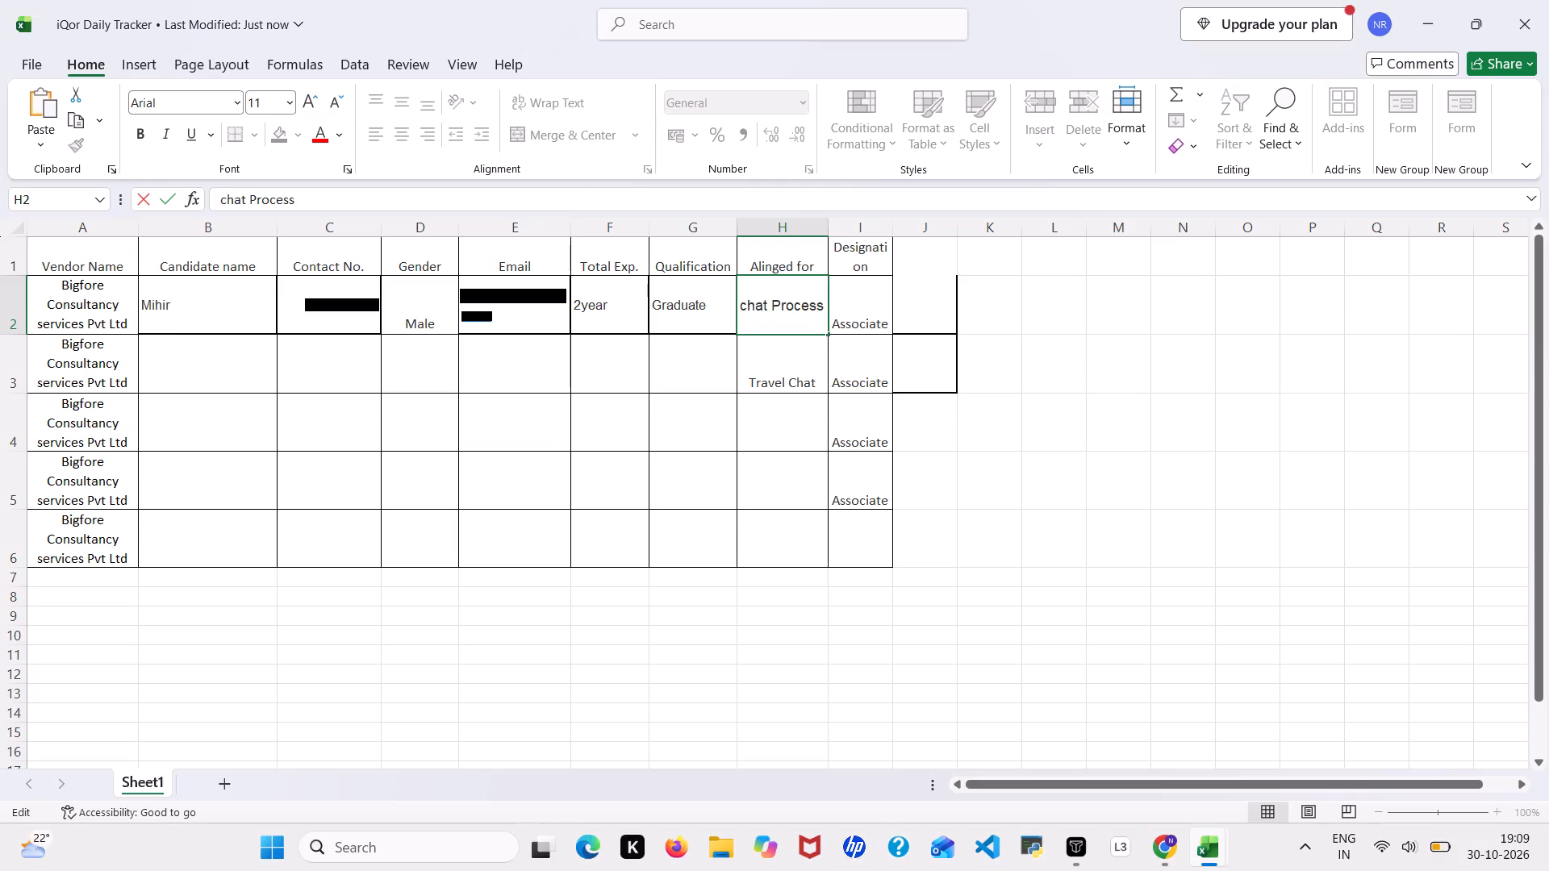
Capitalise the first letter of the Alinged for entry in row 2 so it reads Chat Process.
left_click(746, 310)
key("BackSpace")
key("shift+c")
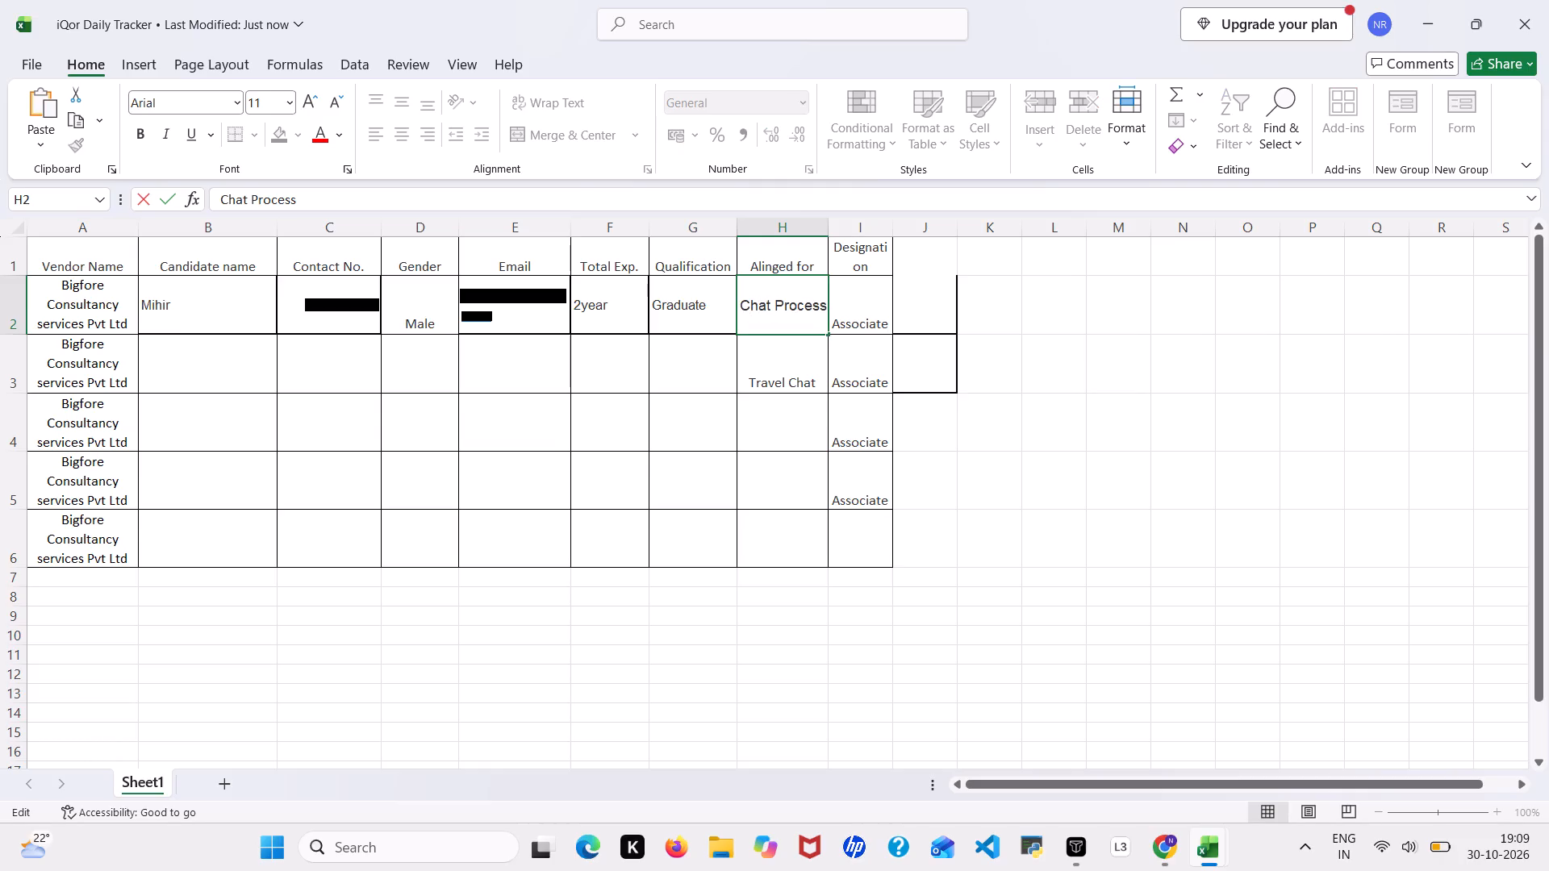
left_click(223, 350)
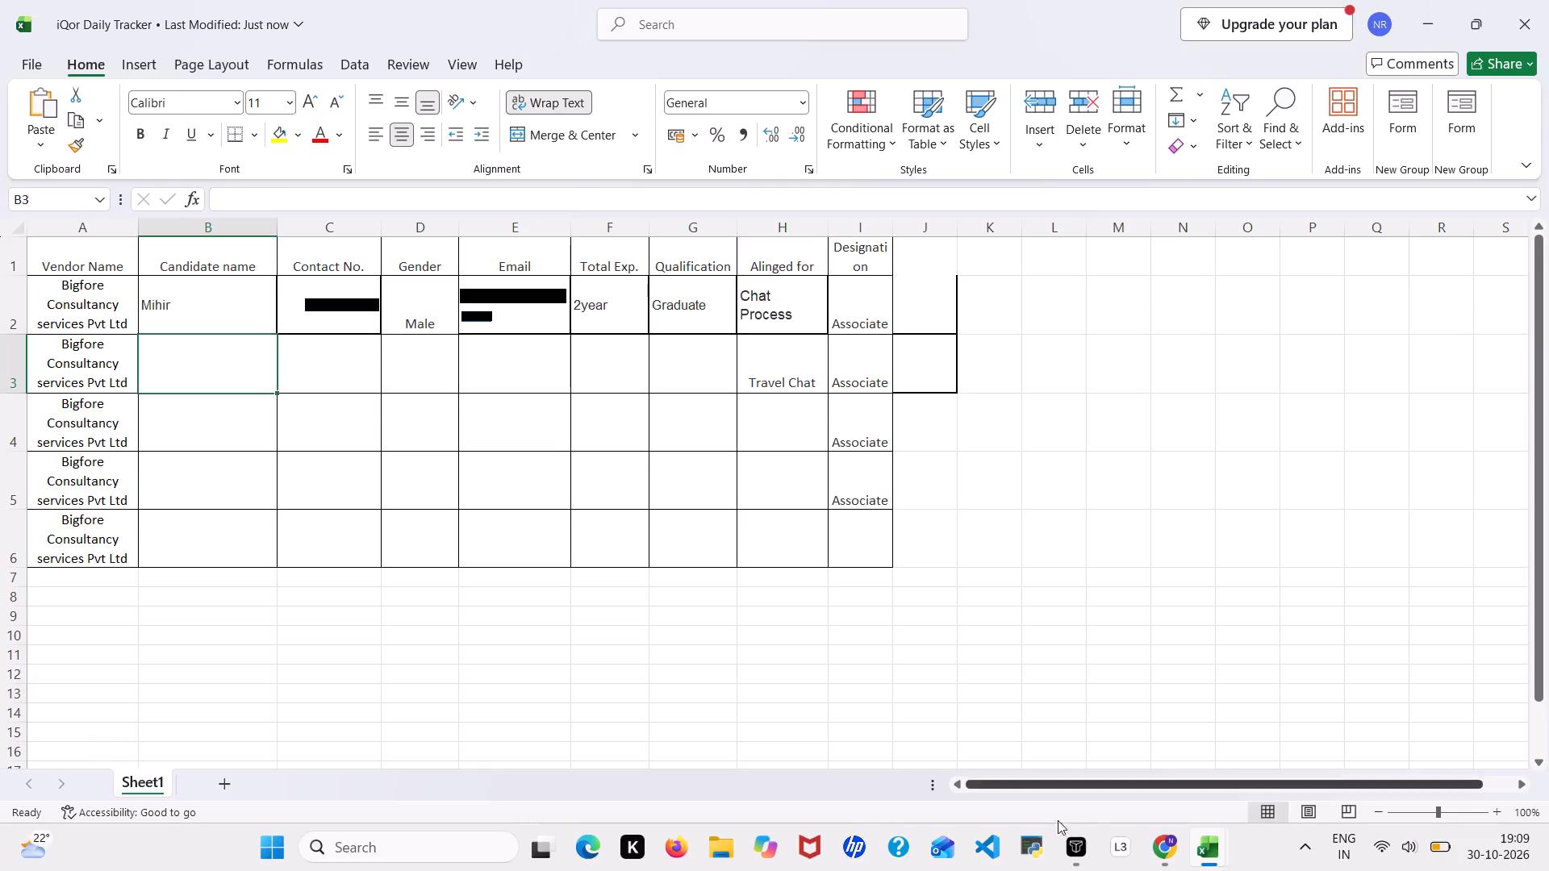
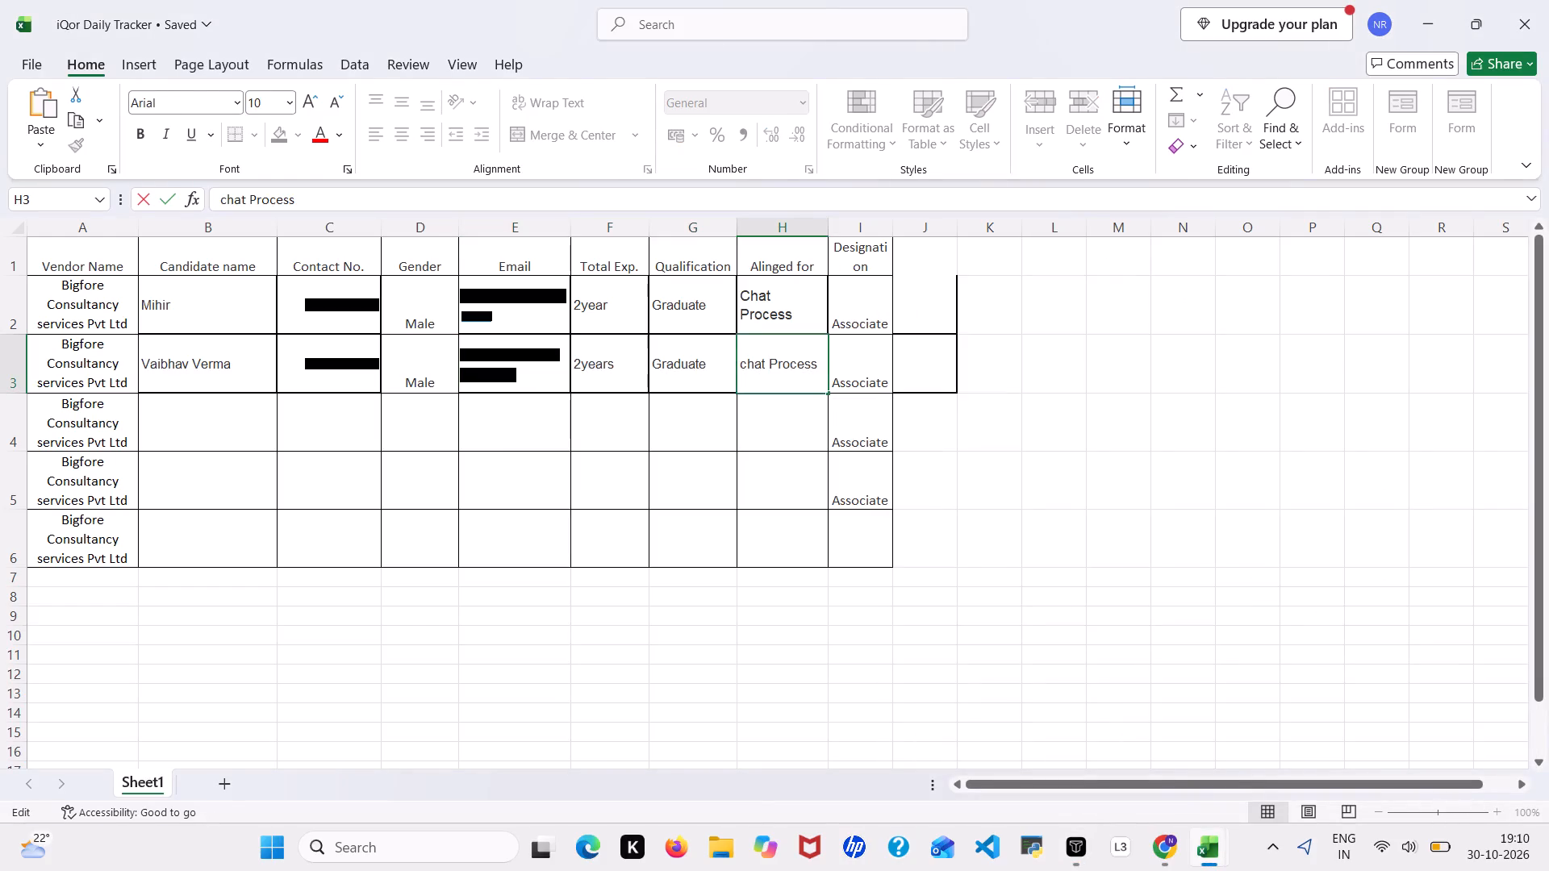
Capitalise the first letter of the Alinged for entry in row 3 so it reads Chat Process.
left_click(747, 367)
key("BackSpace")
key("shift+c")
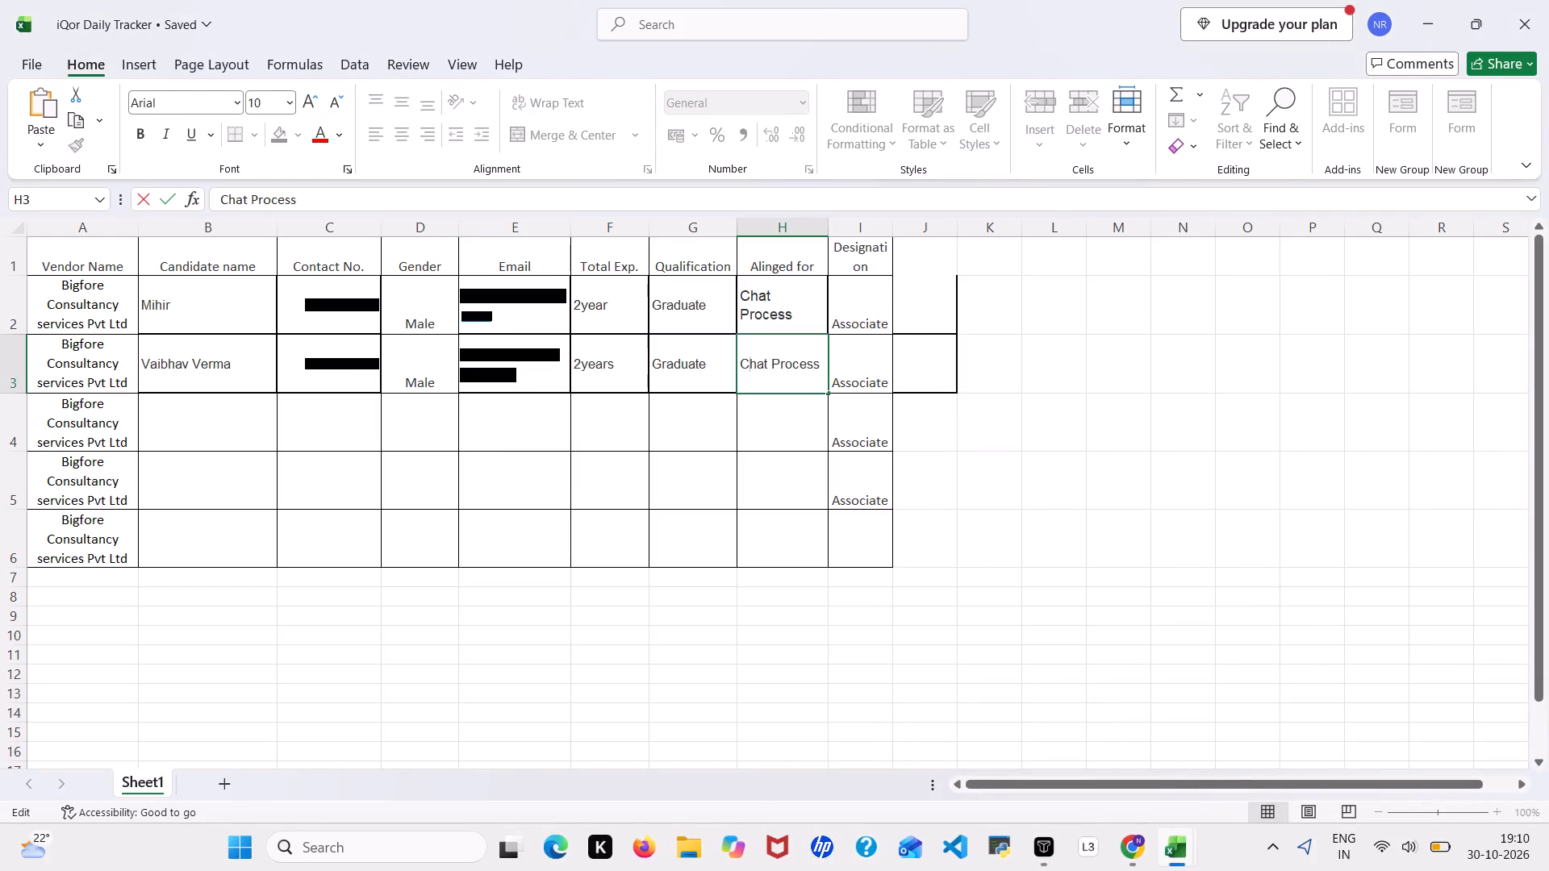
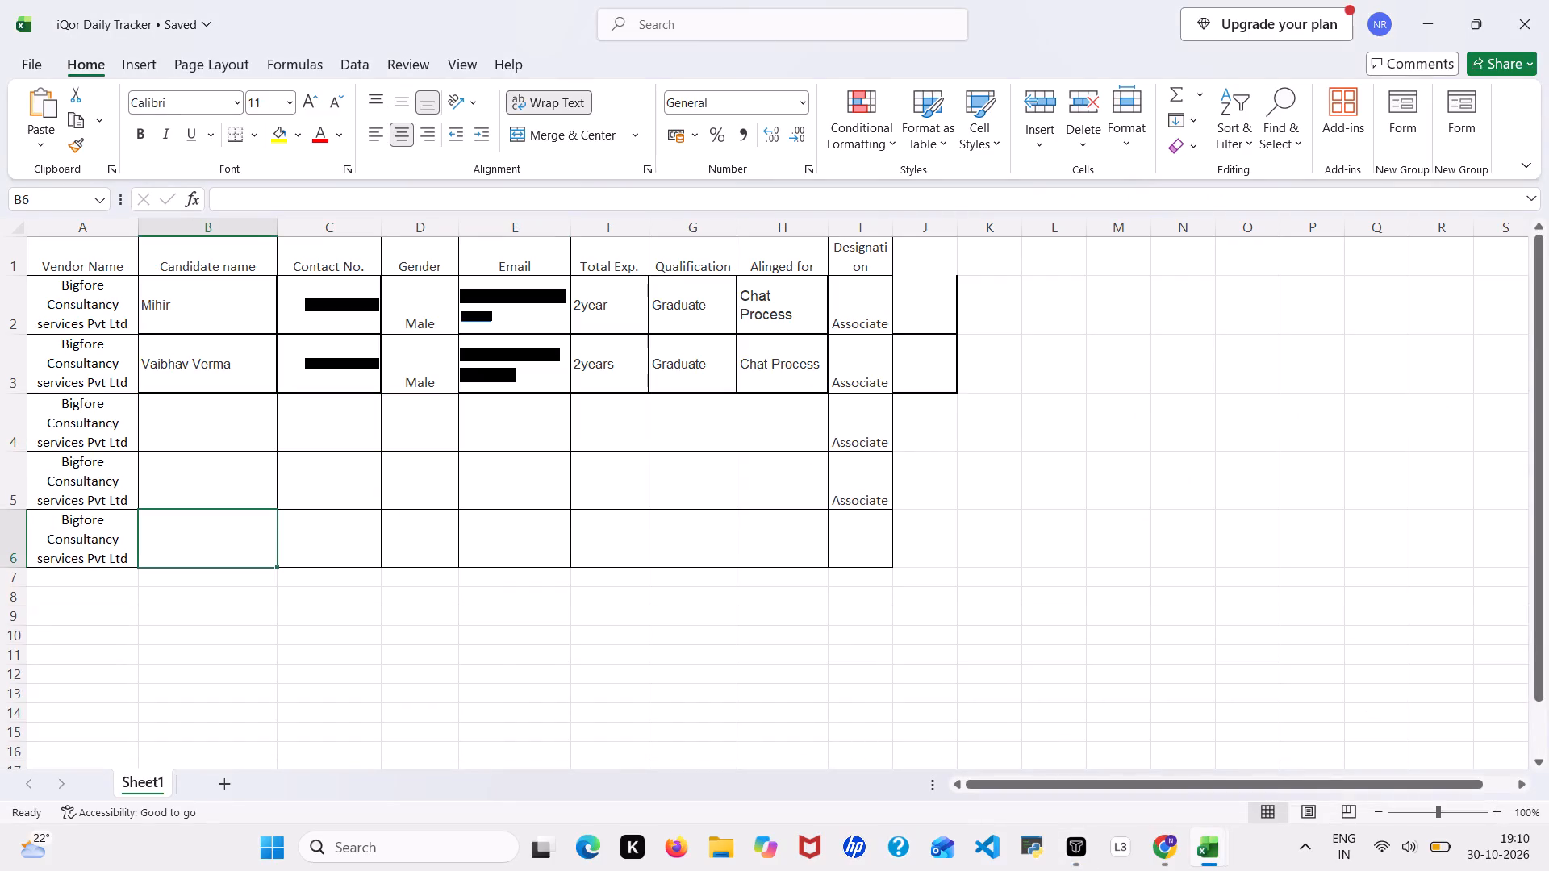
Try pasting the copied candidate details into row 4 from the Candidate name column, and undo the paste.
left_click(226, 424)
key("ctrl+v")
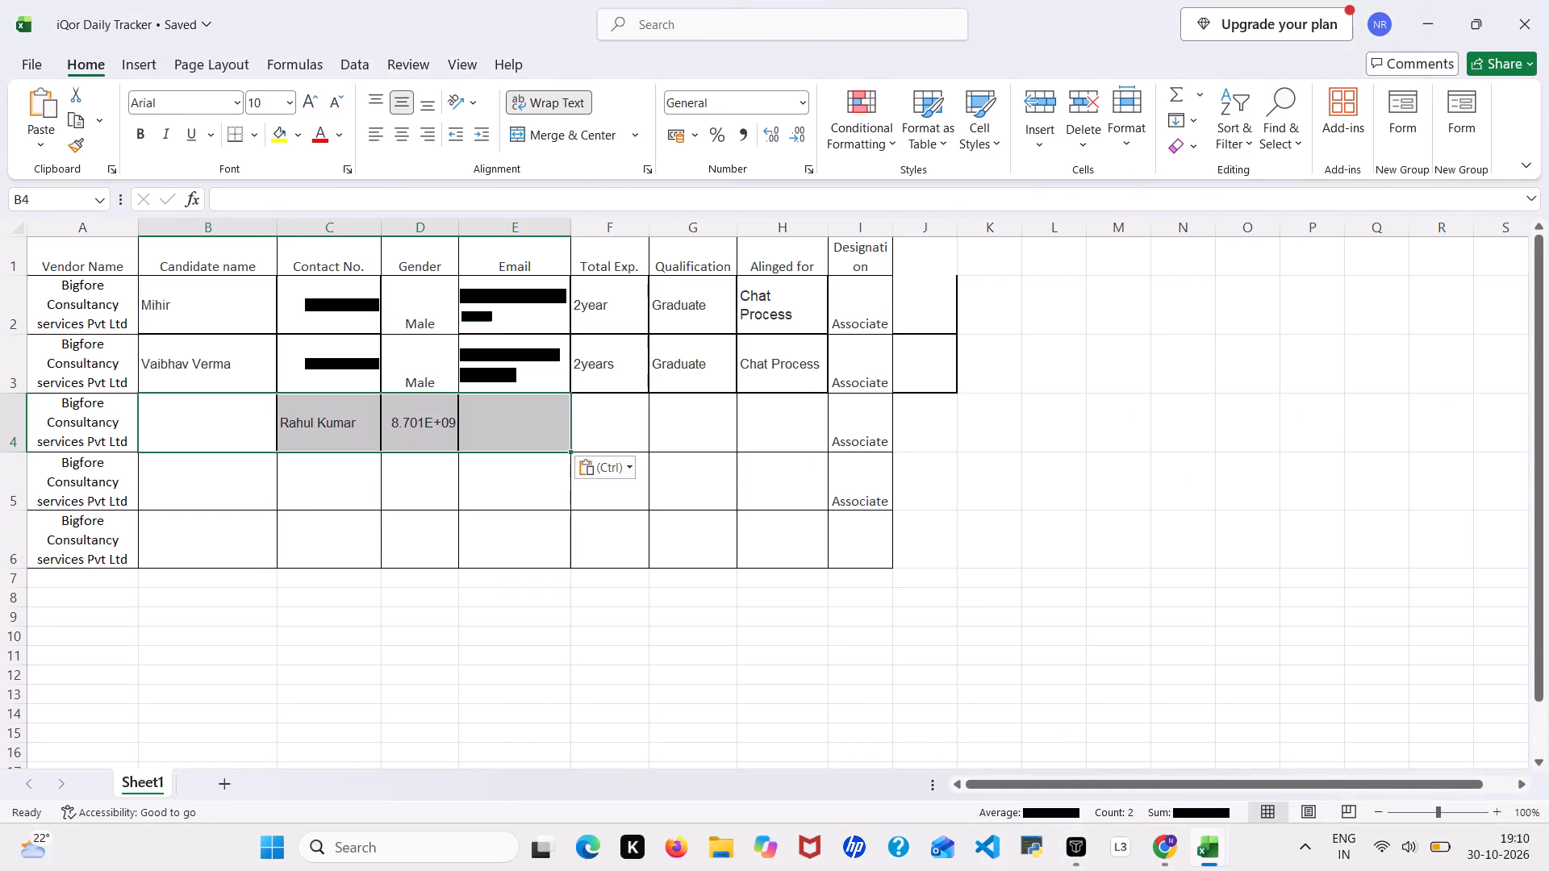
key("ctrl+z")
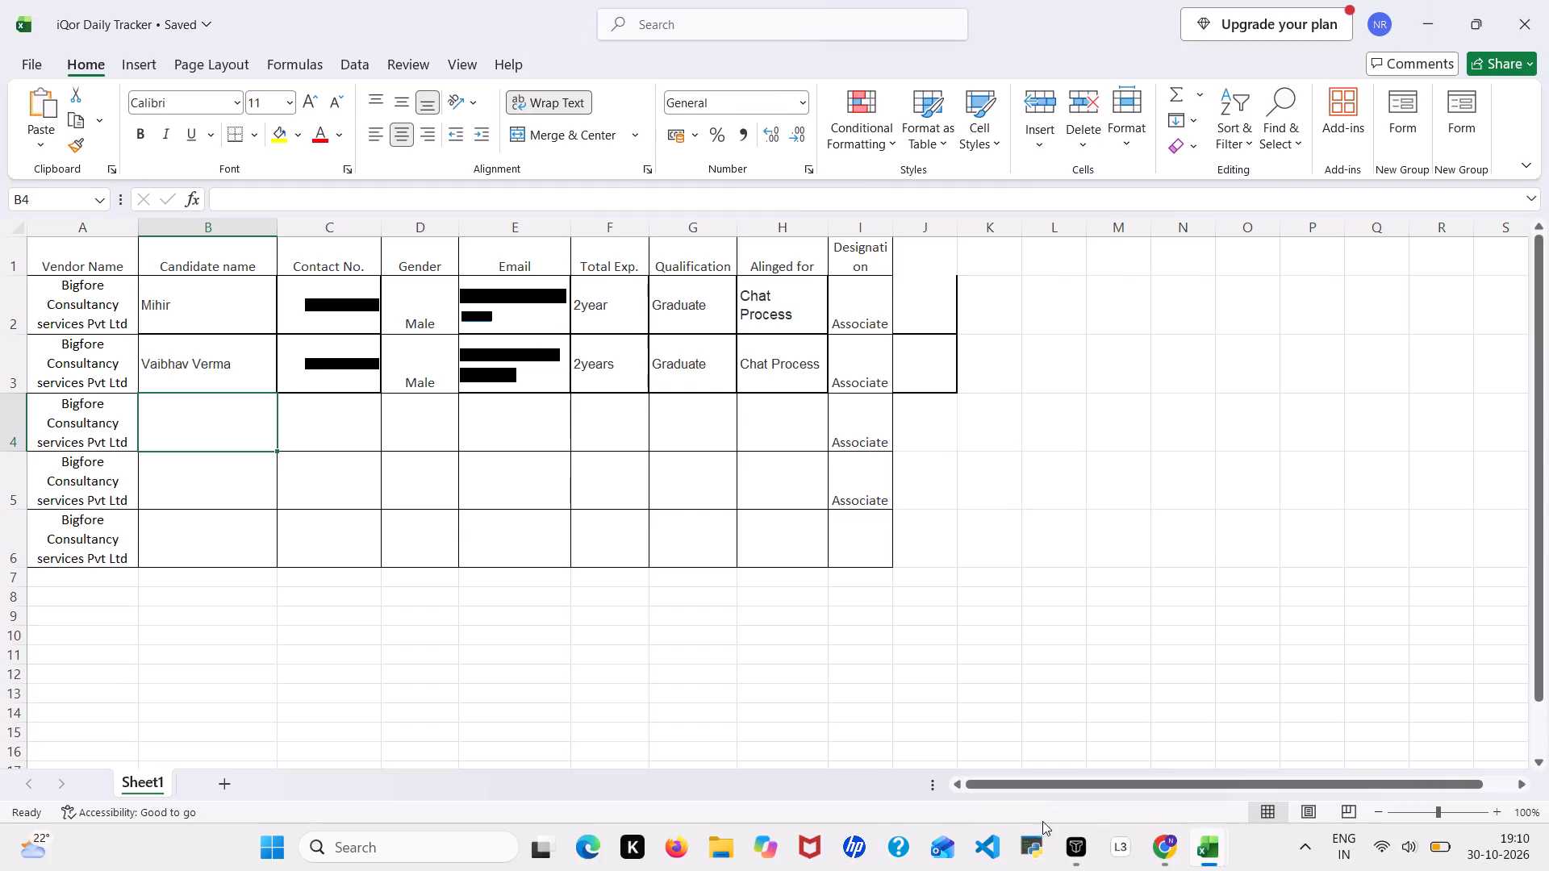
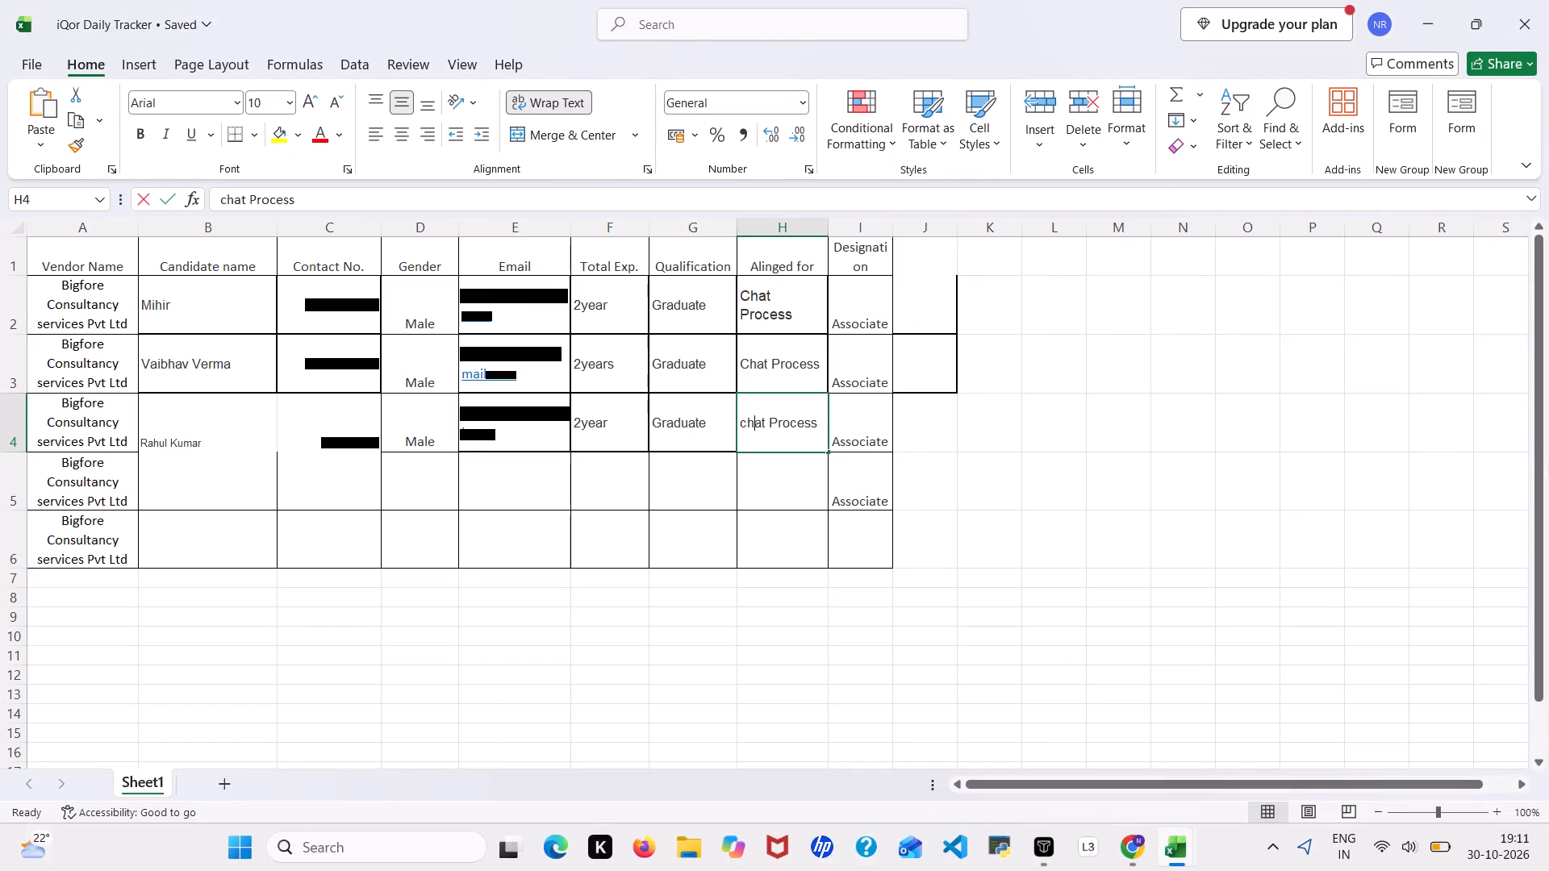
Correct the capitalisation of the row 4 entry under Alinged for so it reads "Chat Process".
left_click(746, 423)
key("BackSpace")
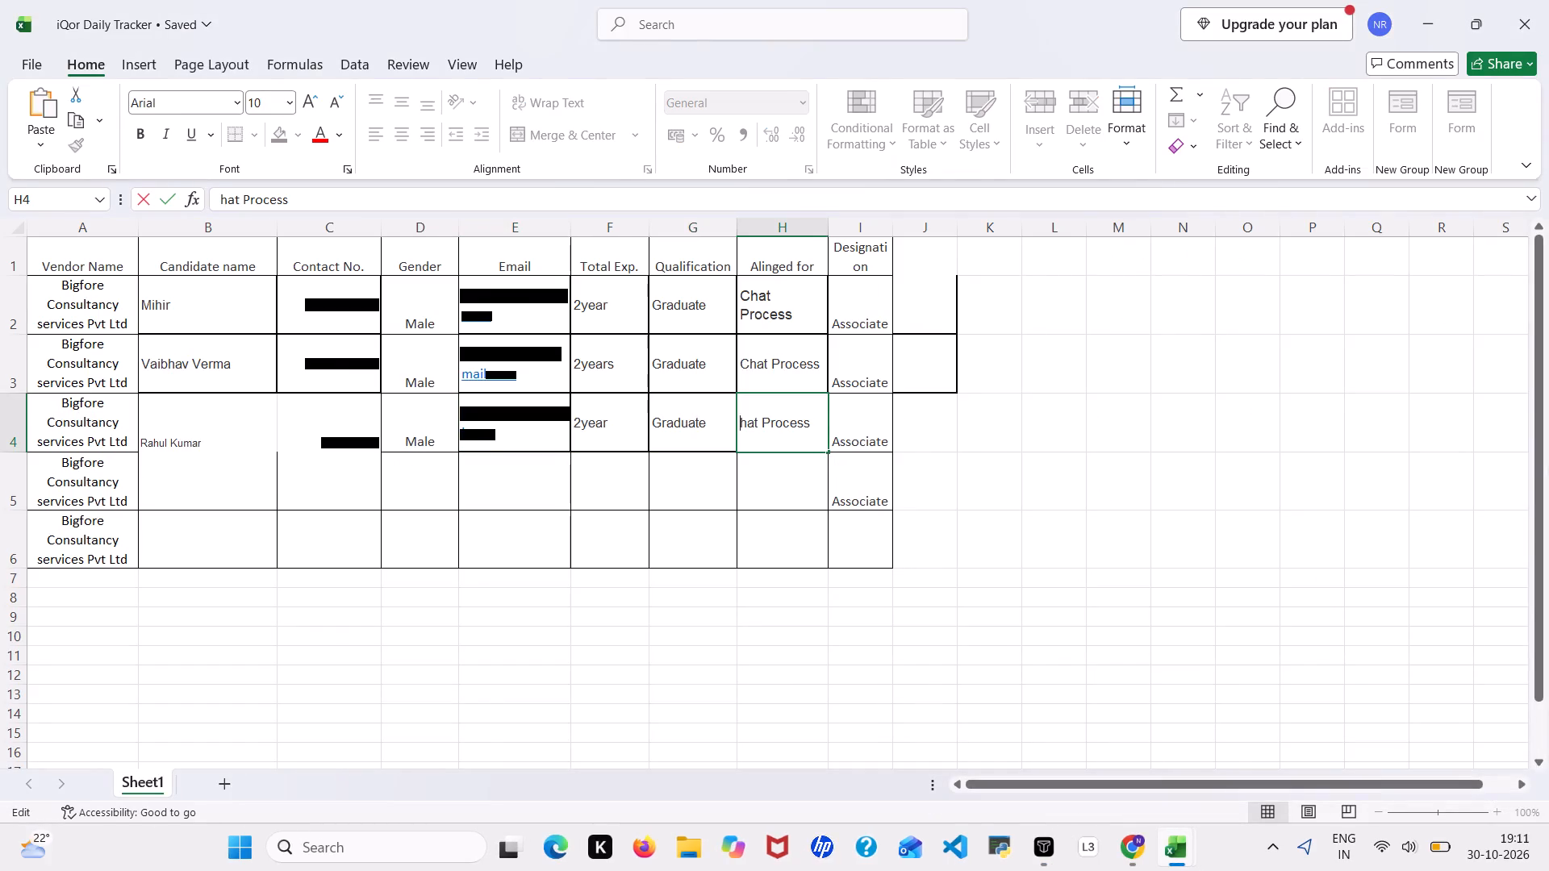
key("shift+c")
left_click(872, 574)
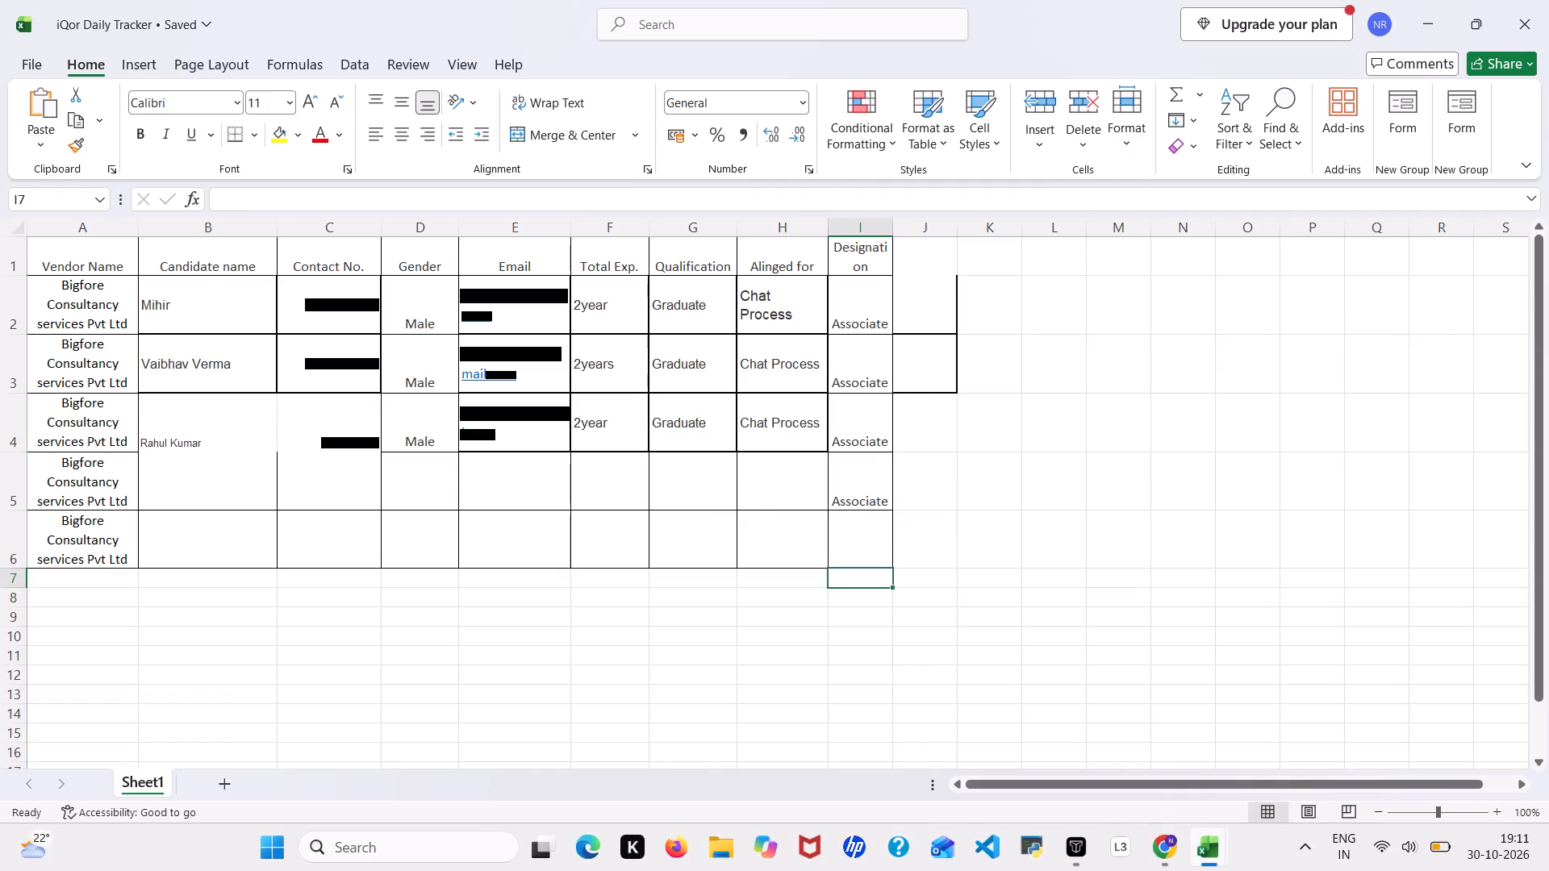
Apply all borders to the header and the three candidate rows, from Vendor Name to Designation (A1:I4).
left_click_drag(866, 448, 106, 277)
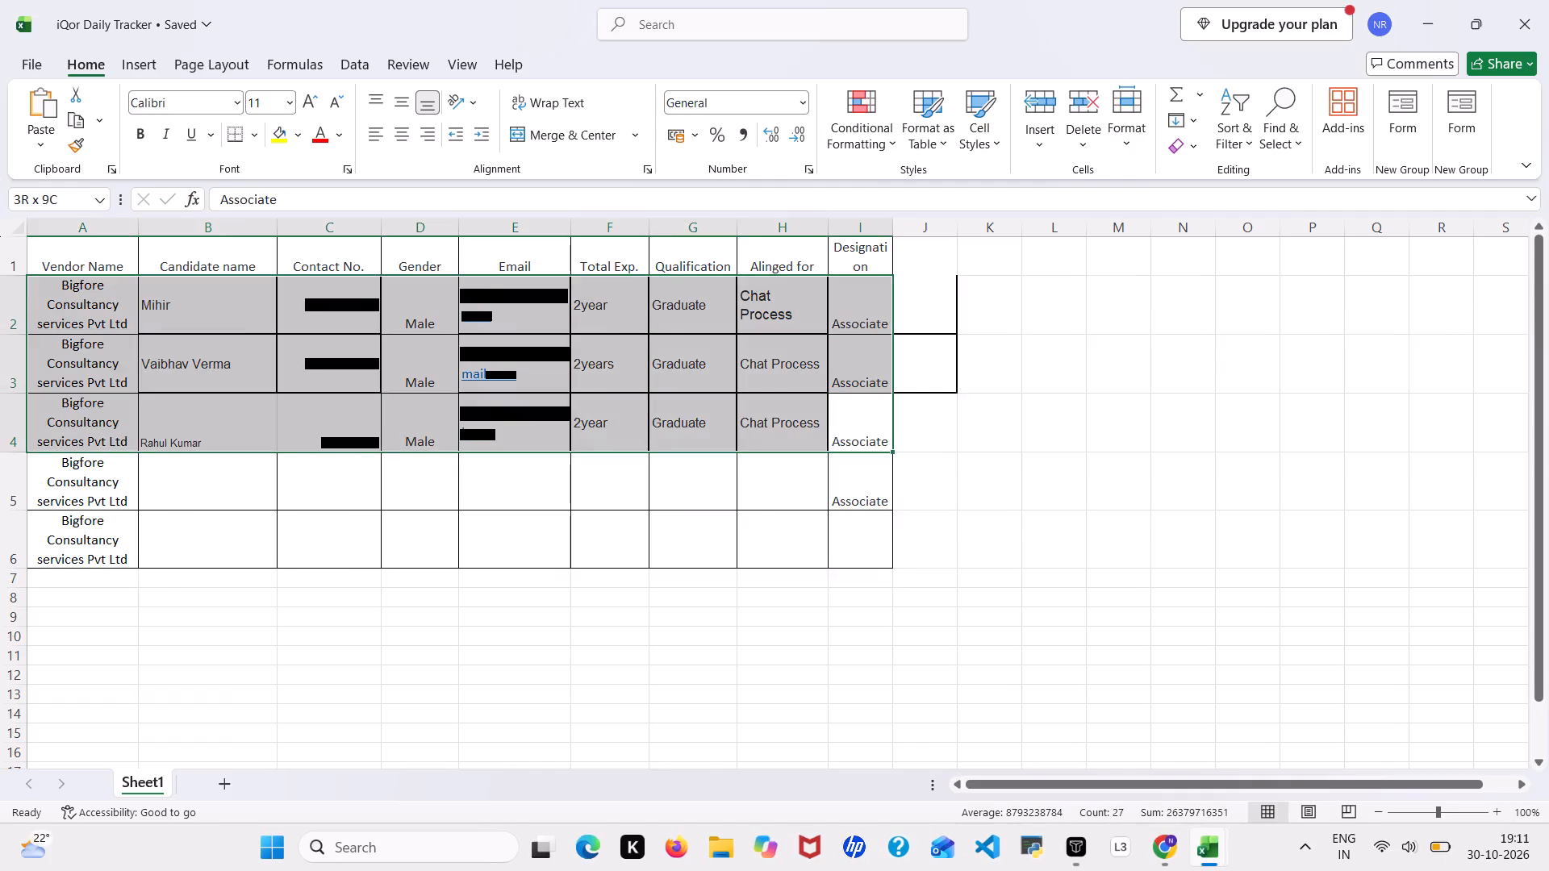
left_click_drag(106, 277, 101, 265)
left_click(248, 134)
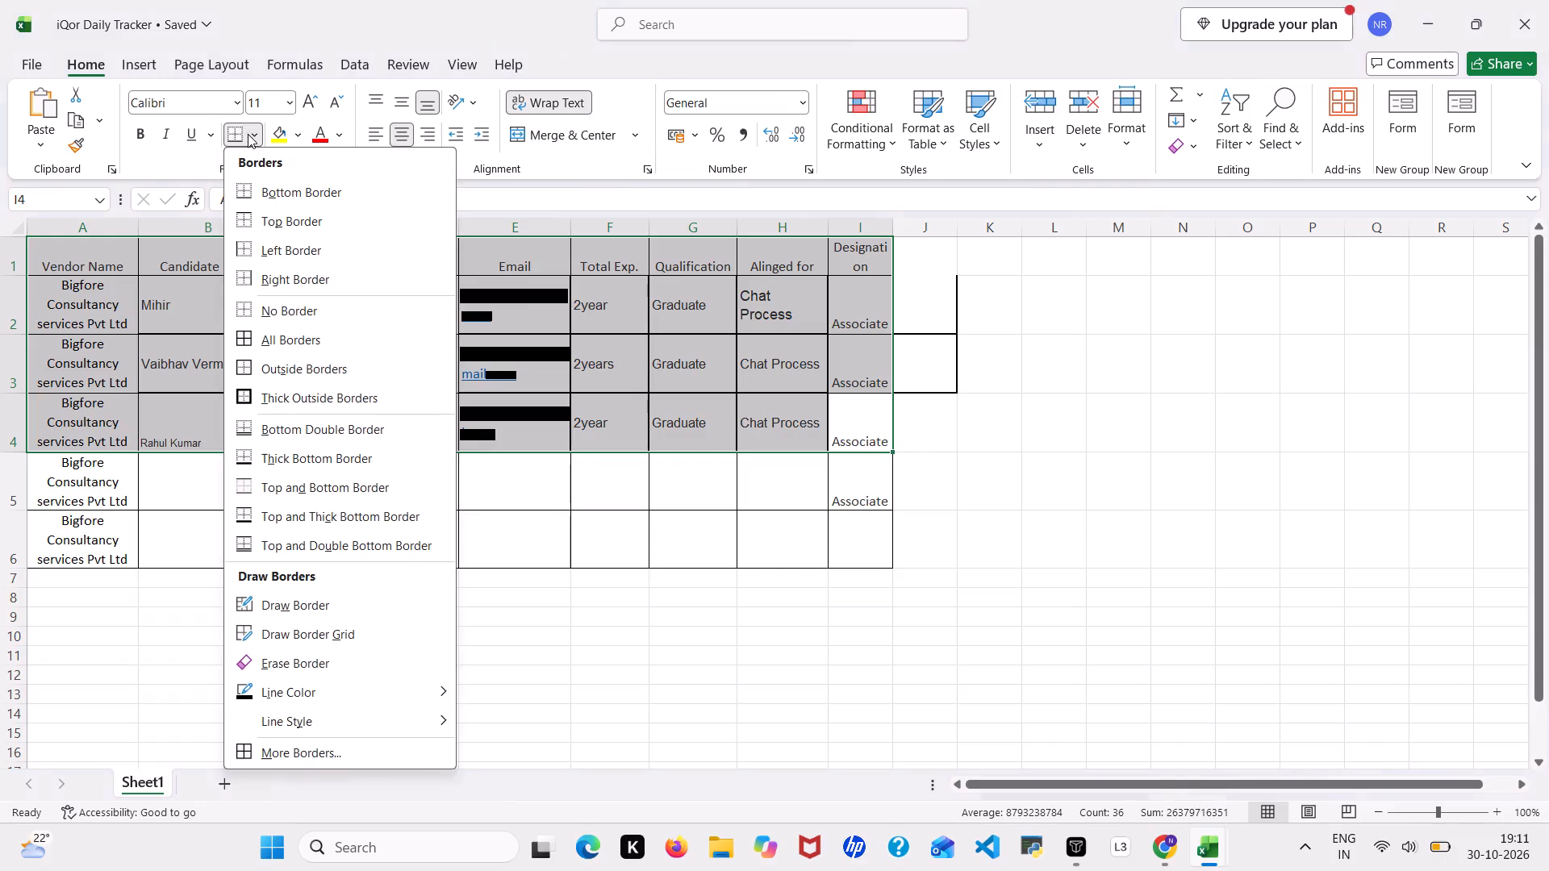
left_click(288, 347)
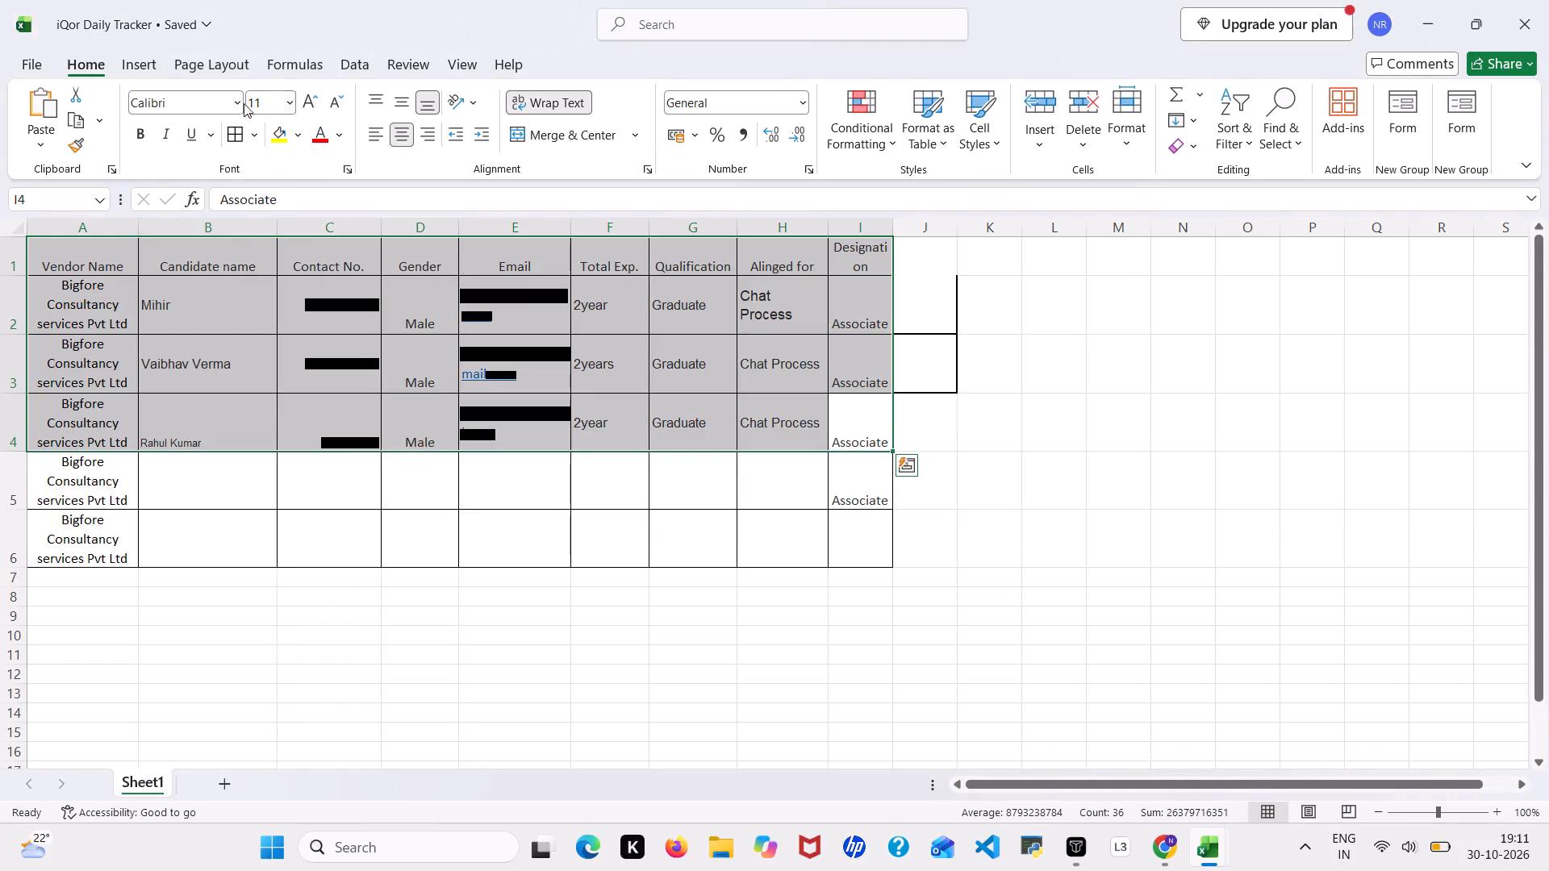
Set the font of the header and the three candidate rows to Calibri, size 11.
left_click(240, 98)
left_click(209, 186)
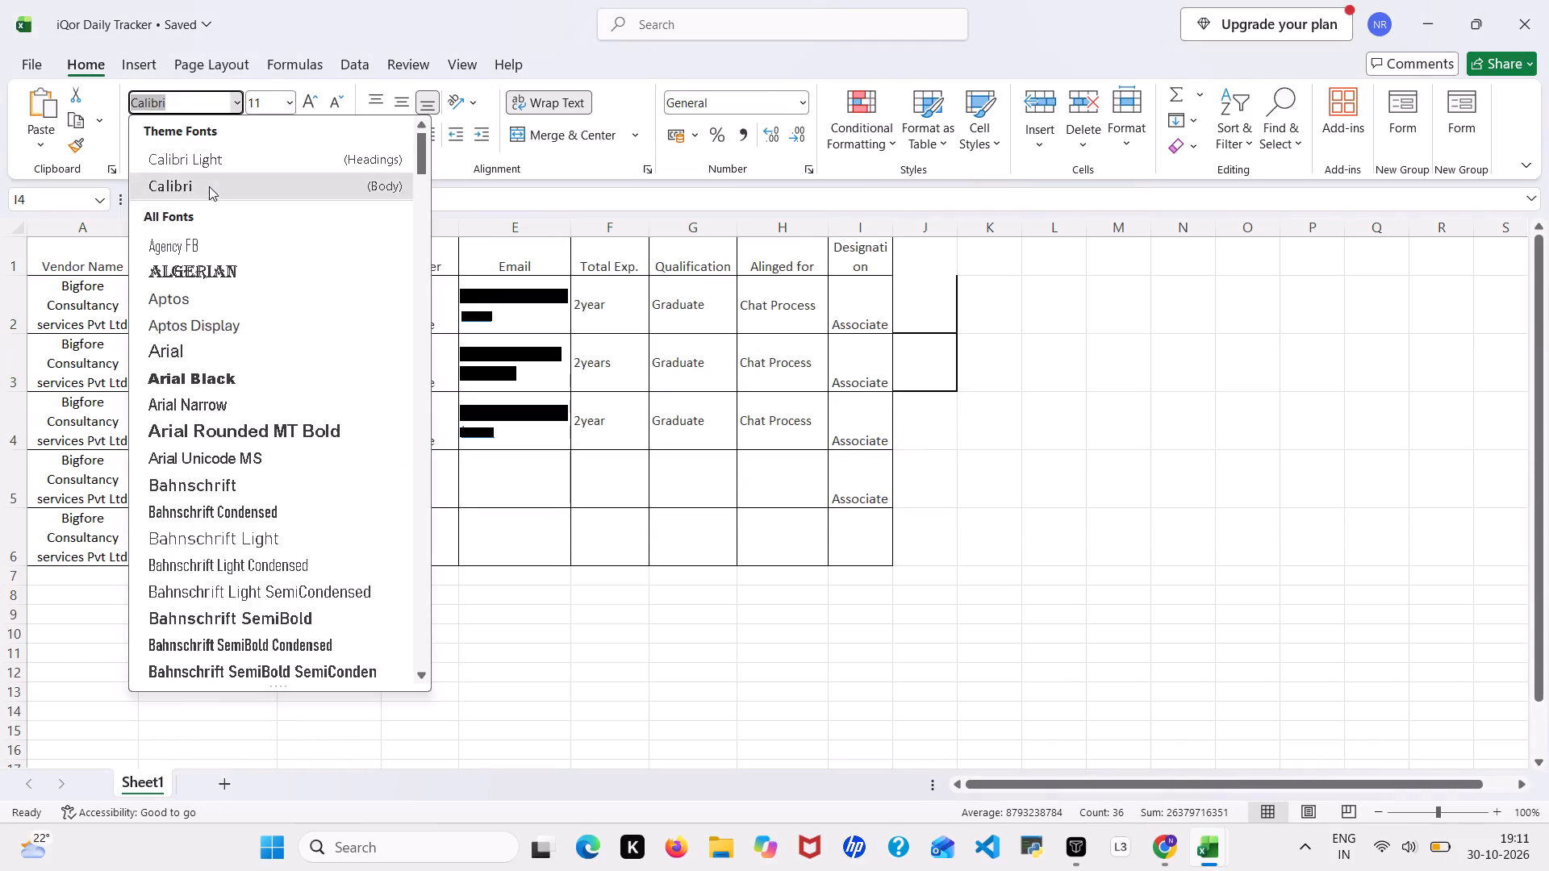
left_click(289, 107)
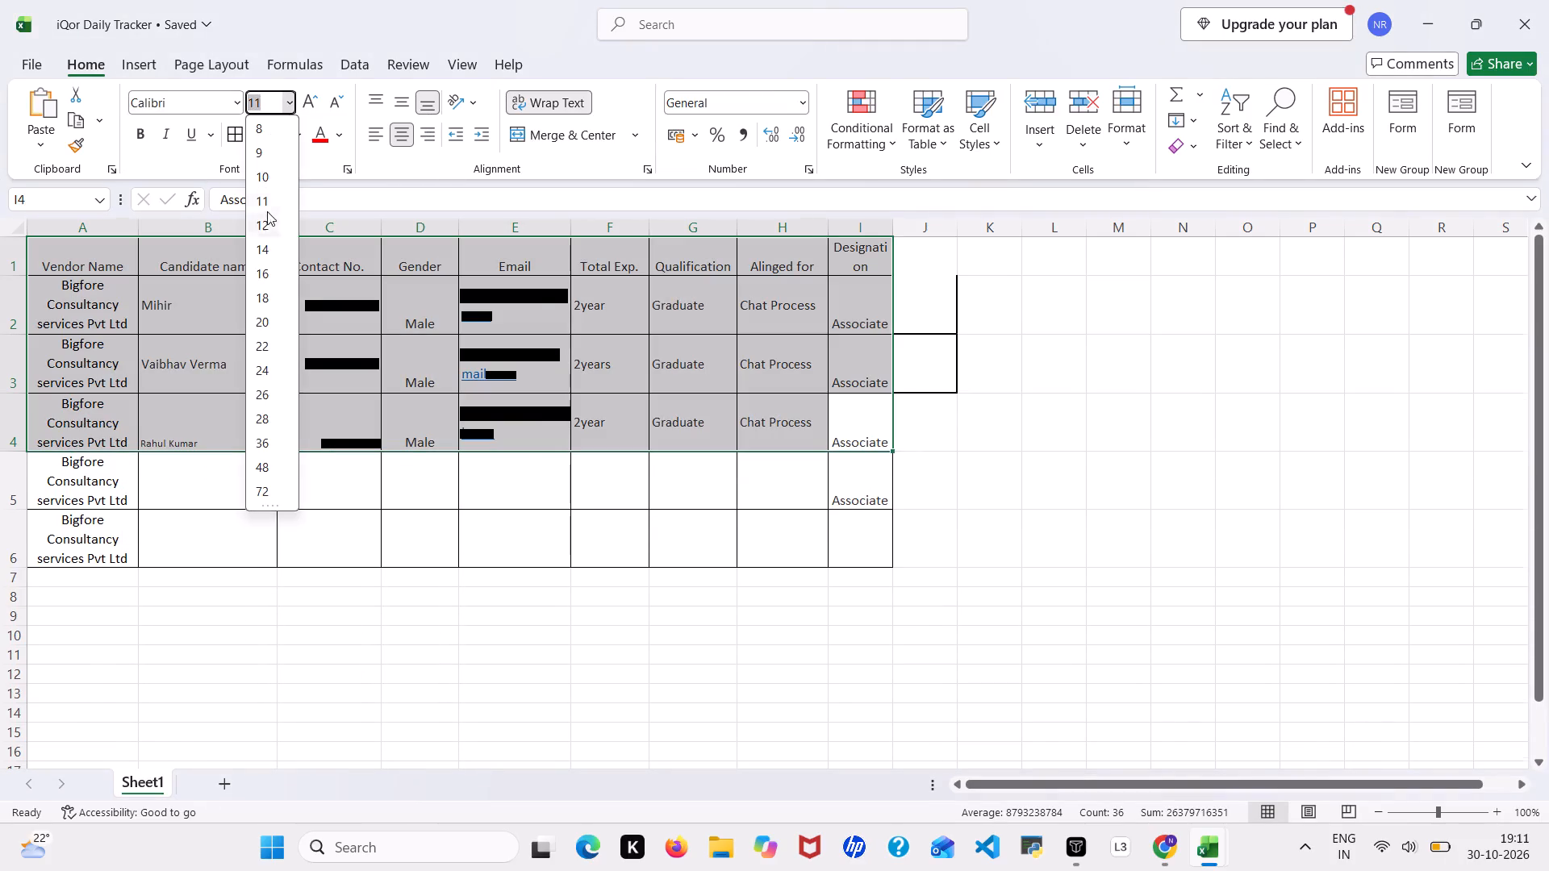
left_click(264, 205)
Align the contents of the header and the three candidate rows to the cell bottom and centre them horizontally.
left_click(439, 109)
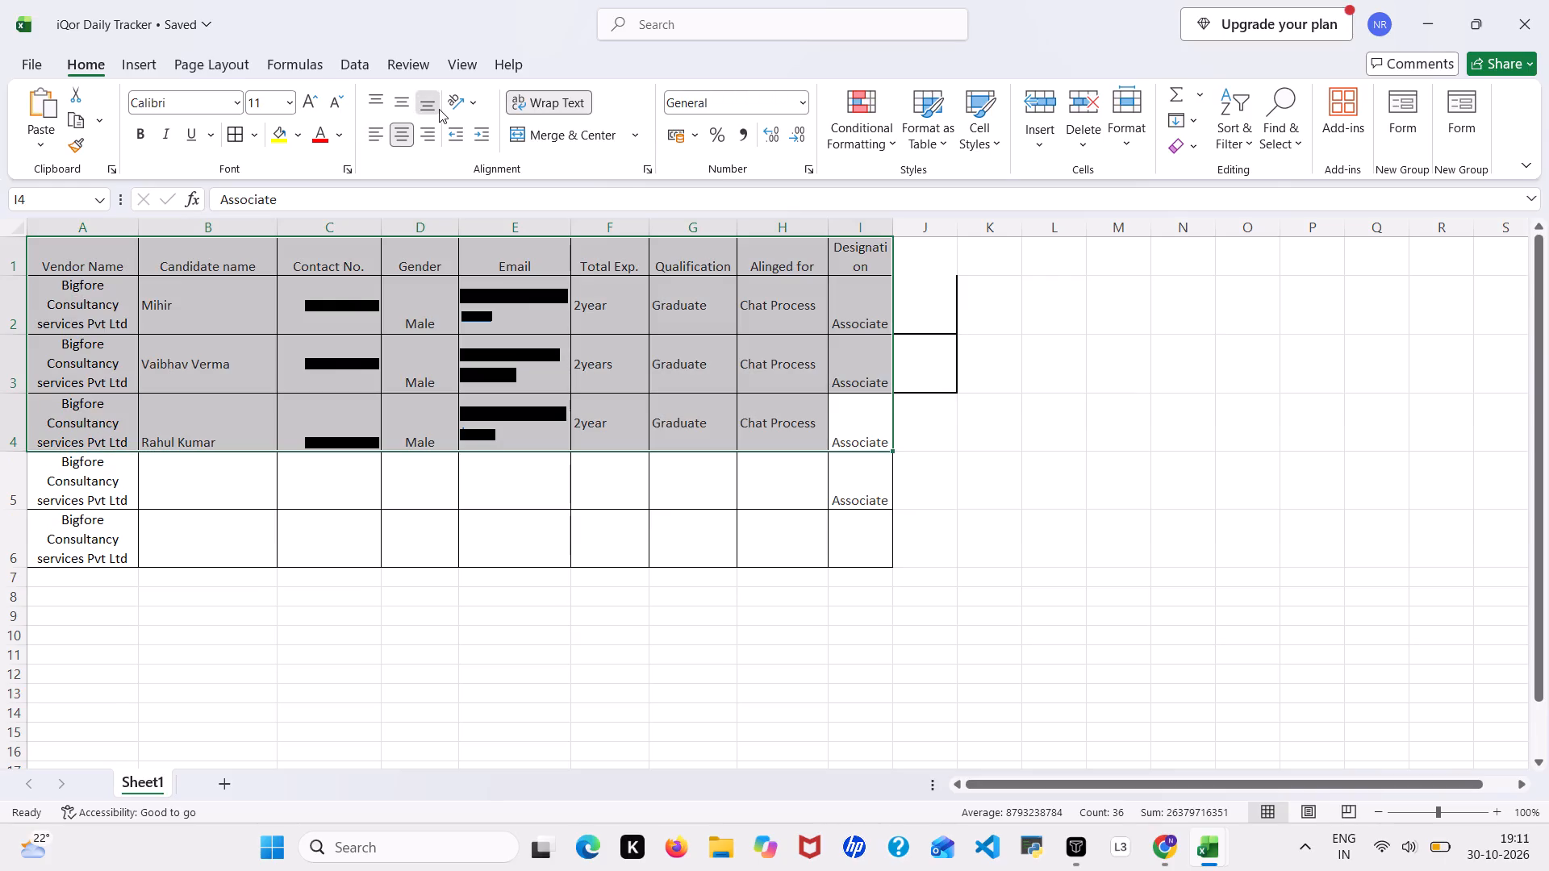
left_click(403, 142)
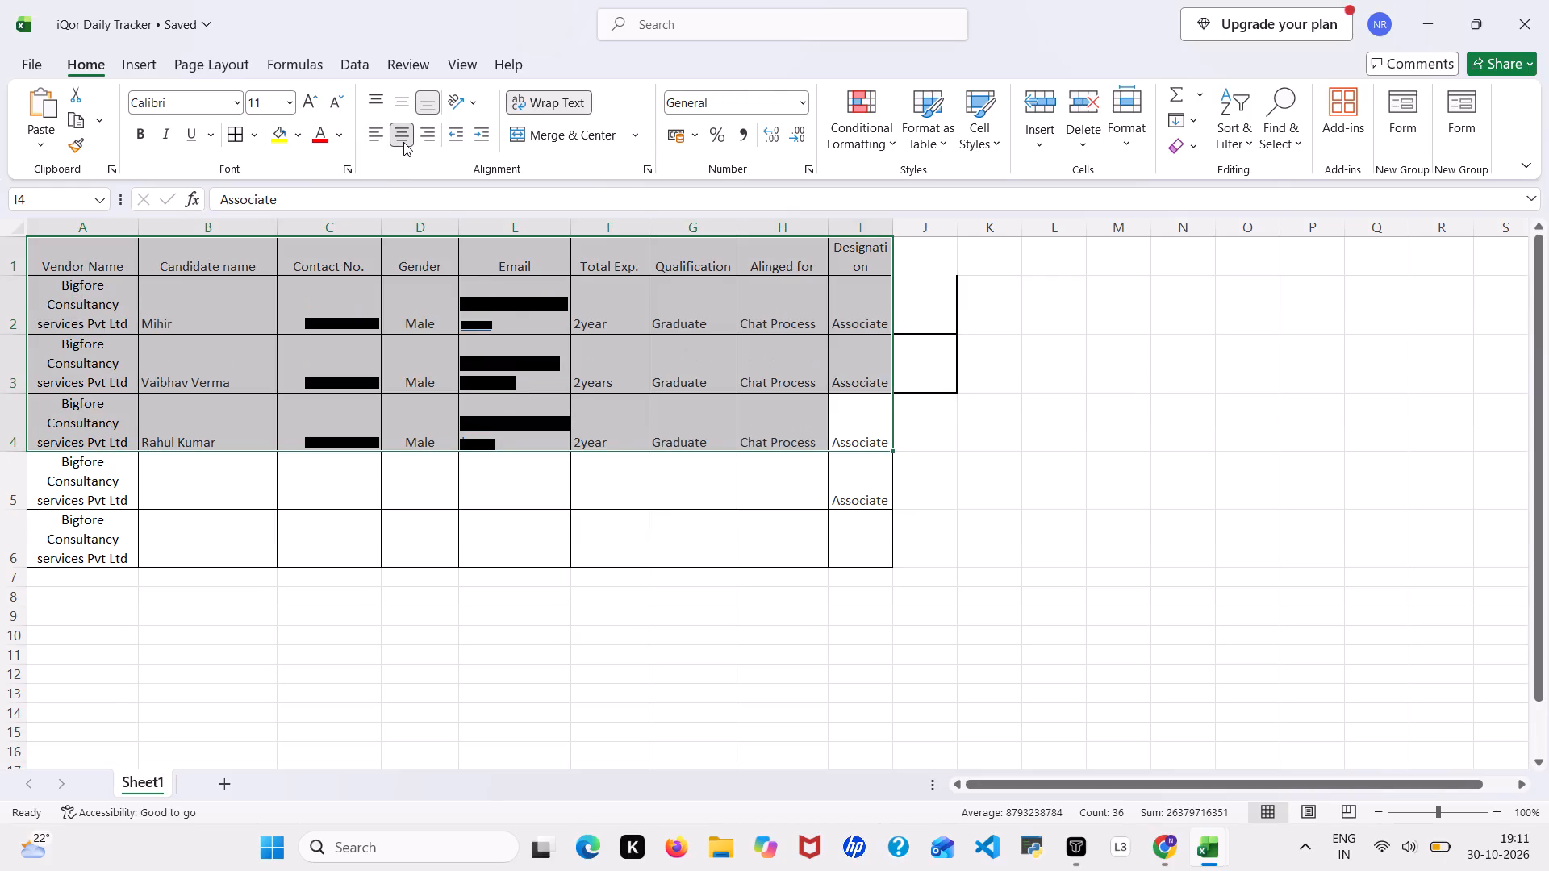
left_click(403, 142)
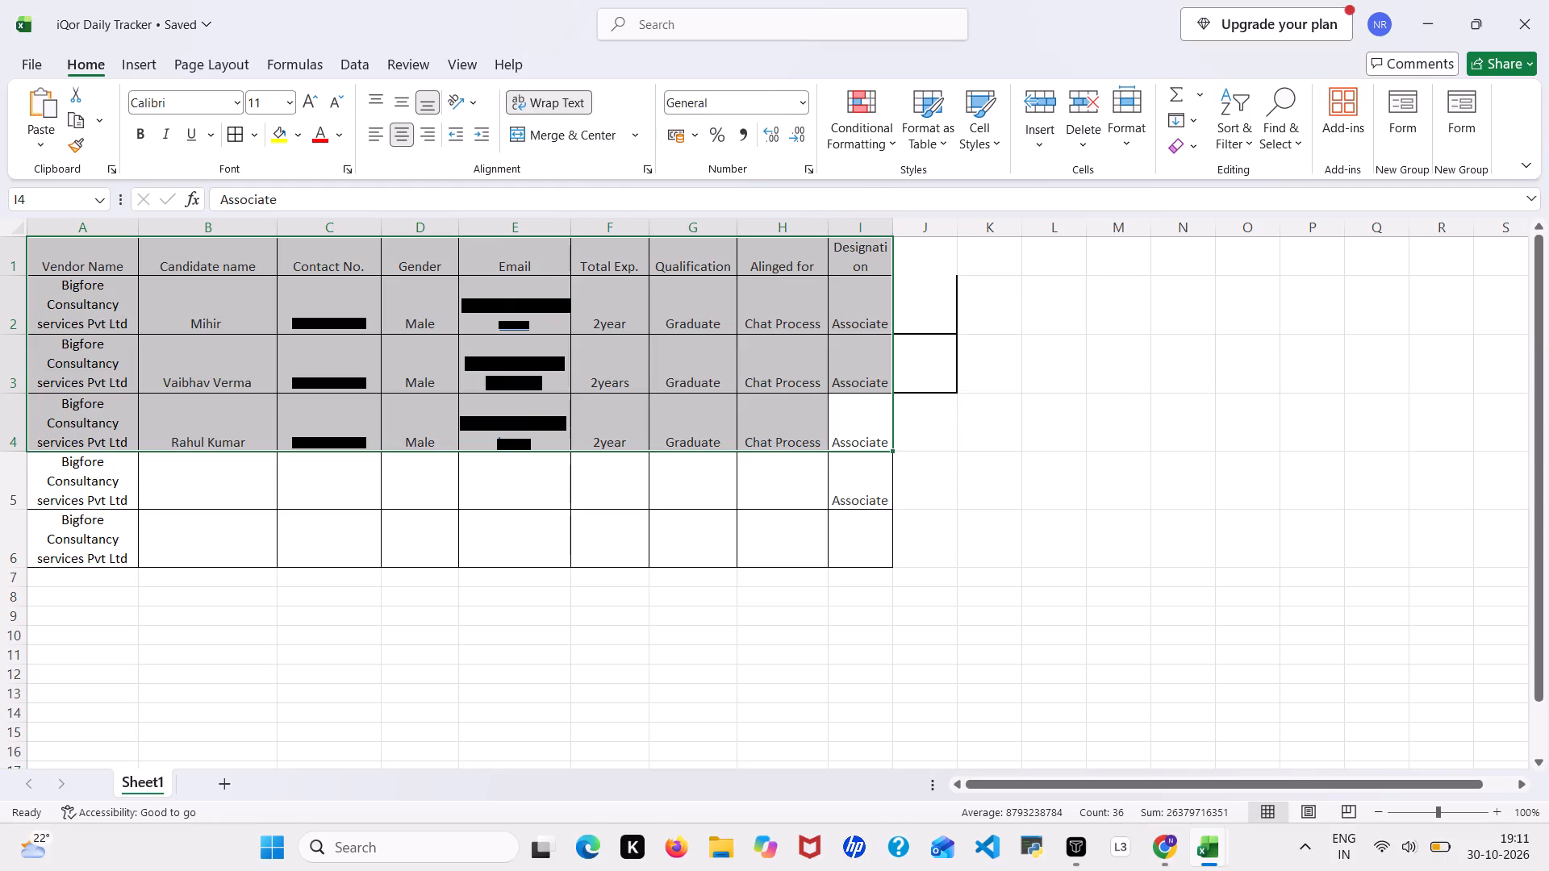
Widen the Designation column so its header fits on one line.
left_click_drag(891, 230, 921, 233)
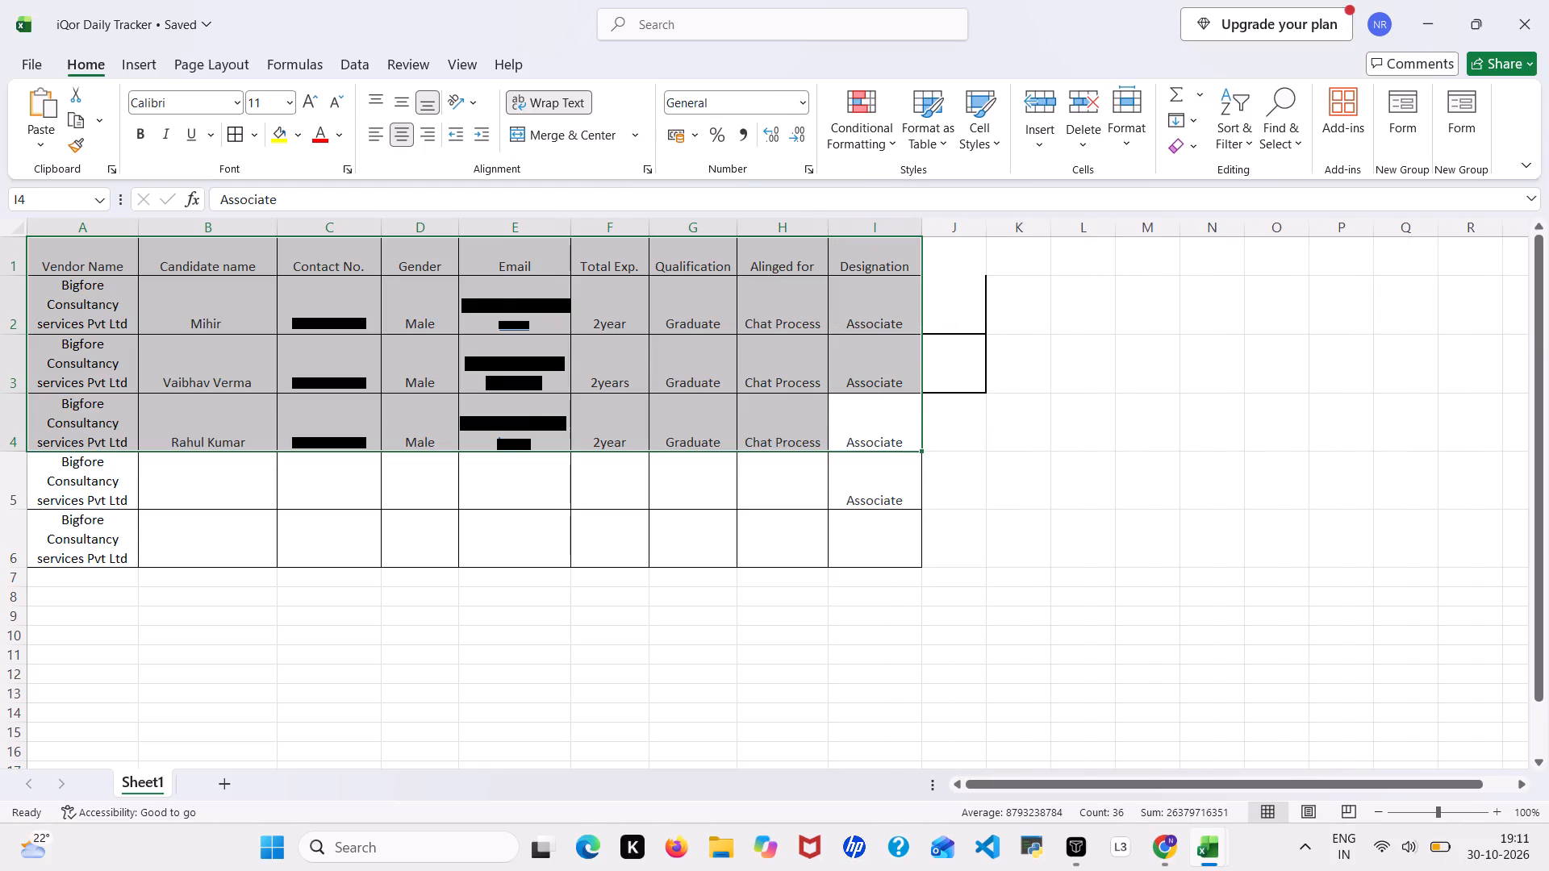
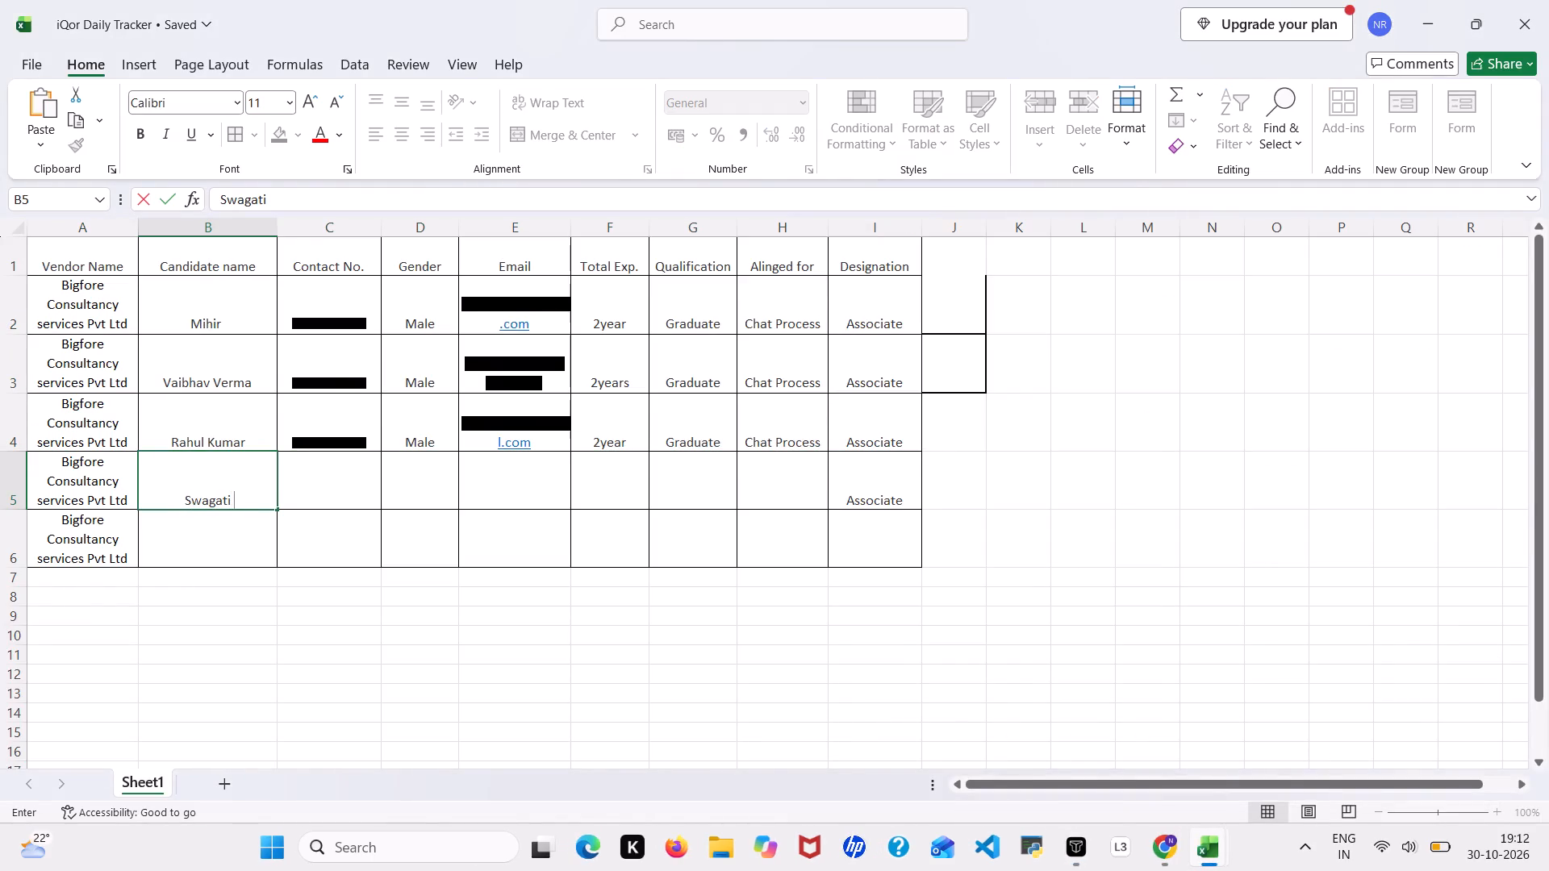
Complete the fourth candidate's surname in the Candidate name cell of row 5 (B5).
type("rivastav")
type("a")
key("Right")
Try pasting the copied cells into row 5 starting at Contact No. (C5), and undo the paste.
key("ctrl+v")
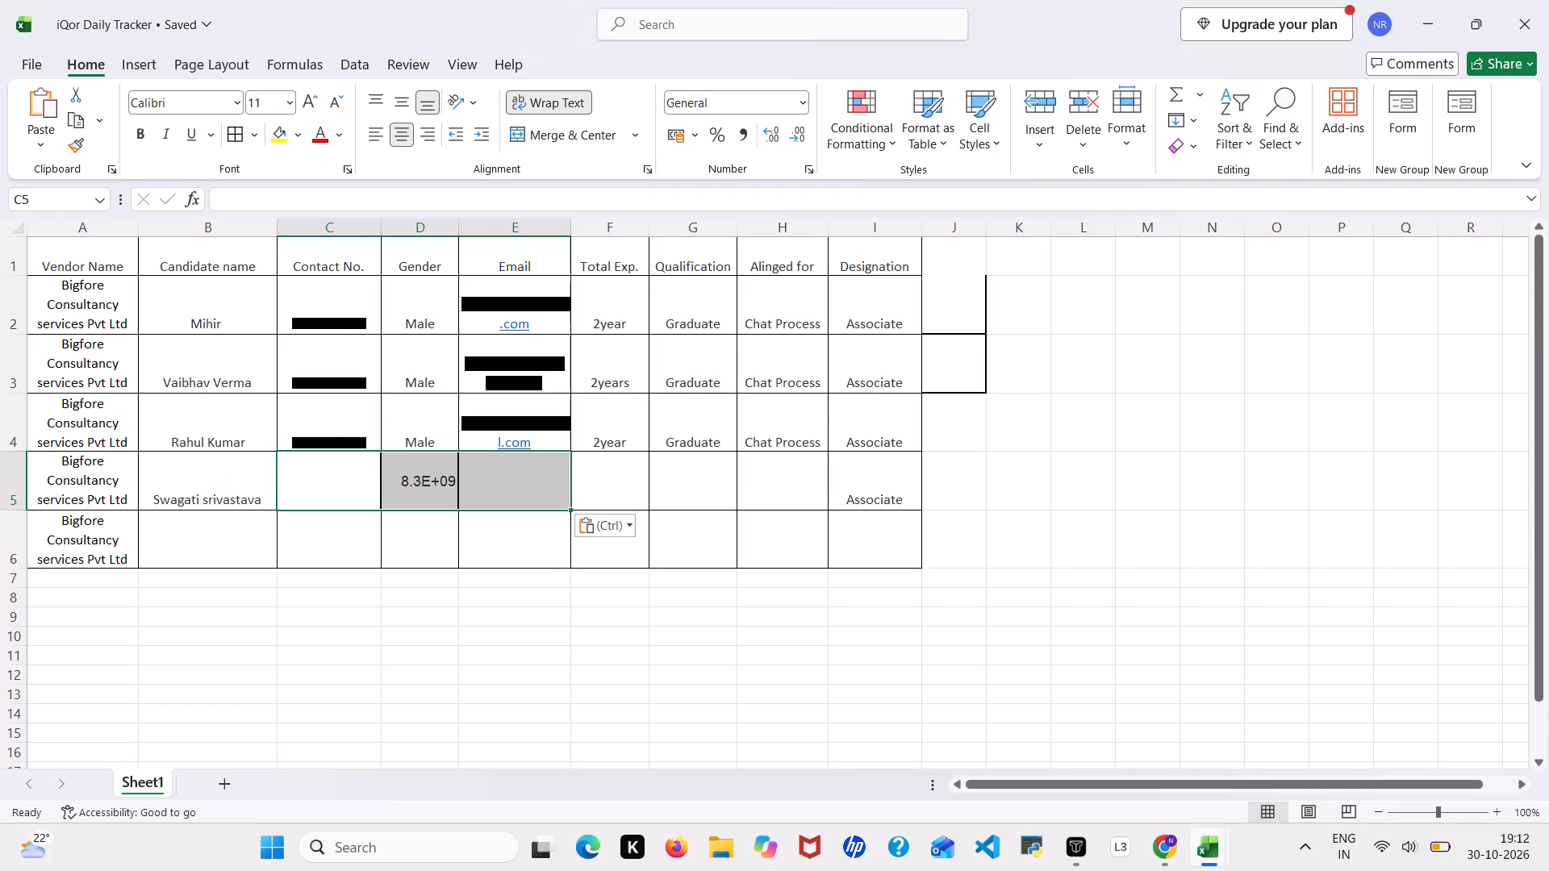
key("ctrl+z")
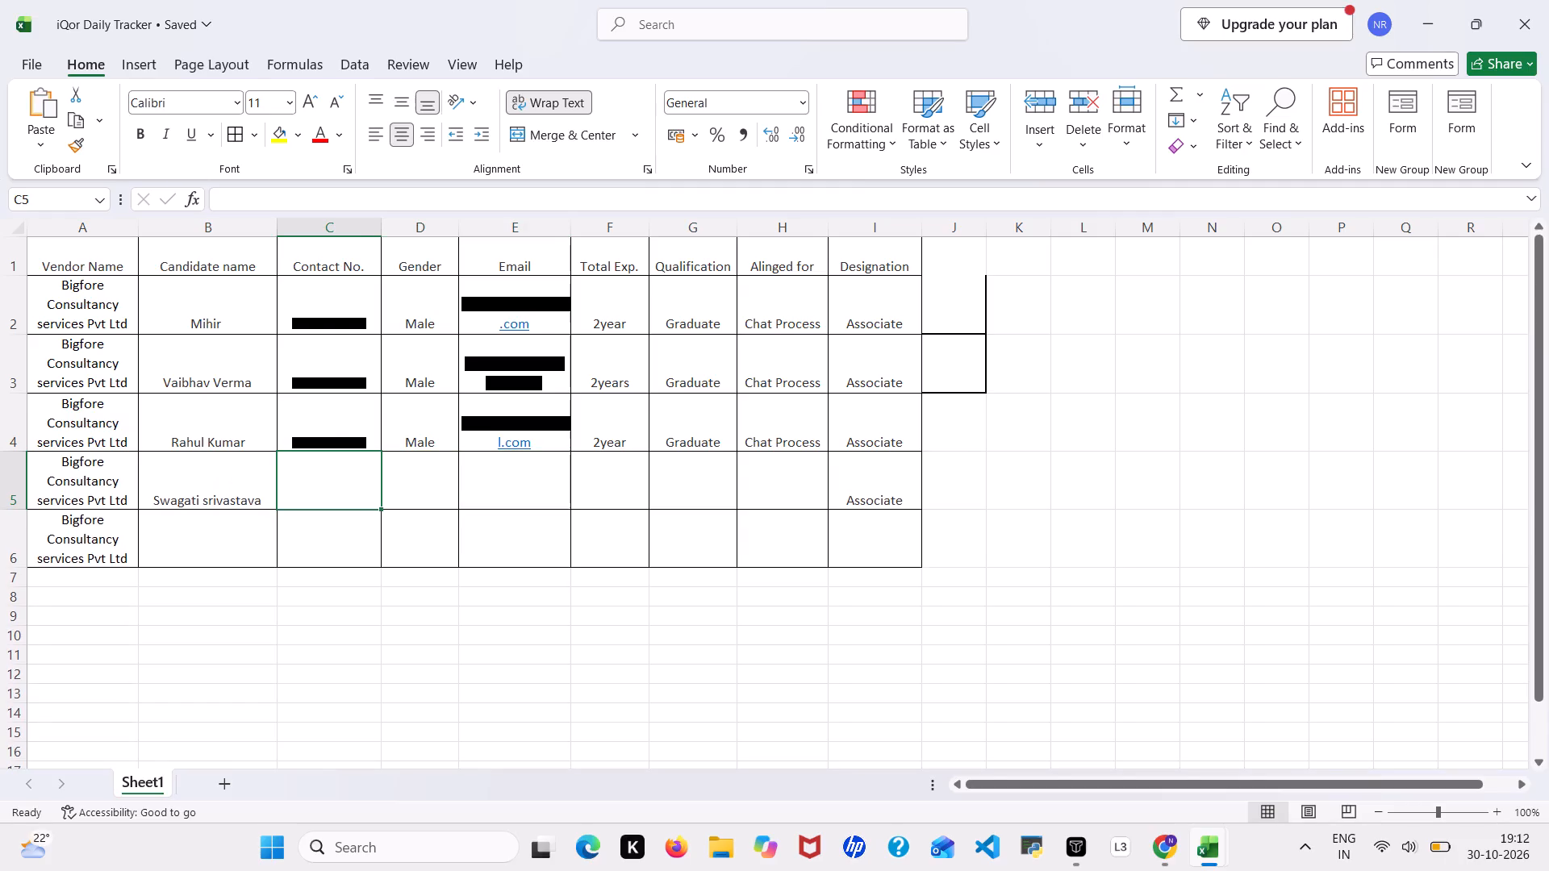
Capitalise the first letter of the surname in the Candidate name cell of row 5 (B5).
double_click(227, 483)
left_click(206, 495)
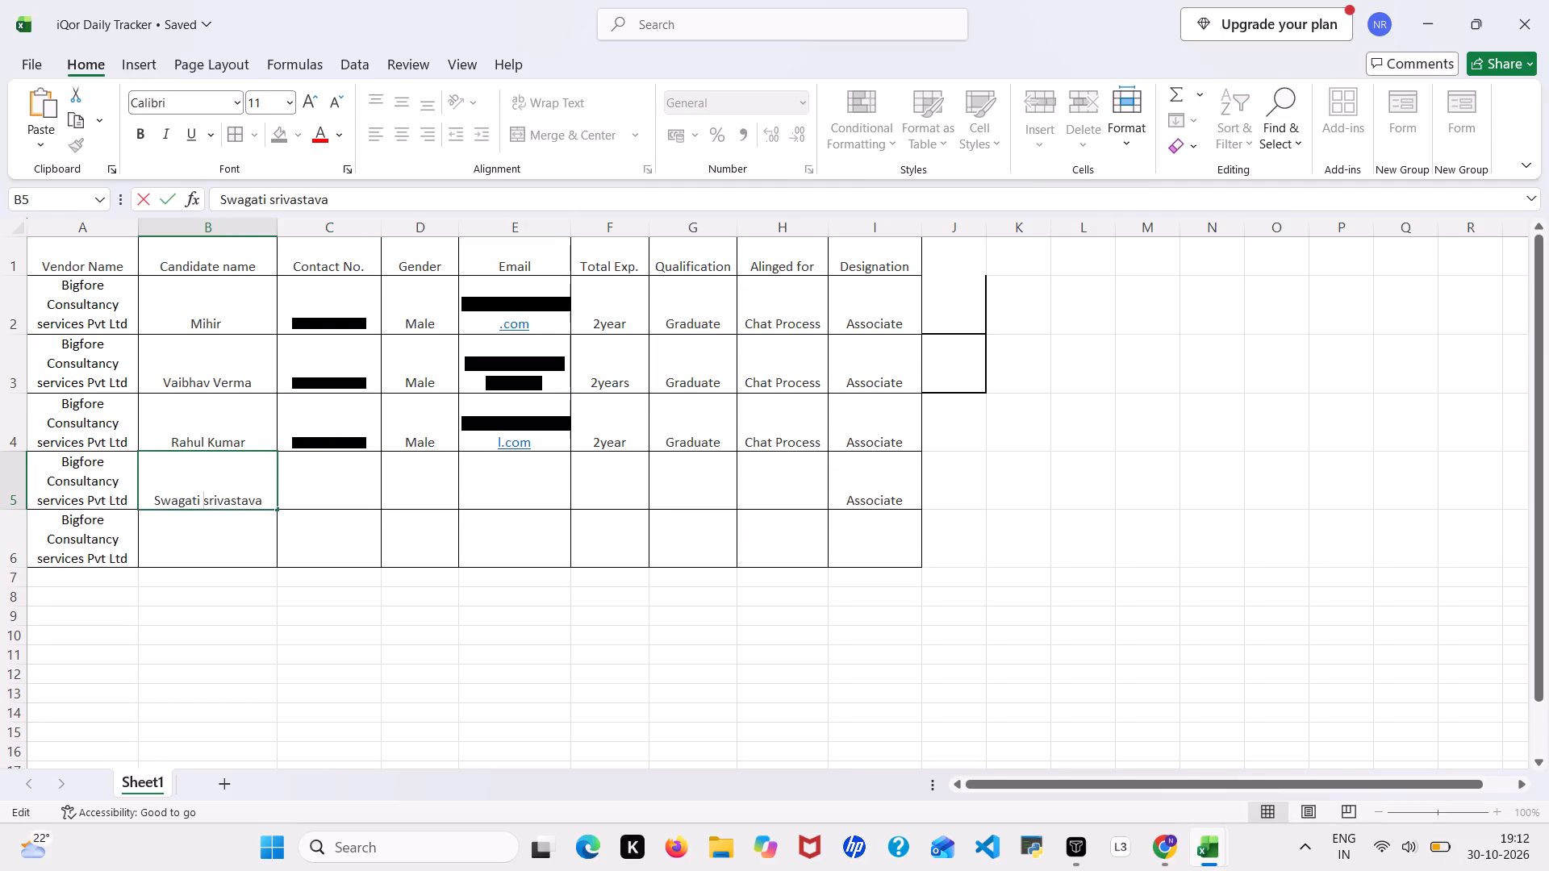
left_click(209, 499)
key("BackSpace")
key("shift+s")
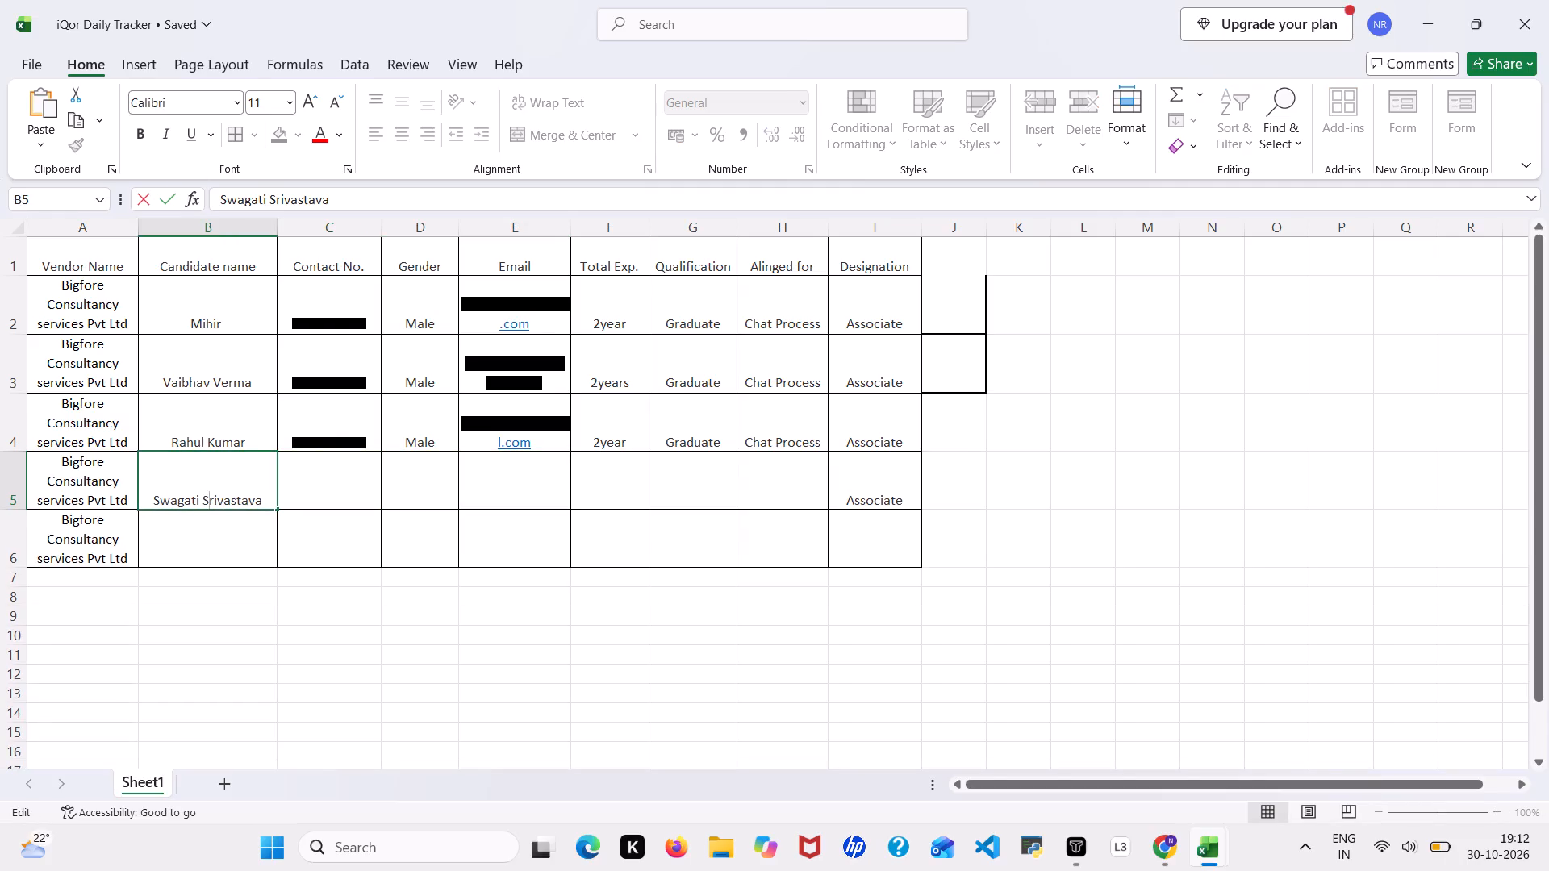
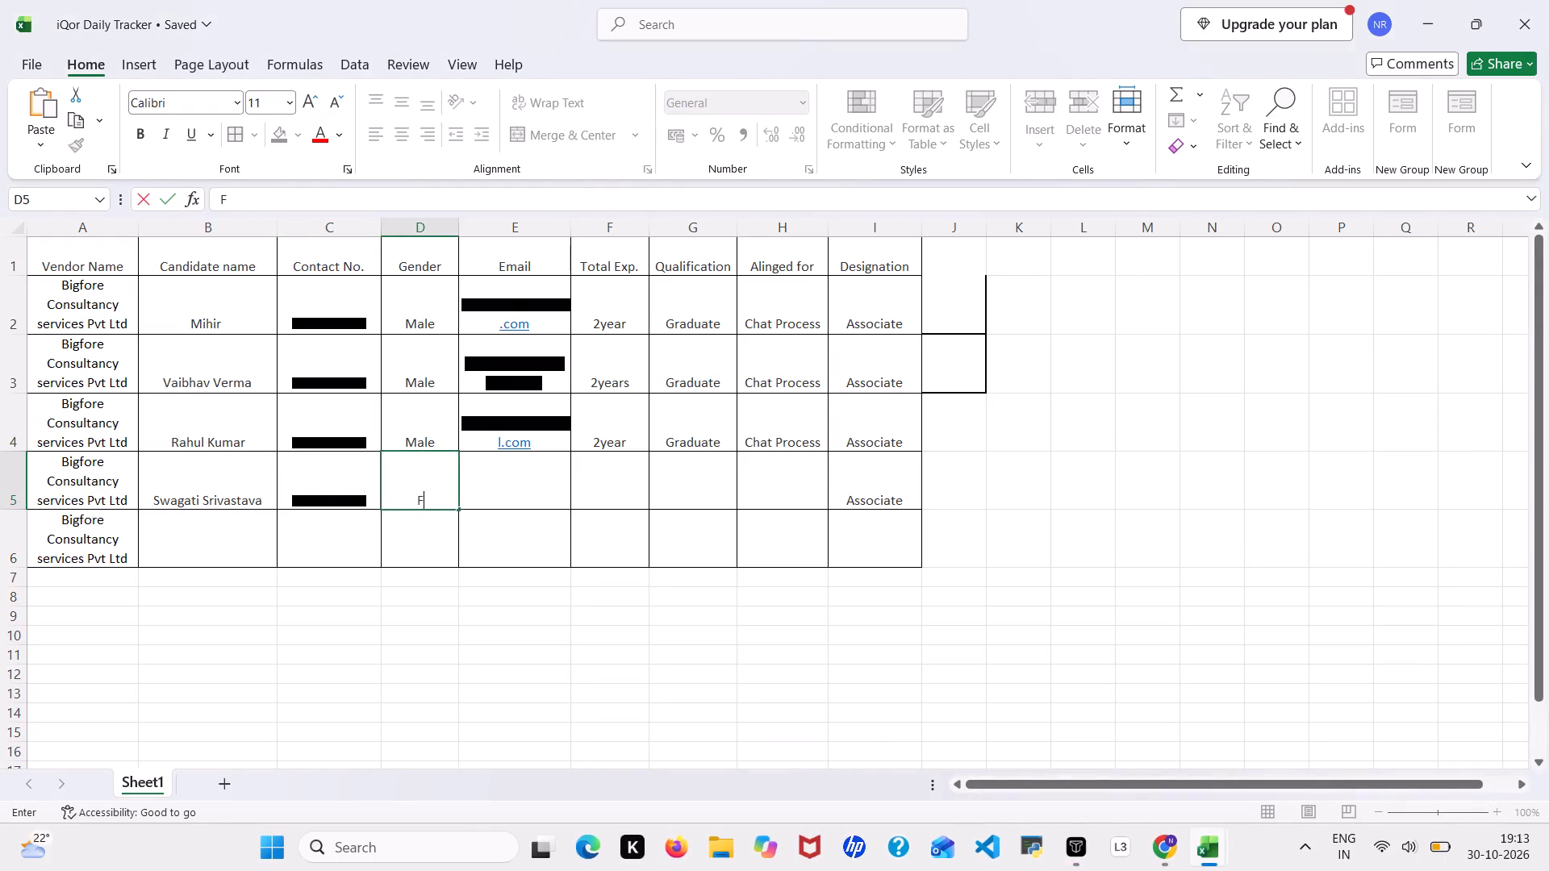
Complete the Gender entry in row 5 (D5) as Female.
type("emale")
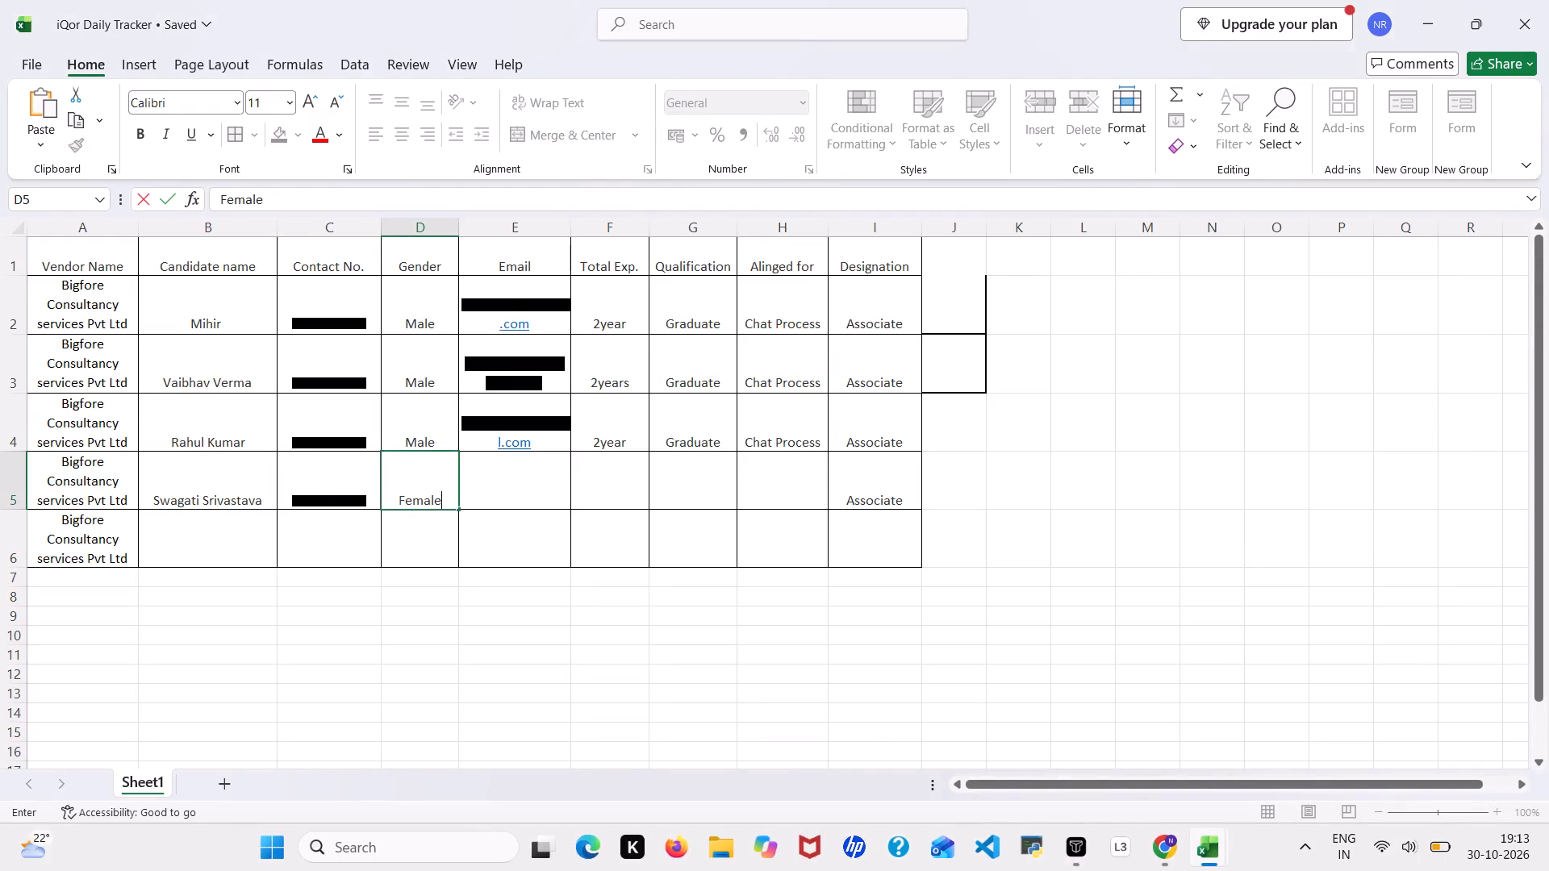
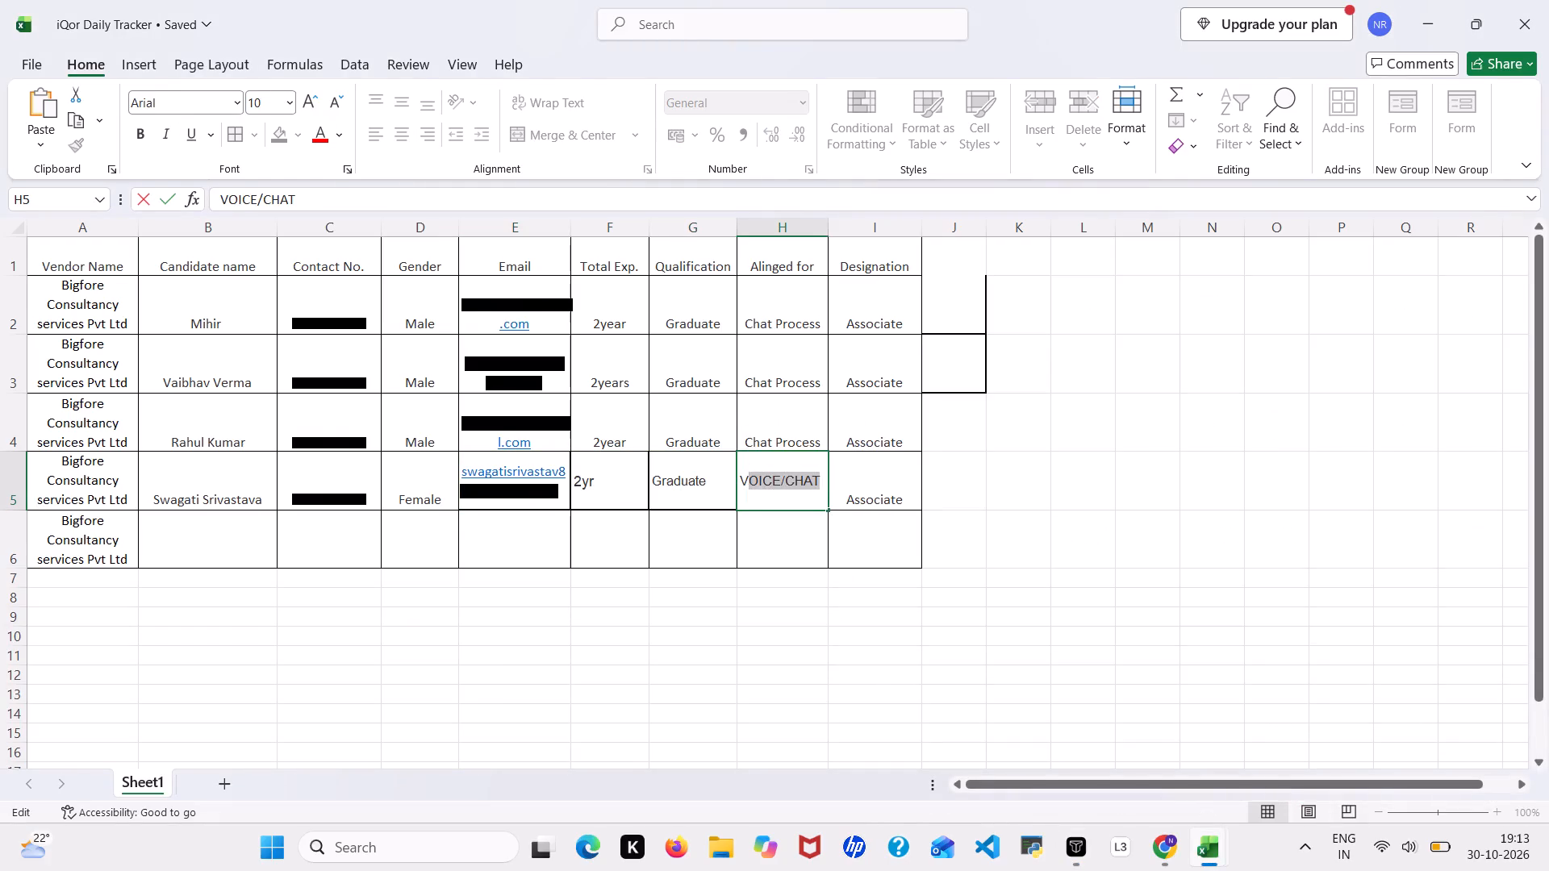
Rewrite the Alinged for entry in row 5 (H5) as Voice/Chat.
type("oice")
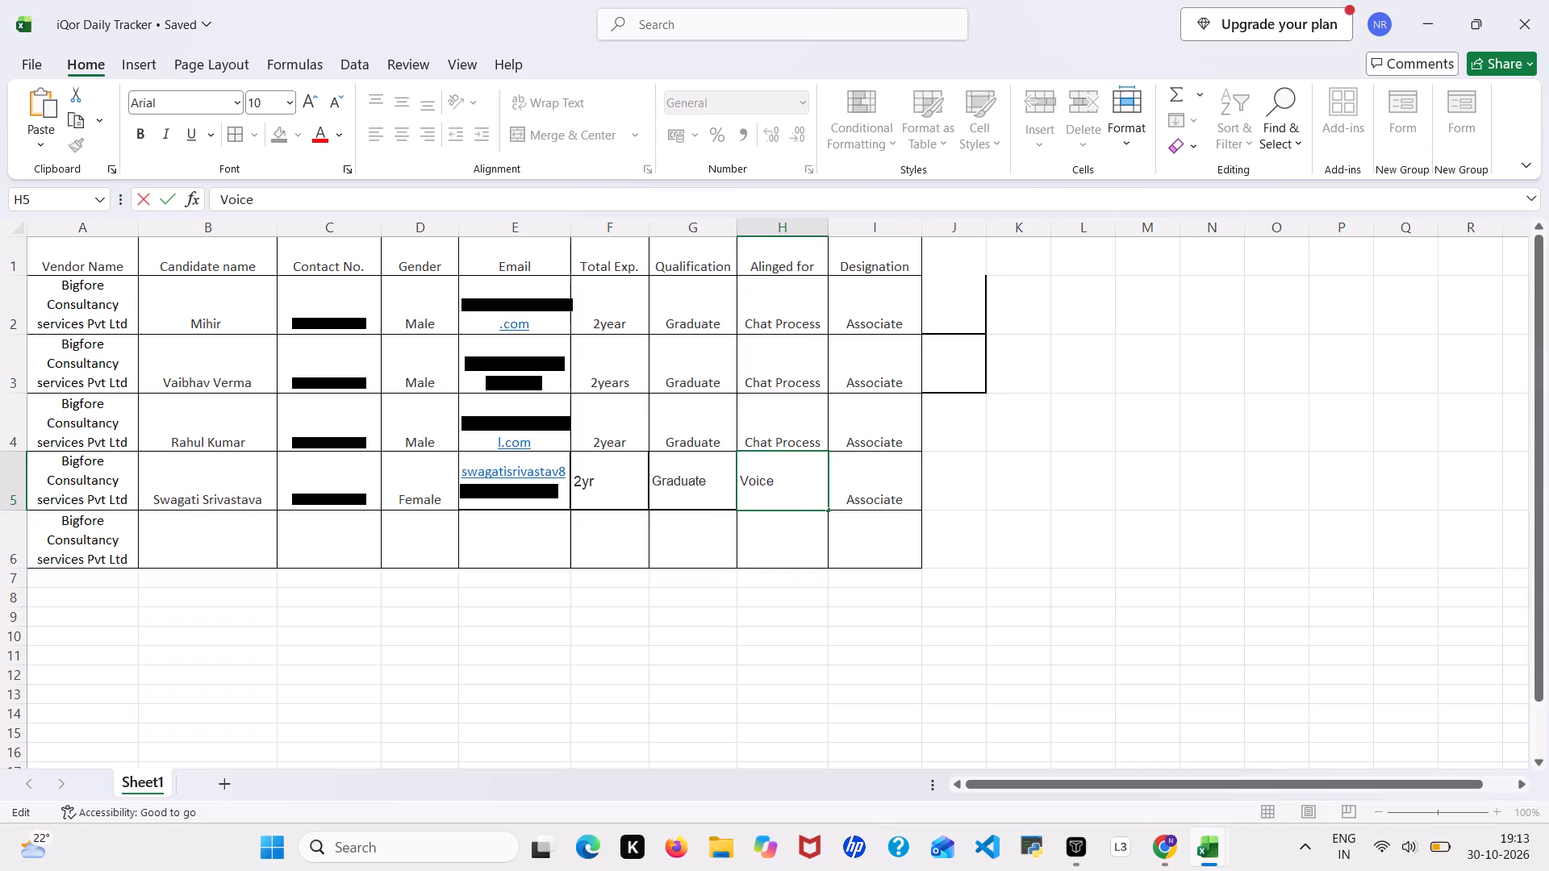
key("slash")
type("Chat")
left_click(998, 554)
Set the font of the table from the header row through row 5 (A1:I5) to Calibri.
left_click_drag(900, 500, 435, 306)
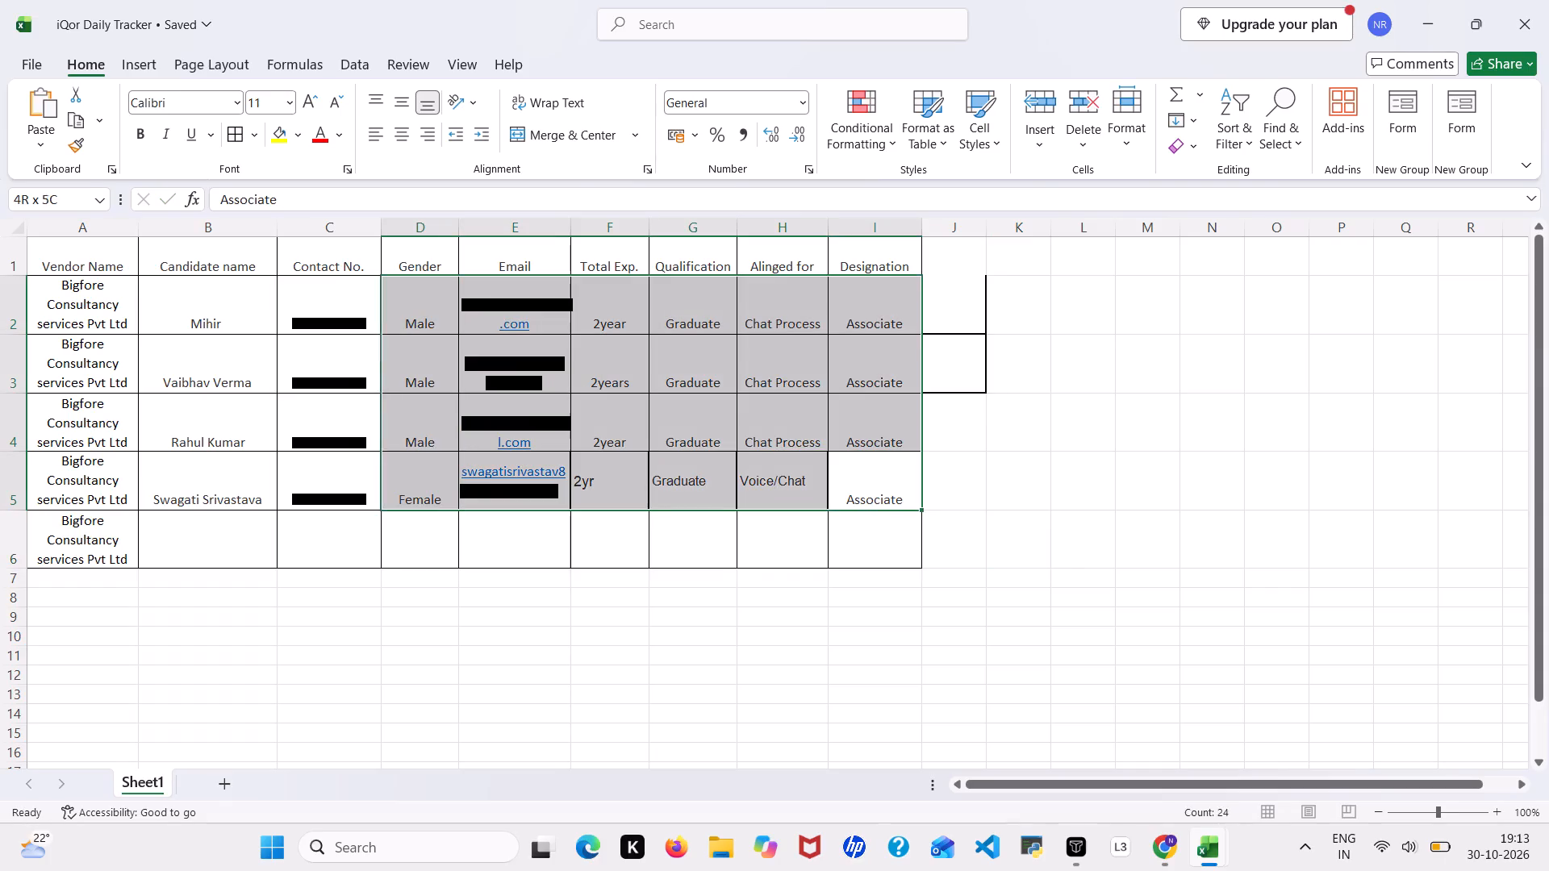
left_click_drag(435, 306, 96, 256)
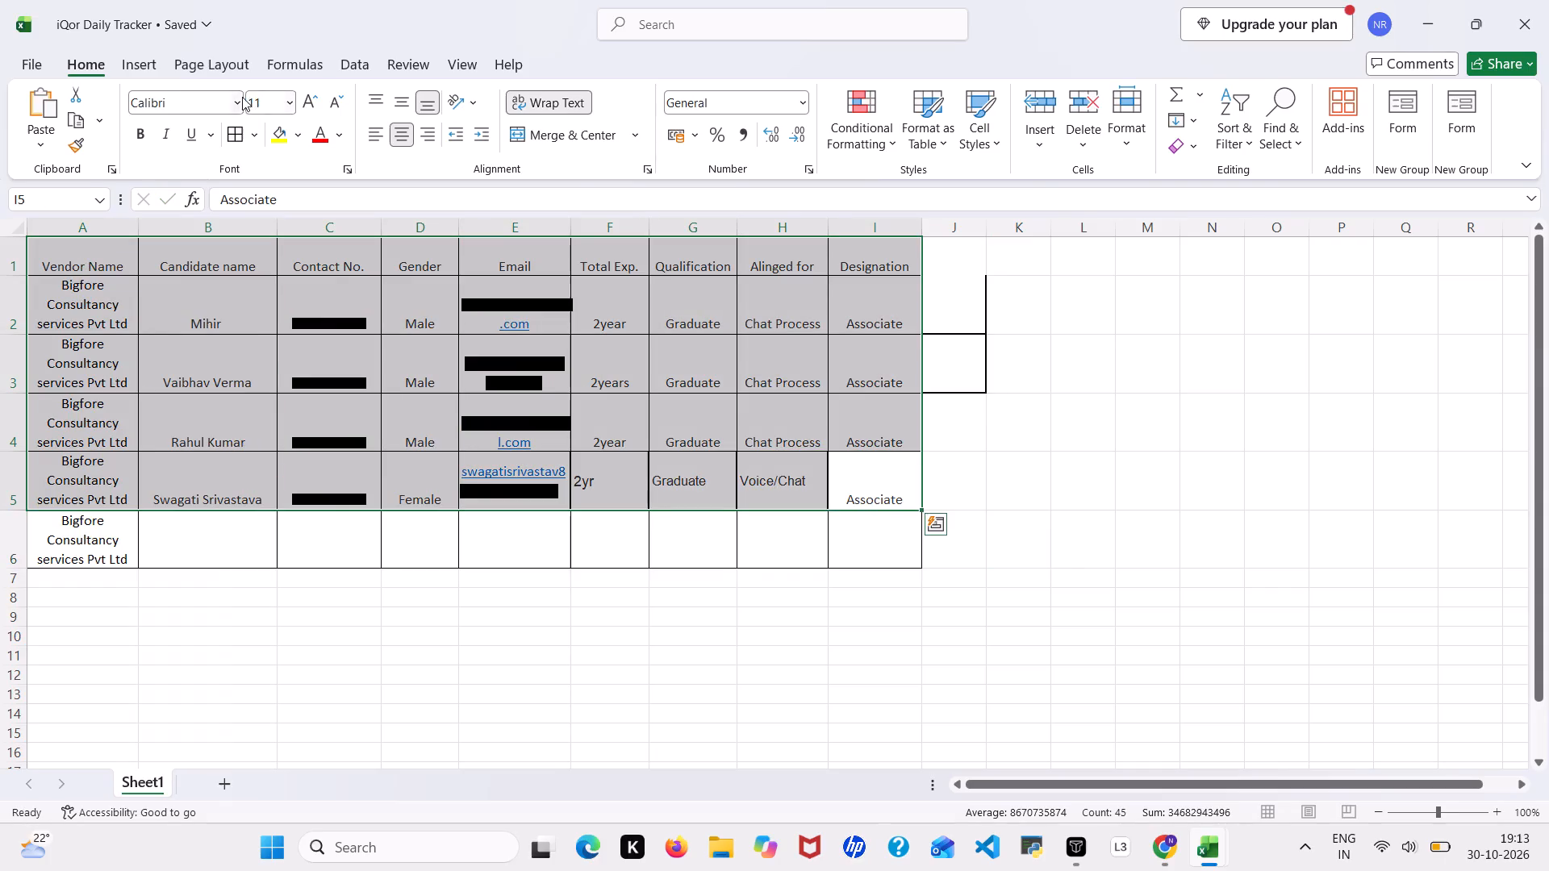
left_click(240, 97)
left_click(228, 182)
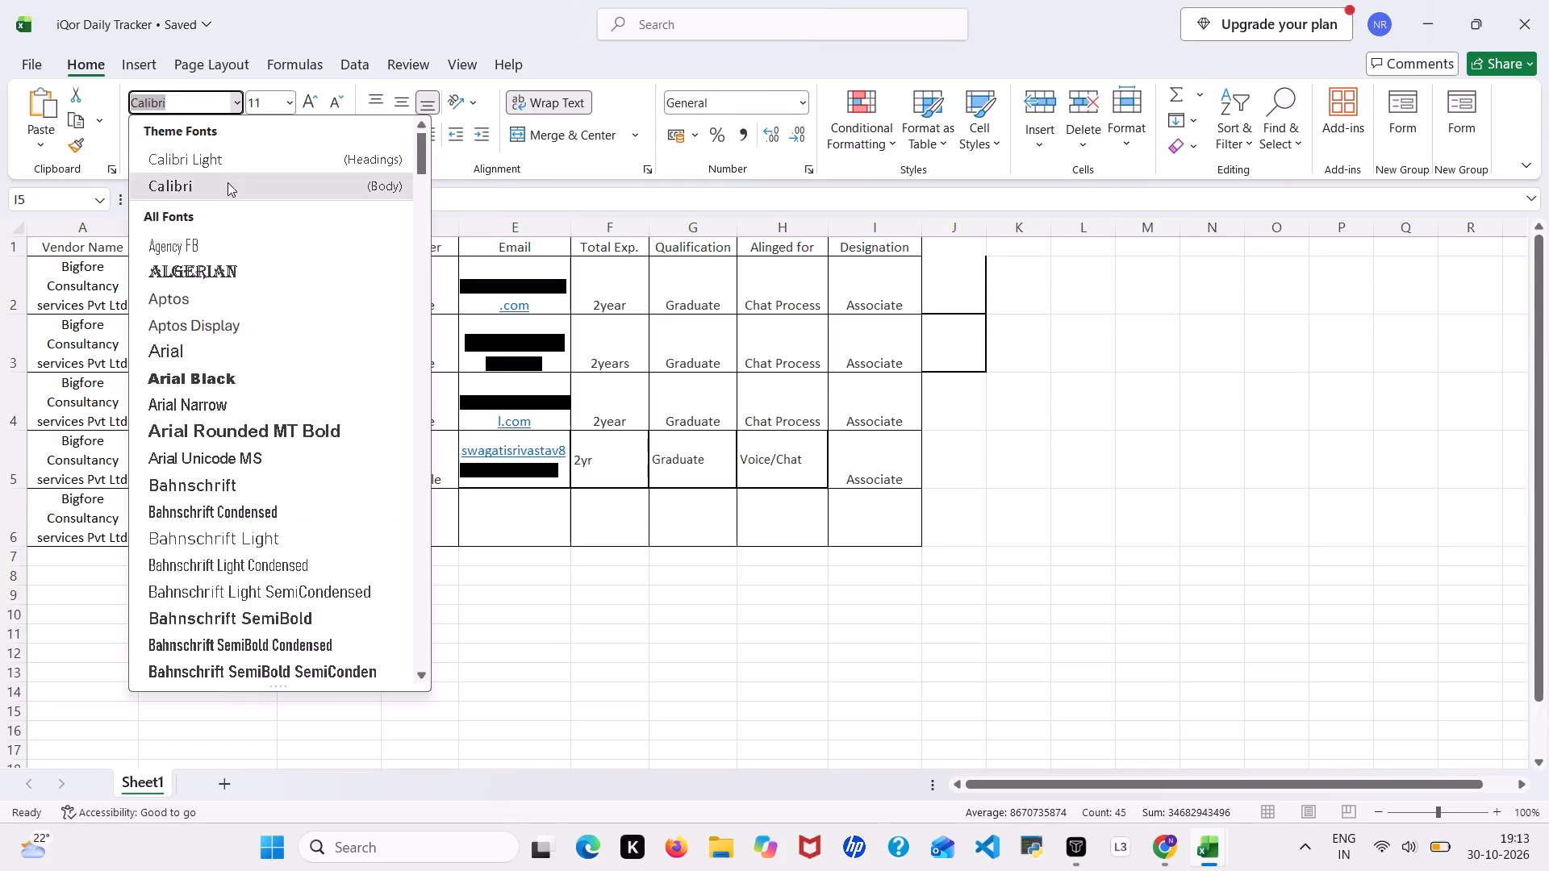
Set the font size of the table from the header row through row 5 (A1:I5) to 11.
left_click(288, 96)
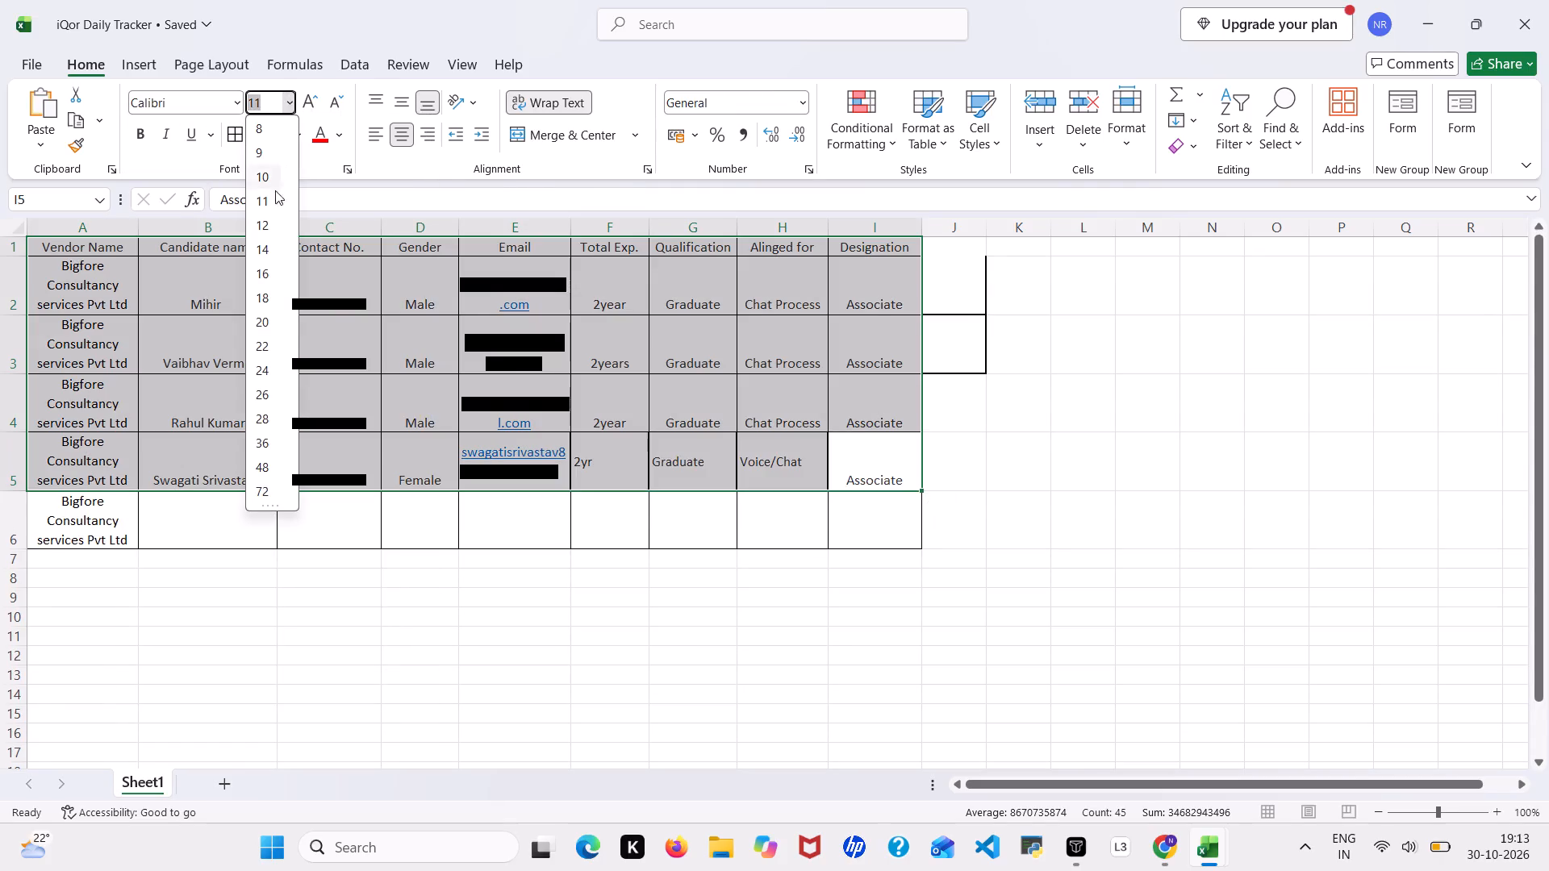
left_click(267, 198)
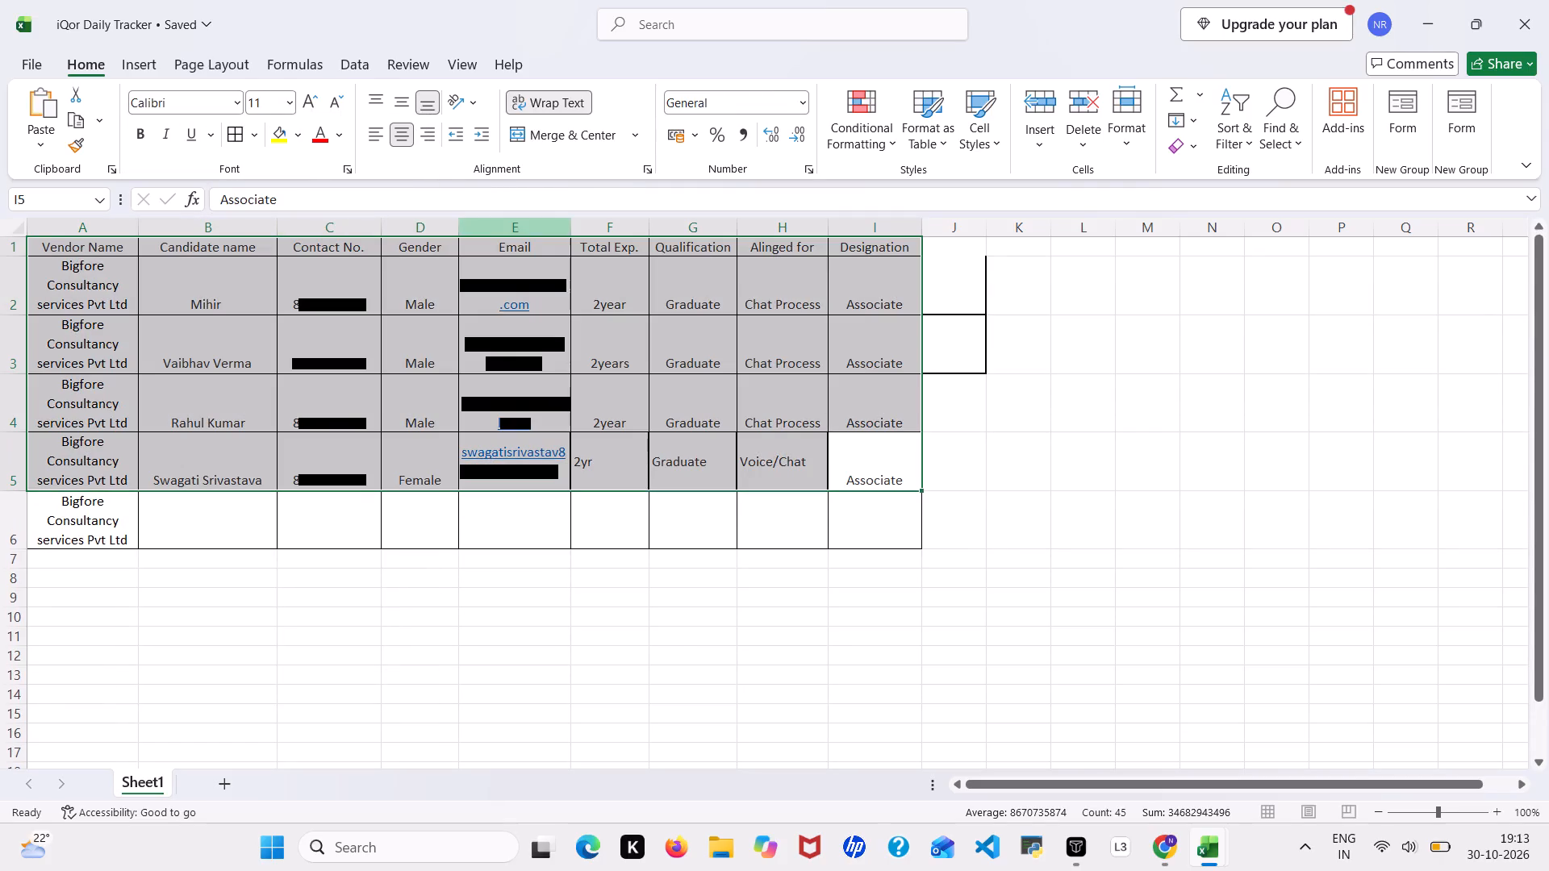
Align the text in the header row through row 5 (A1:I5) to the cell bottoms and centre it horizontally.
double_click(433, 102)
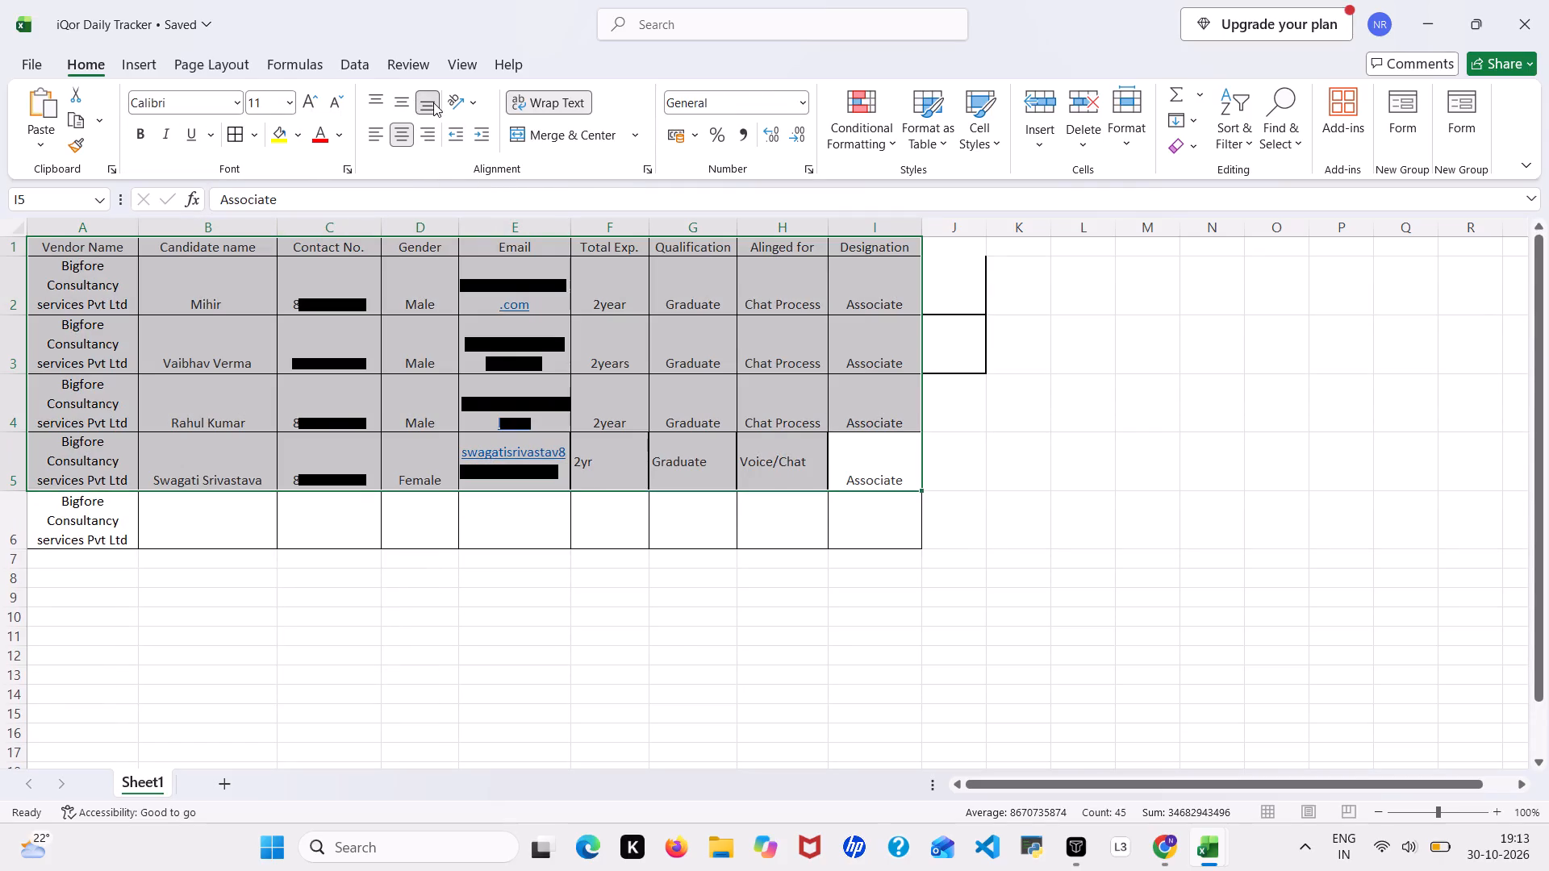
left_click(408, 131)
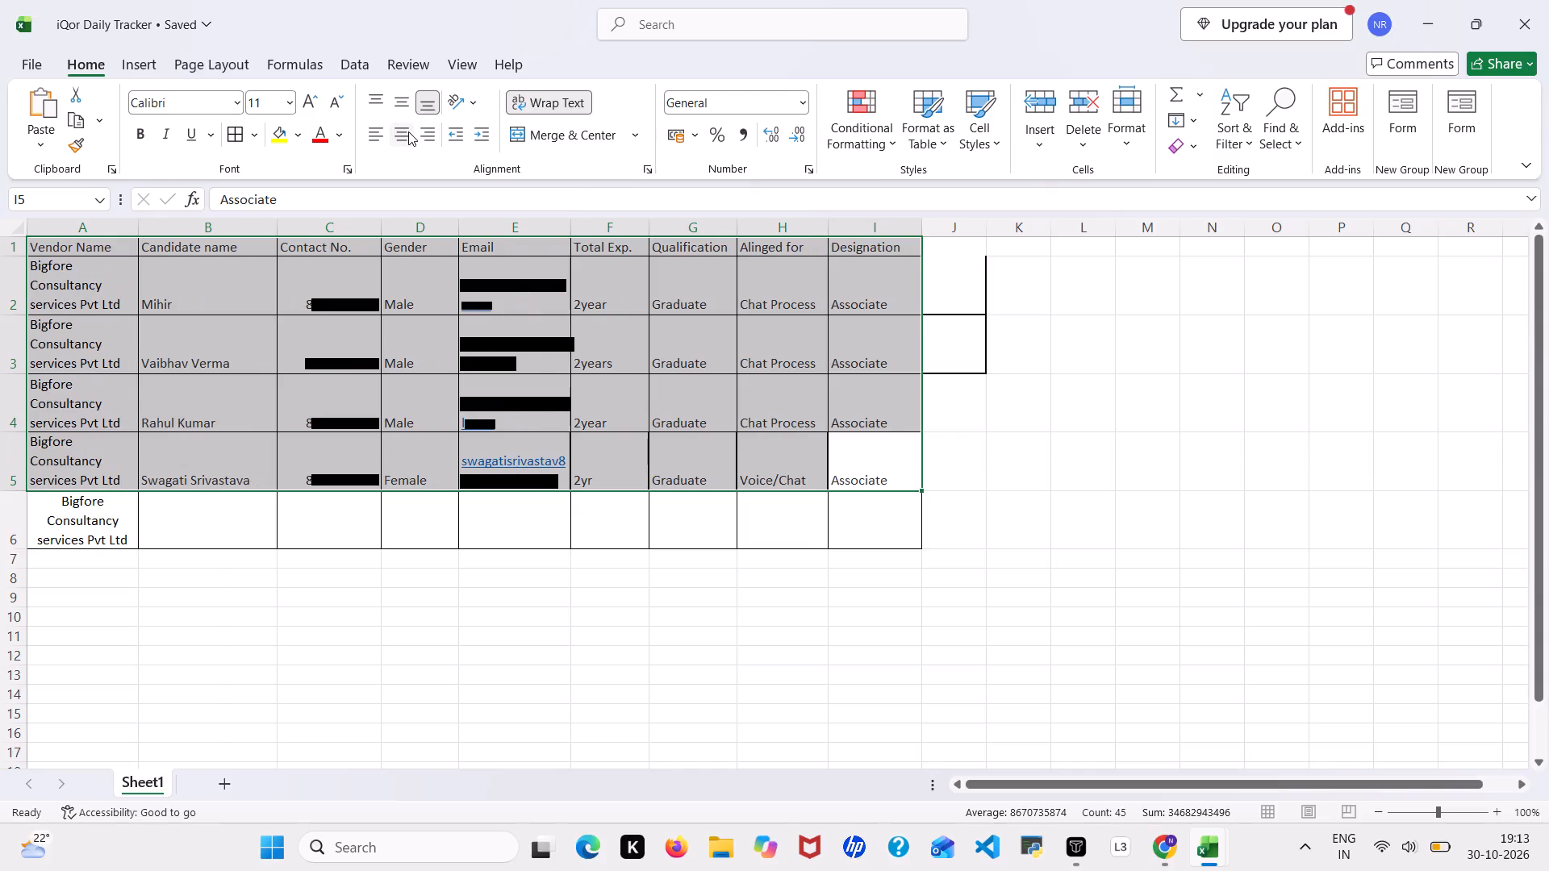
left_click(408, 131)
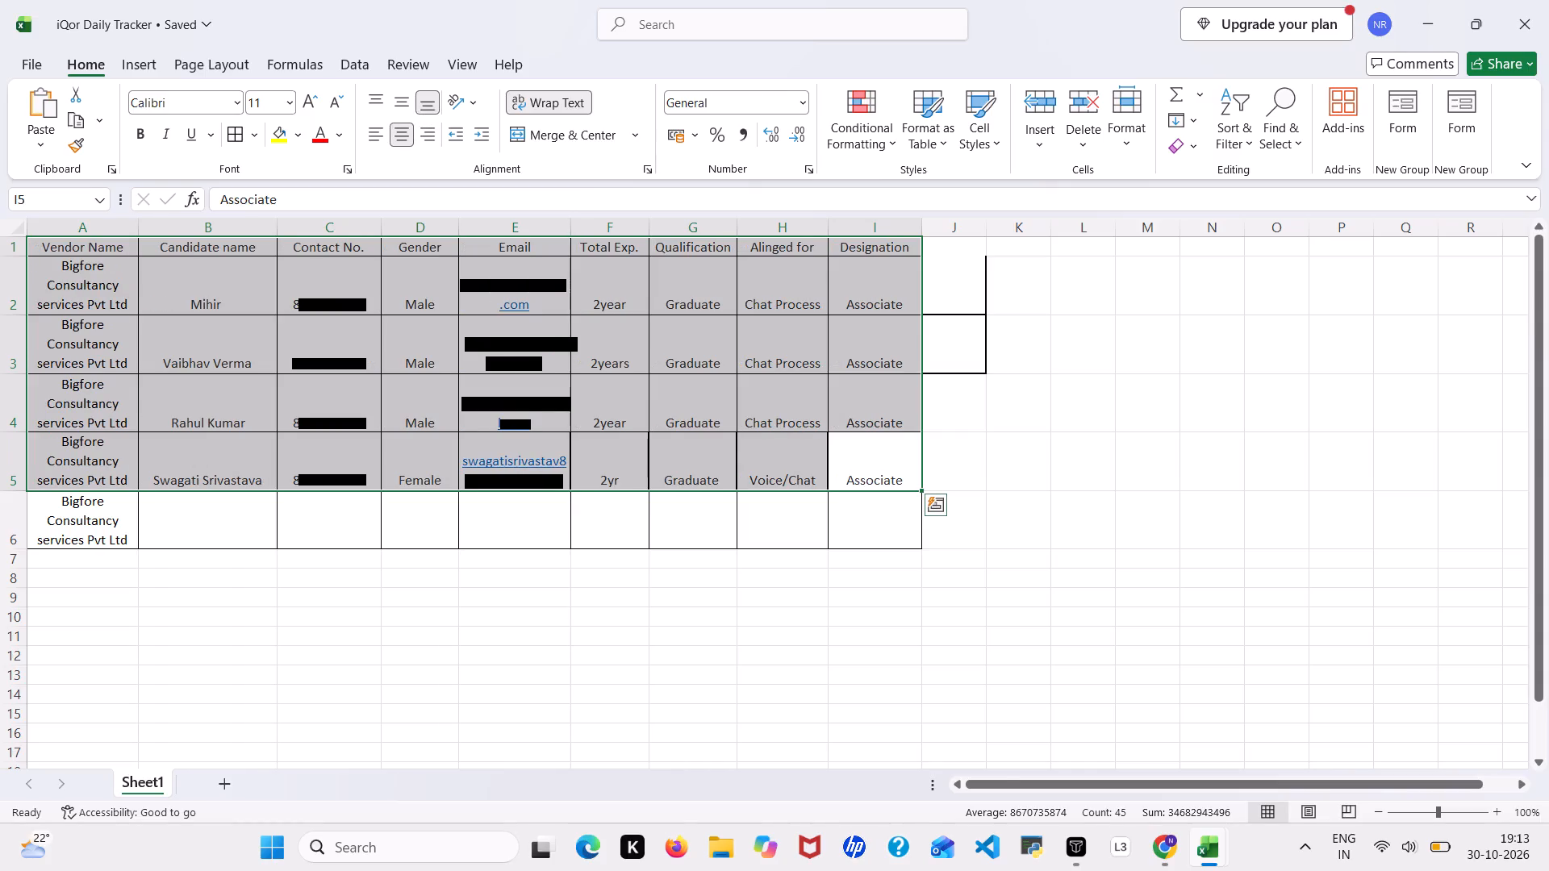
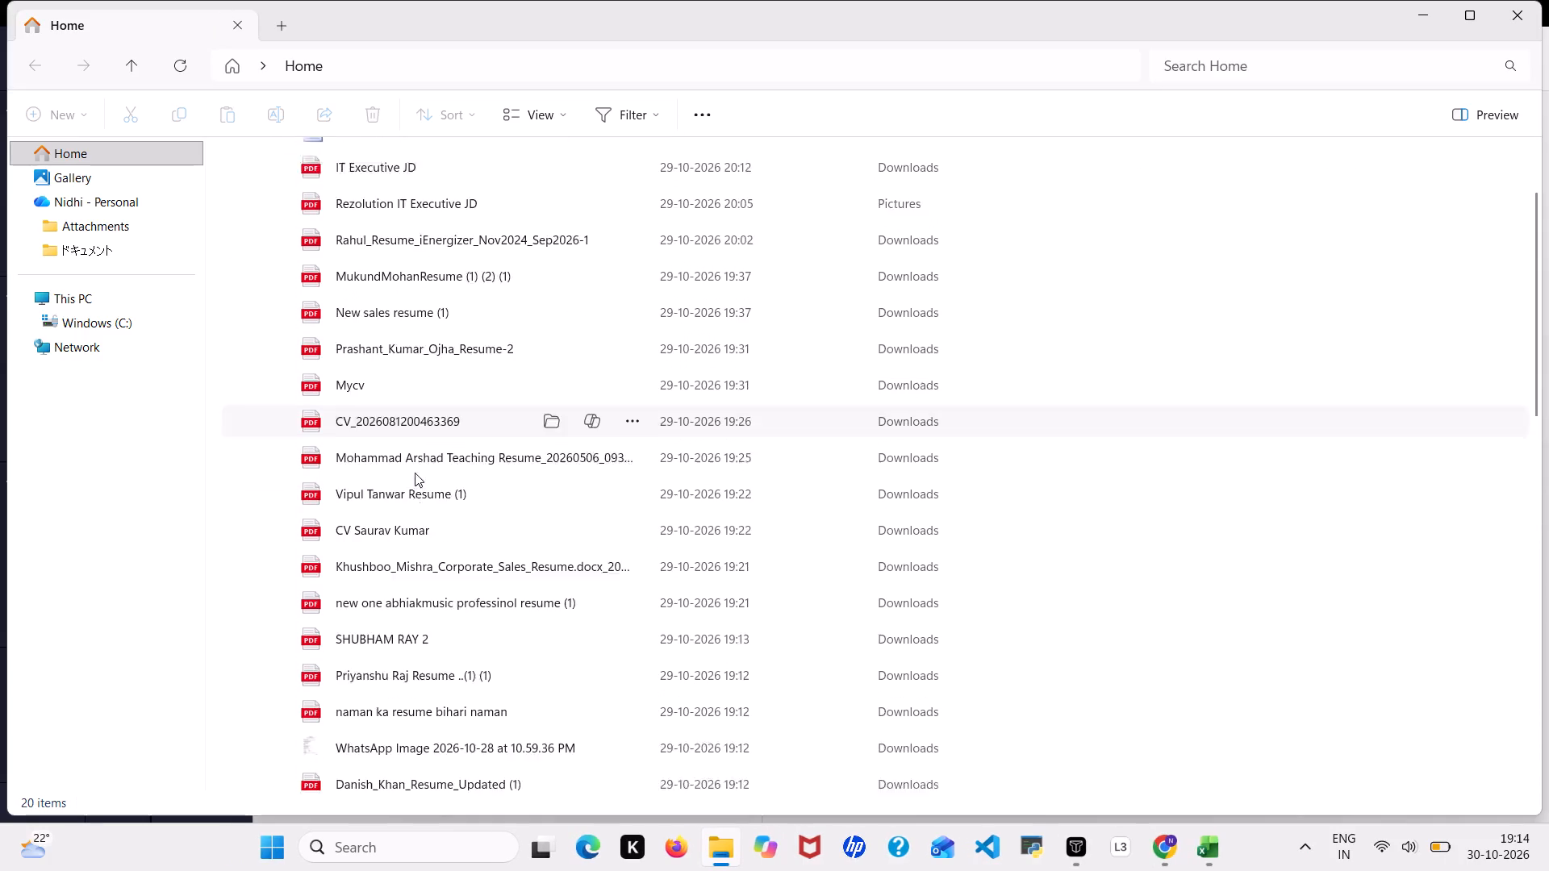
Find the candidate's resume by searching the files for "bhum" and open the matching PDF copy marked (1).
scroll(415, 473, "down", 3)
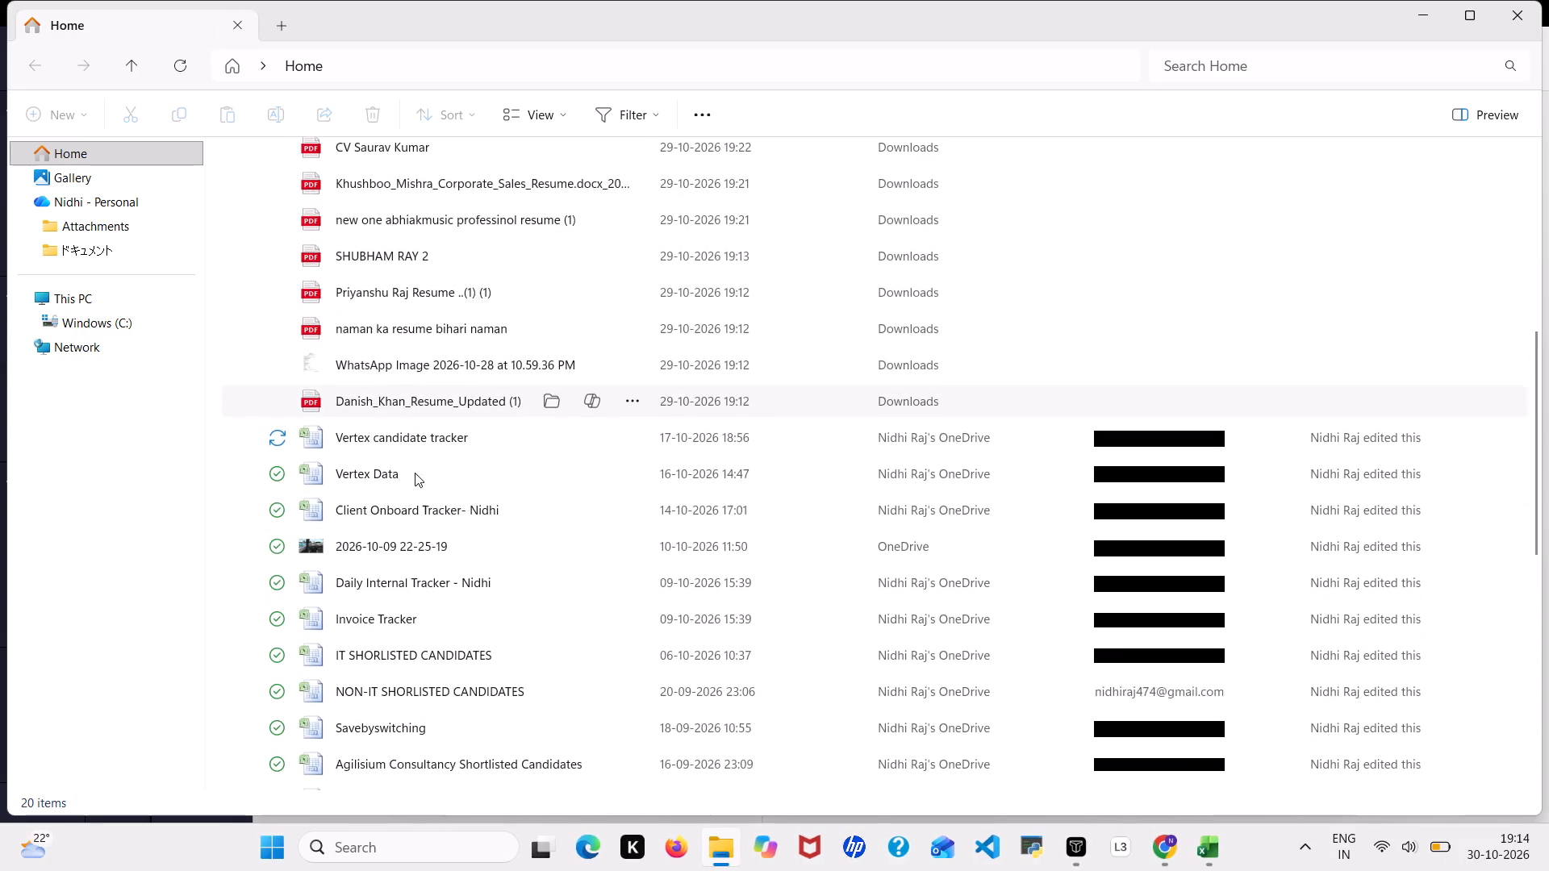
scroll(415, 473, "down", 2)
scroll(415, 473, "up", 7)
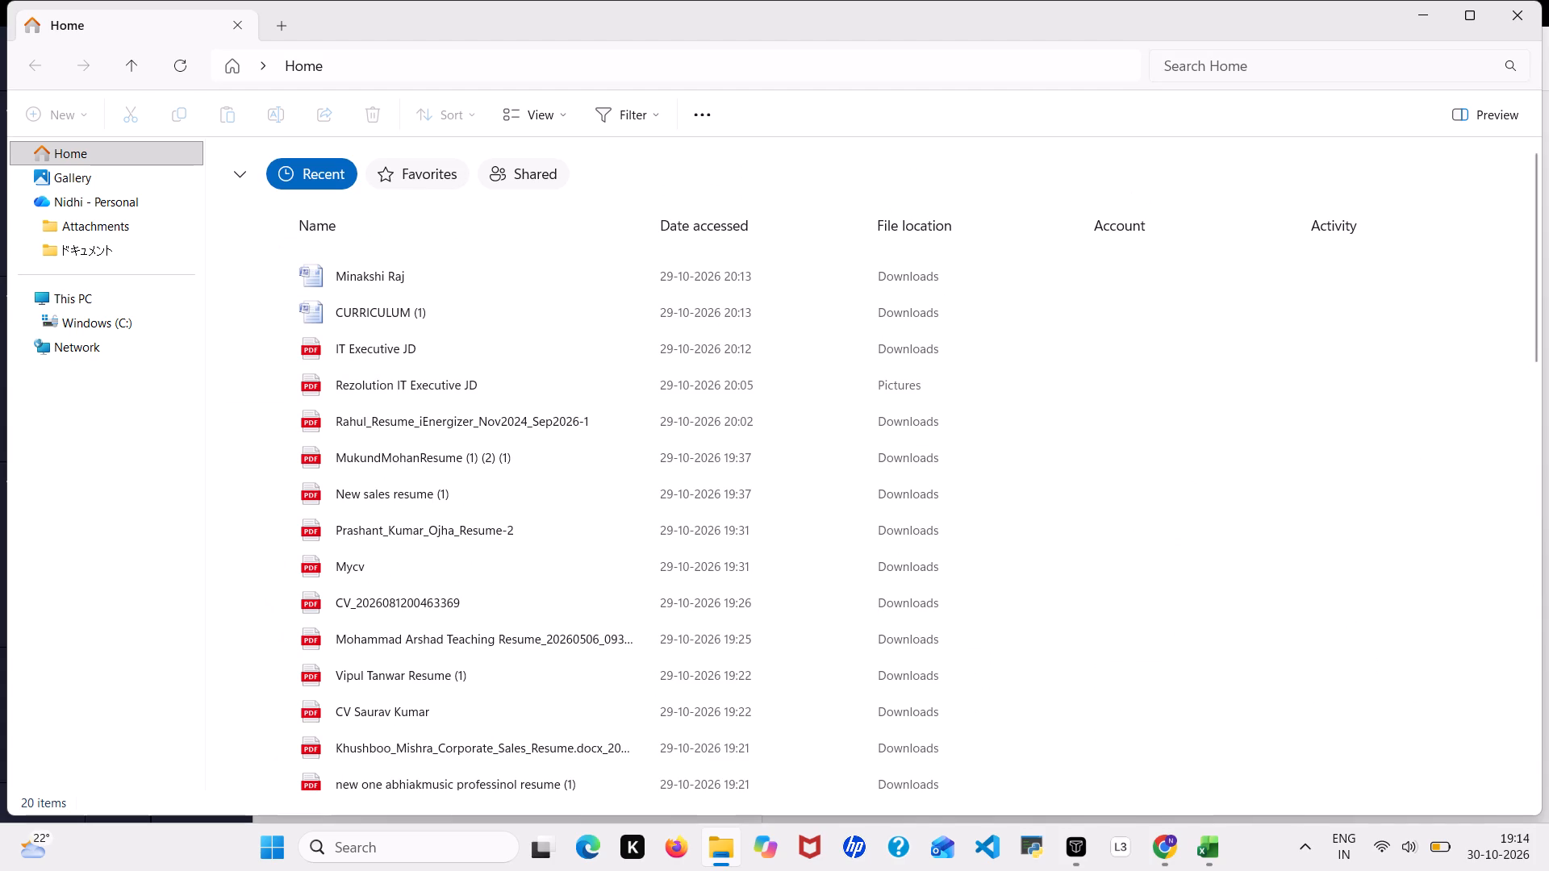
left_click(1245, 72)
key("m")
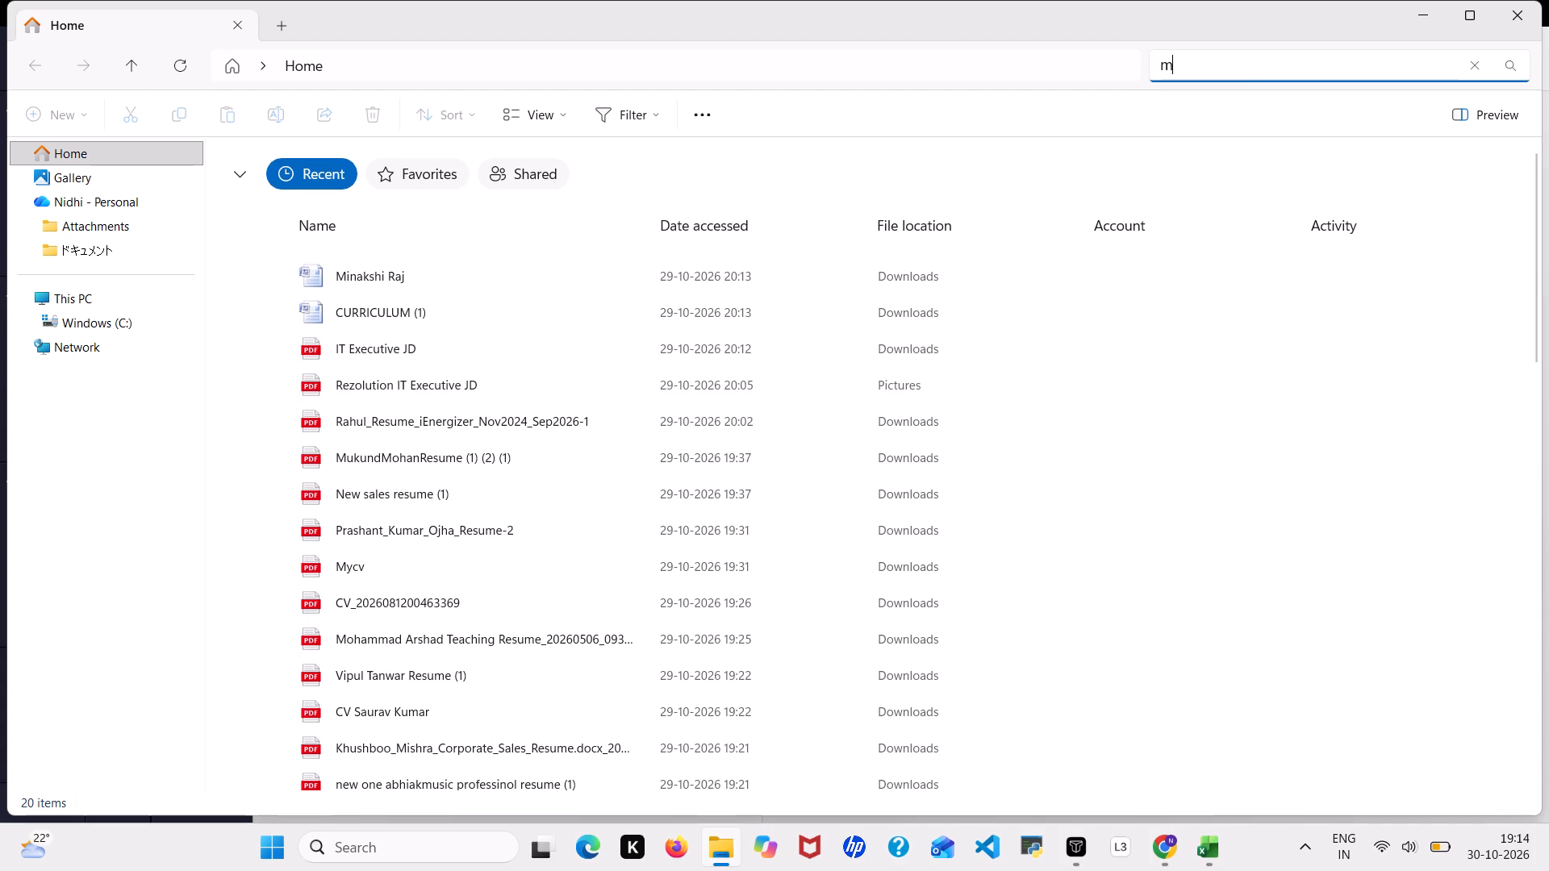
key("BackSpace")
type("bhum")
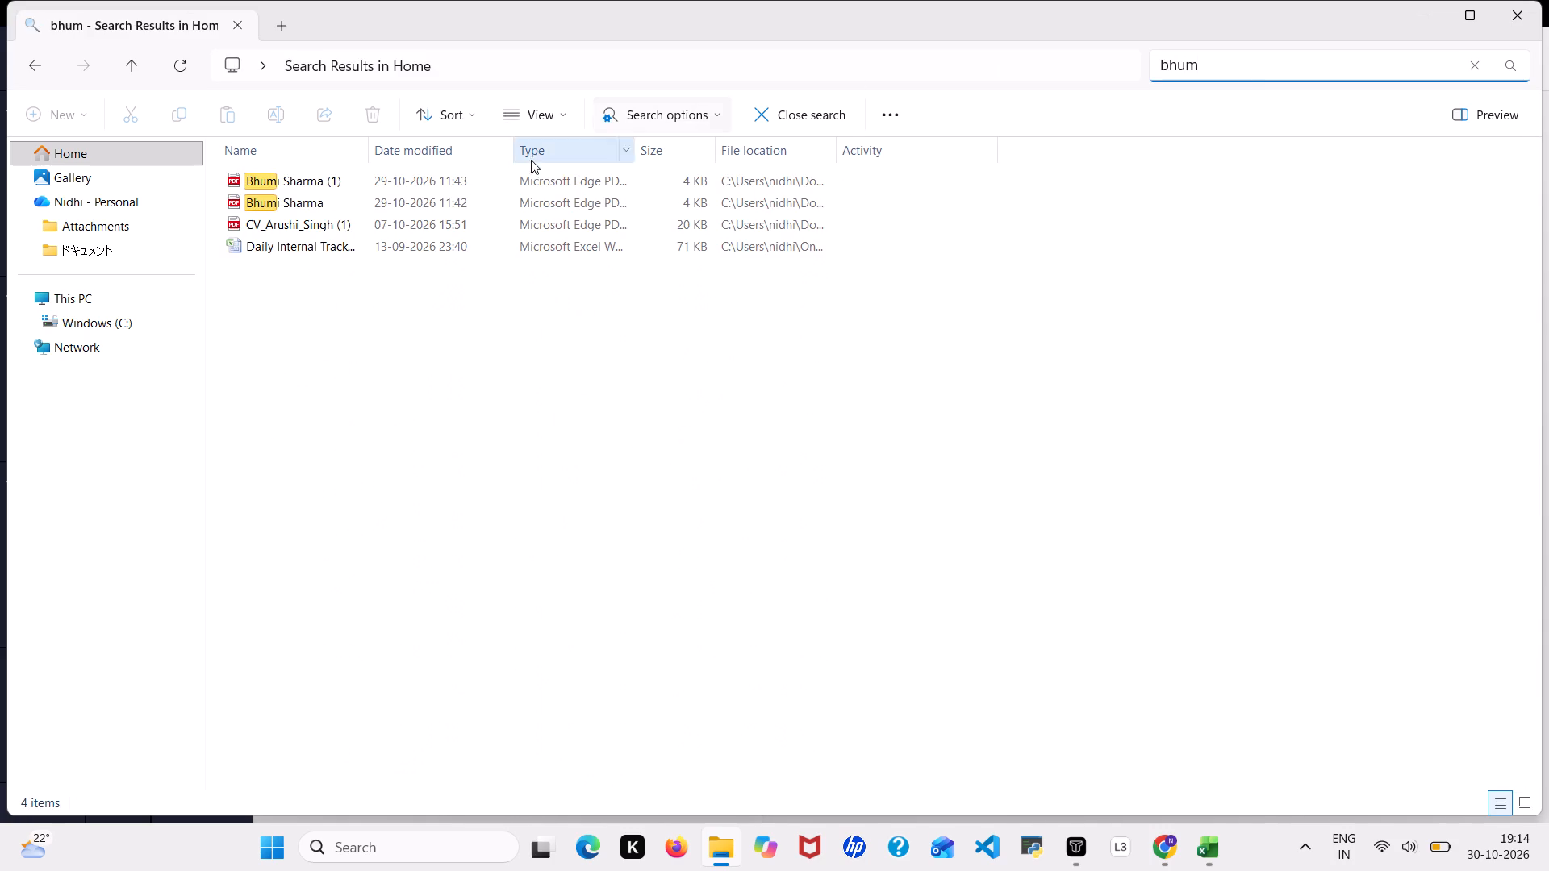
double_click(474, 177)
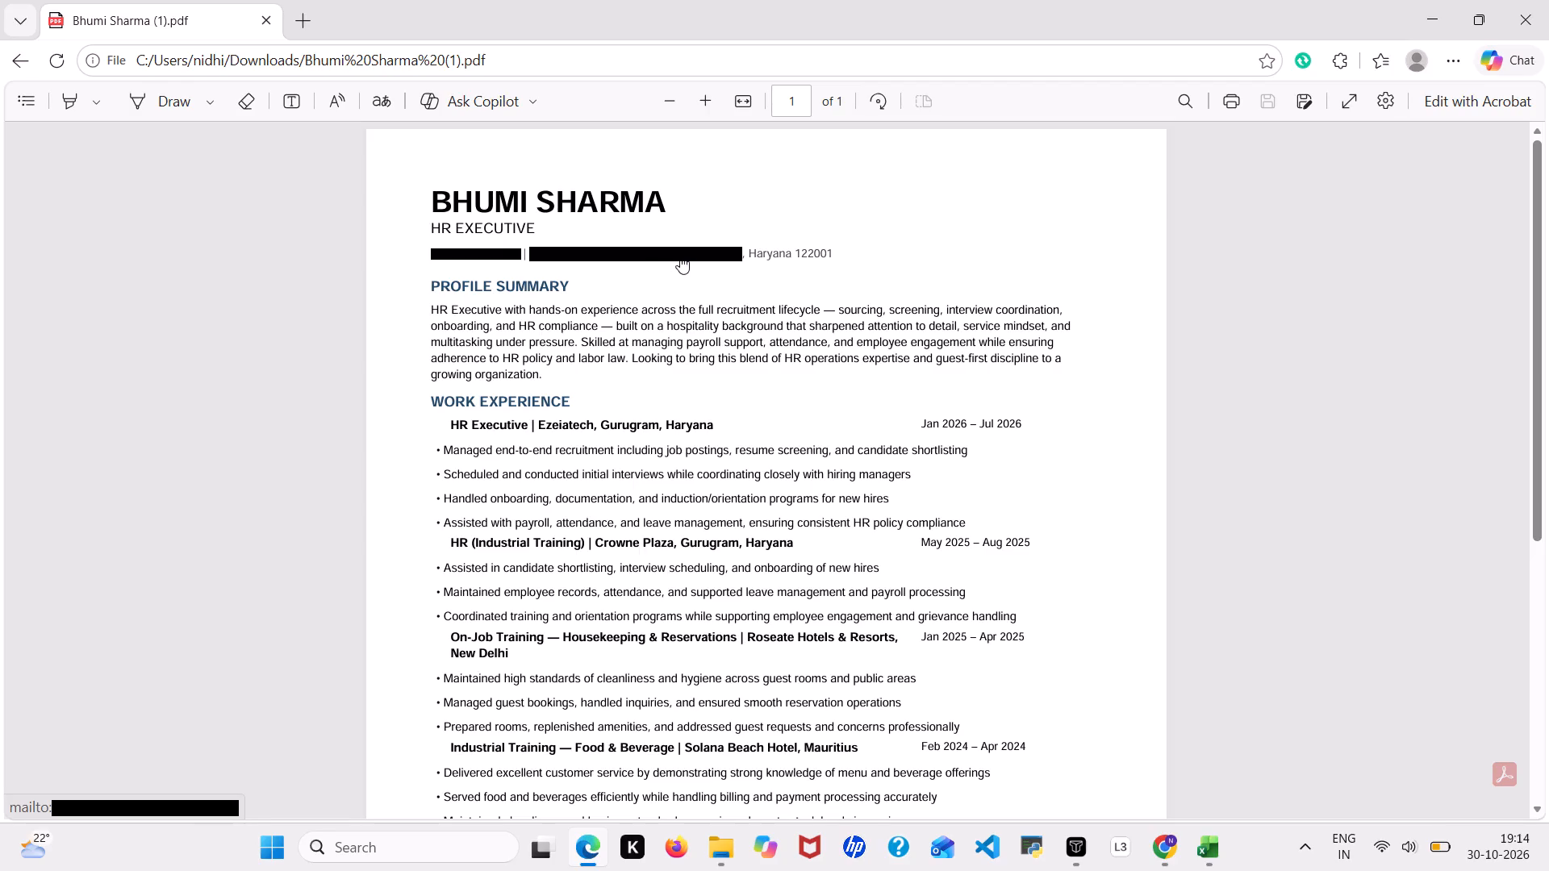
Switch to Titan mail and search the info account's Sent folder for "docum".
left_click(1088, 870)
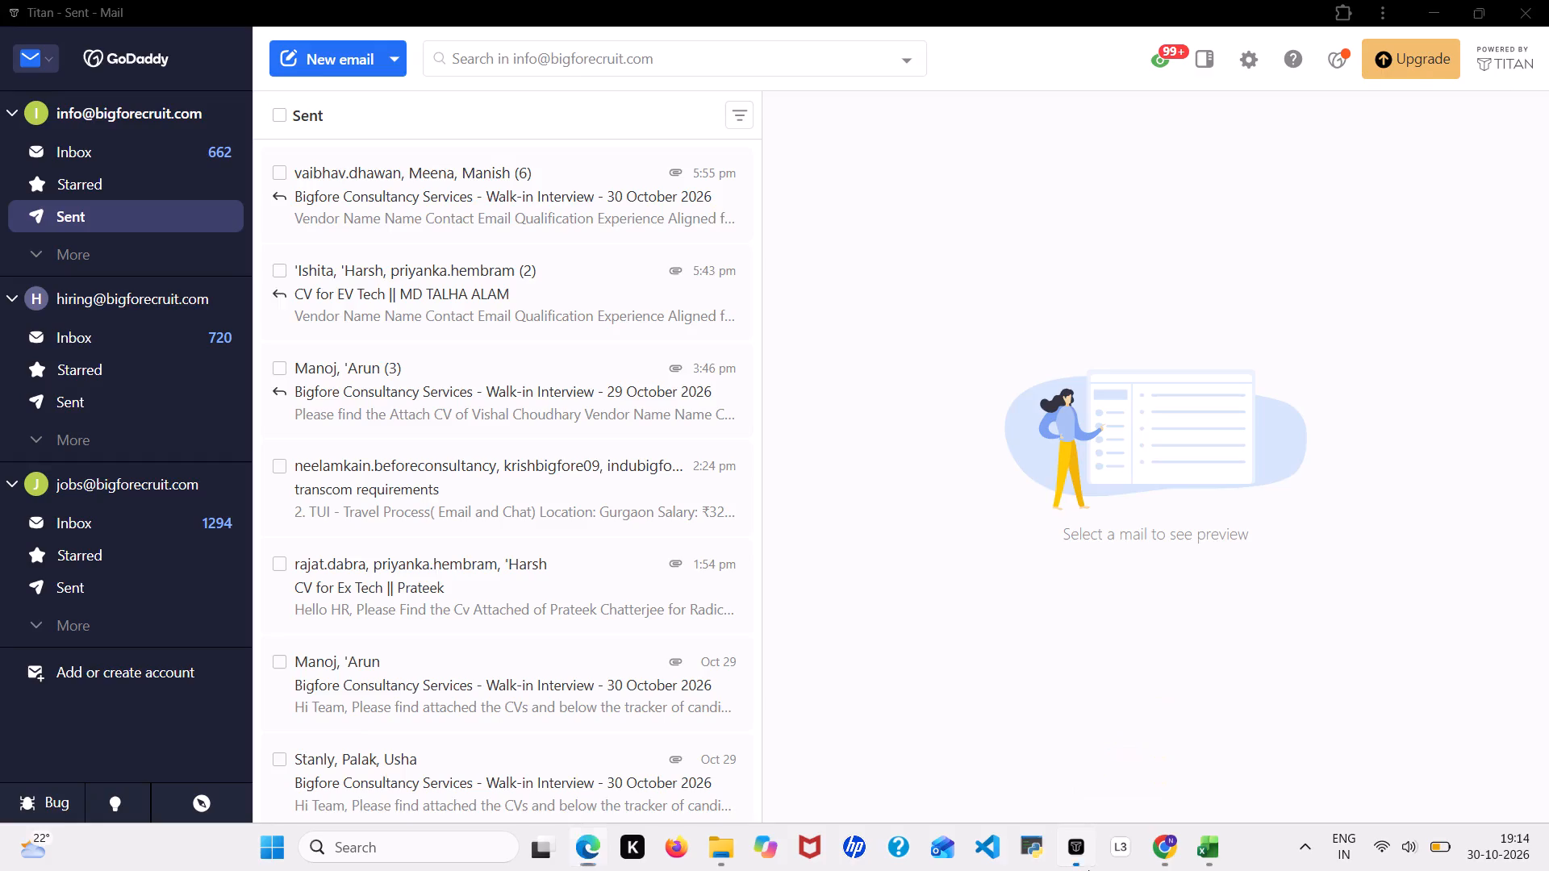
left_click(506, 48)
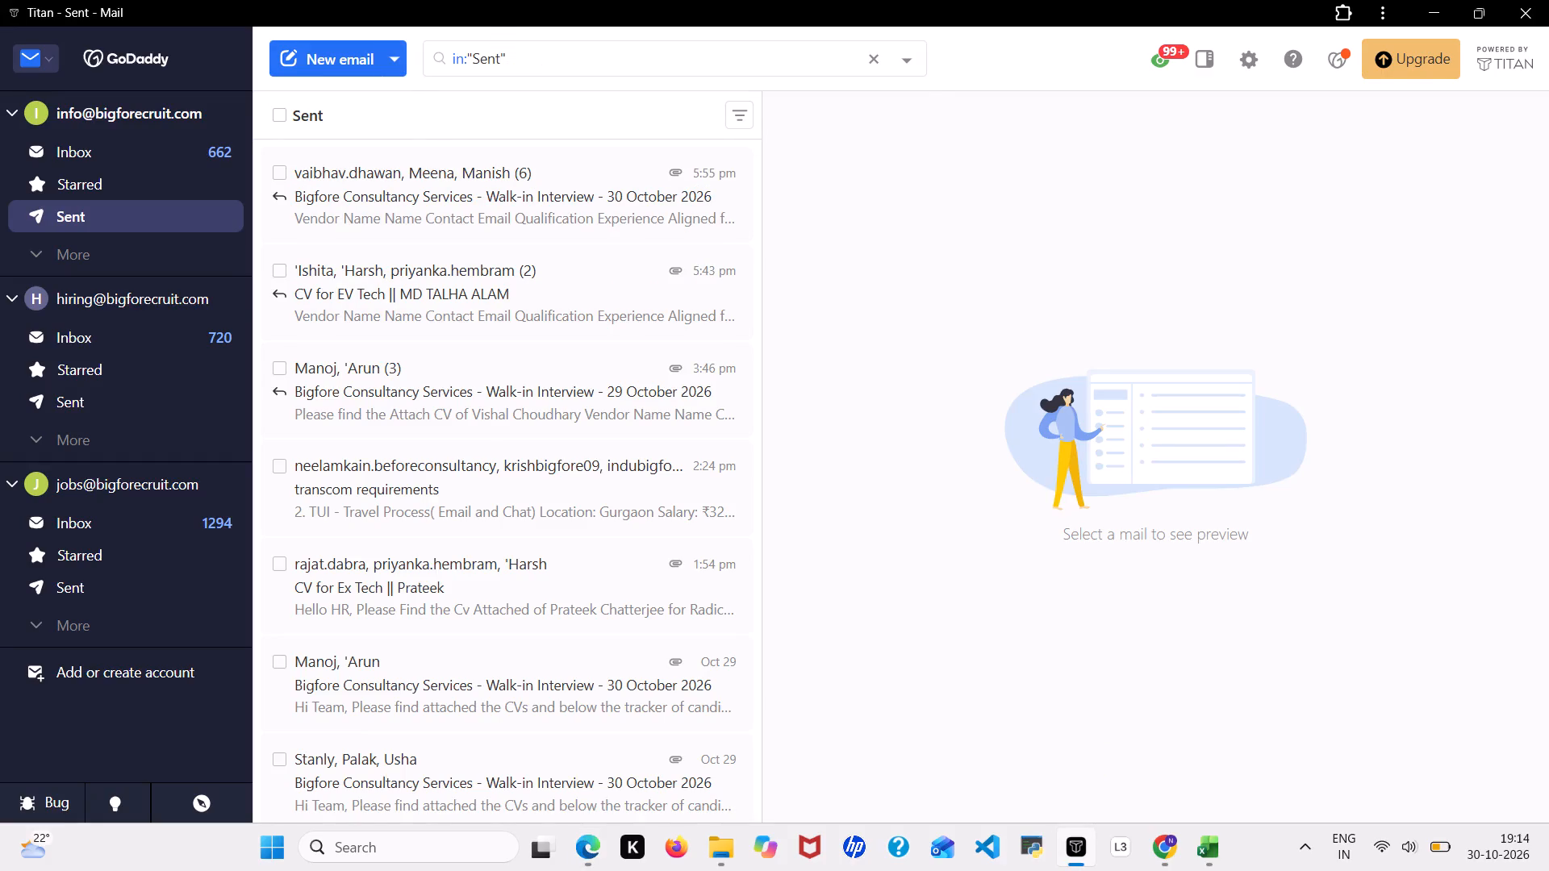
left_click(506, 48)
key("d")
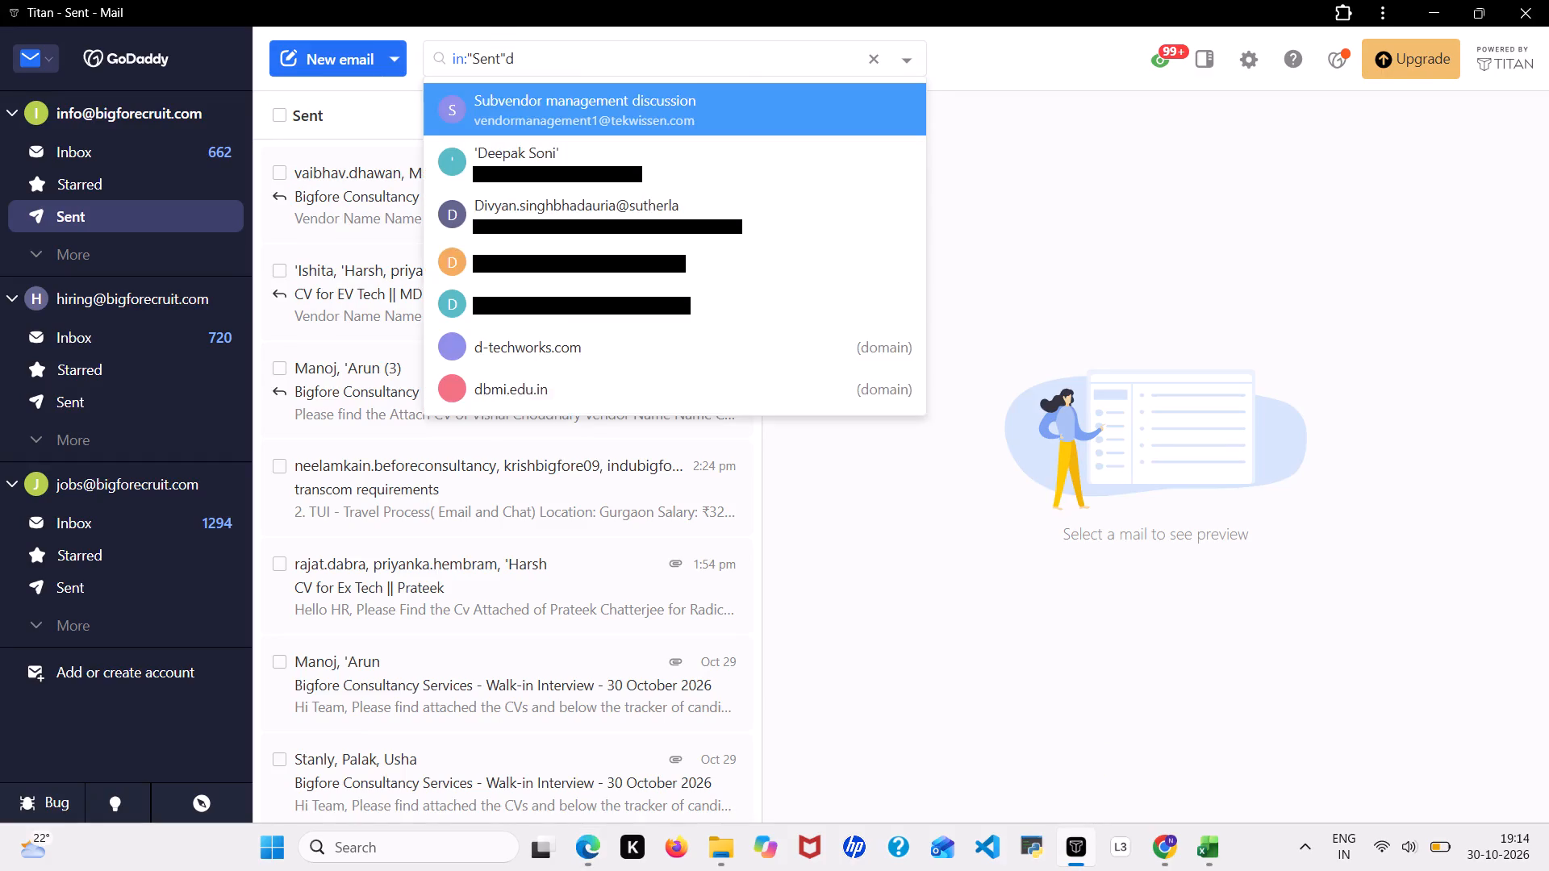
type("oc")
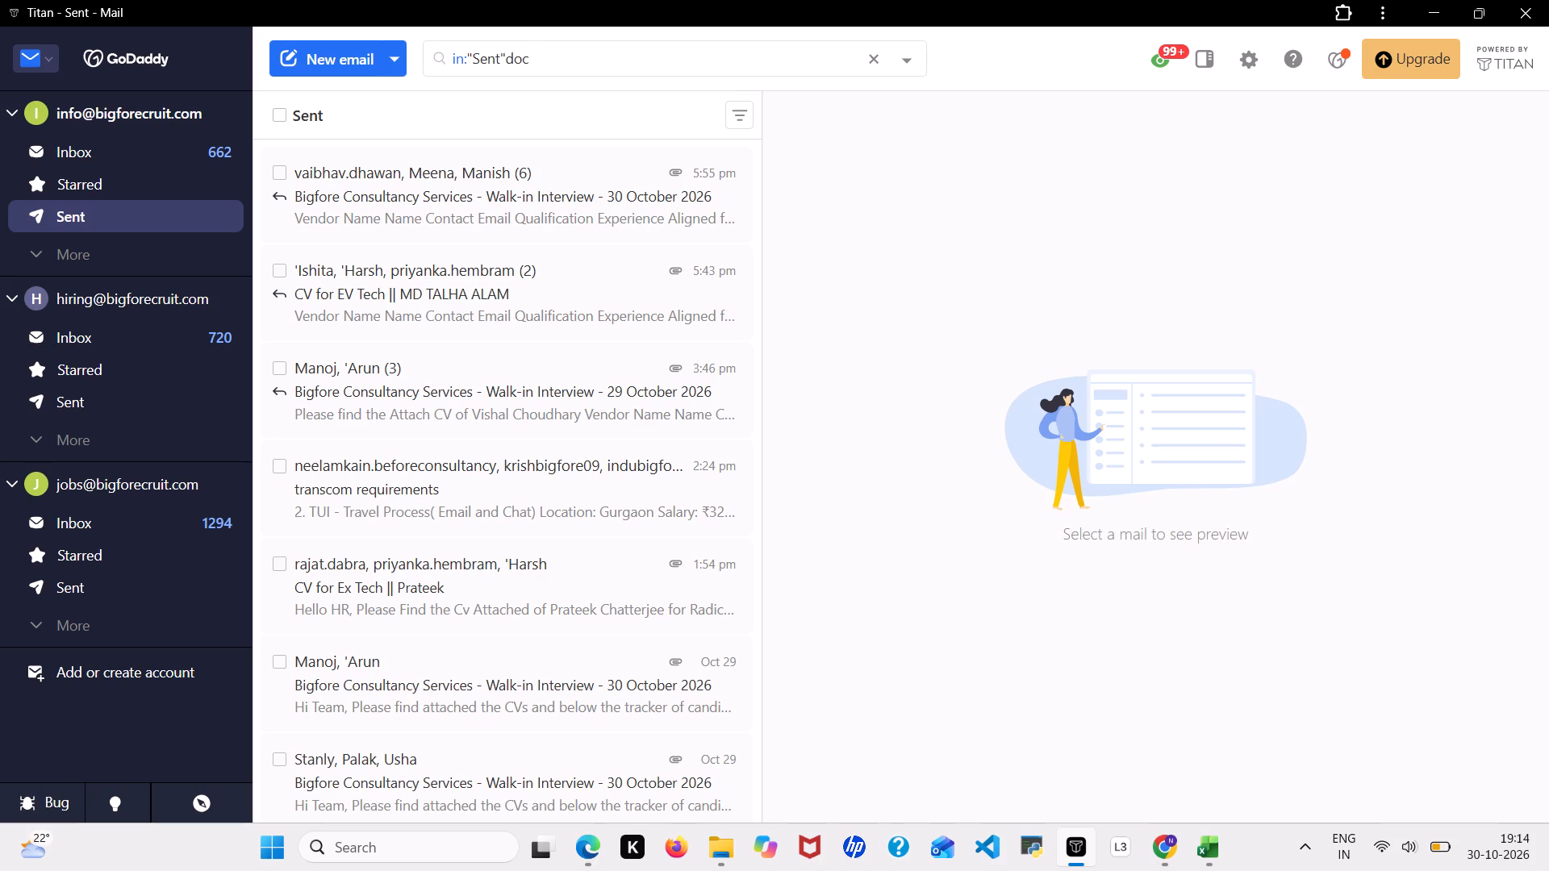
type("um")
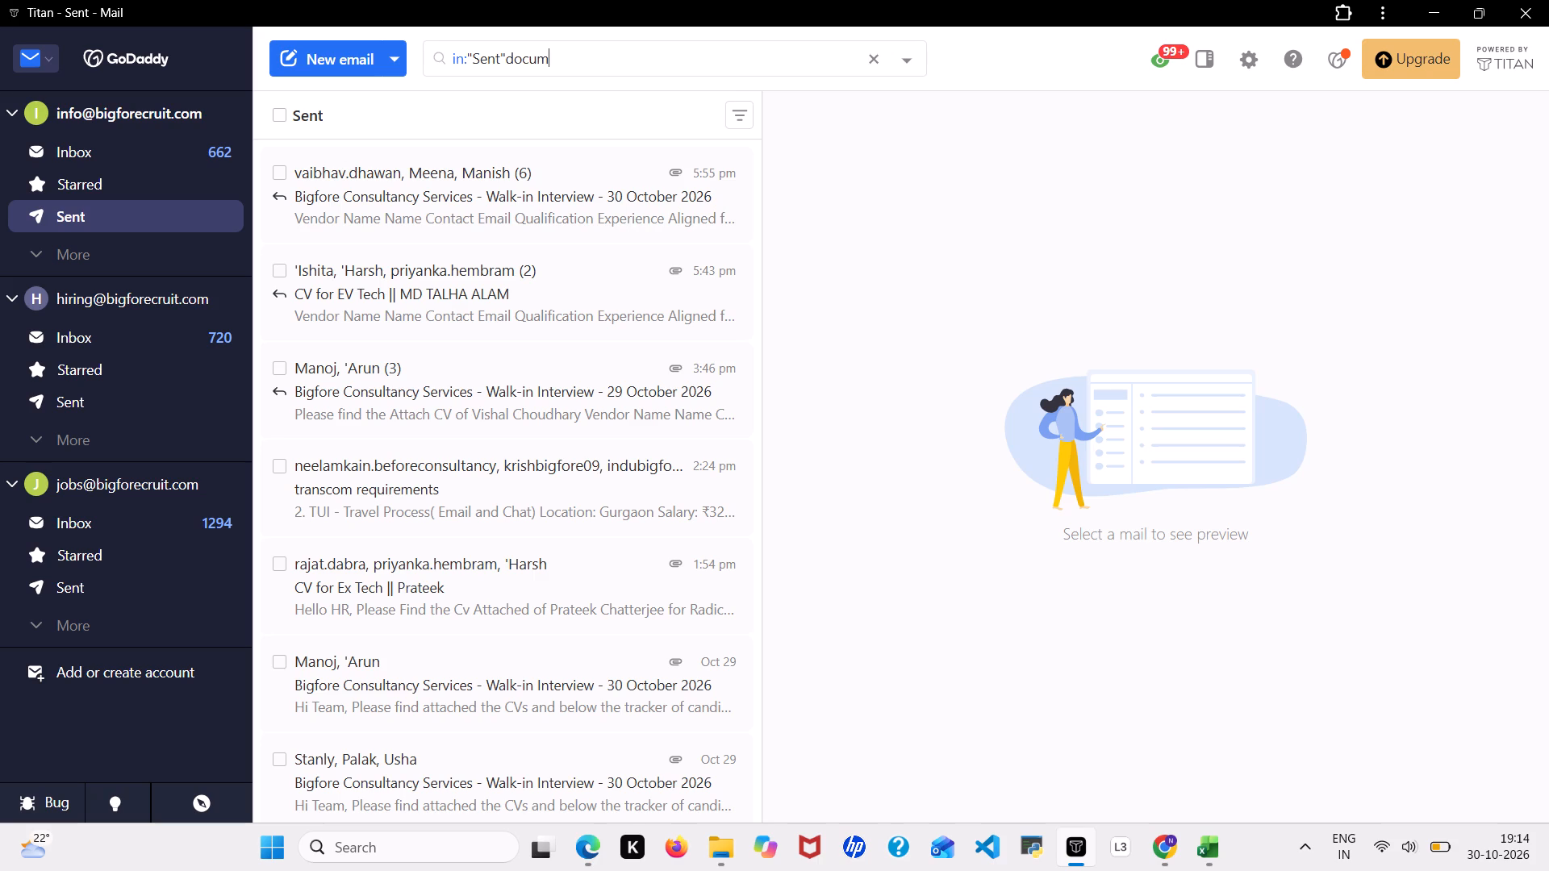
left_click(504, 60)
key("m")
key("BackSpace")
key("space")
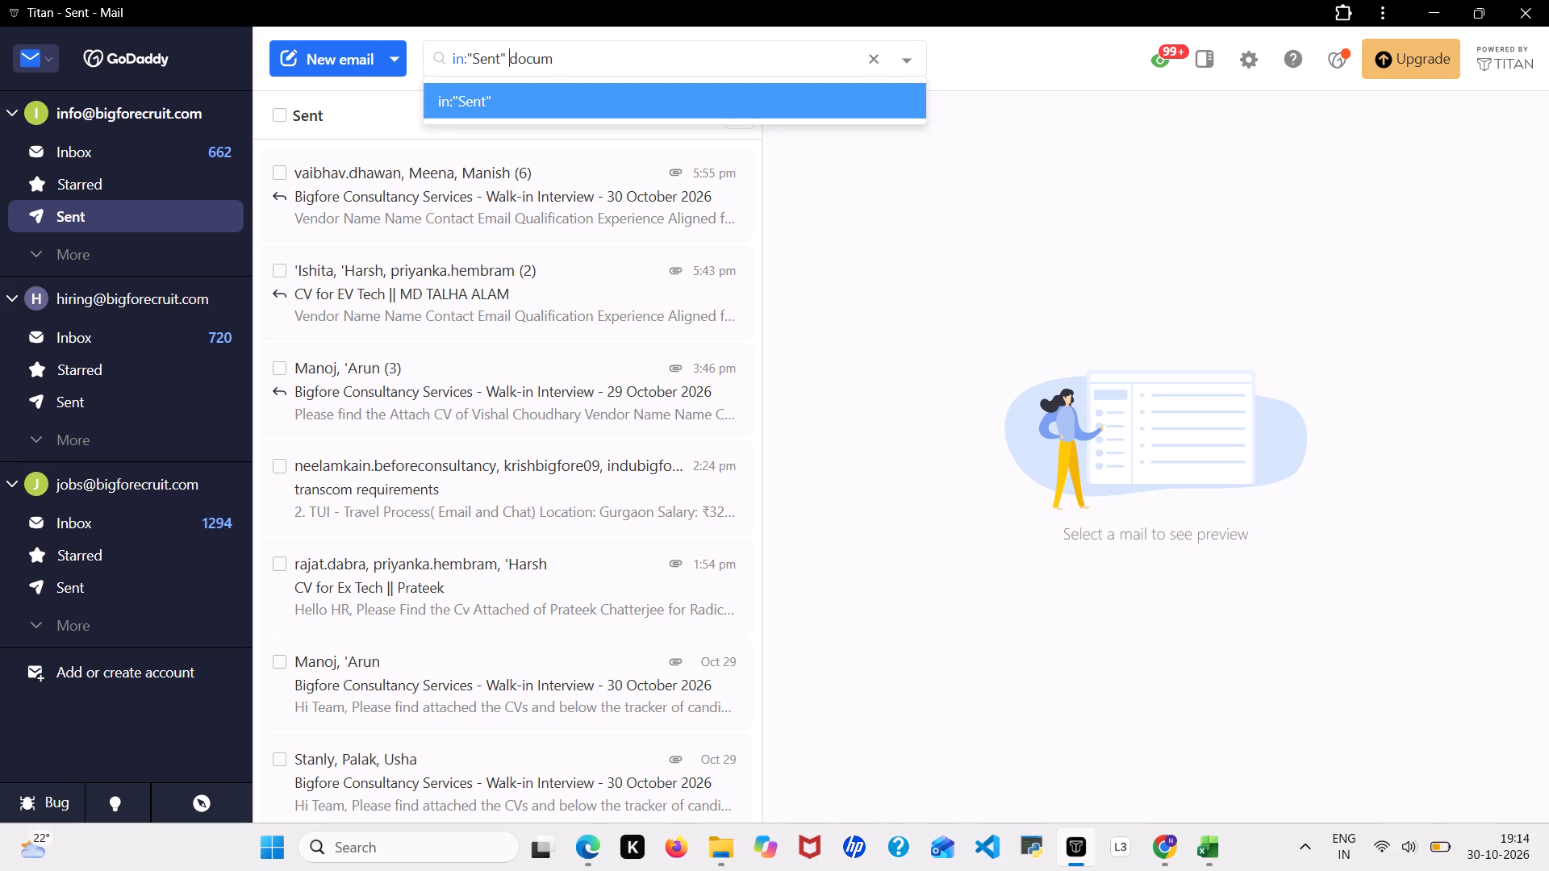
left_click(558, 62)
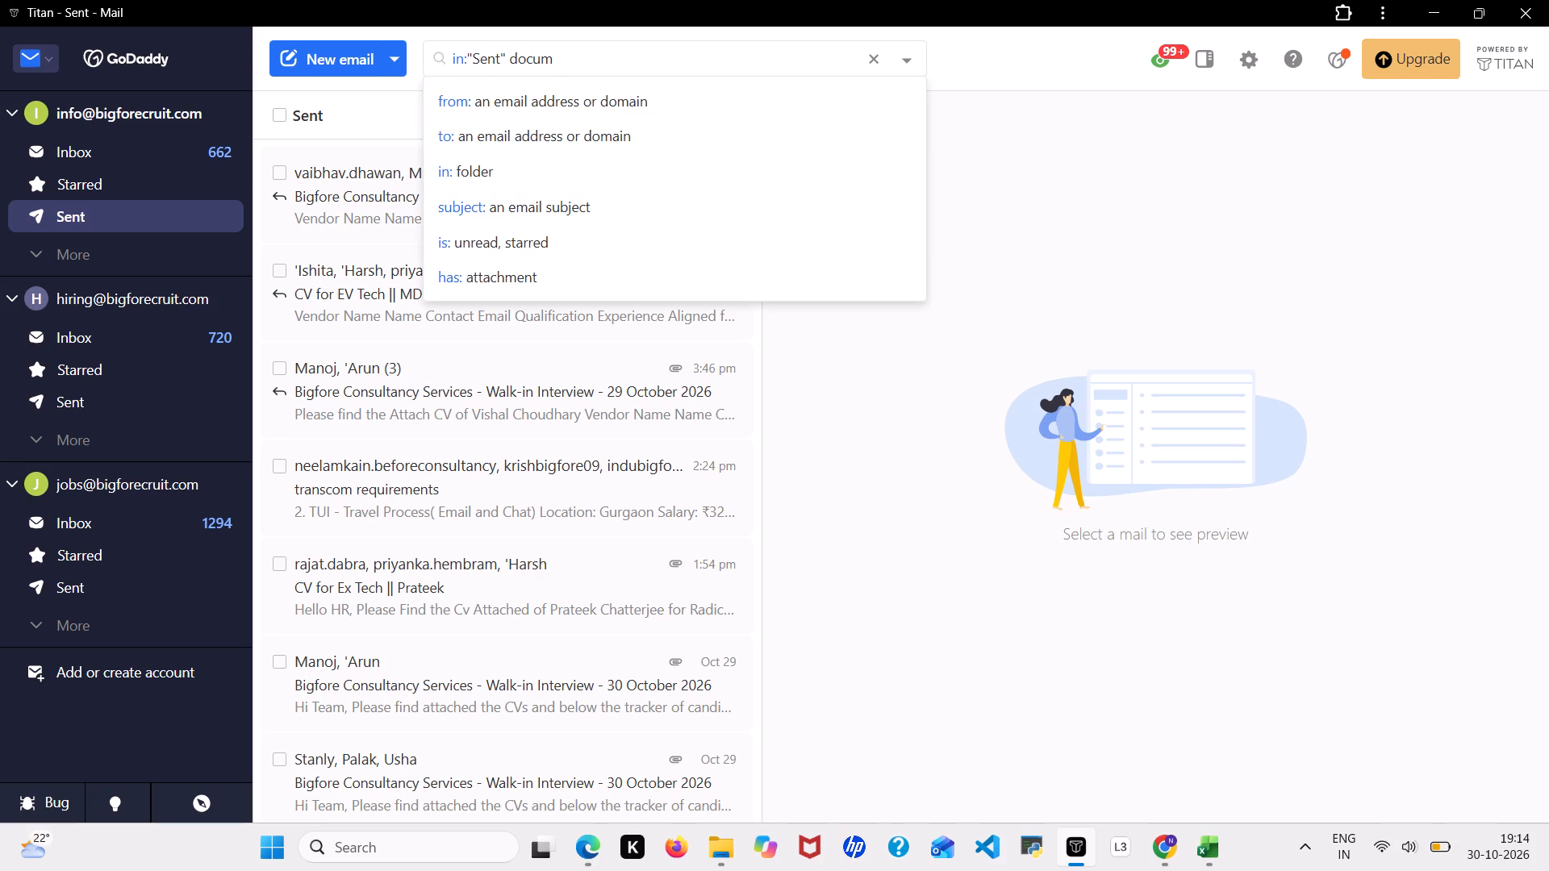
key("Return")
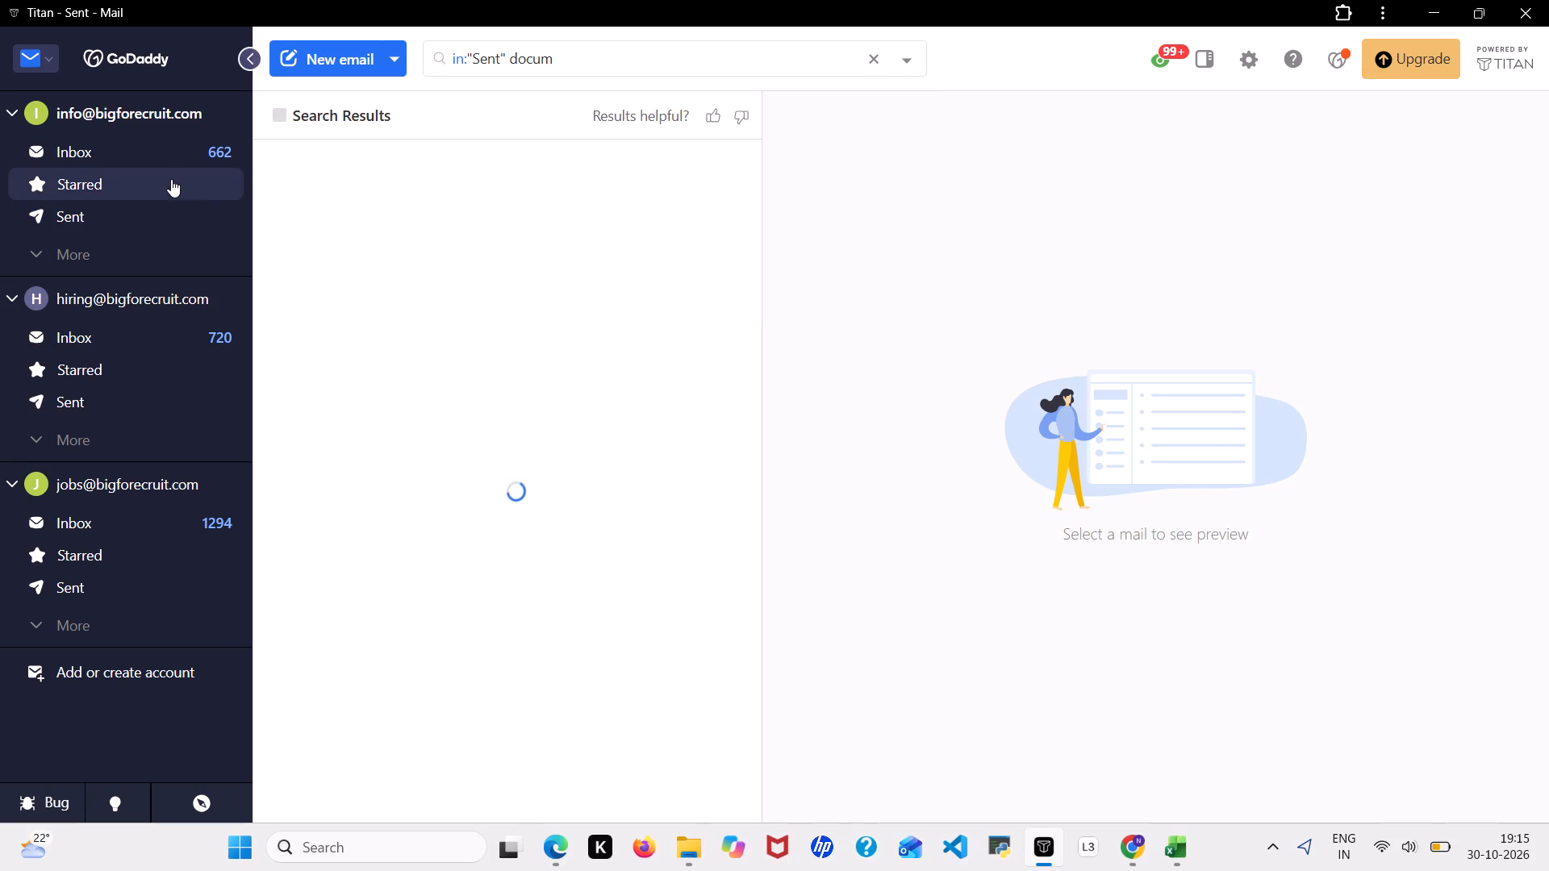
Return to the info account's full Sent folder and look through the older sent emails back to 21 October.
left_click(80, 206)
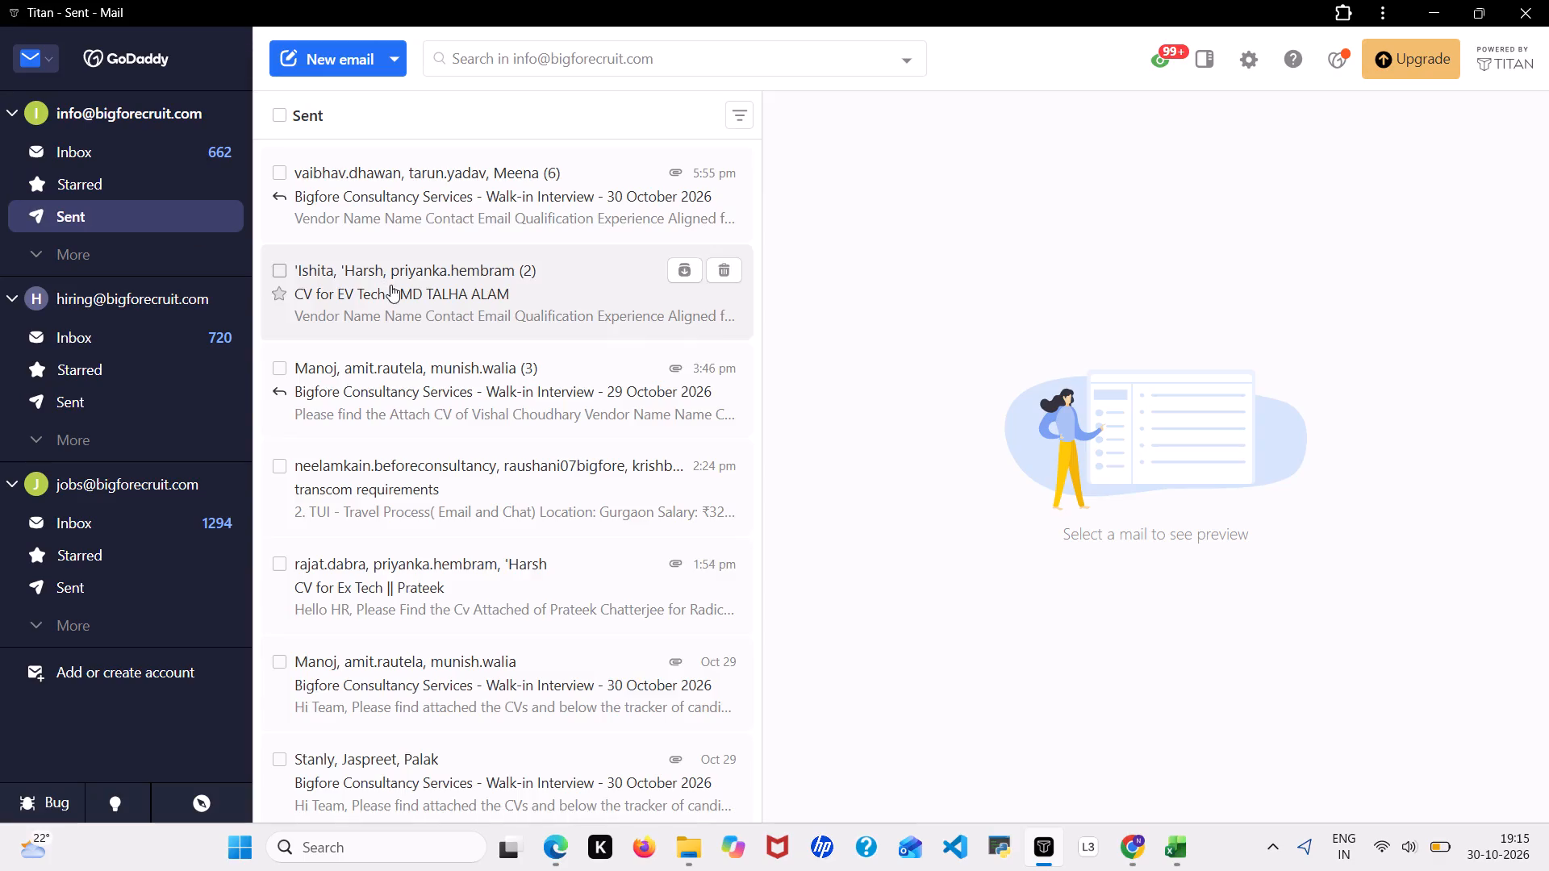
scroll(570, 541, "down", 10)
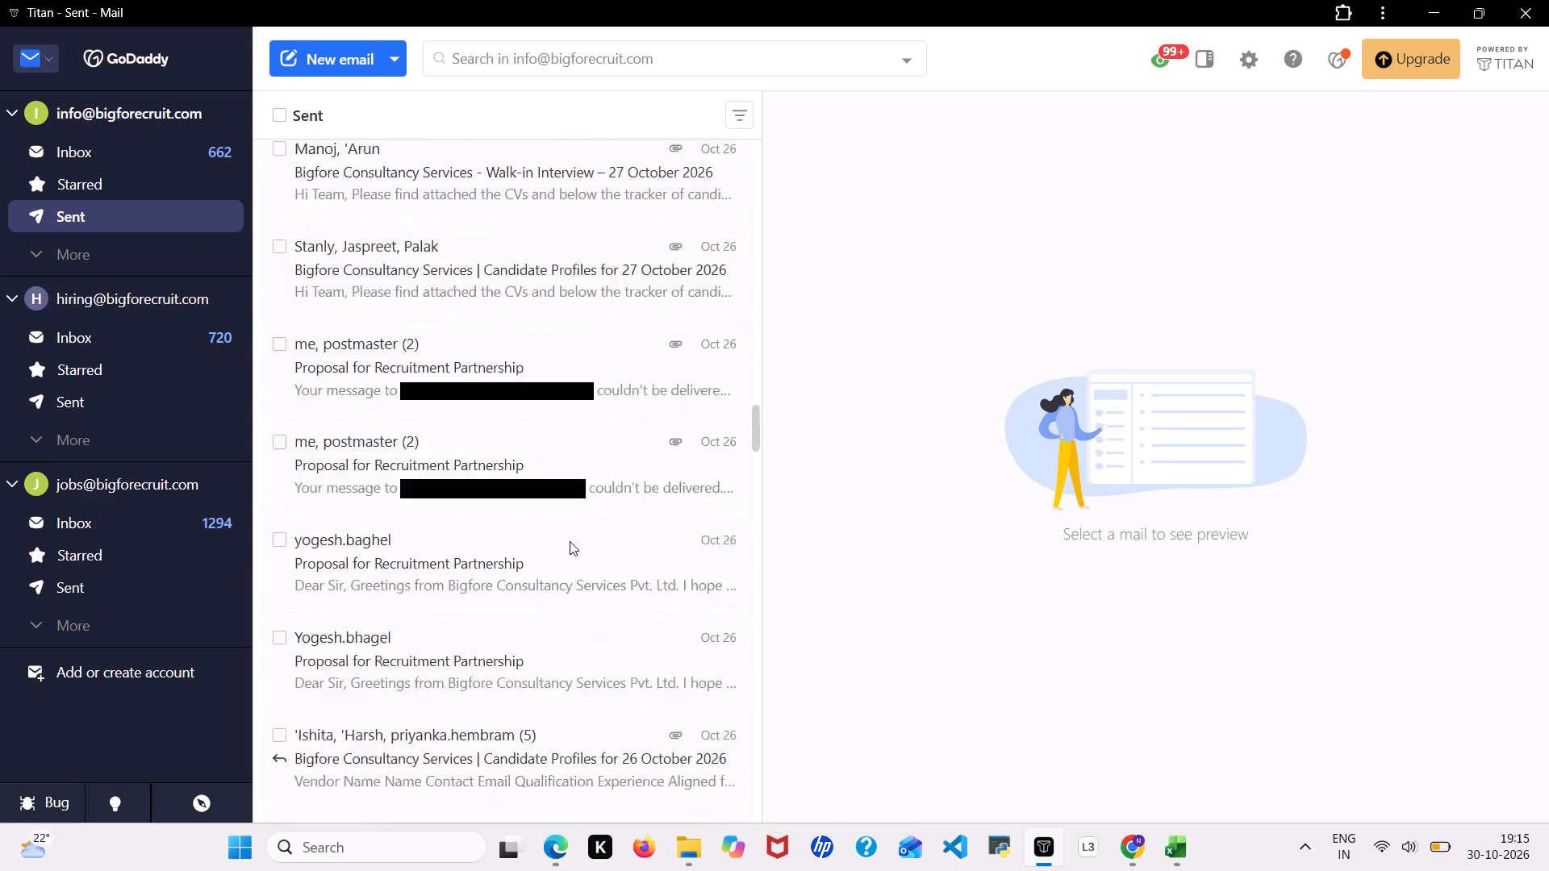
scroll(570, 541, "down", 4)
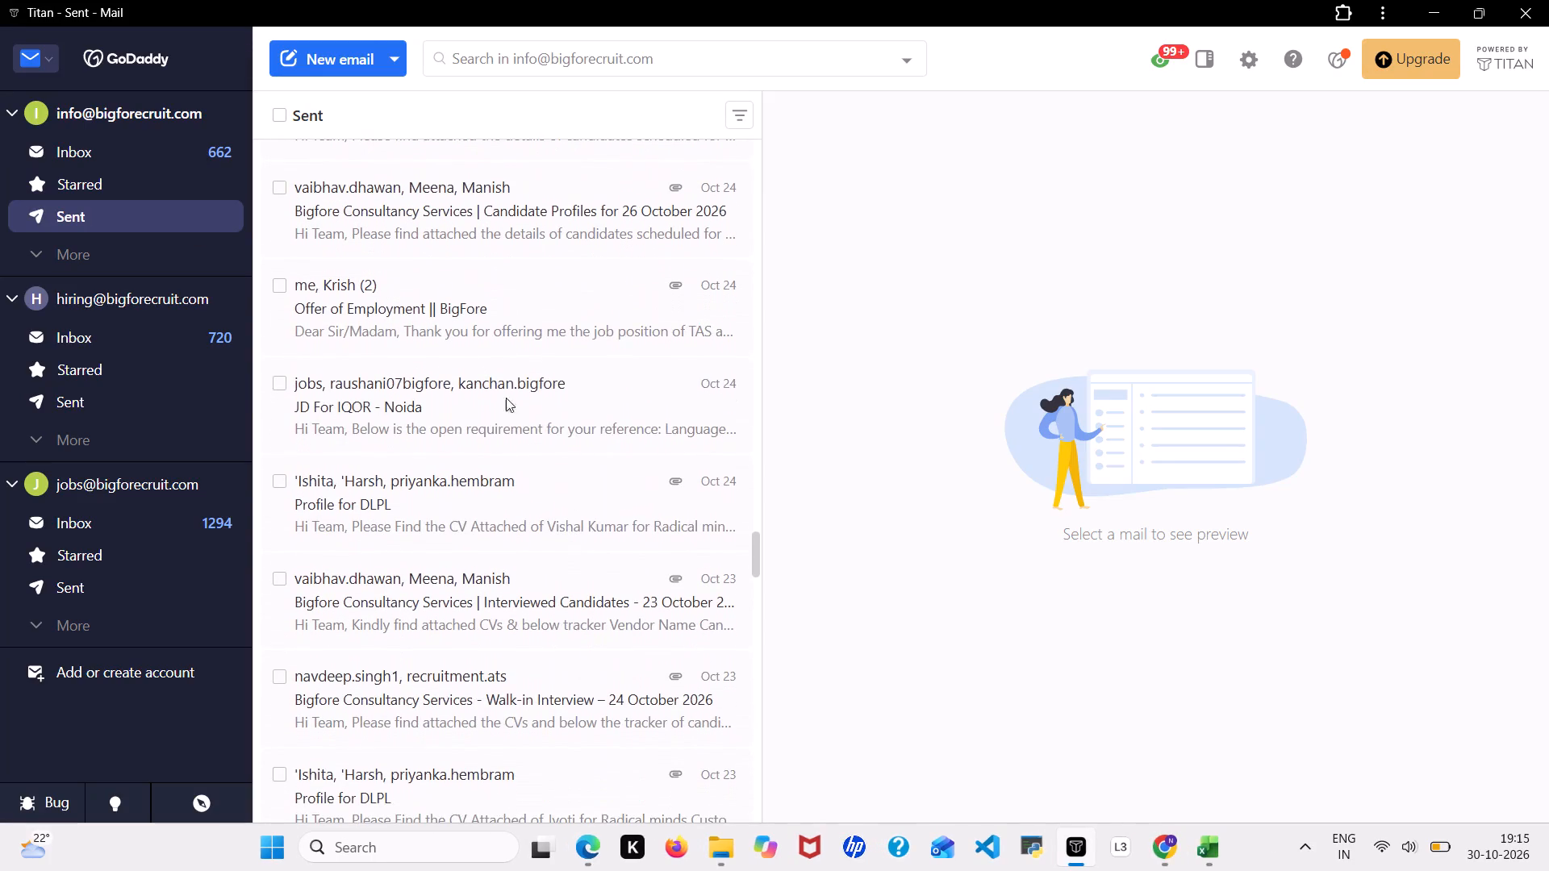
scroll(496, 339, "up", 1)
scroll(496, 339, "down", 3)
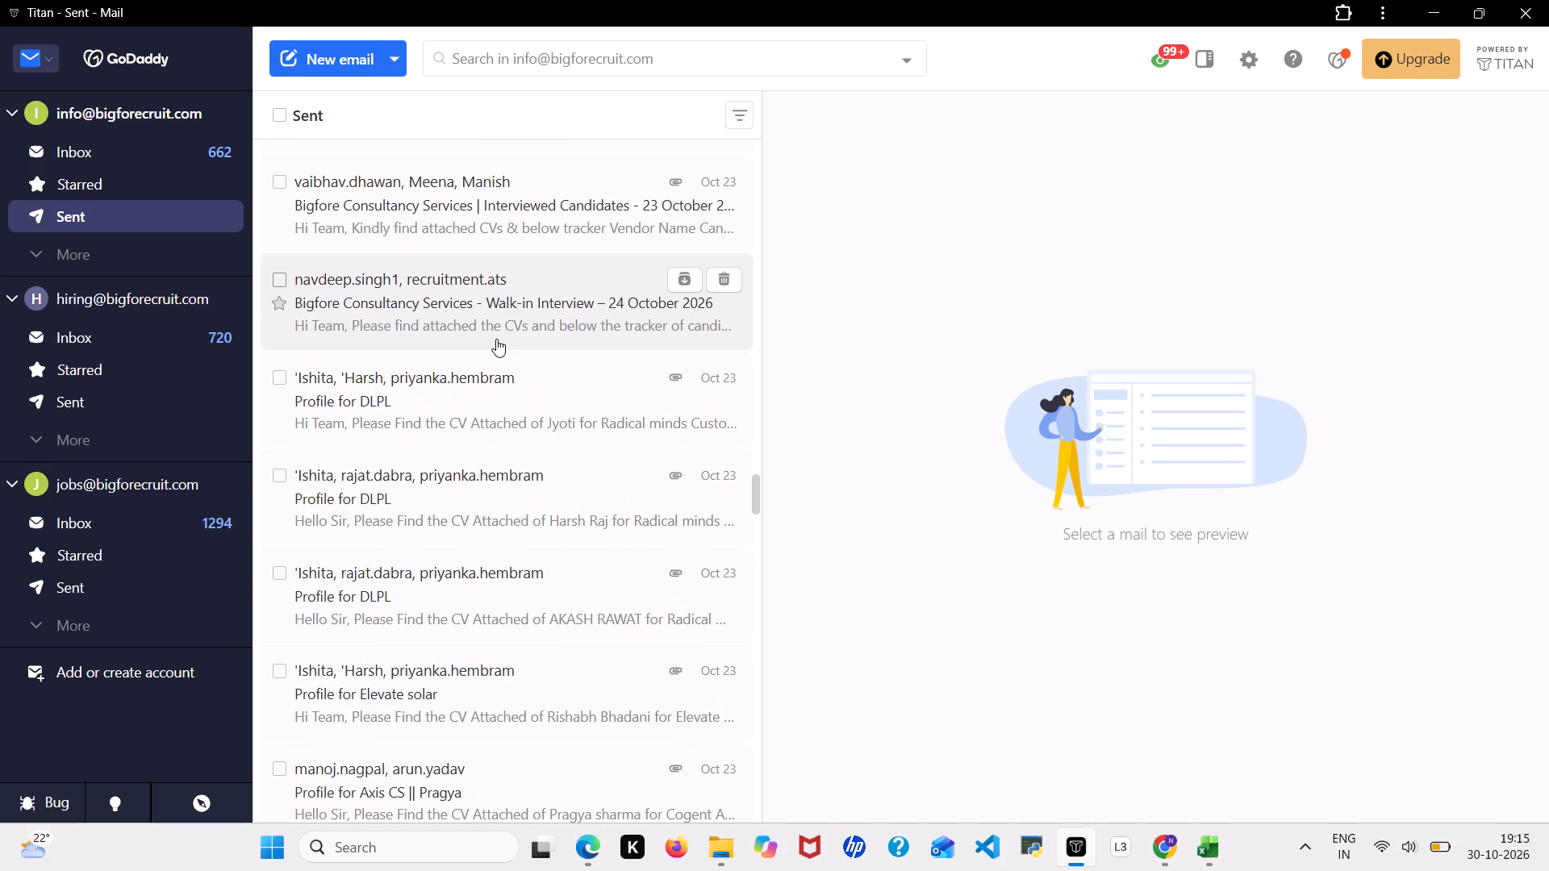
scroll(496, 339, "down", 4)
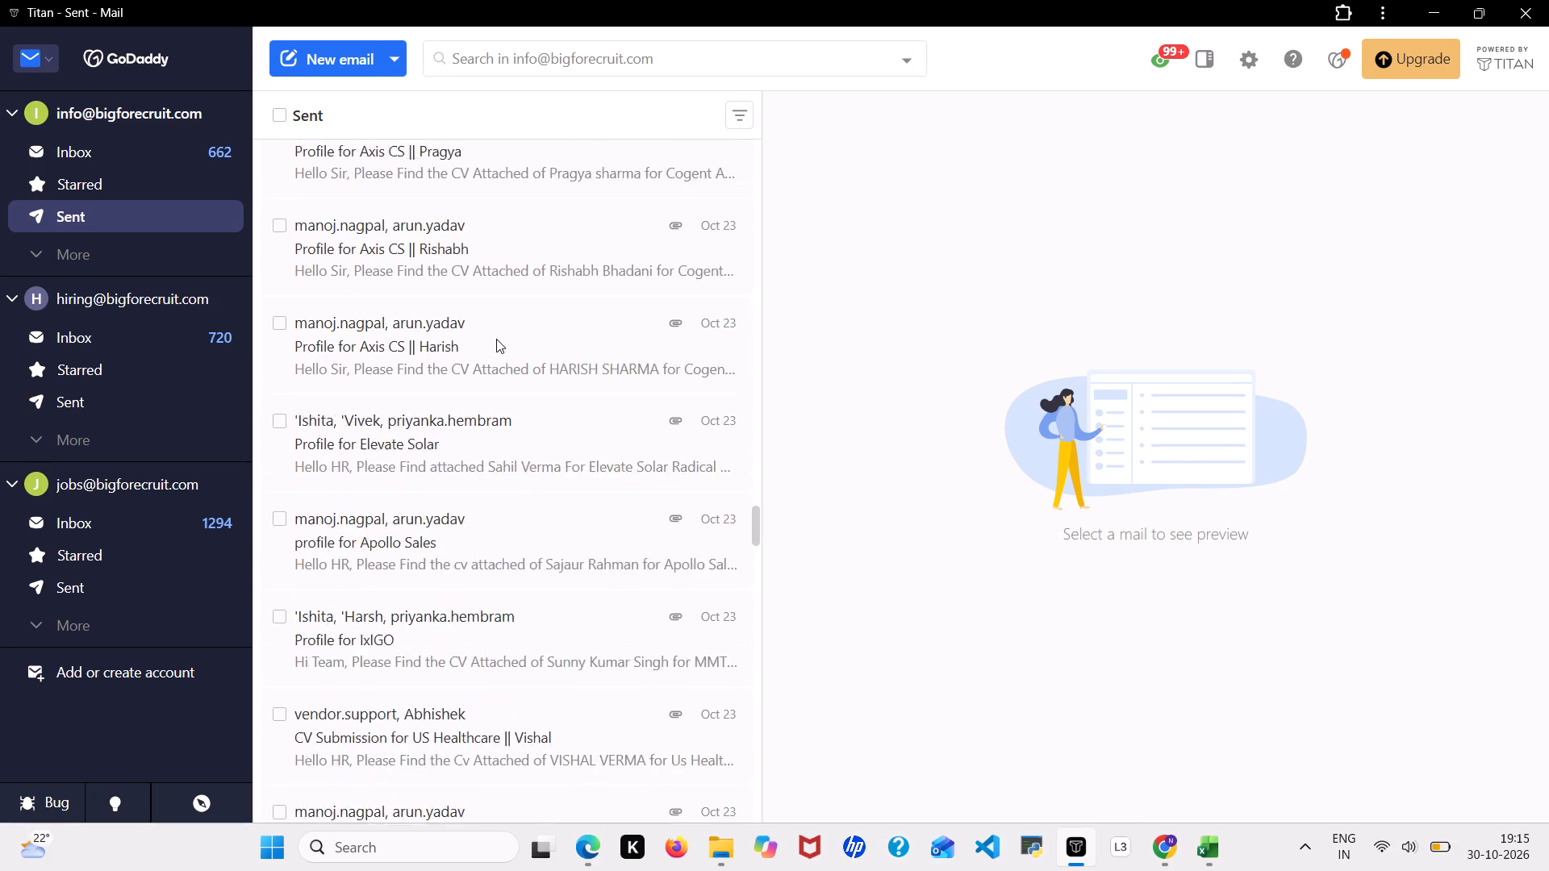
scroll(496, 339, "down", 7)
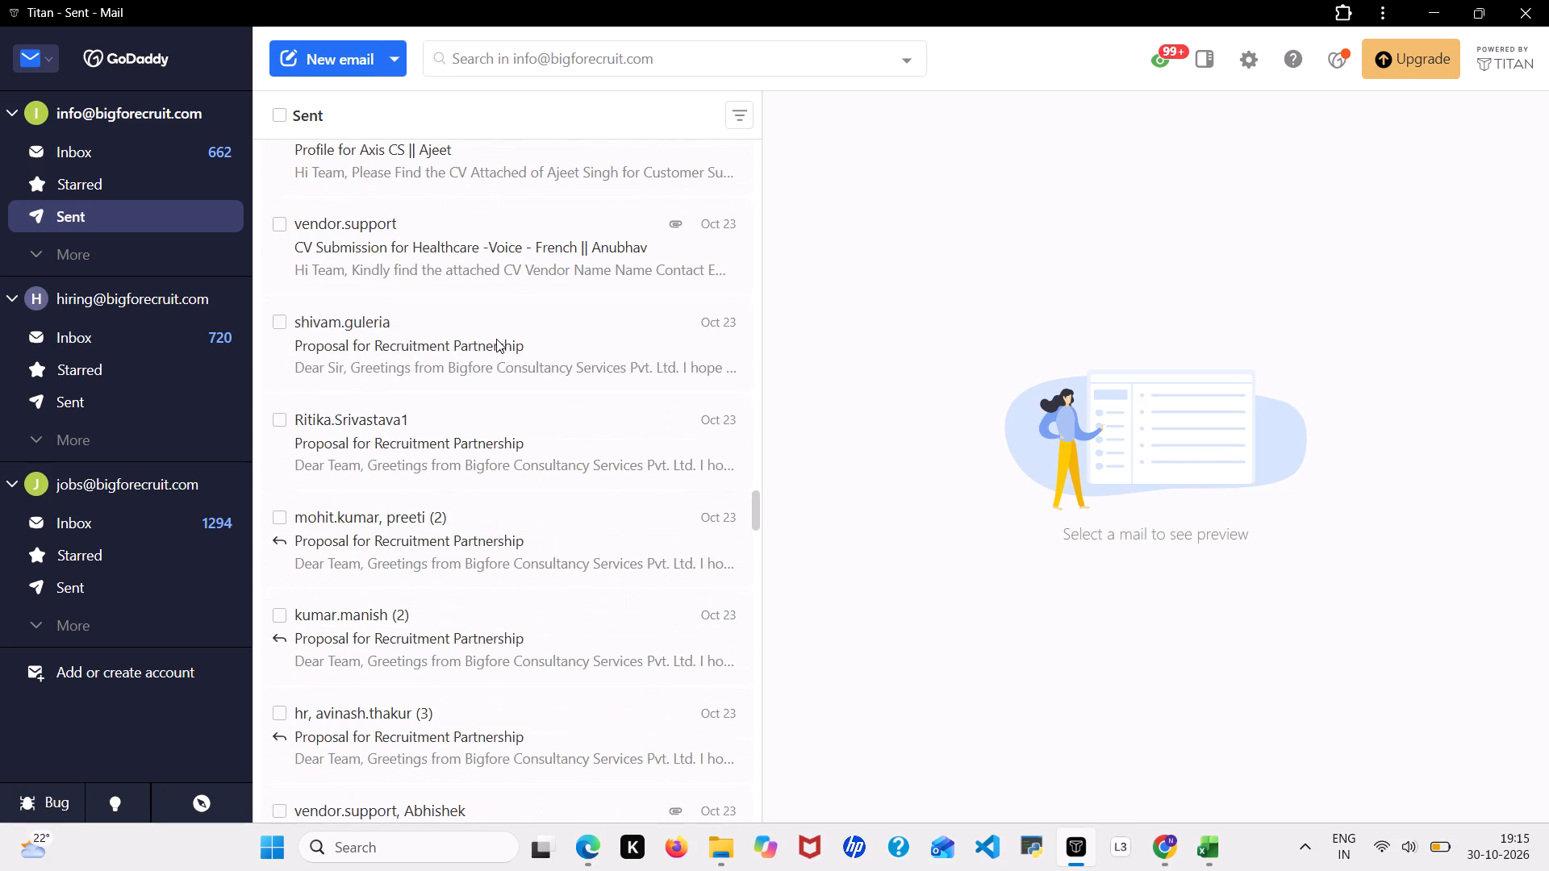
scroll(496, 339, "down", 7)
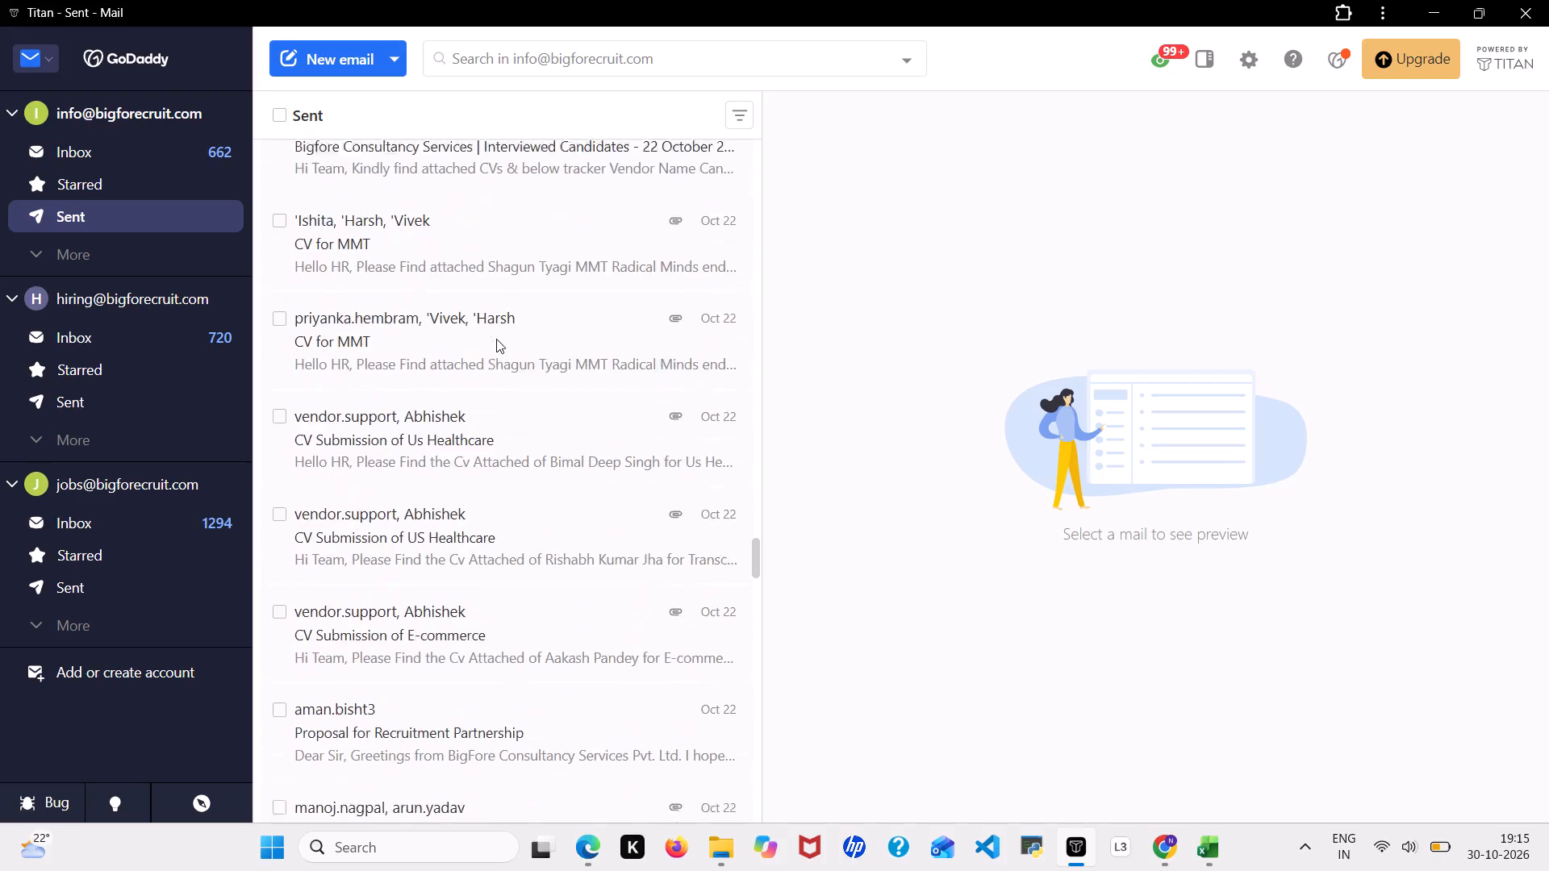
scroll(496, 339, "down", 7)
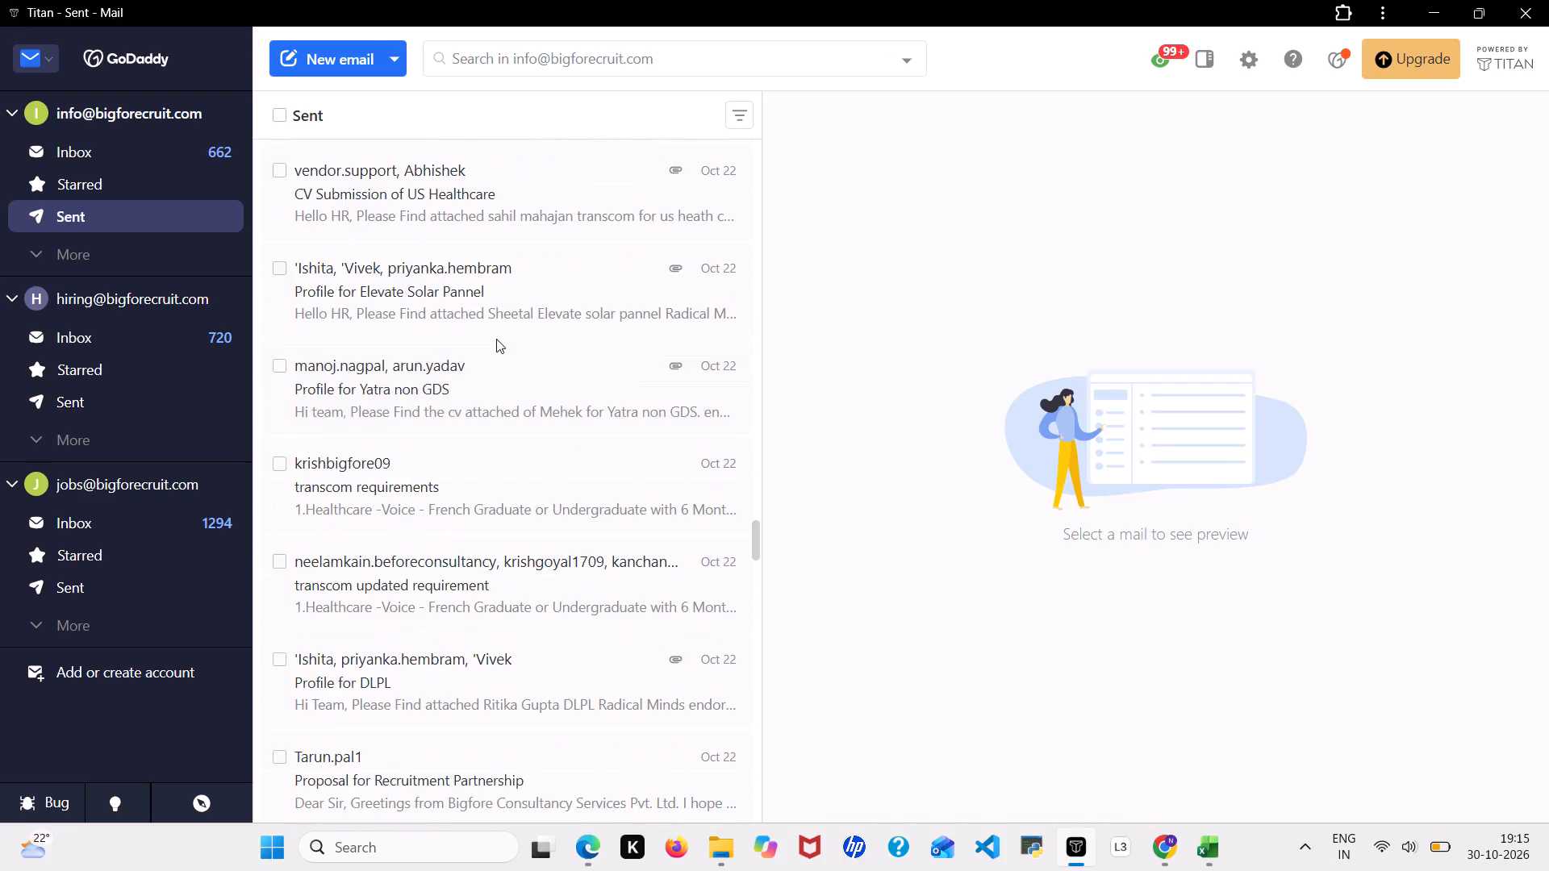
scroll(496, 339, "down", 11)
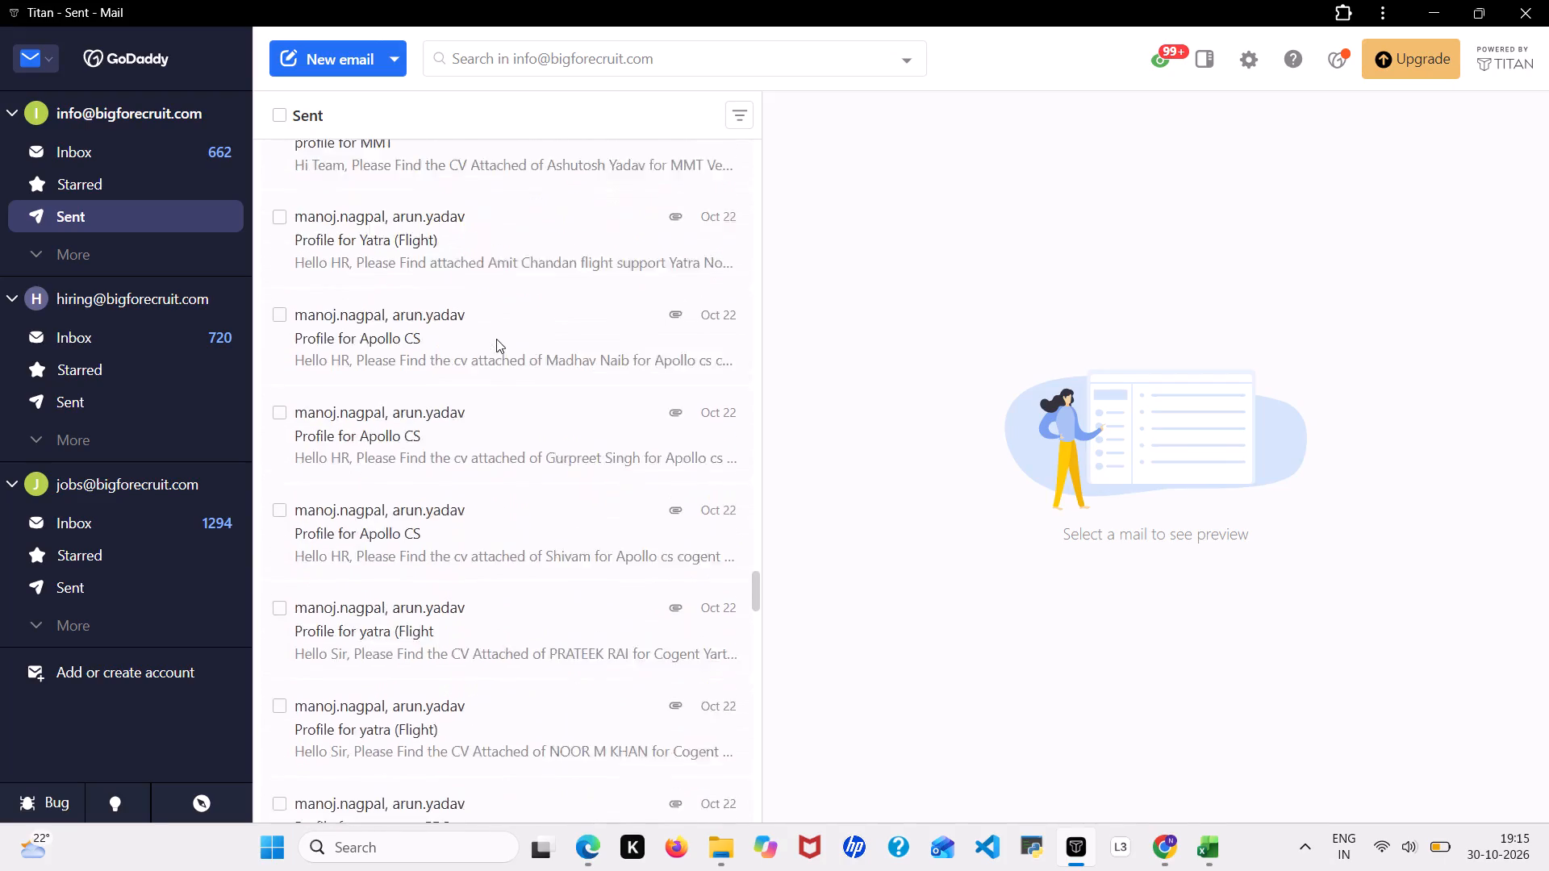
scroll(496, 339, "down", 4)
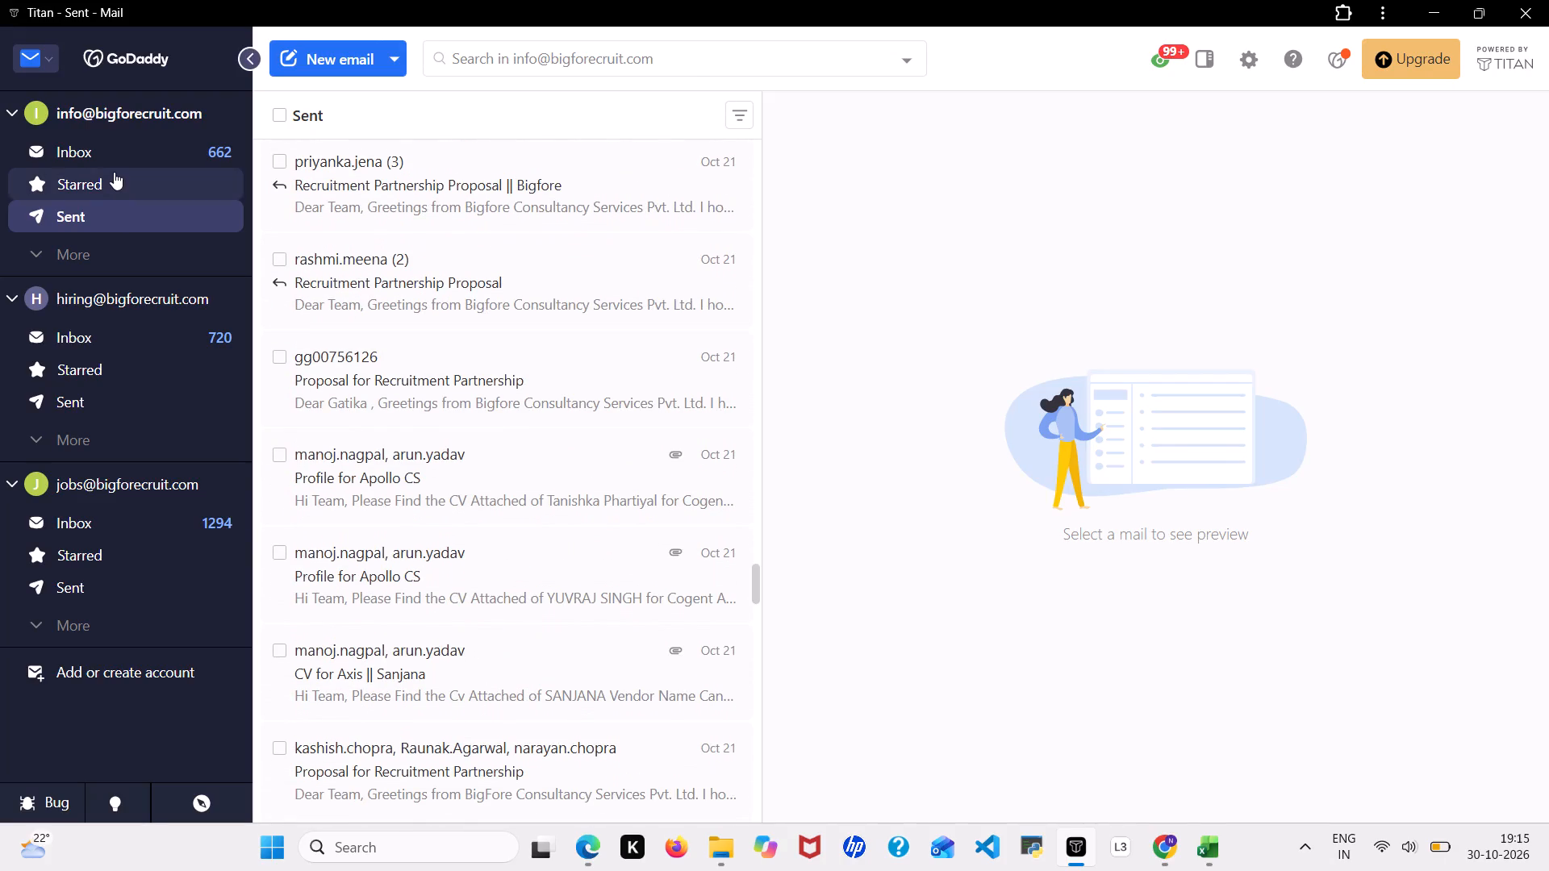
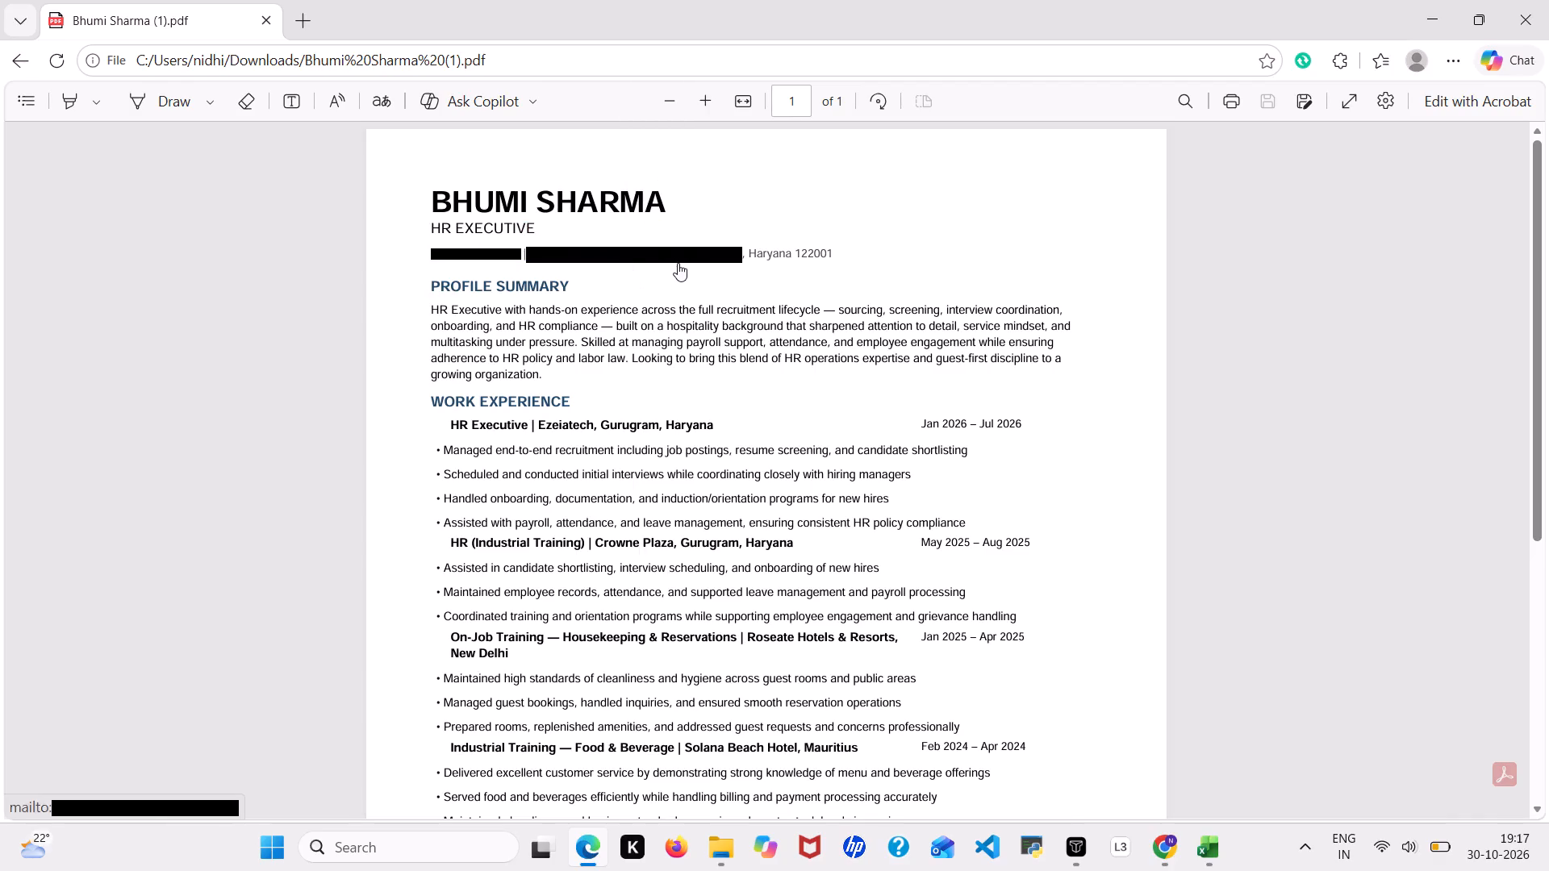
Copy the candidate's email address from the contact line of the HR Executive resume PDF.
left_click_drag(684, 254, 697, 252)
left_click_drag(697, 252, 532, 250)
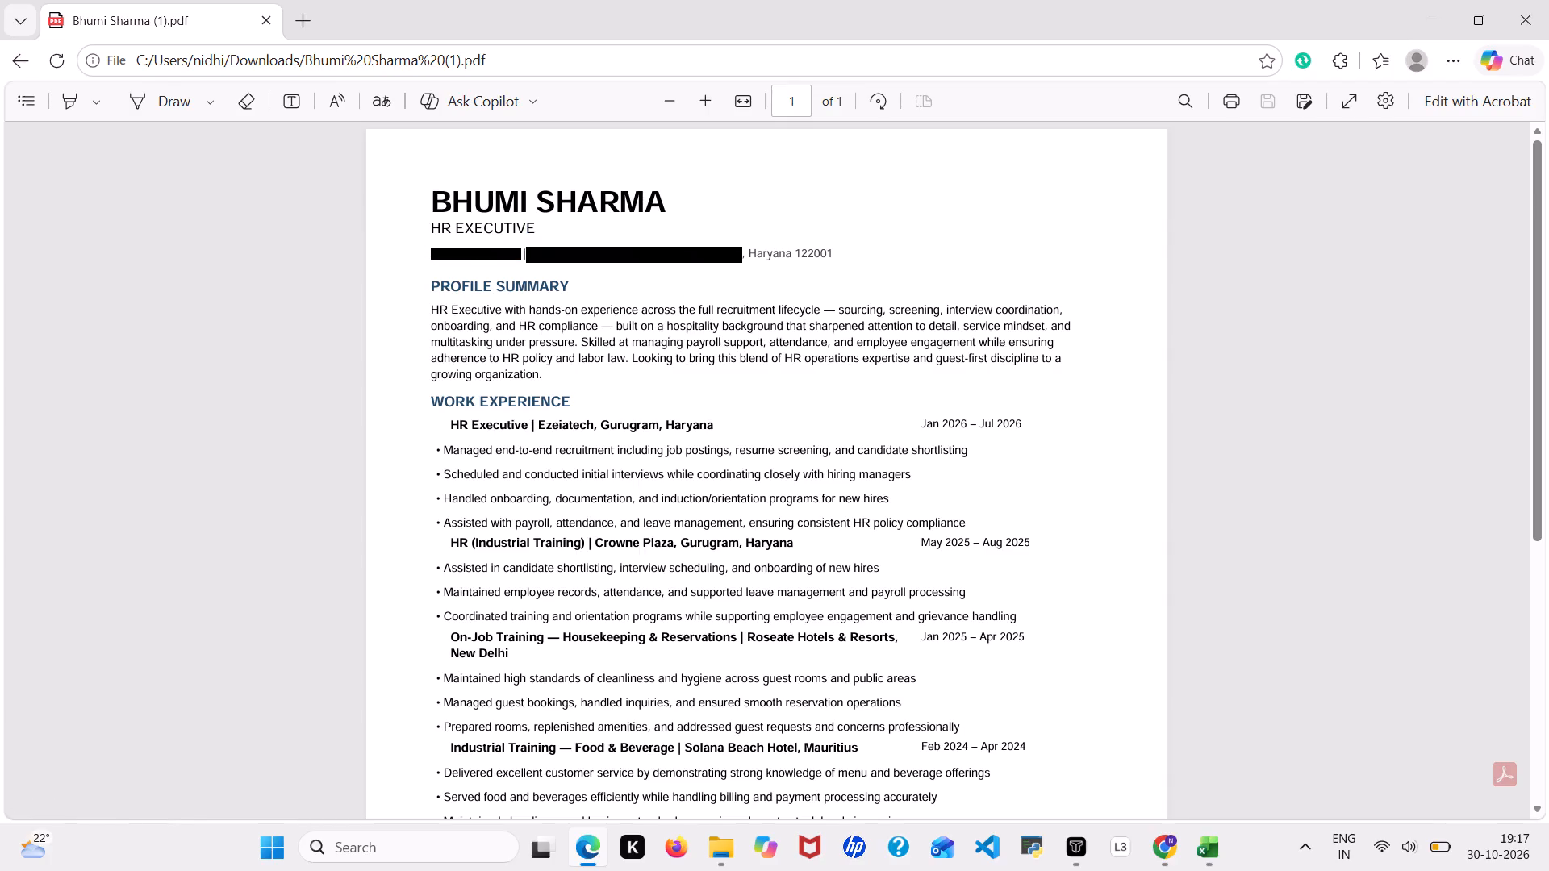
left_click_drag(532, 250, 529, 253)
key("ctrl+c")
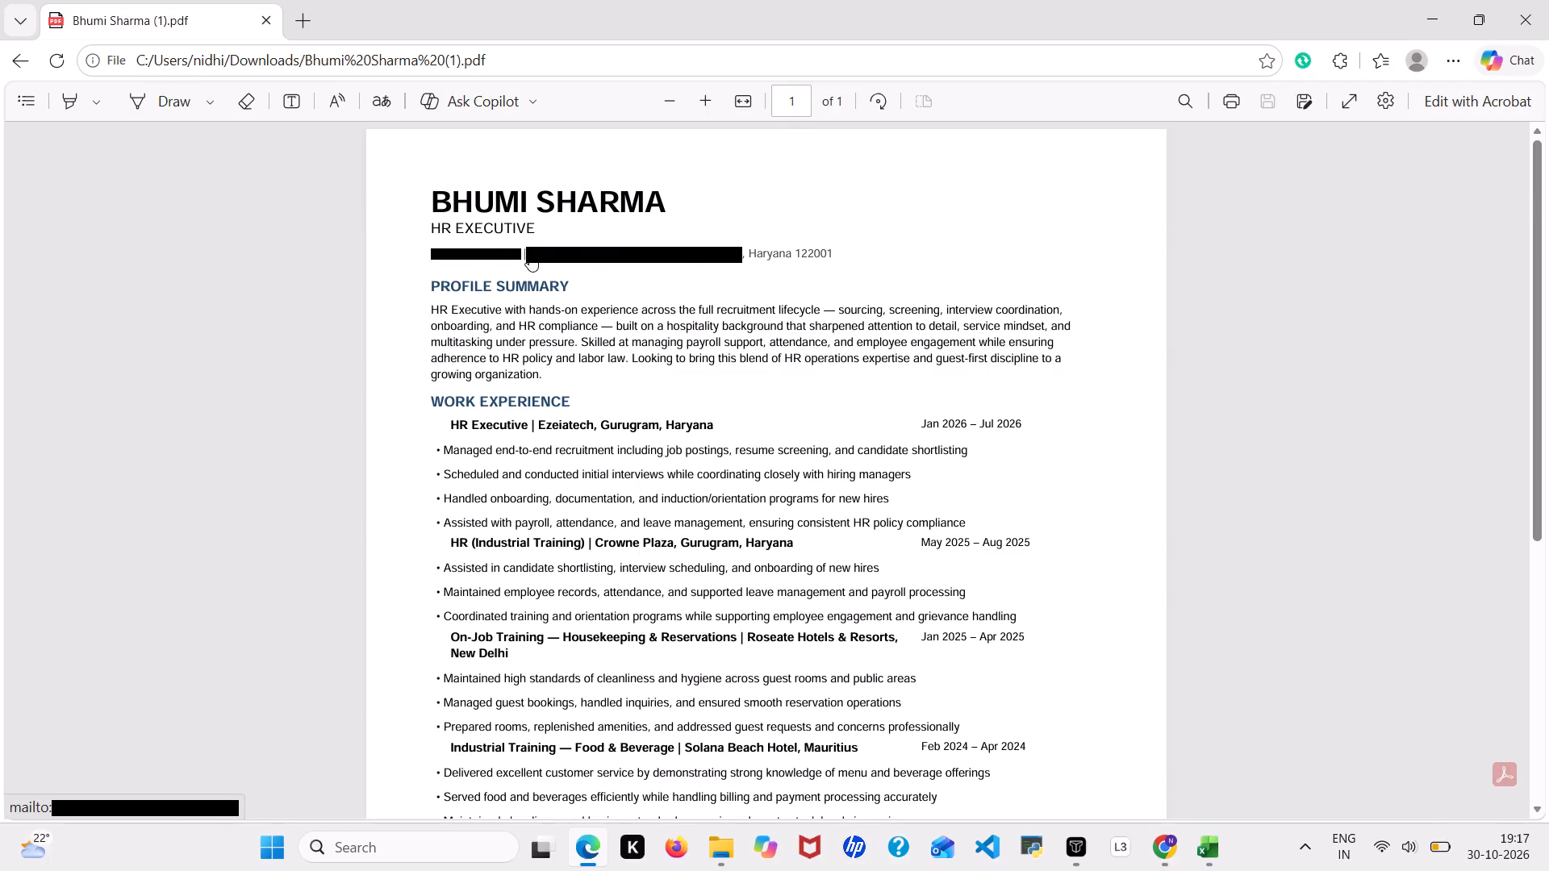
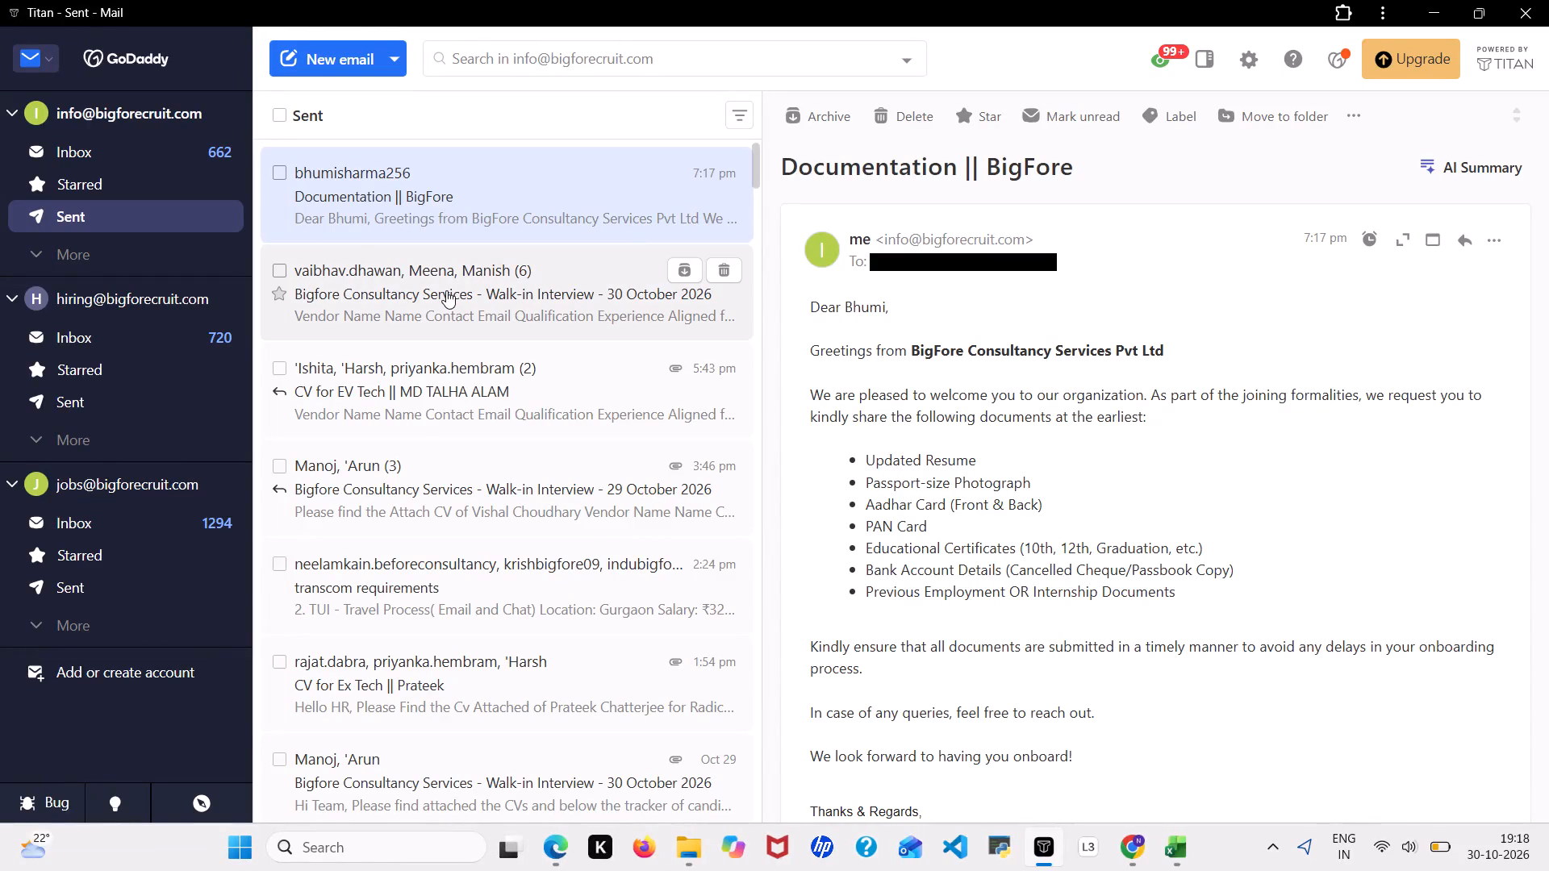
Open the sent "Documentation || BigFore" email to check it.
left_click(492, 194)
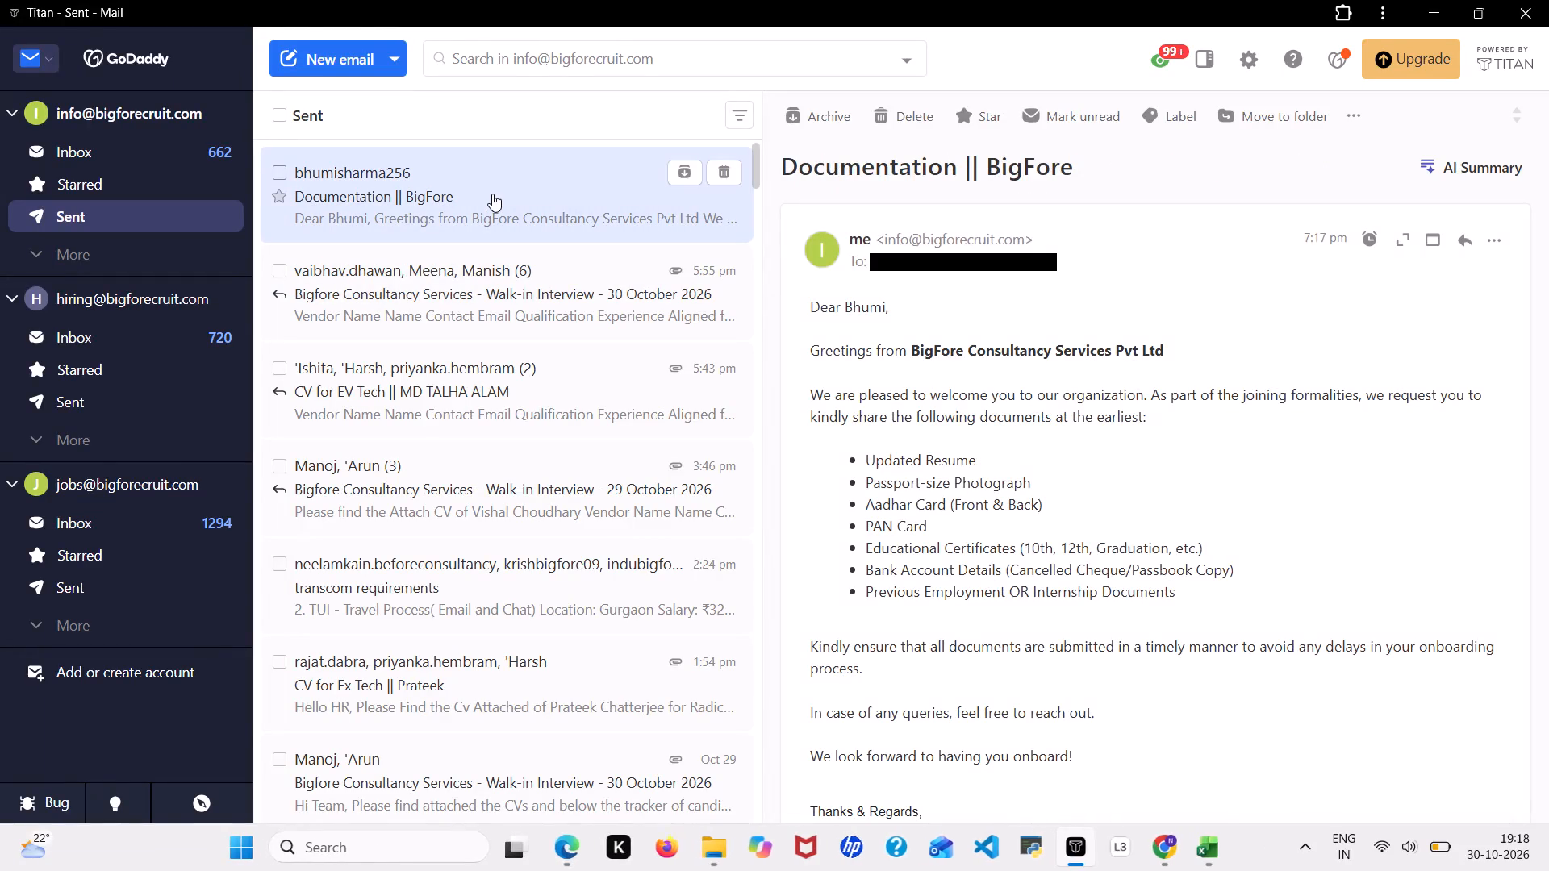
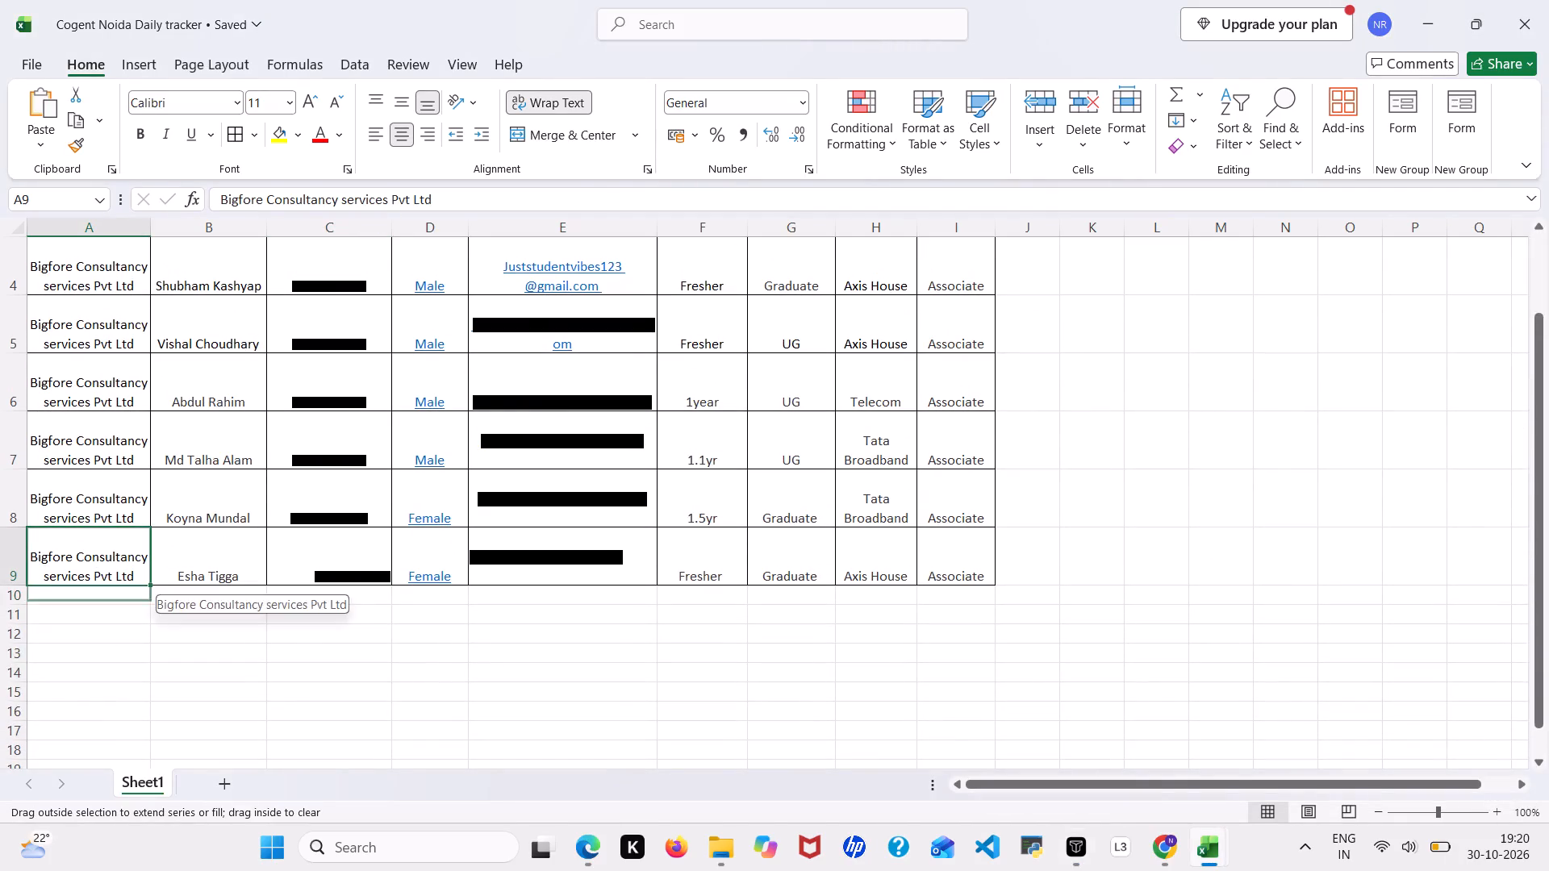
Fill the company name Bigfore Consultancy services Pvt Ltd down through rows 10 and 11 of the Cogent Noida Daily tracker.
left_click_drag(148, 602, 148, 621)
Paste the copied candidate's name and phone number into row 10 and enter the gender as Male.
left_click(187, 622)
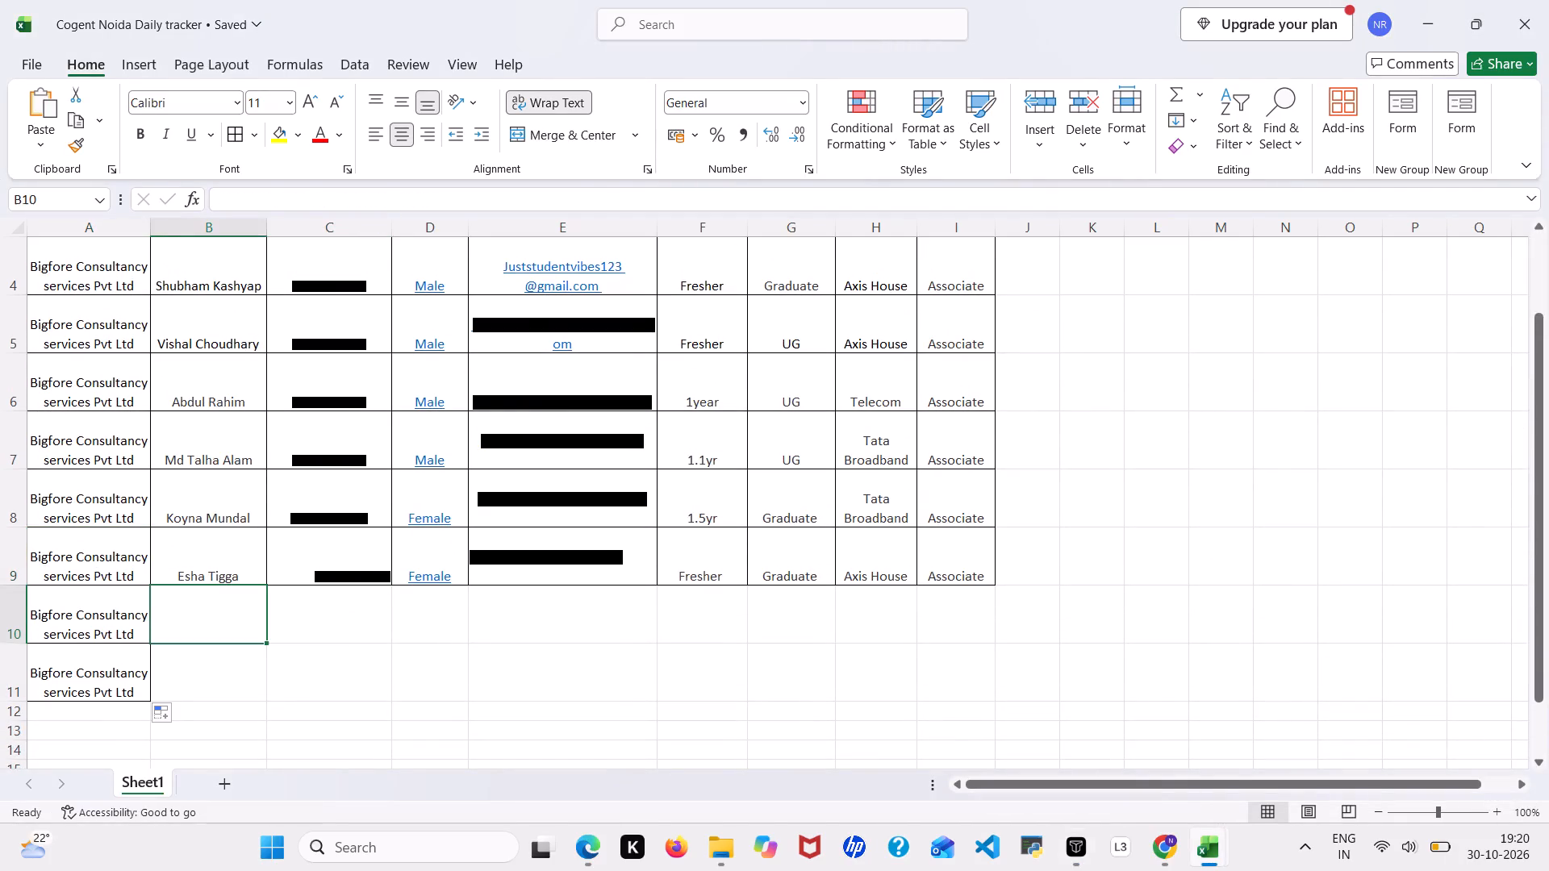
key("ctrl+v")
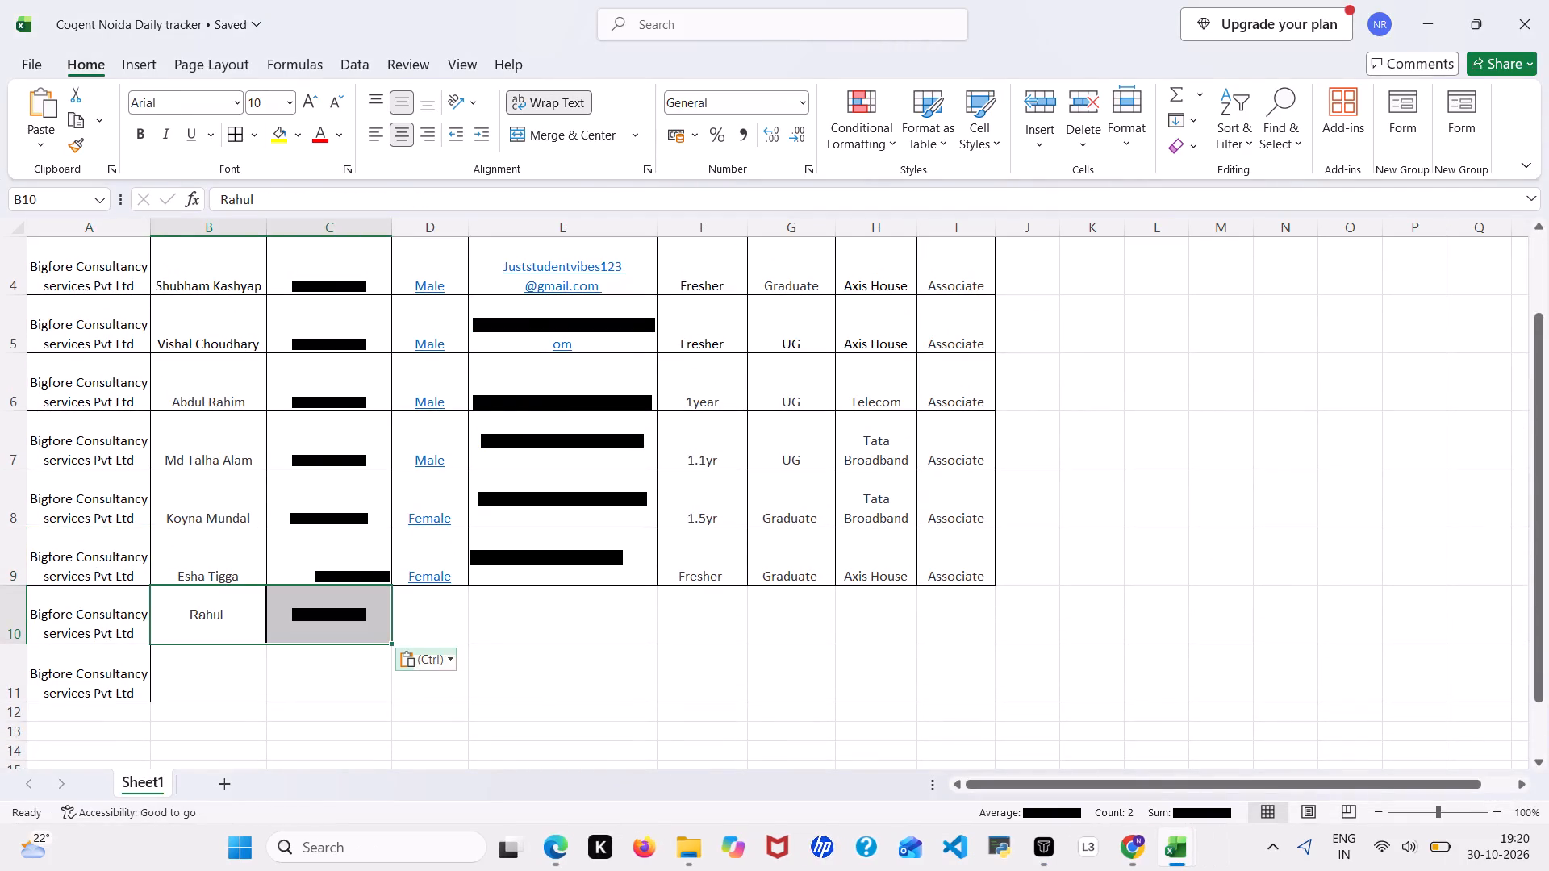
left_click(430, 603)
key("shift+m")
key("Right")
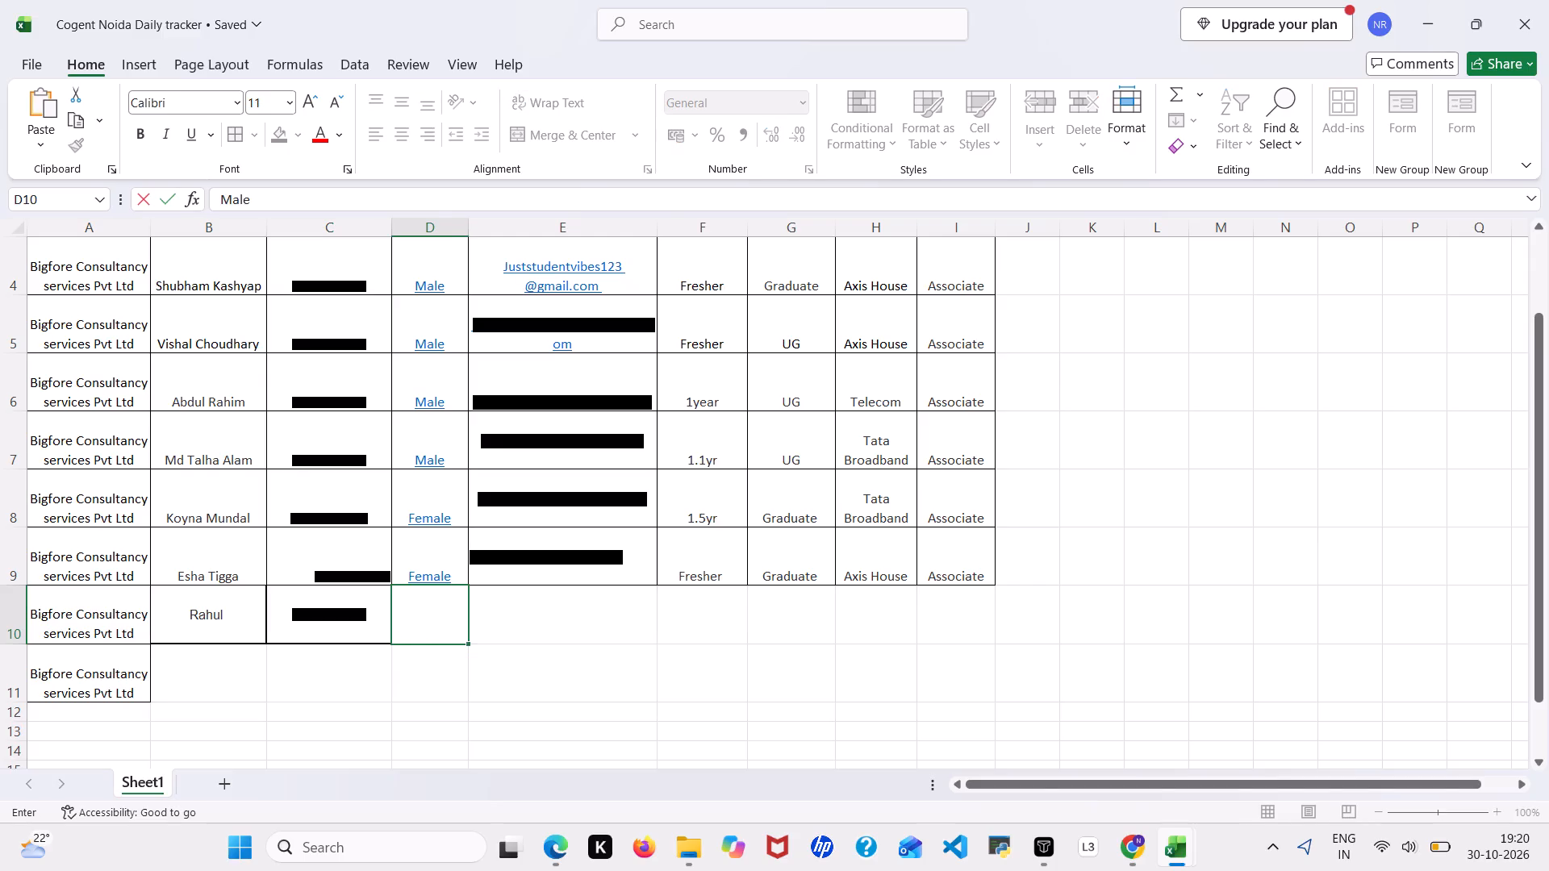
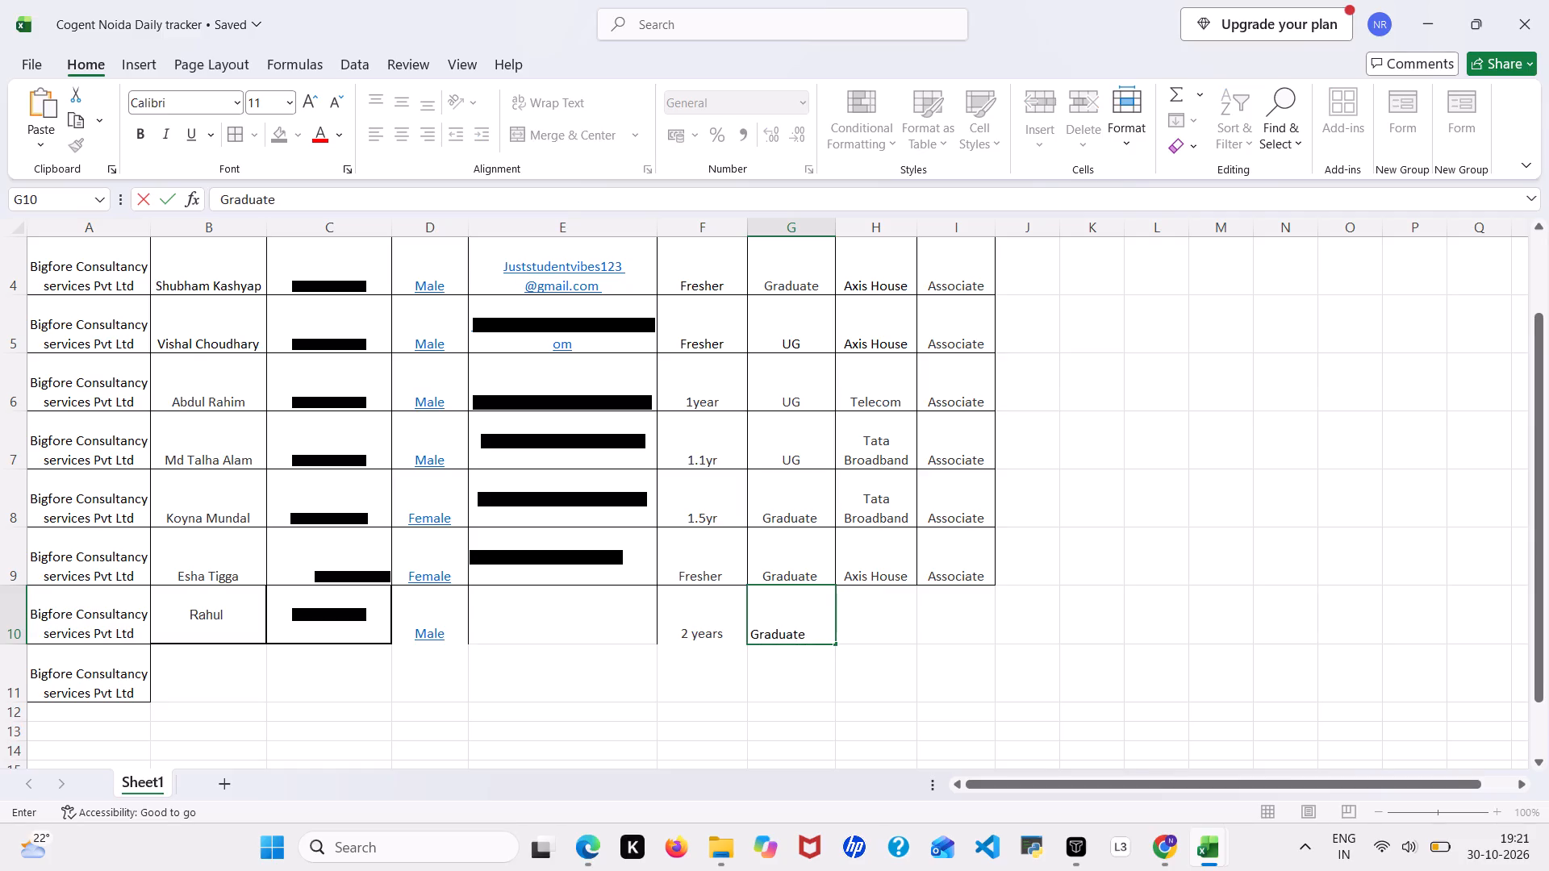
Complete row 10 of the tracker with Tata Broadband as the process and Associate as the position, after the Graduate qualification.
key("Right")
type("Tat")
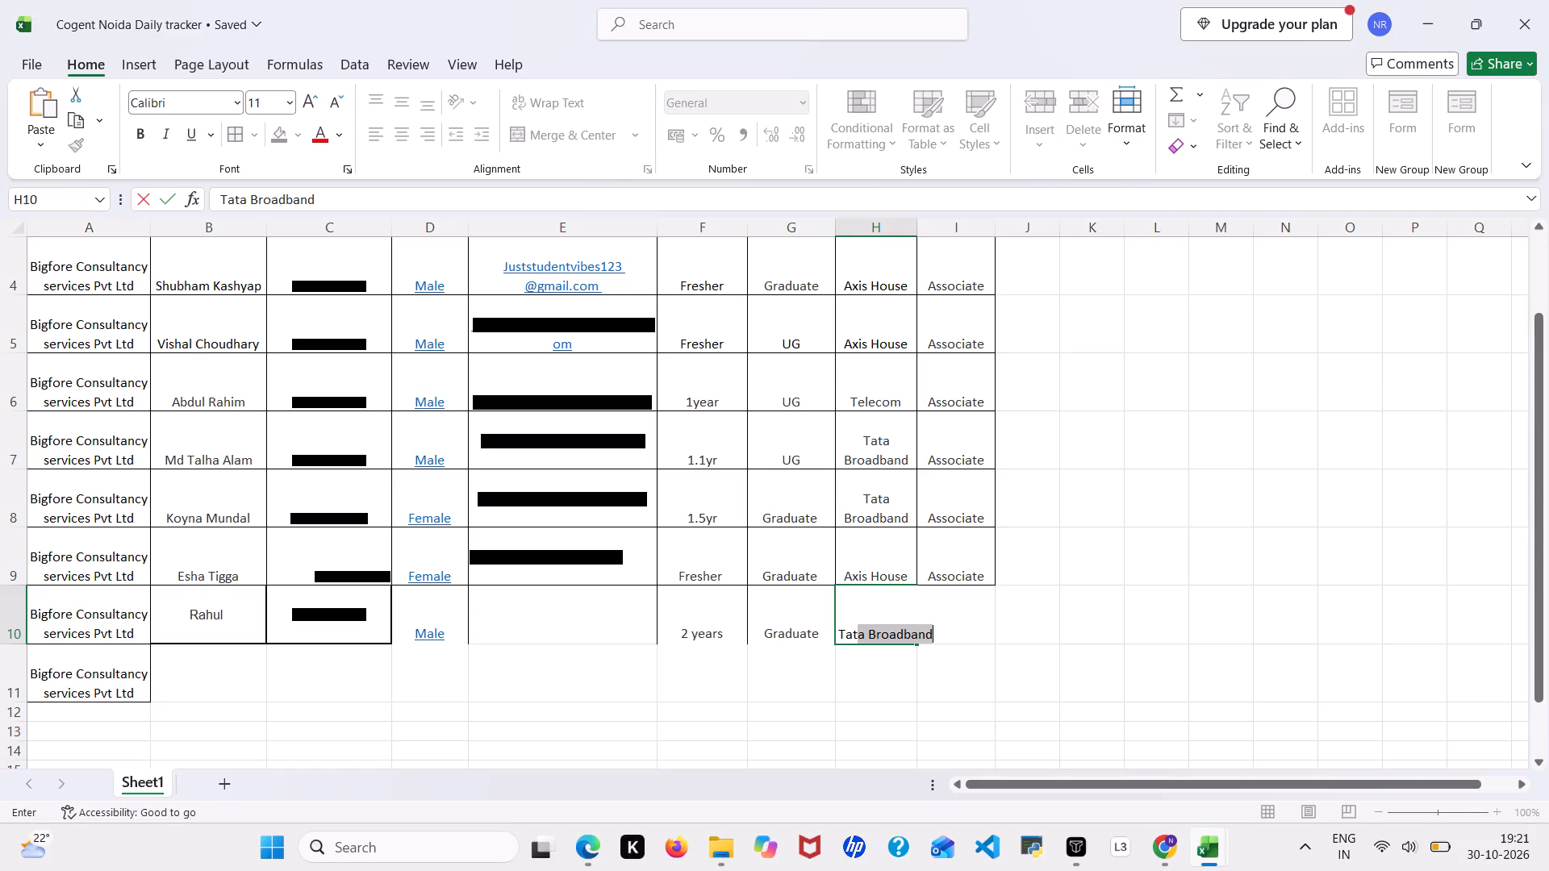
key("Right")
key("shift+a")
key("Down")
key("Left")
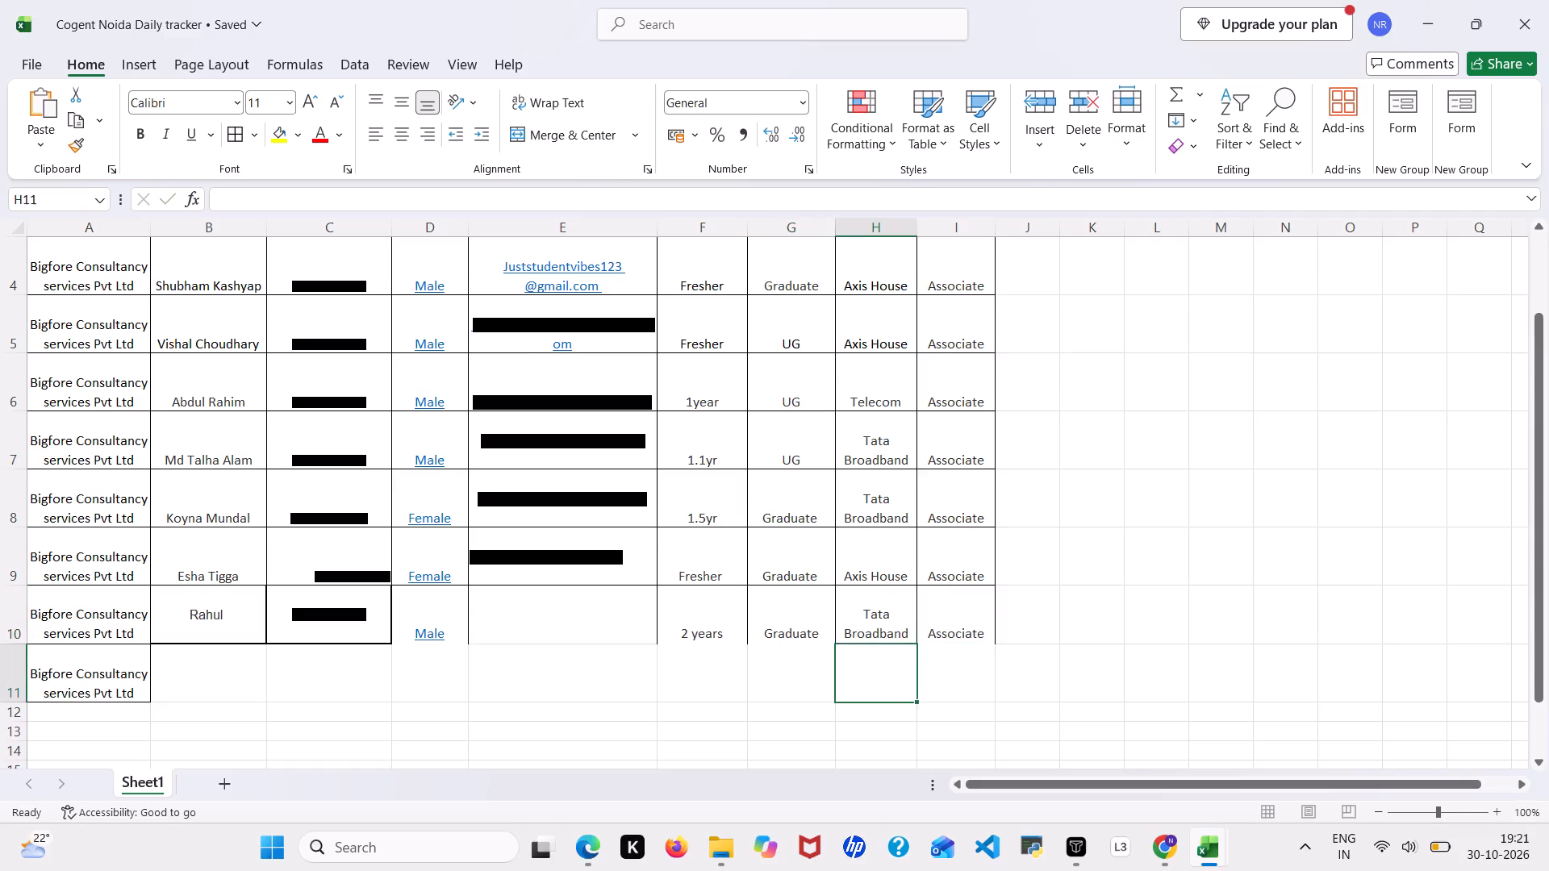
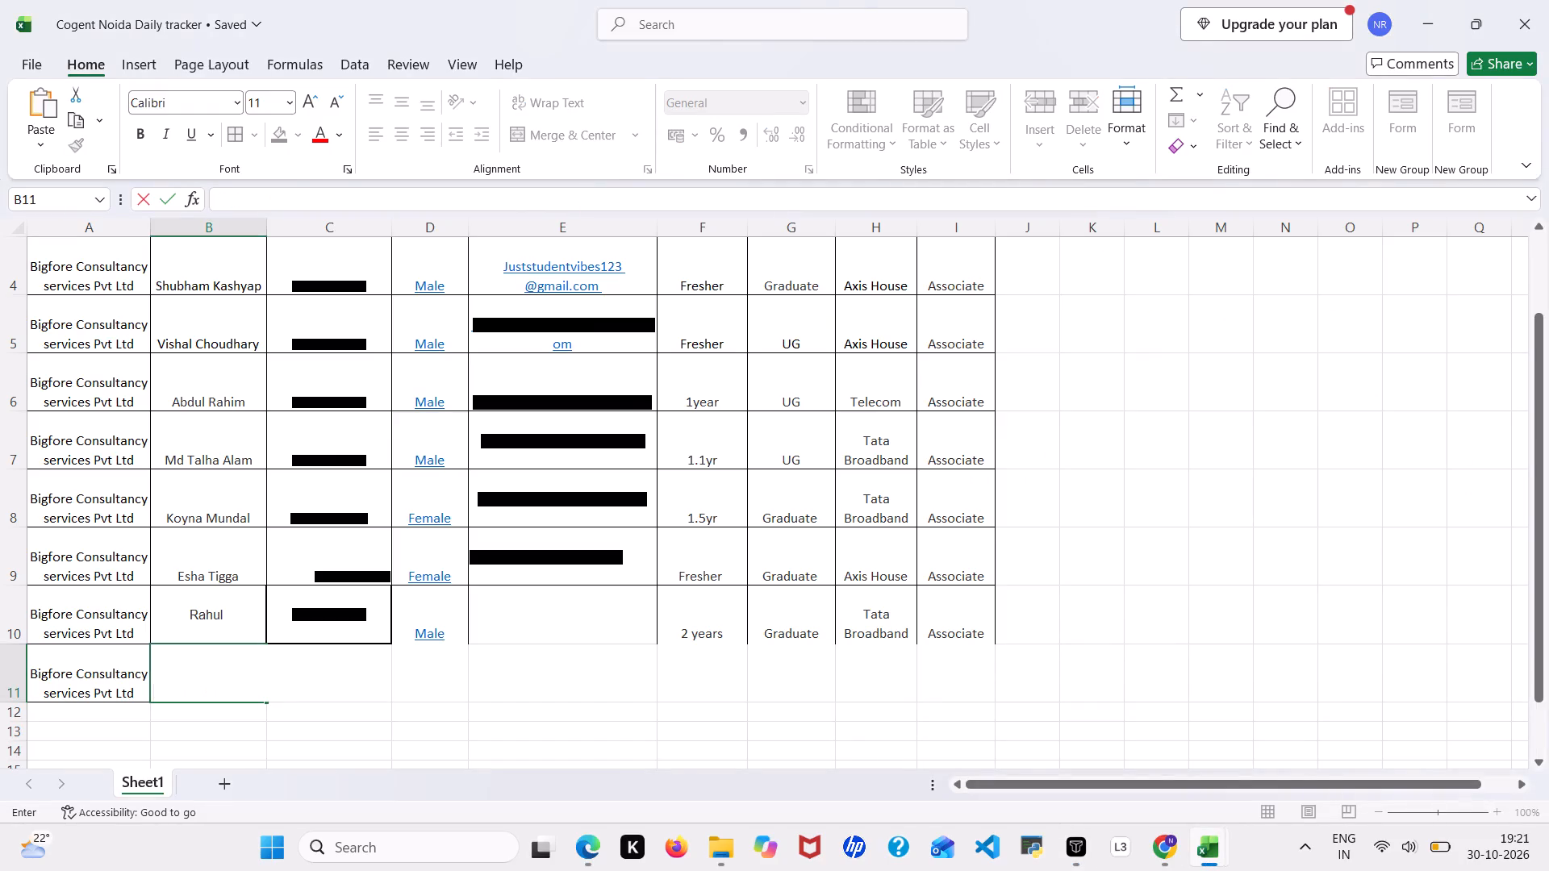
Enter Nakul as the candidate name in row 11 of the Cogent Noida tracker.
type("Nakul")
key("Right")
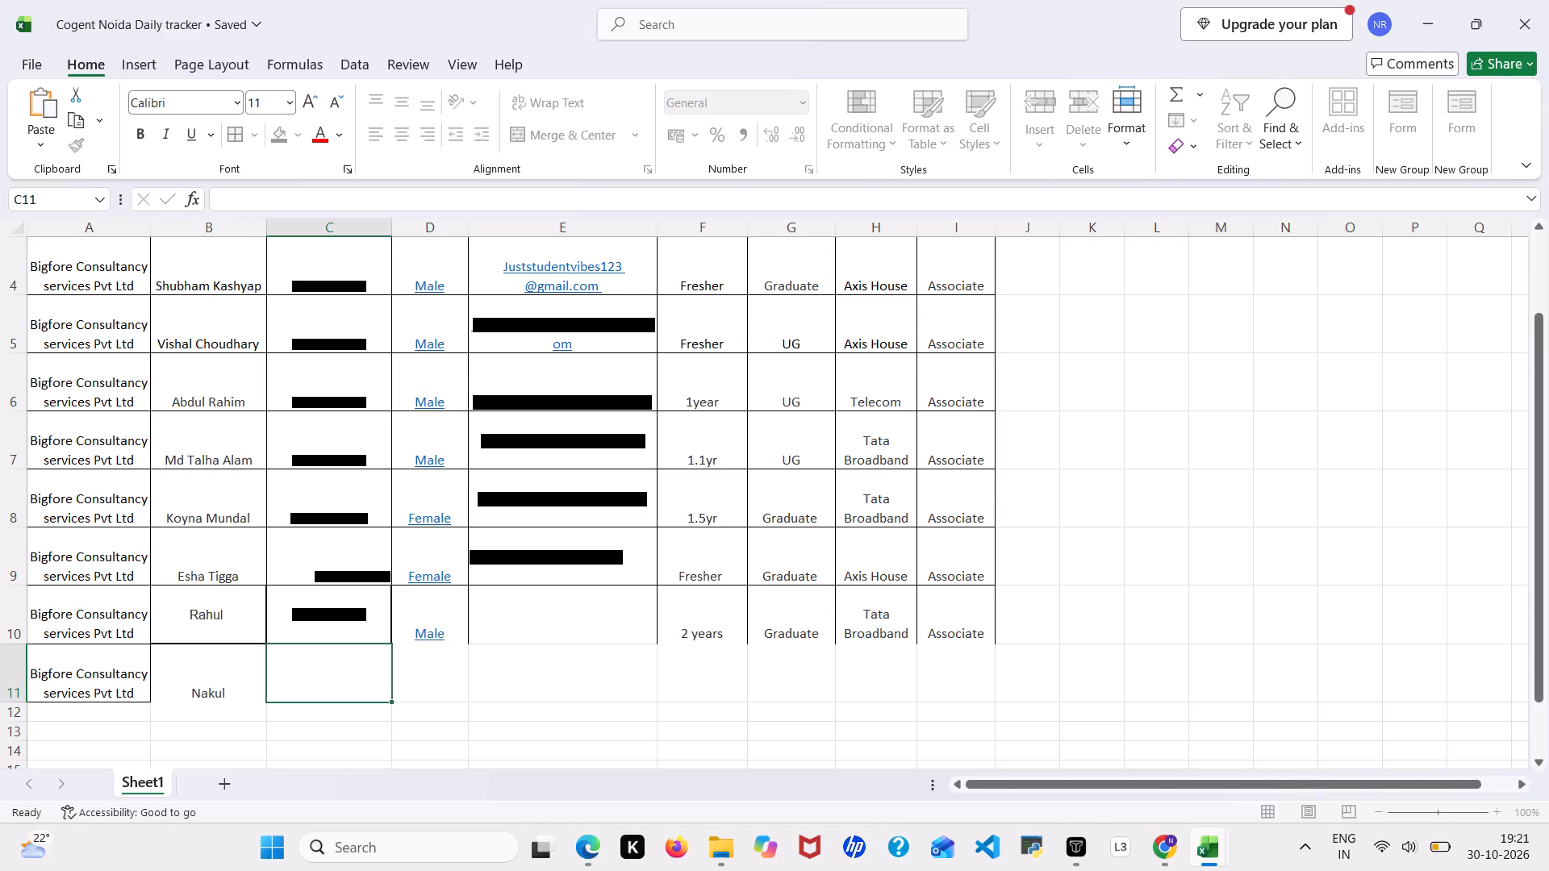
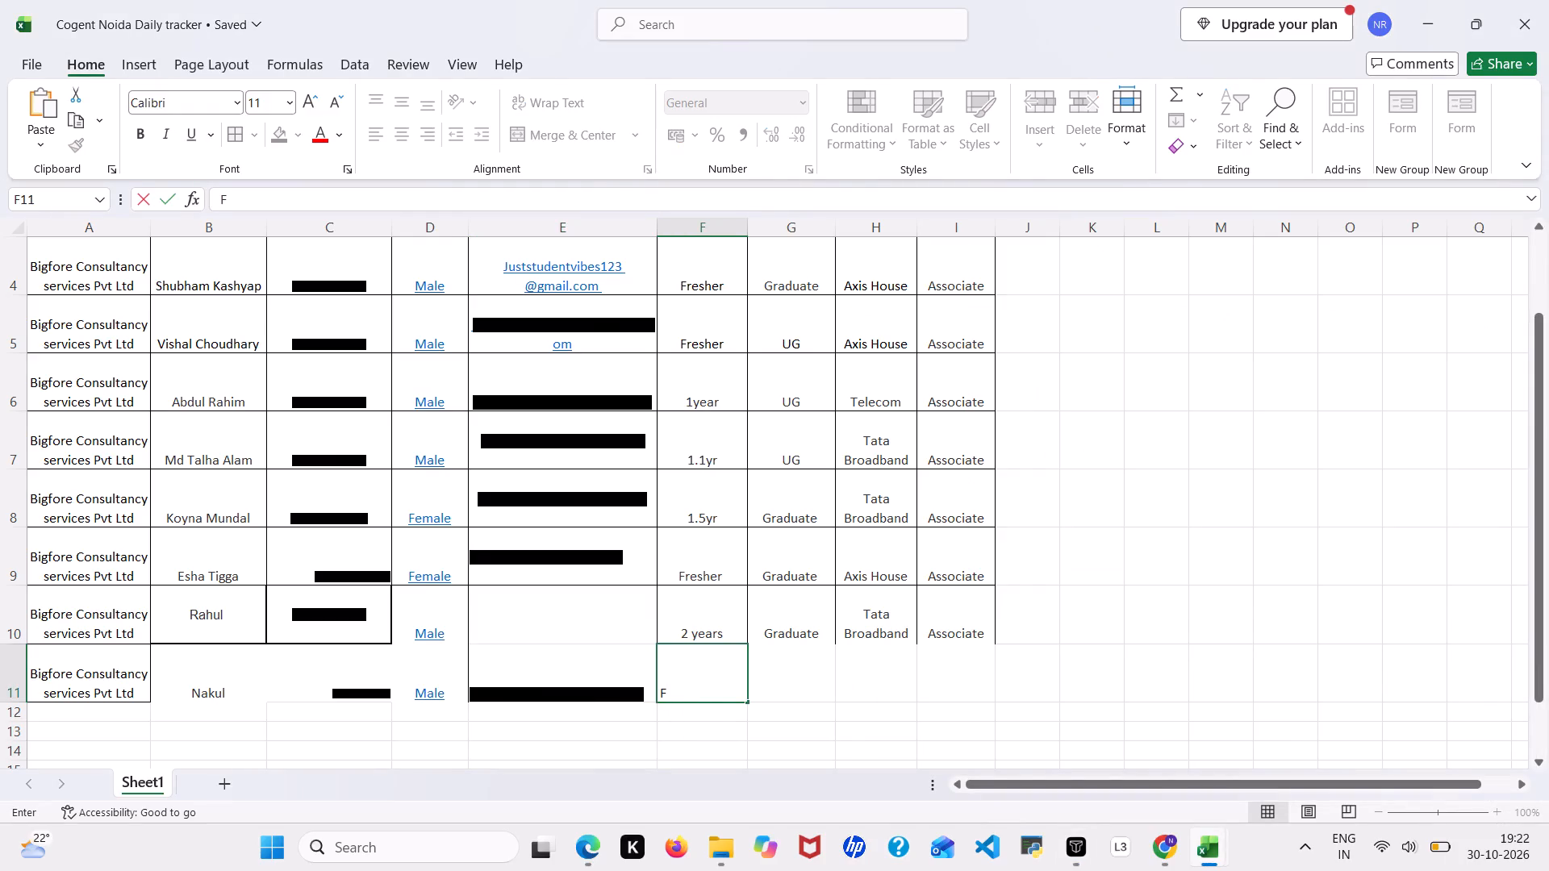
Fill Nakul's remaining details in row 11: experience Fresher, qualification Graduate, process Tata Broadband and designation Associate.
type("esher")
key("Right")
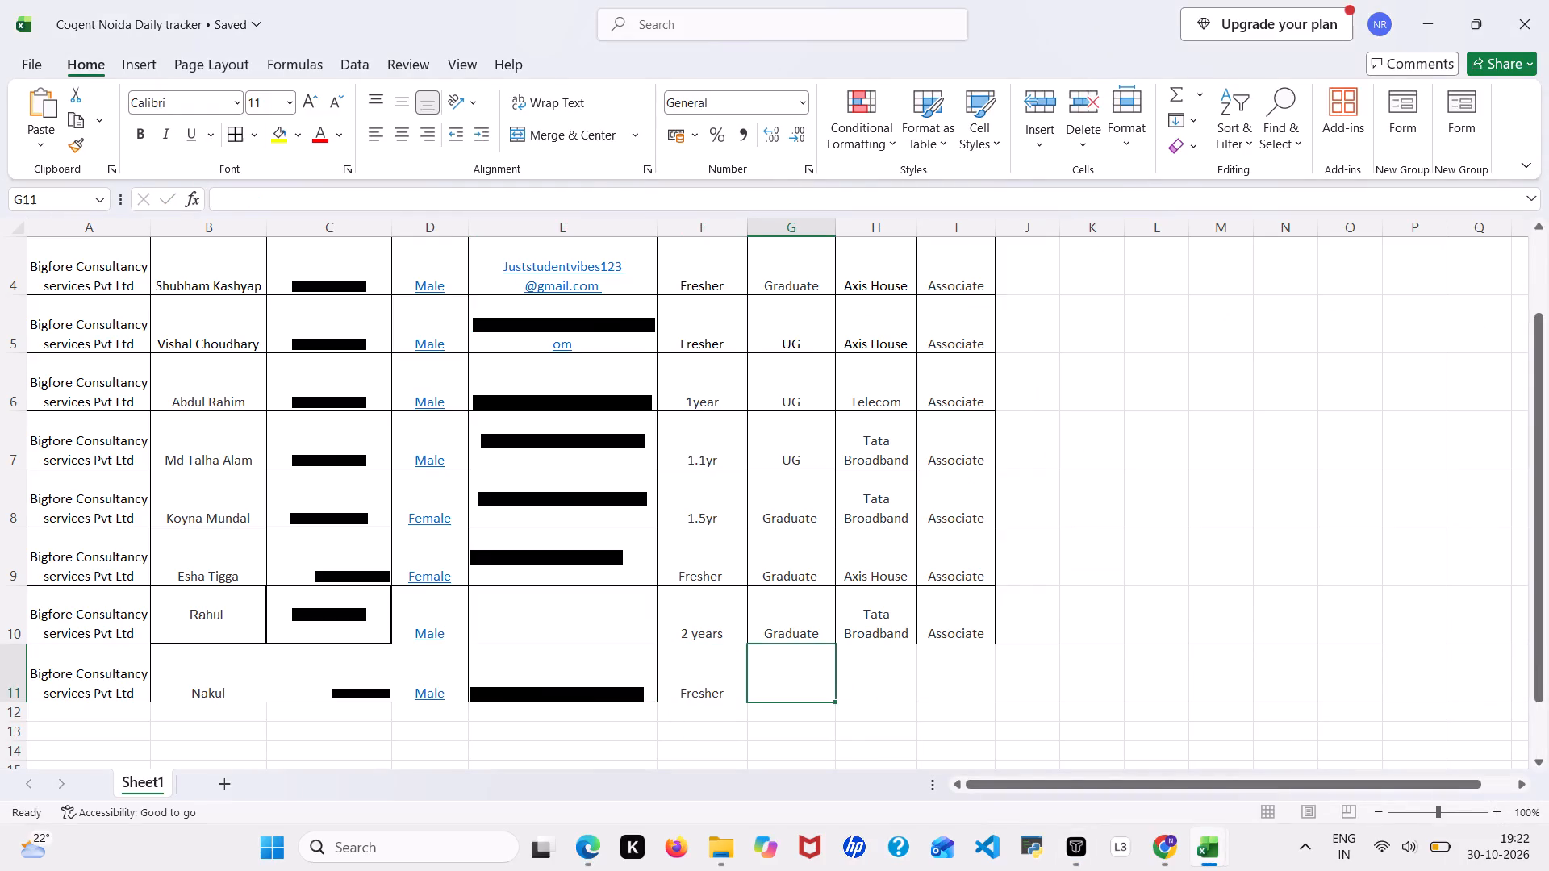
key("shift+g")
type("raduate")
key("Right")
type("Tat")
key("Right")
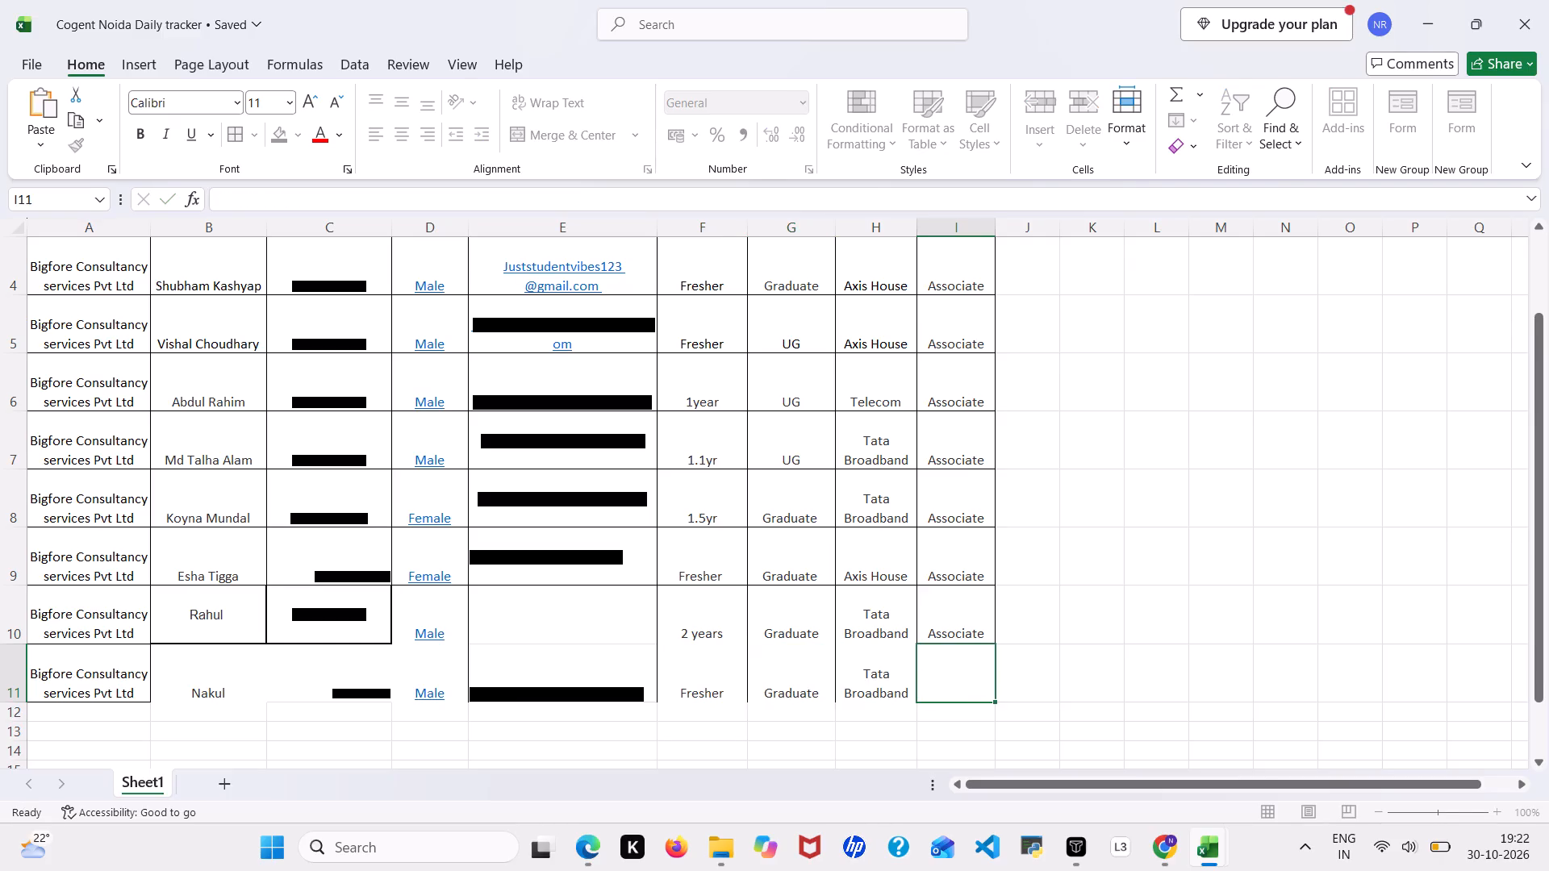
key("shift+a")
key("Down")
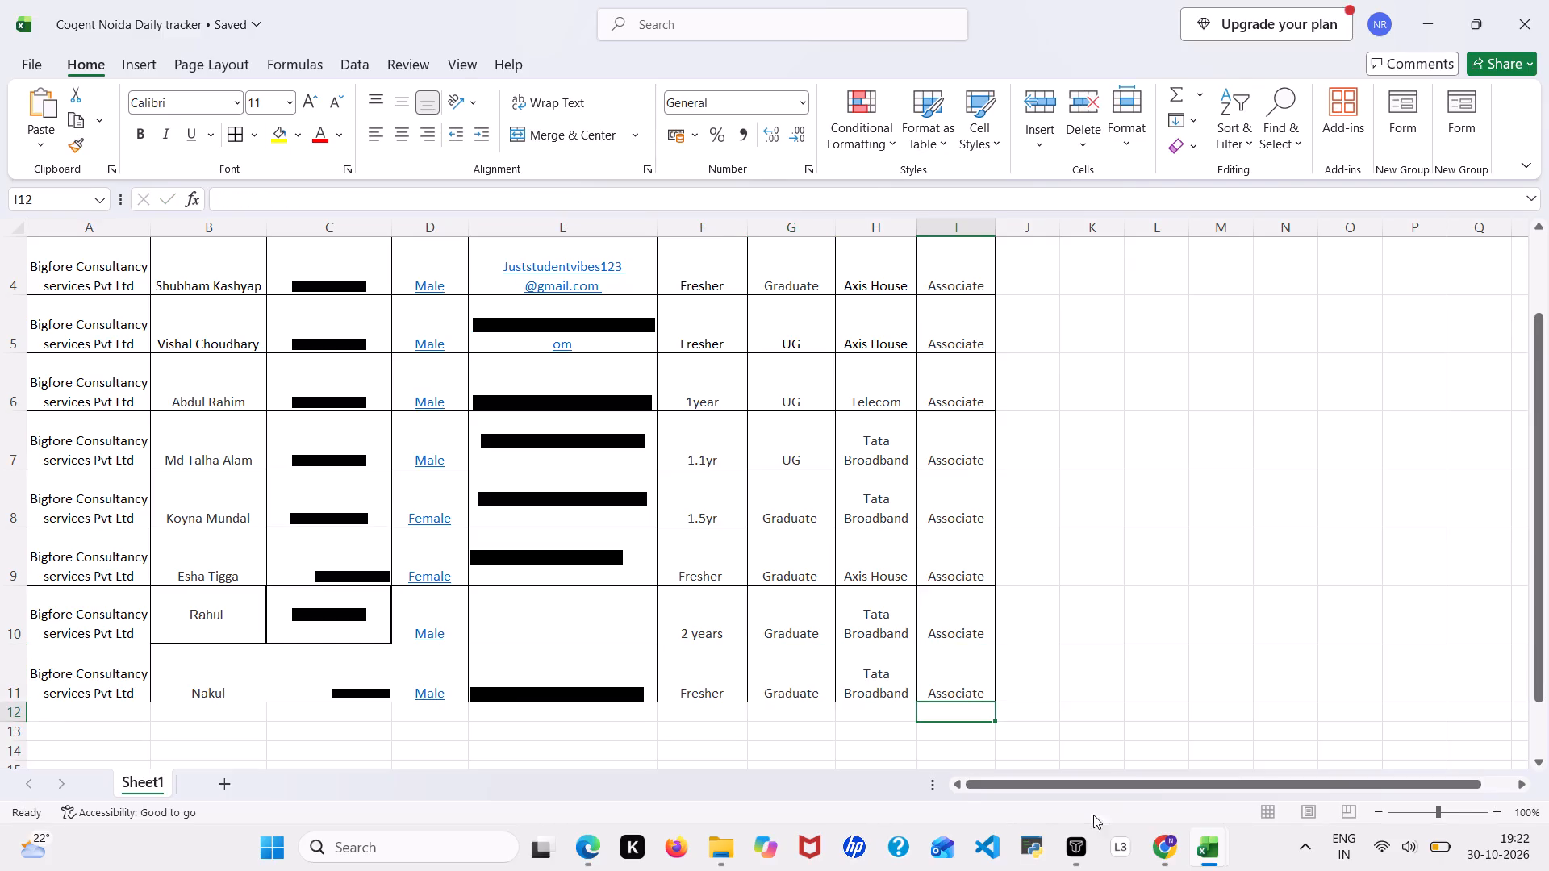
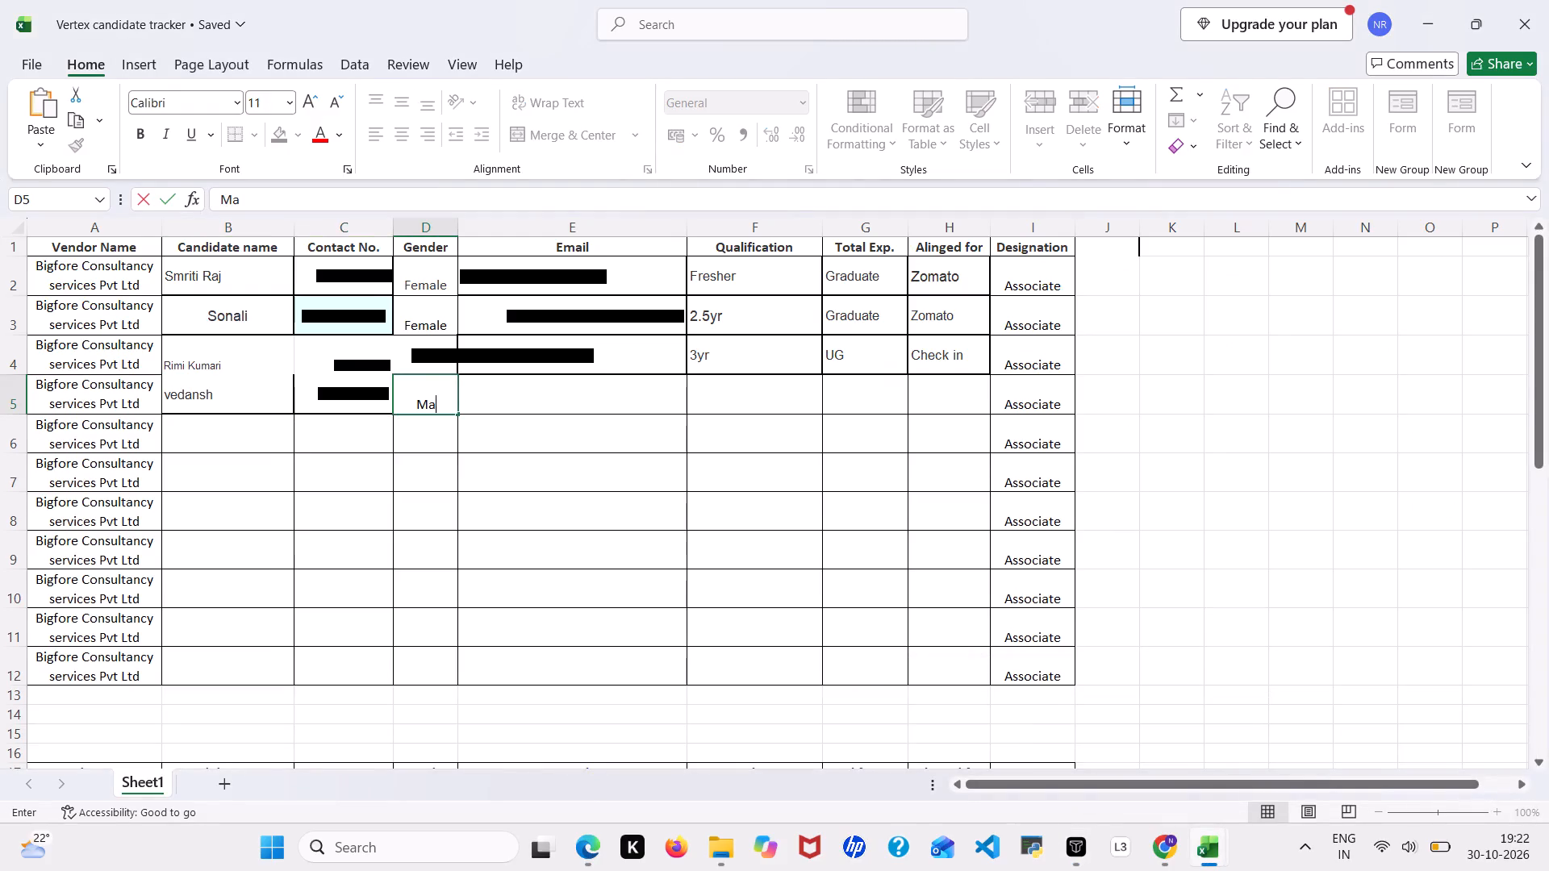
Enter Male as the gender for the candidate in row 5 of the Vertex tracker.
key("BackSpace")
type("ale")
key("Left")
Correct the candidate name in row 5 to Vedansh with a capital V.
double_click(190, 392)
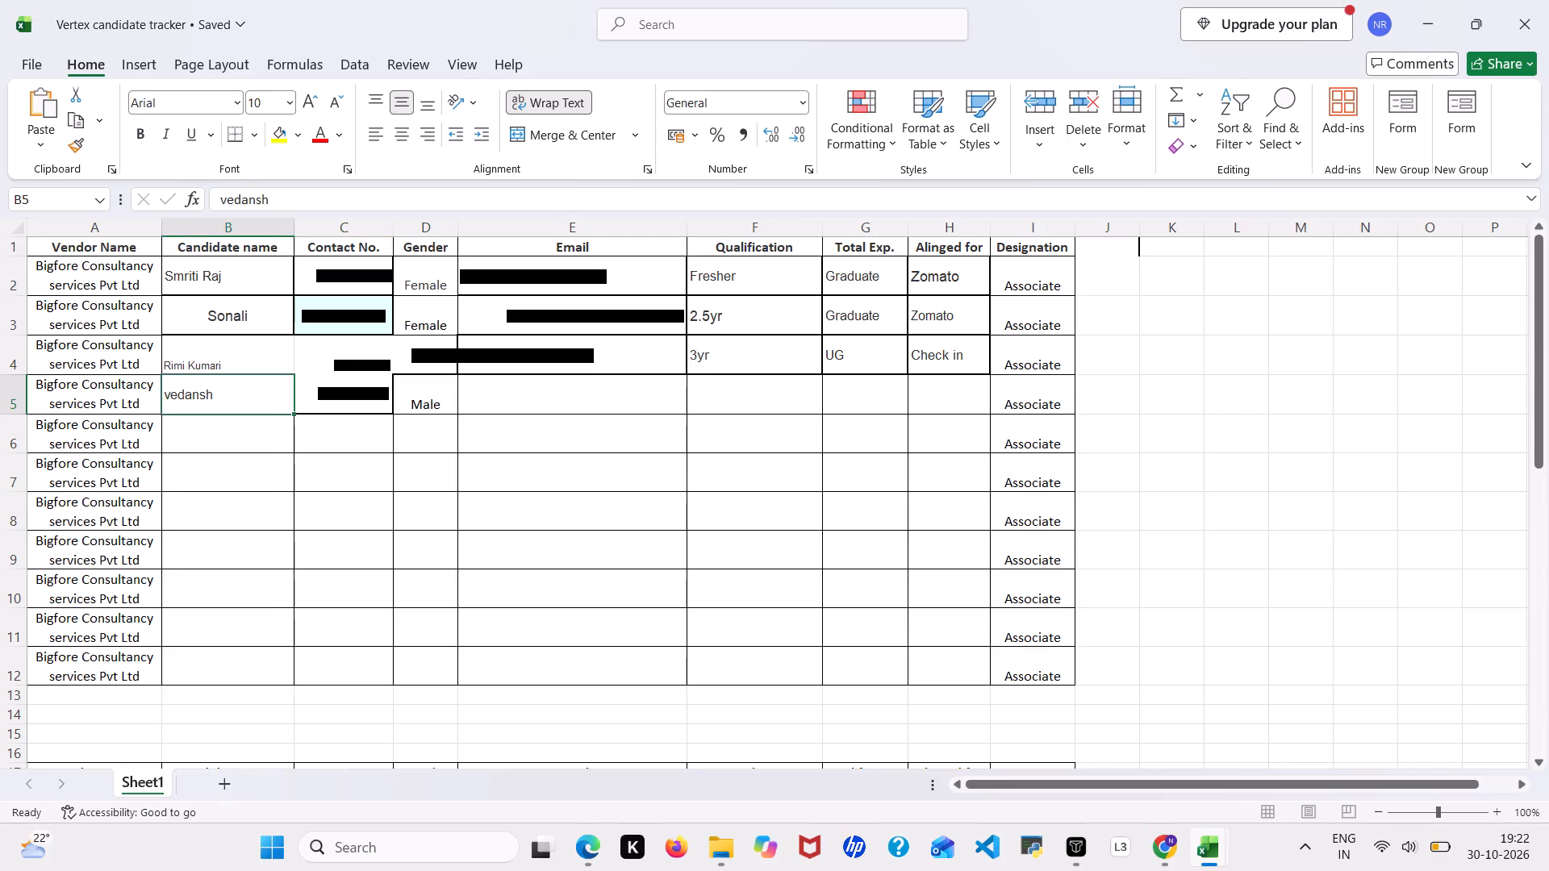
left_click(172, 392)
key("BackSpace")
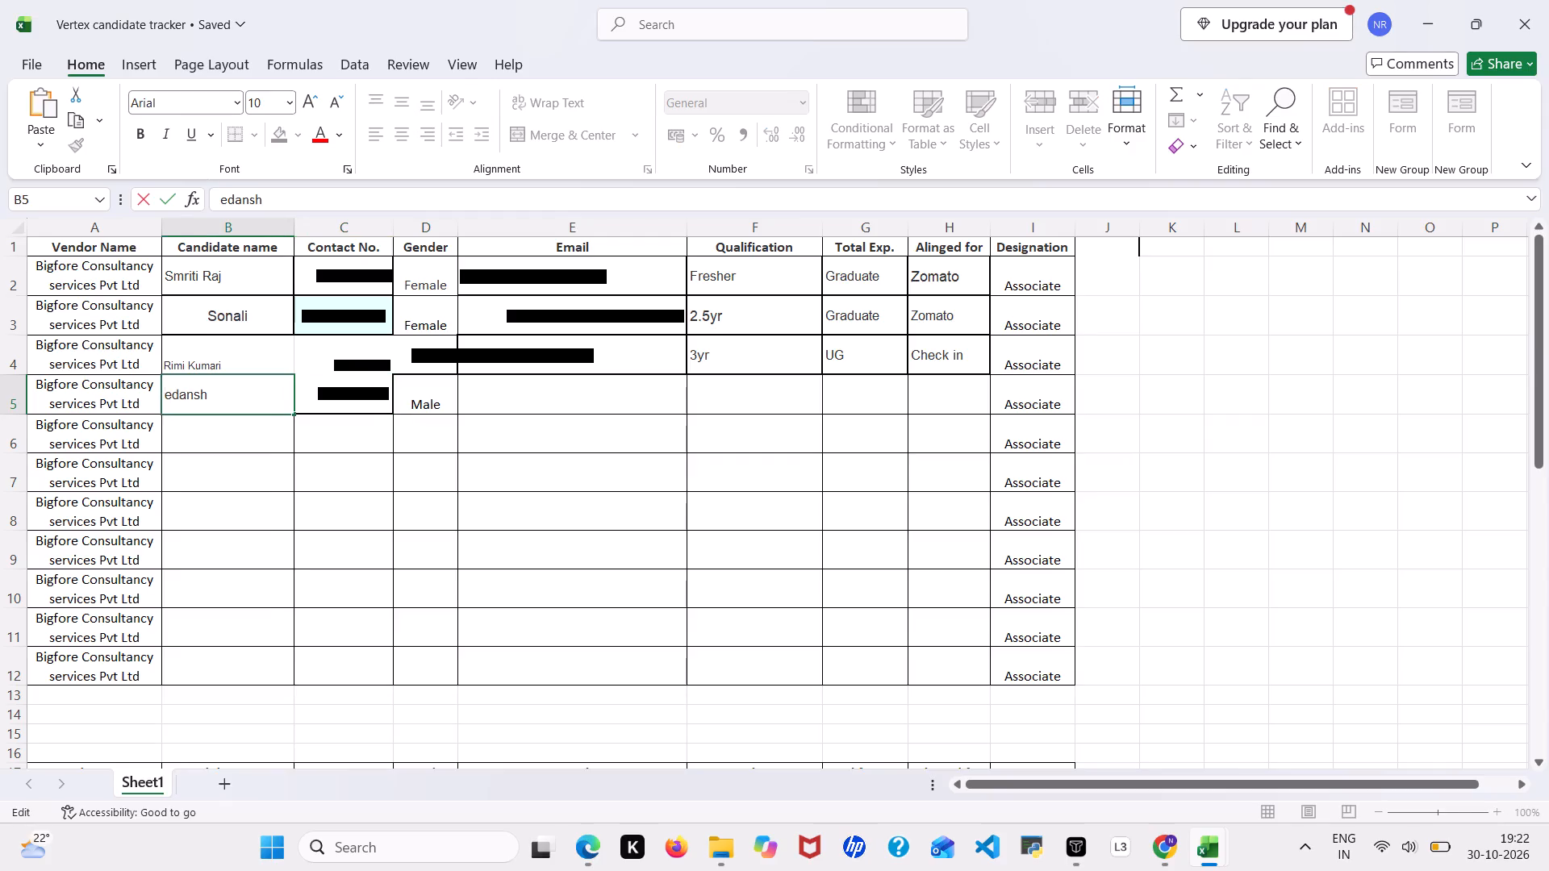
key("shift+v")
Select the empty Email cell in Vedansh's row 5 for filling in the candidate's email address.
left_click(510, 412)
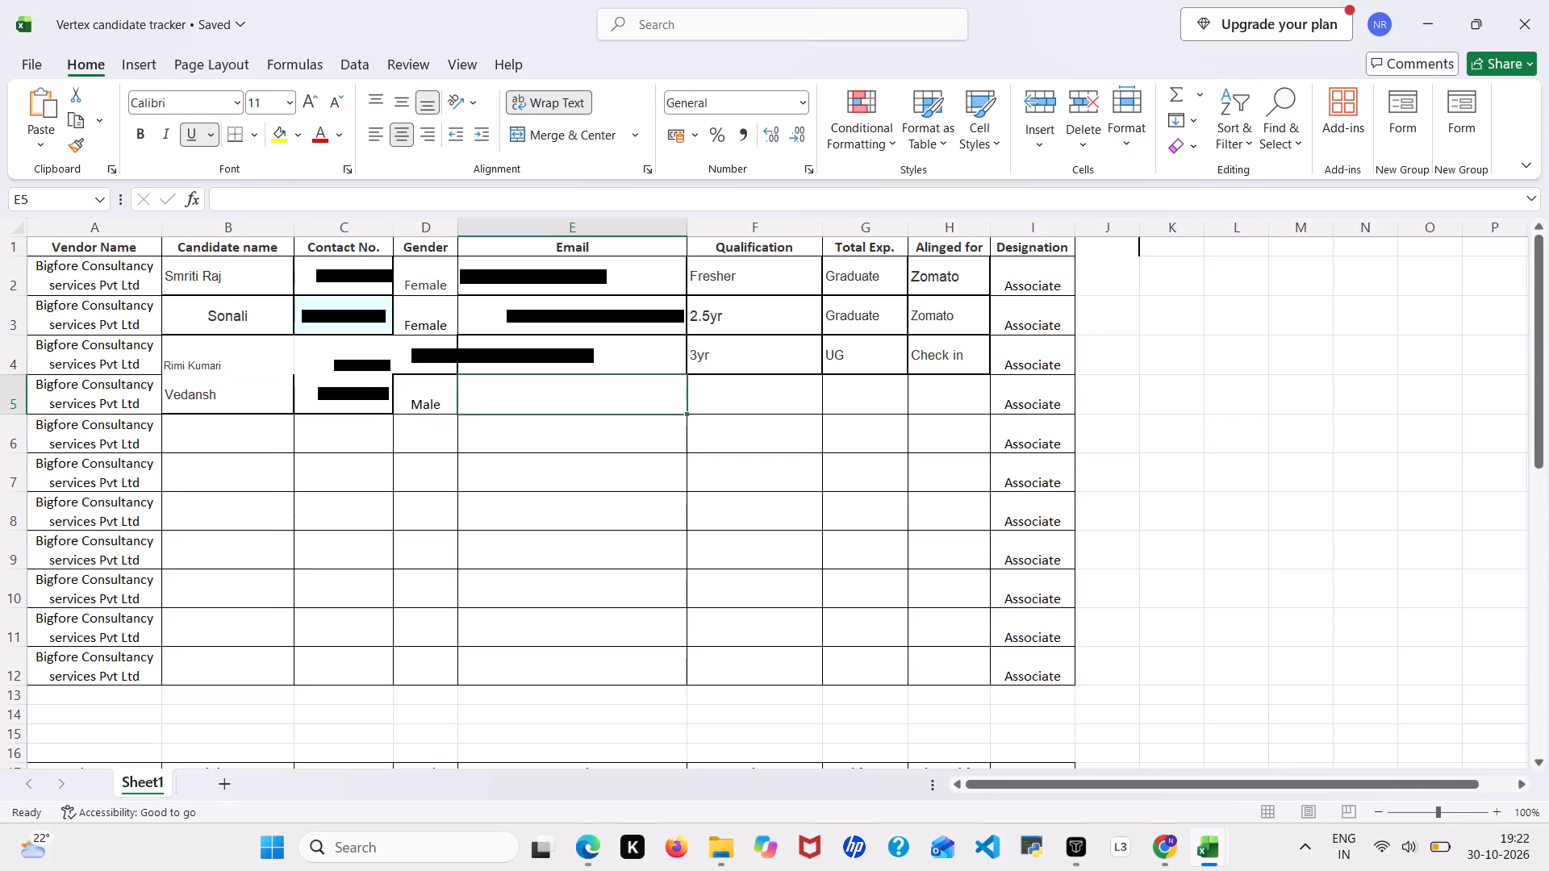
left_click(557, 388)
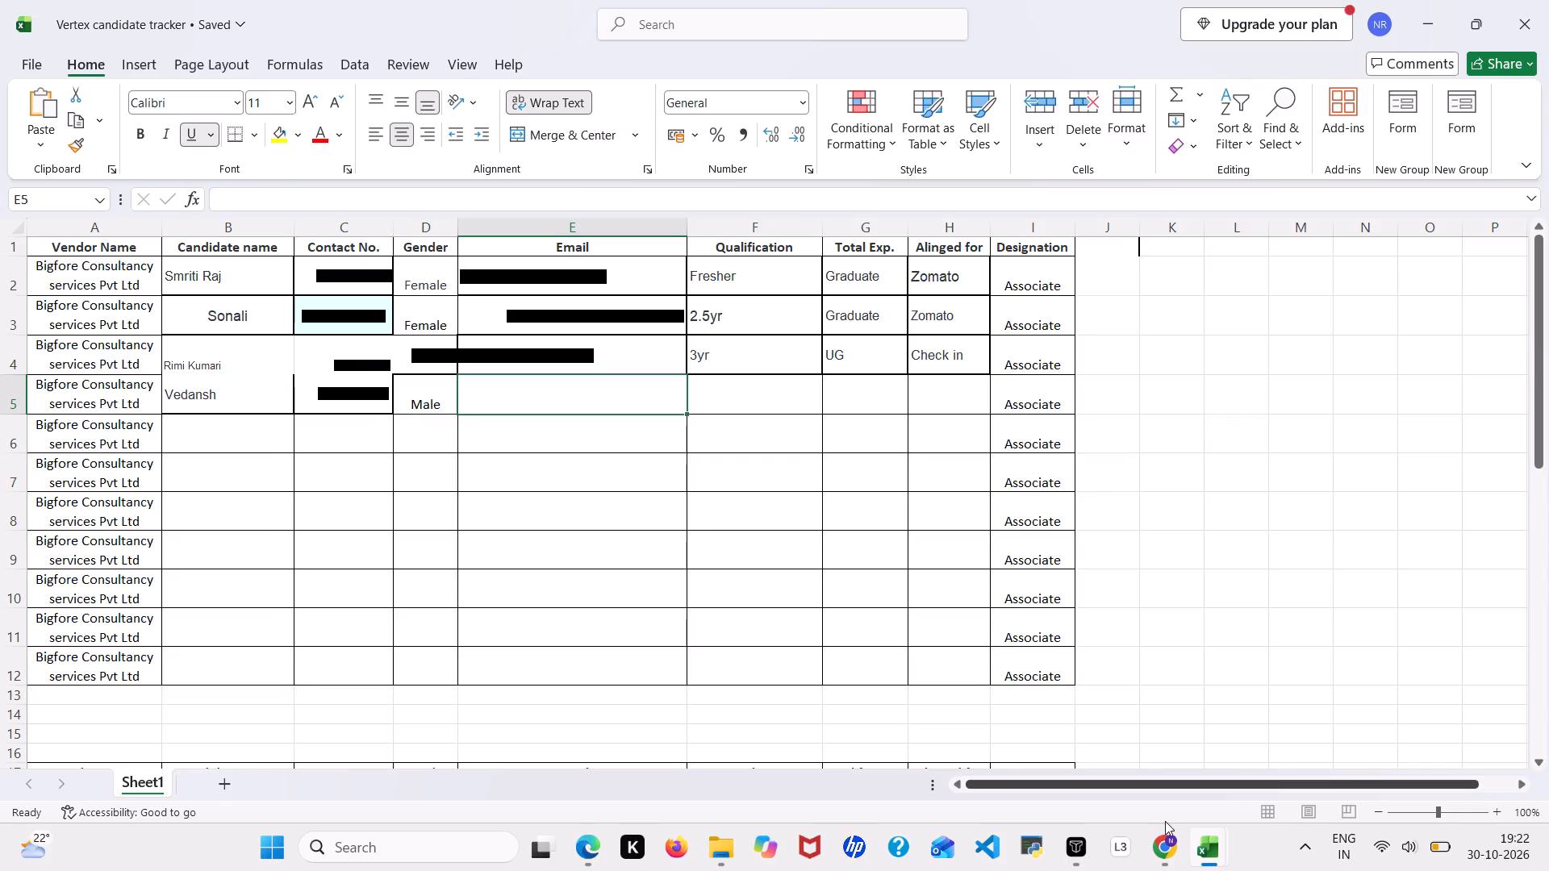
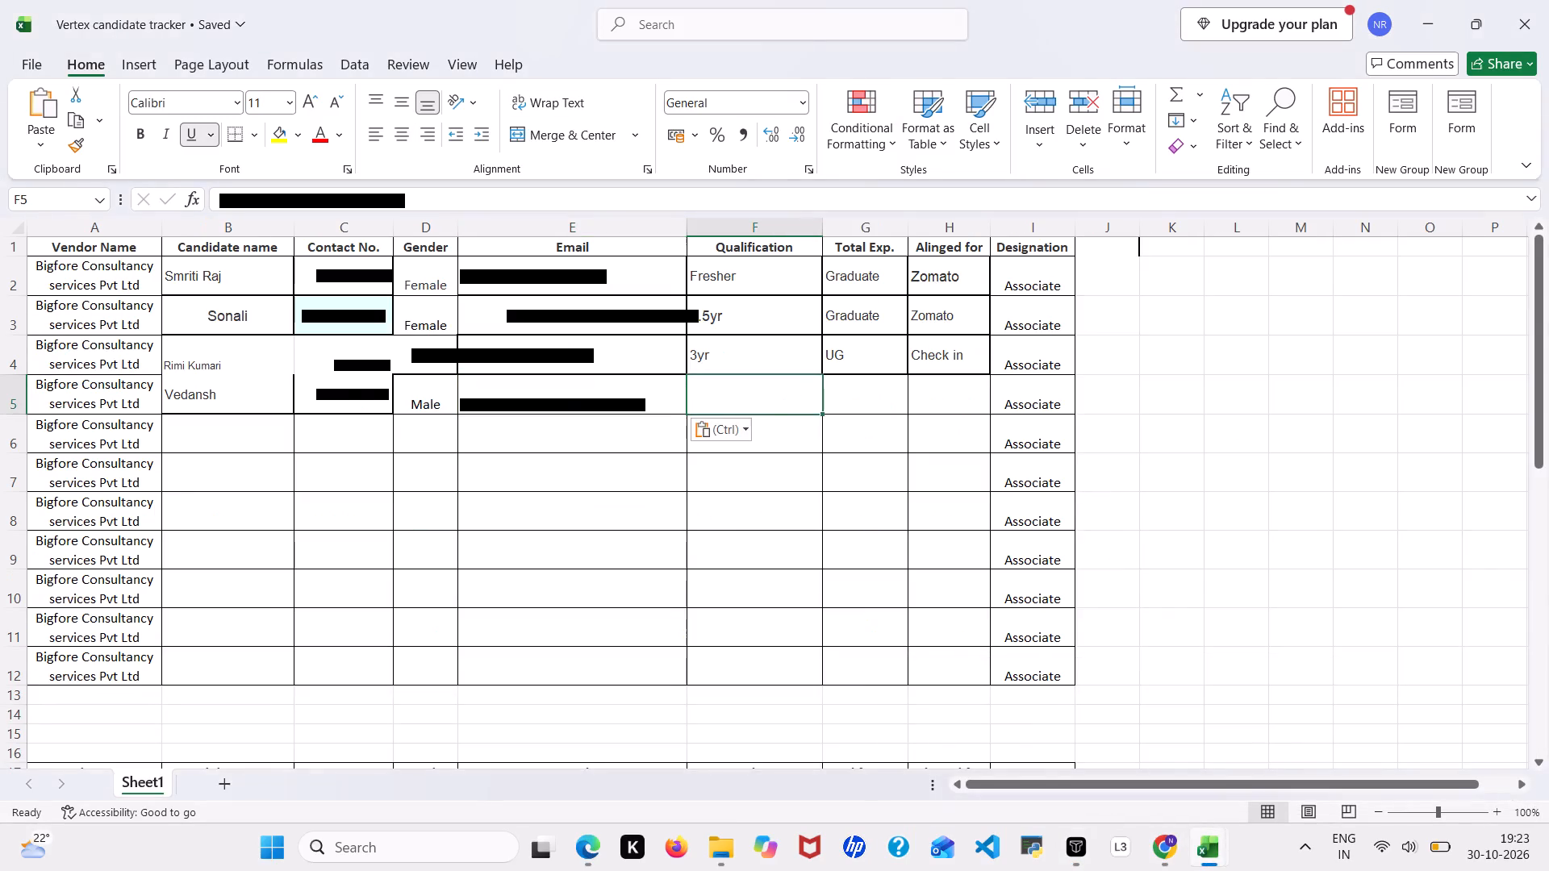
Complete Vedansh's row 5 with Fresher under Qualification, Graduate under Total Exp. and Zomato under Alinged for.
key("shift+f")
key("Right")
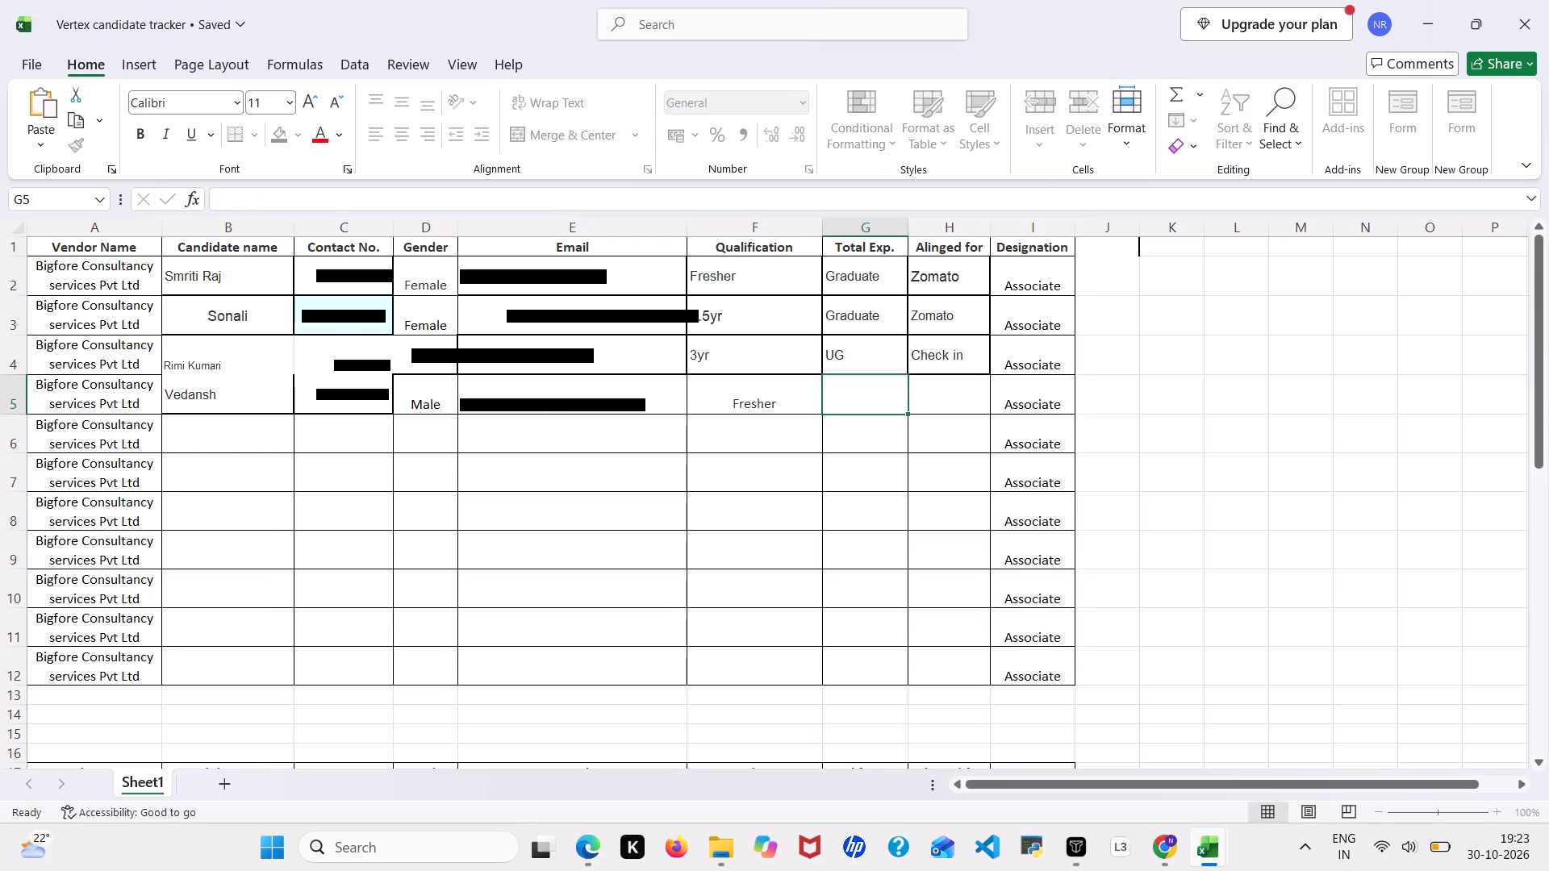
key("shift+g")
type("raduat")
key("e")
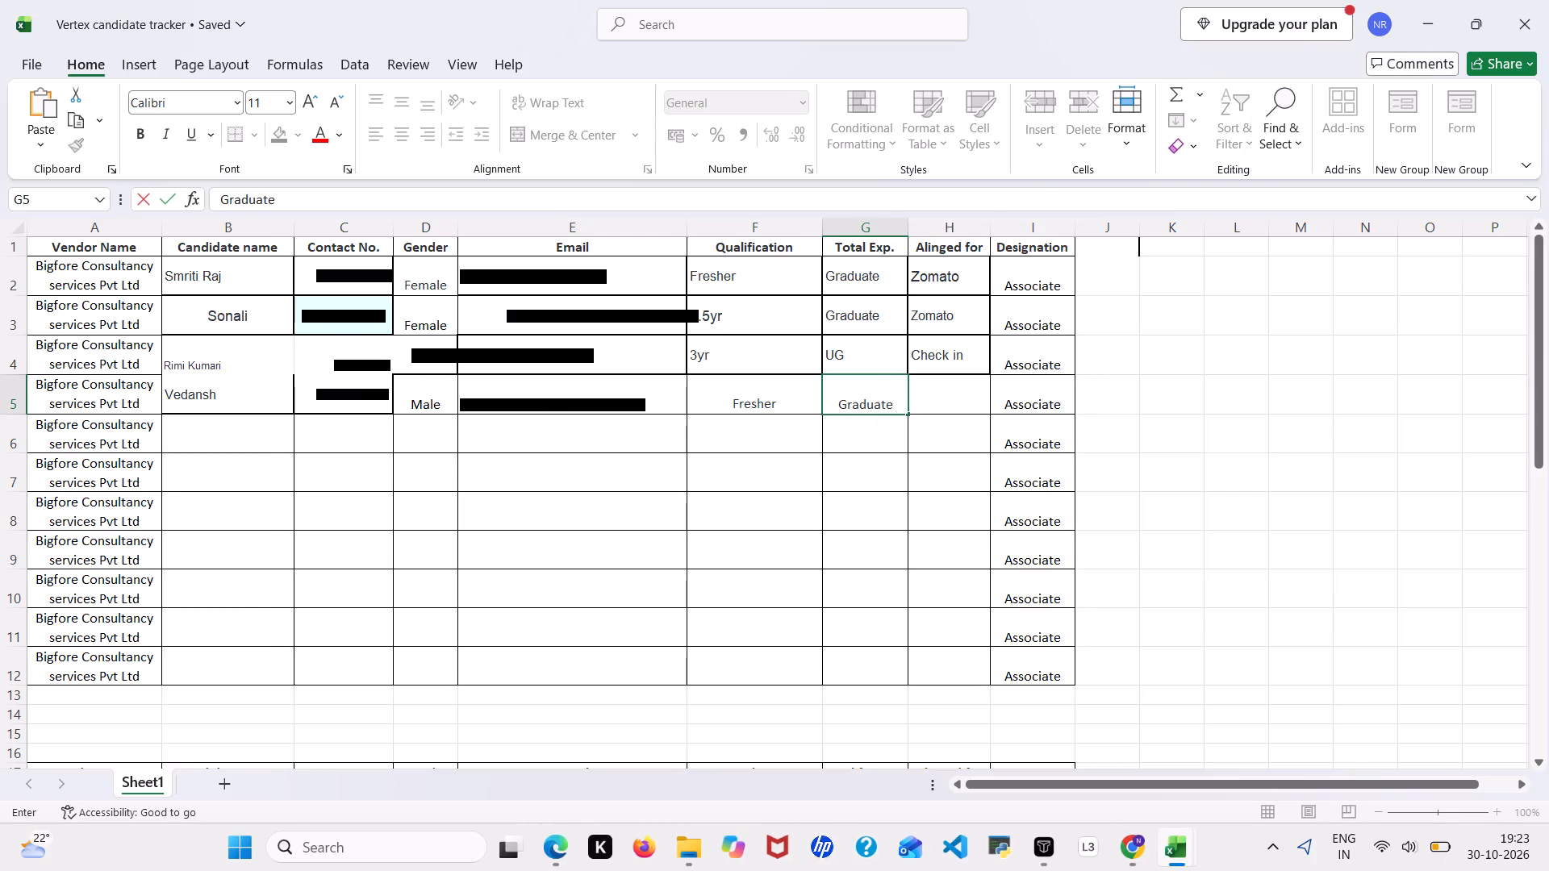
key("Right")
key("shift+z")
type("omato")
key("Down")
Select the empty Candidate name cell in row 6 for the next candidate entry.
key("Left")
key("Left")
key("Left")
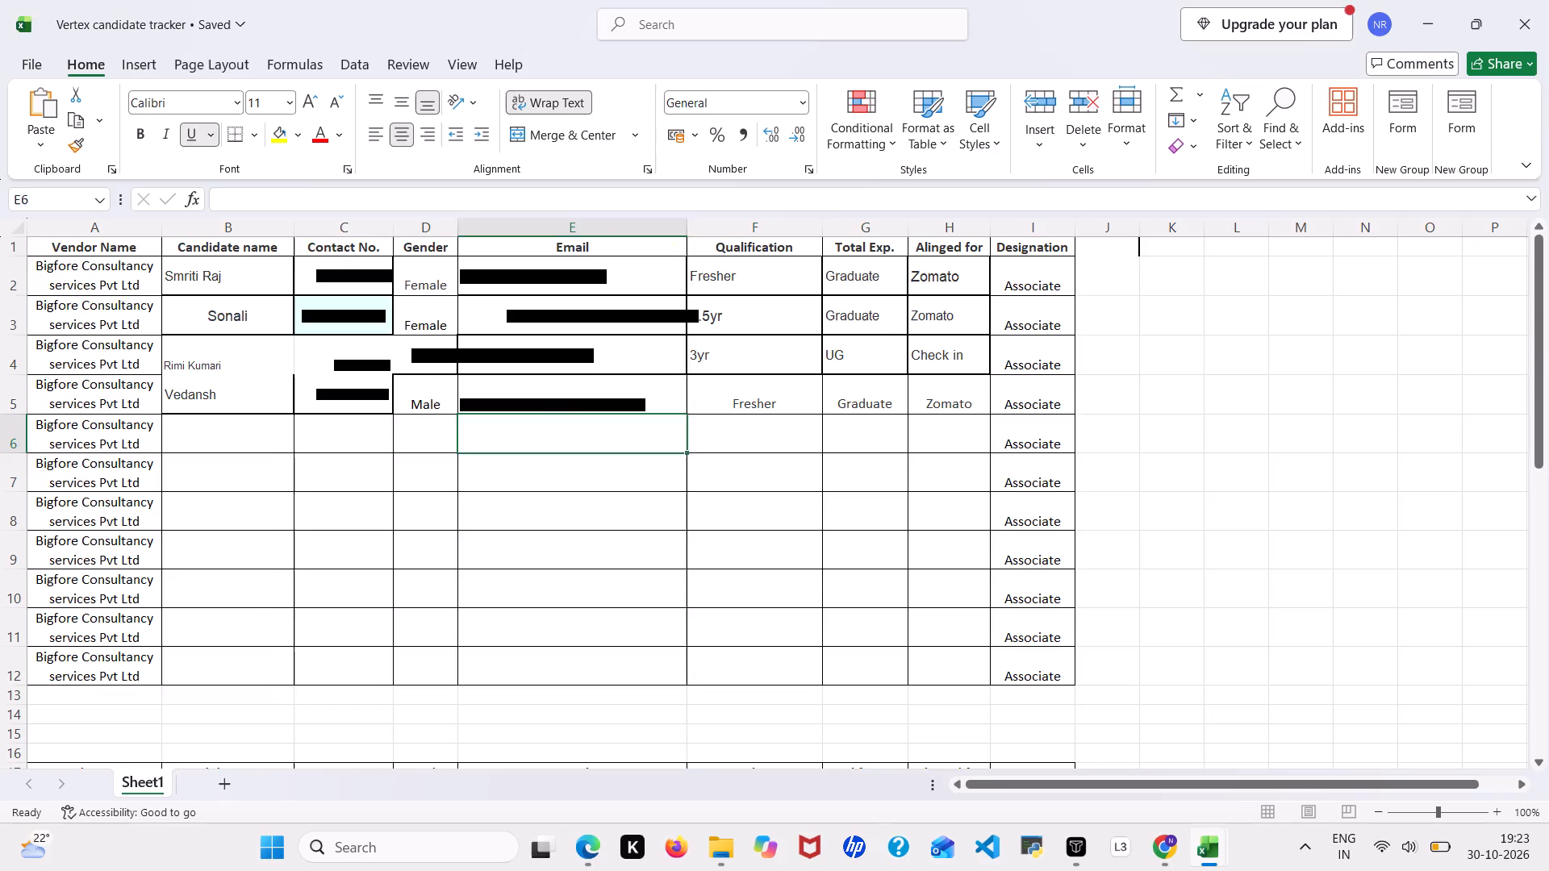
key("Left")
key("Left")
key("Left")
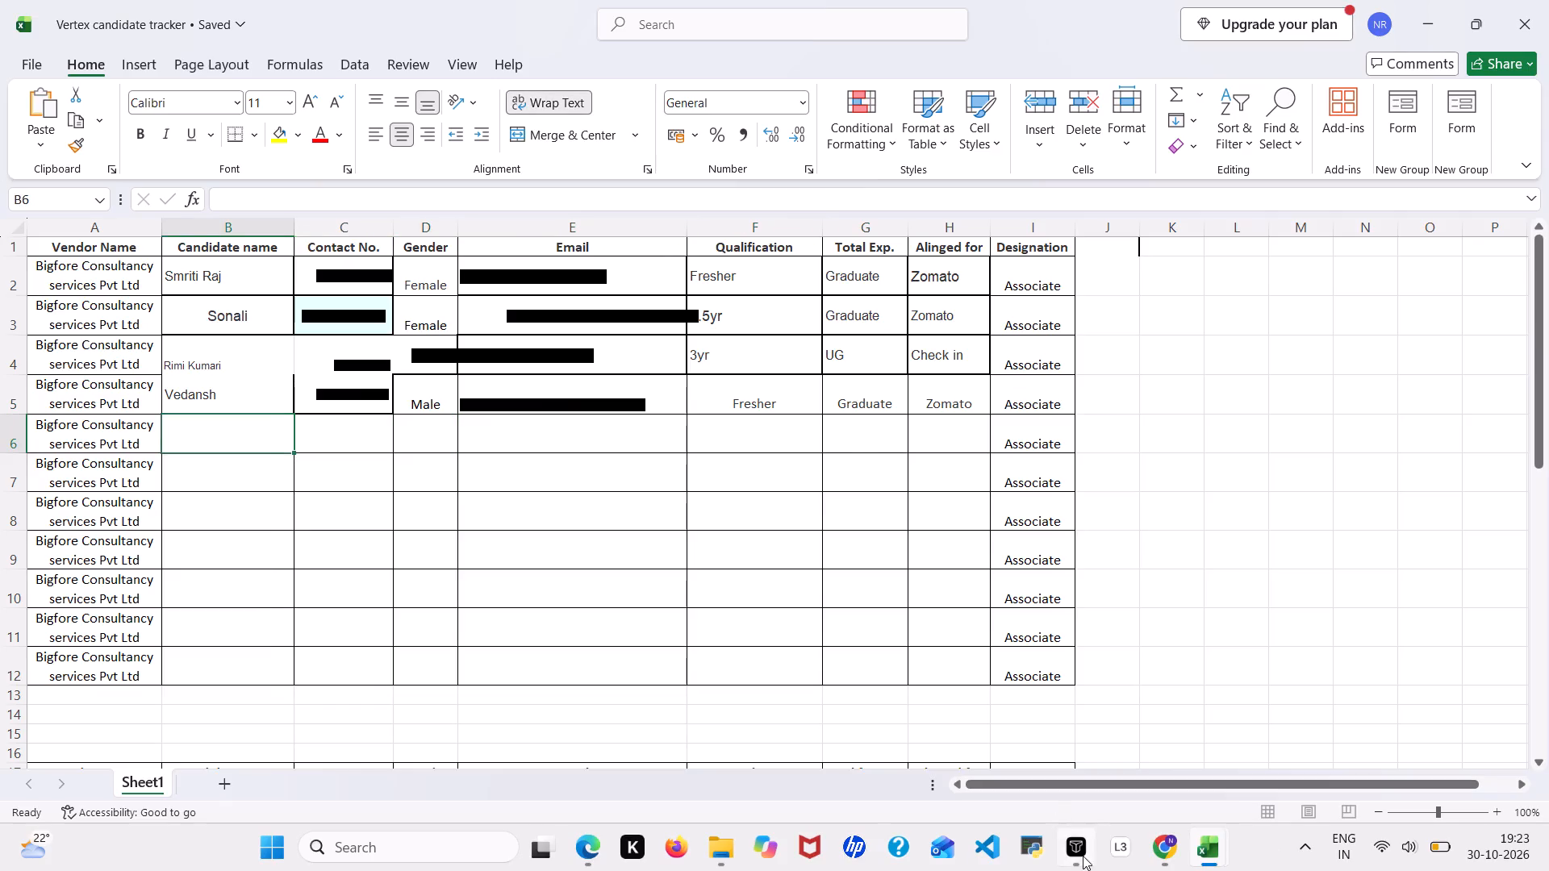
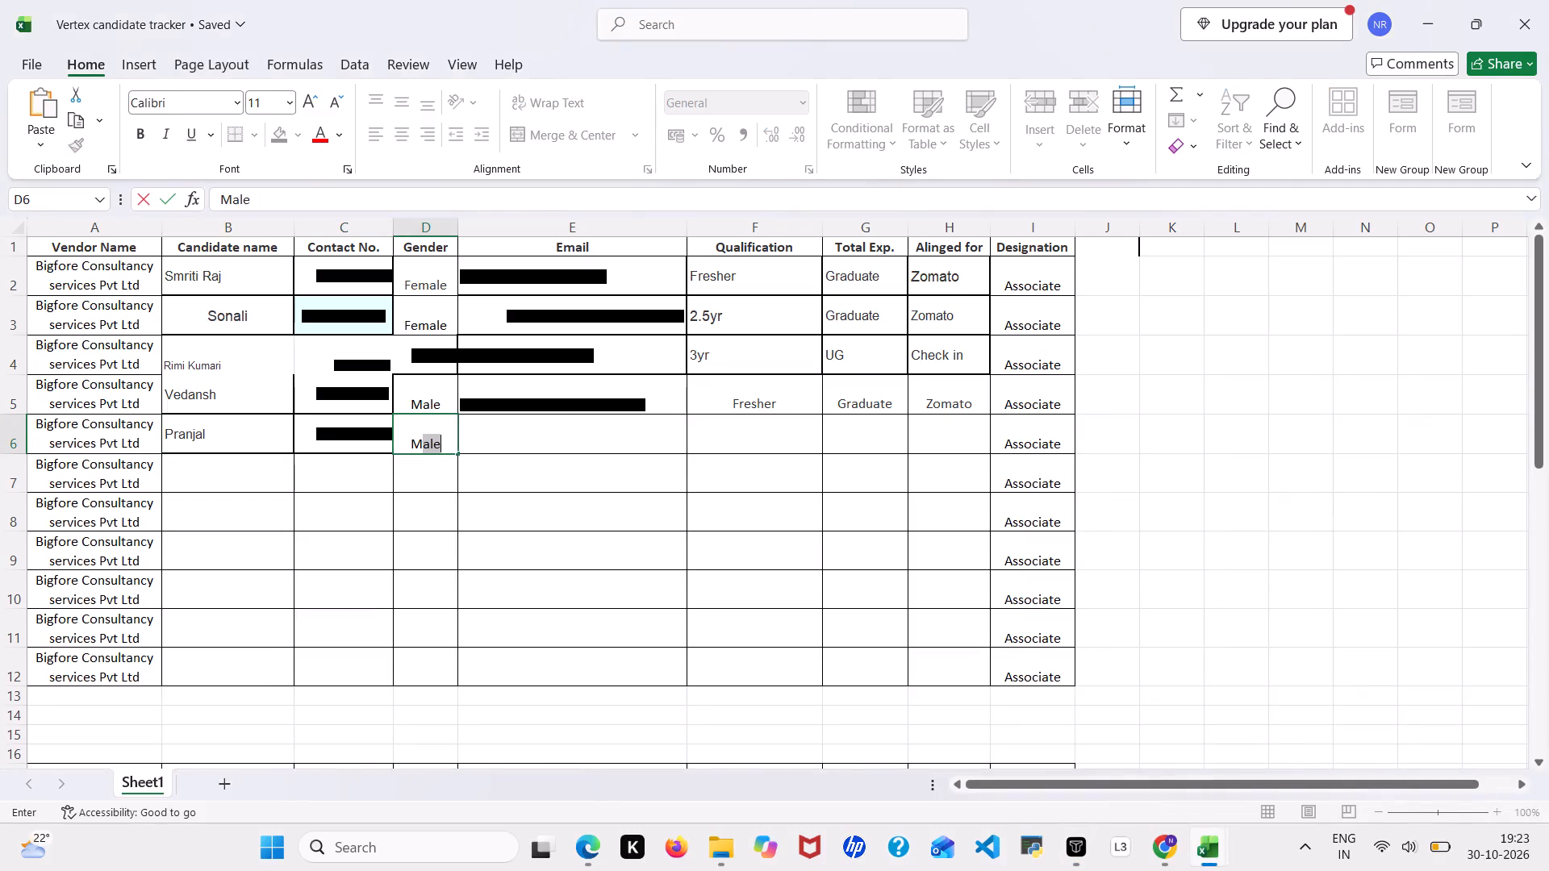
Enter Male as the Gender in row 6 of the Vertex candidate tracker and move on to the Email cell.
key("Right")
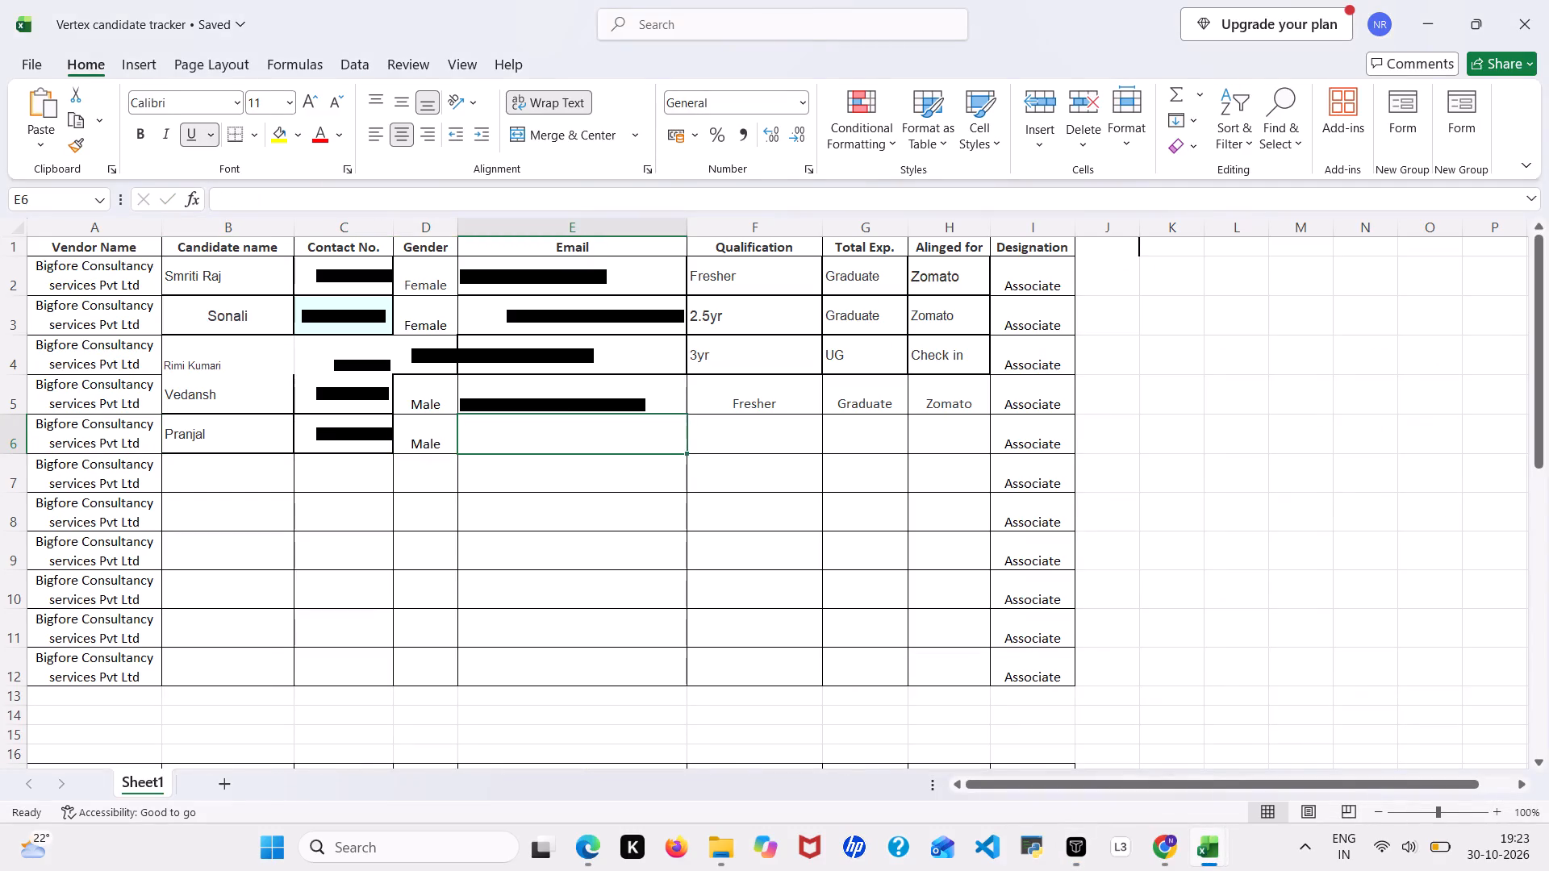
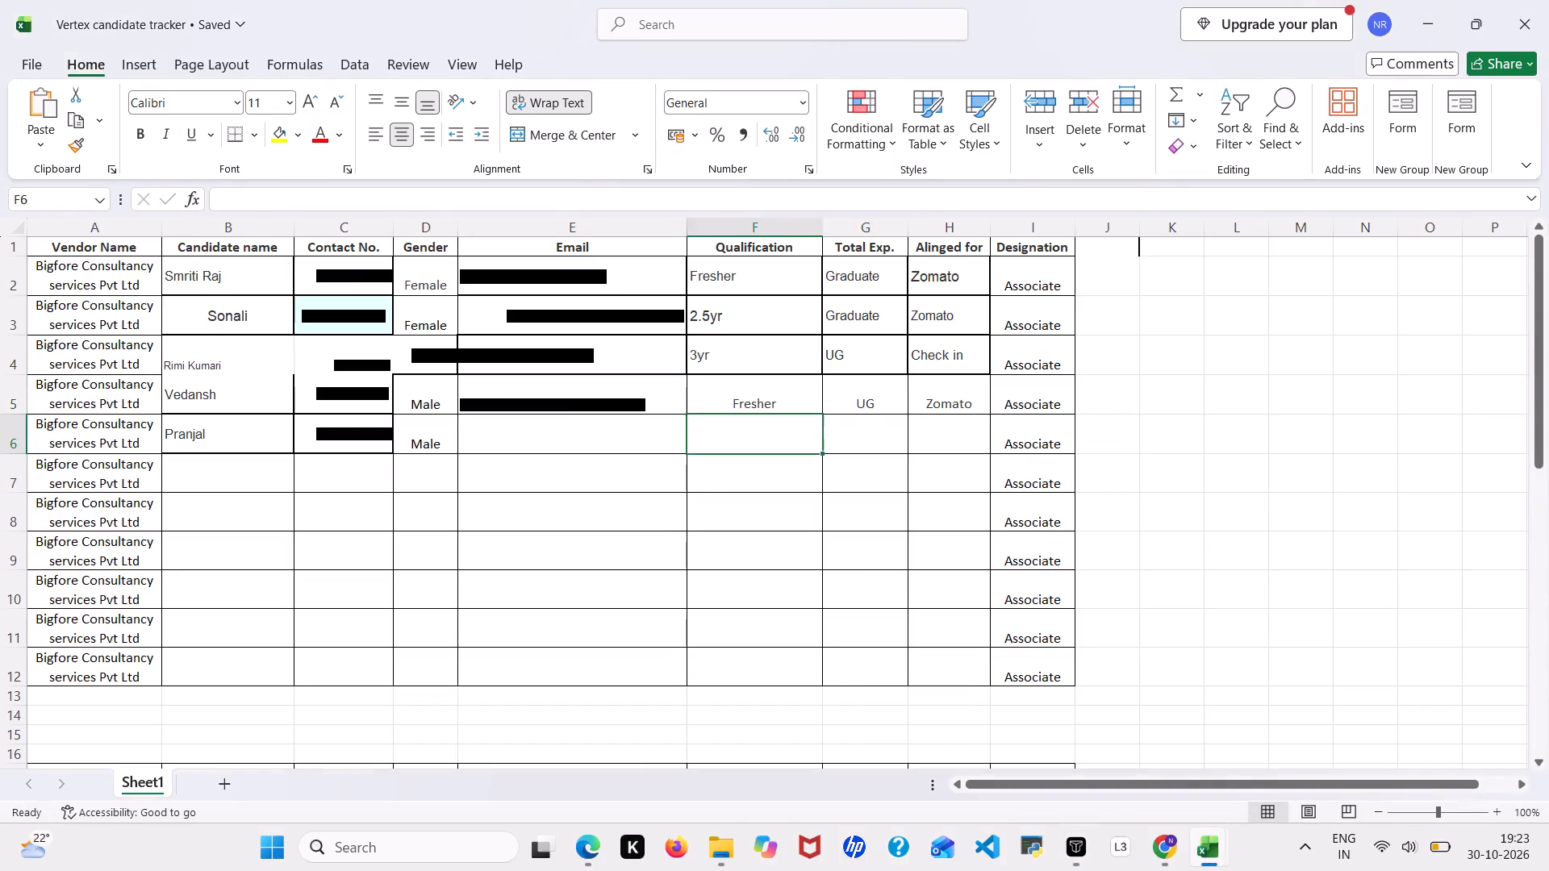
Paste the copied candidate email address into the Email cell of row 6 in the Vertex candidate tracker.
key("Left")
key("Left")
key("Right")
key("ctrl+v")
Complete row 6 with Qualification Fresher, Total Exp. UG and Alinged for Zomato, ending on row 7's Candidate name cell.
key("Right")
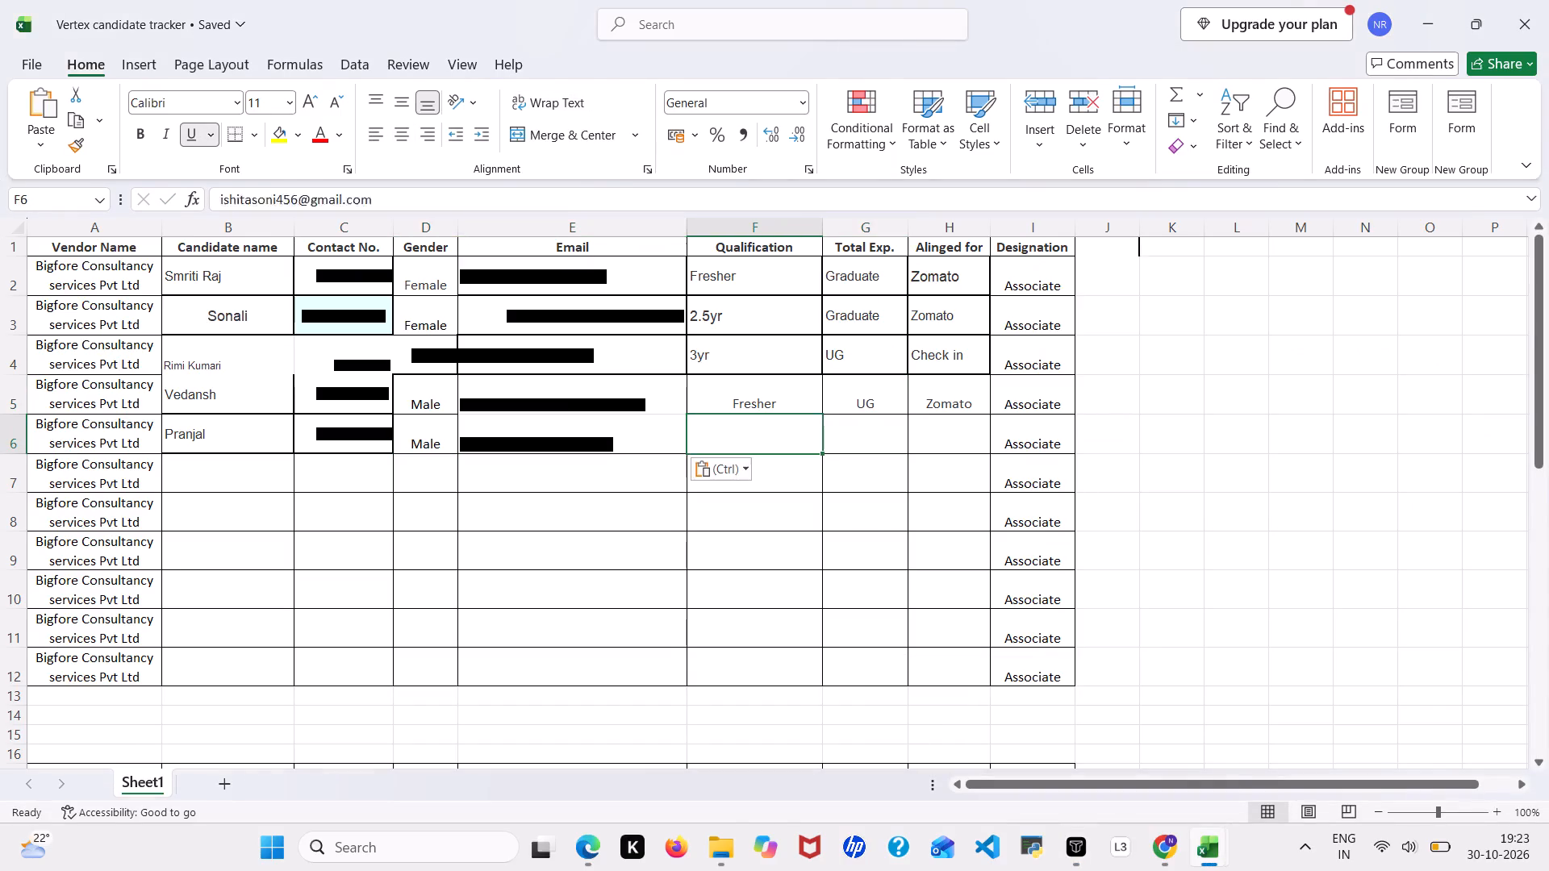
key("shift+f")
key("Right")
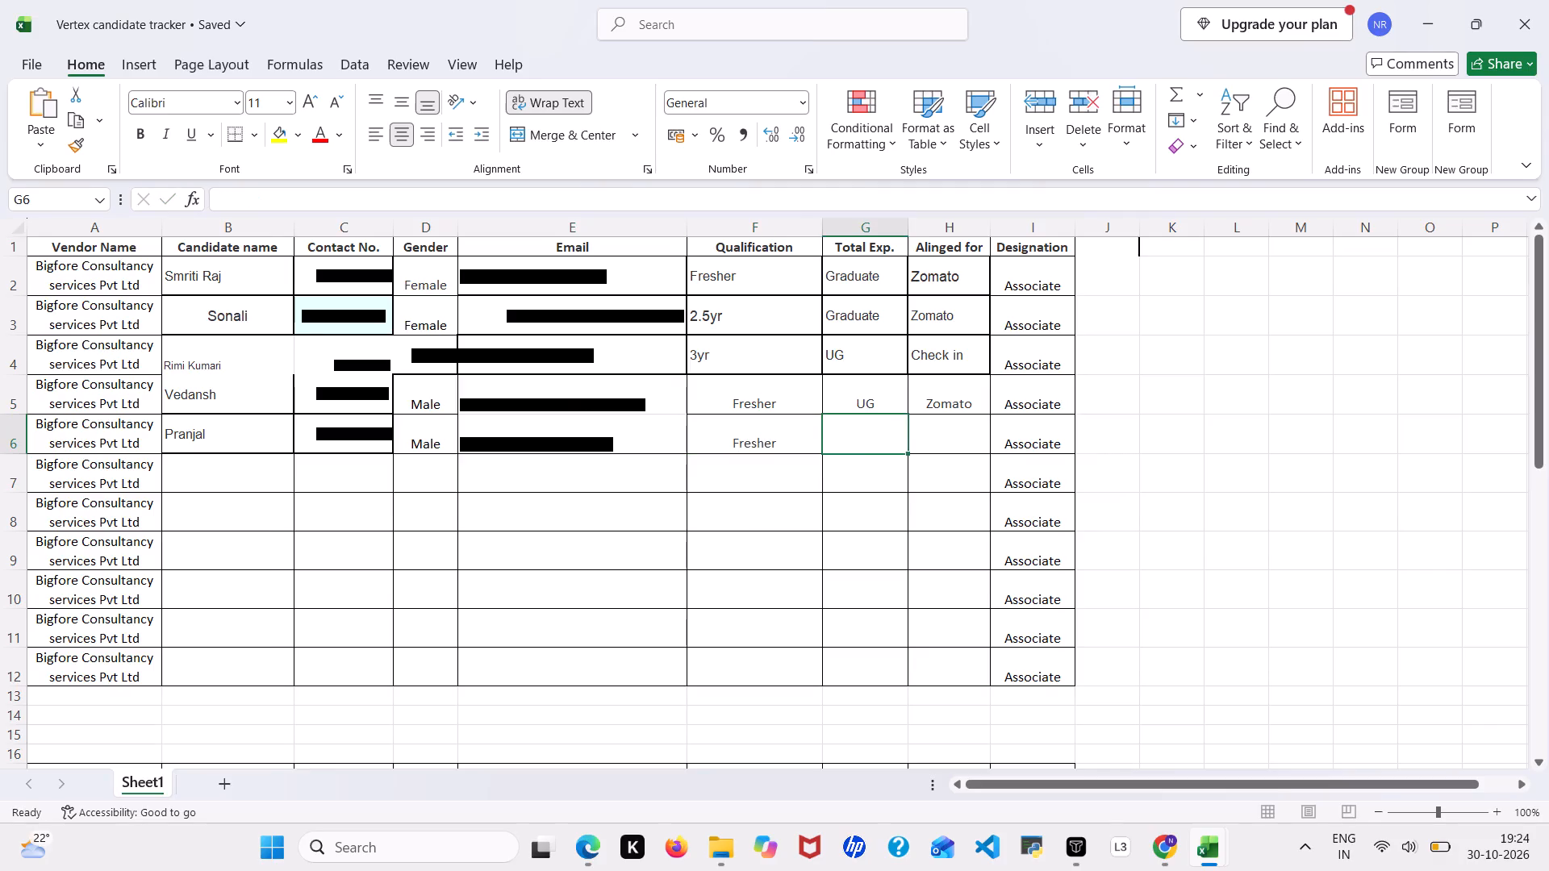
key("shift+u")
key("Right")
key("shift+z")
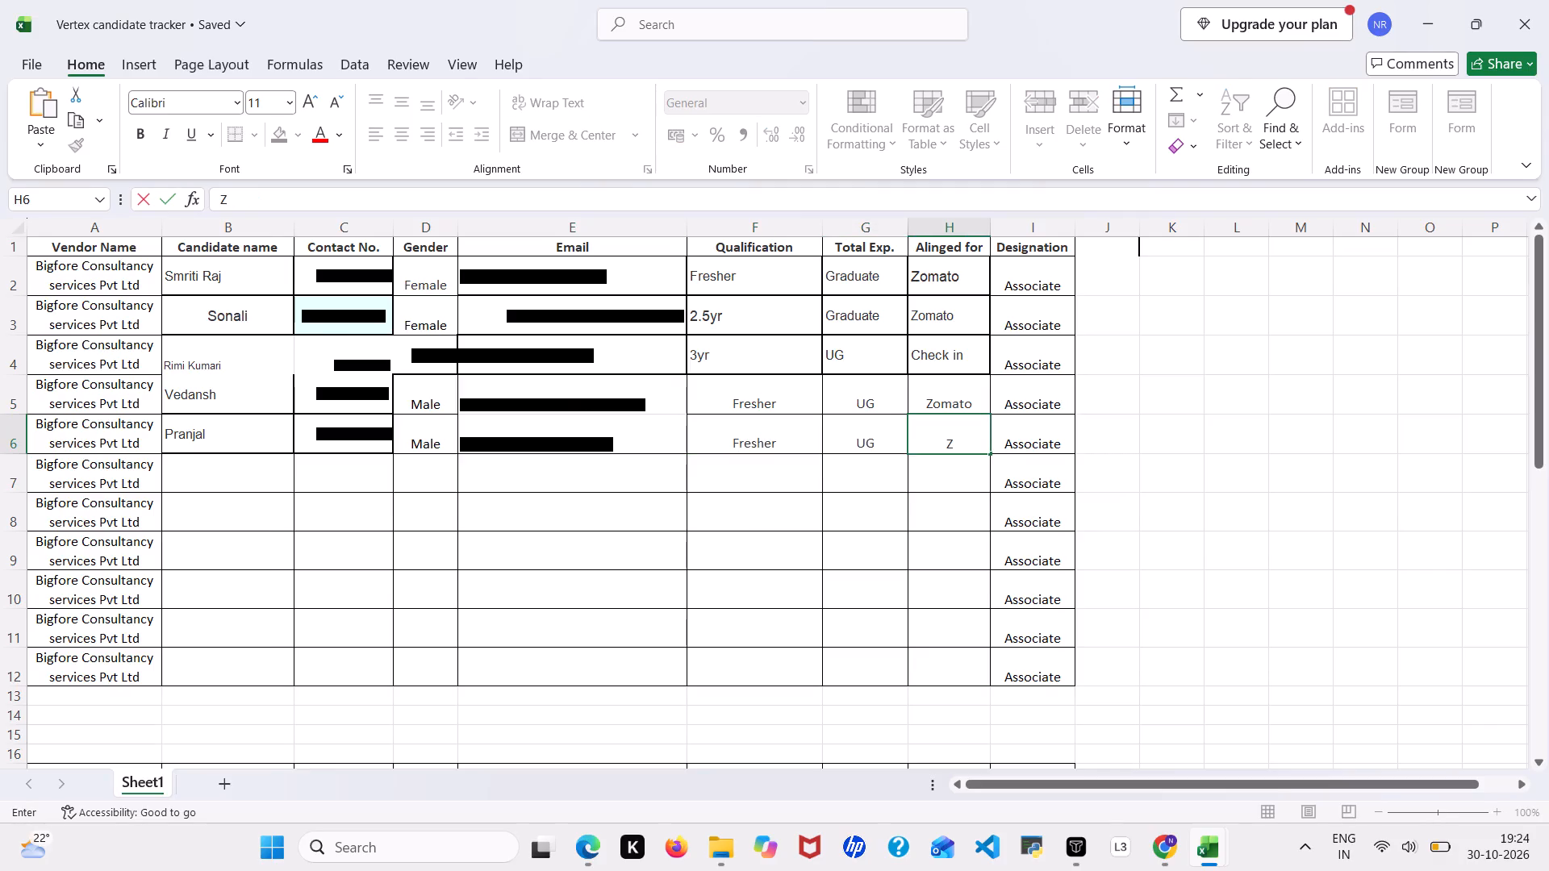
key("o")
type("mato")
key("Down")
key("Left")
key("Left")
key("Left")
key("Left")
key("Left")
key("Left")
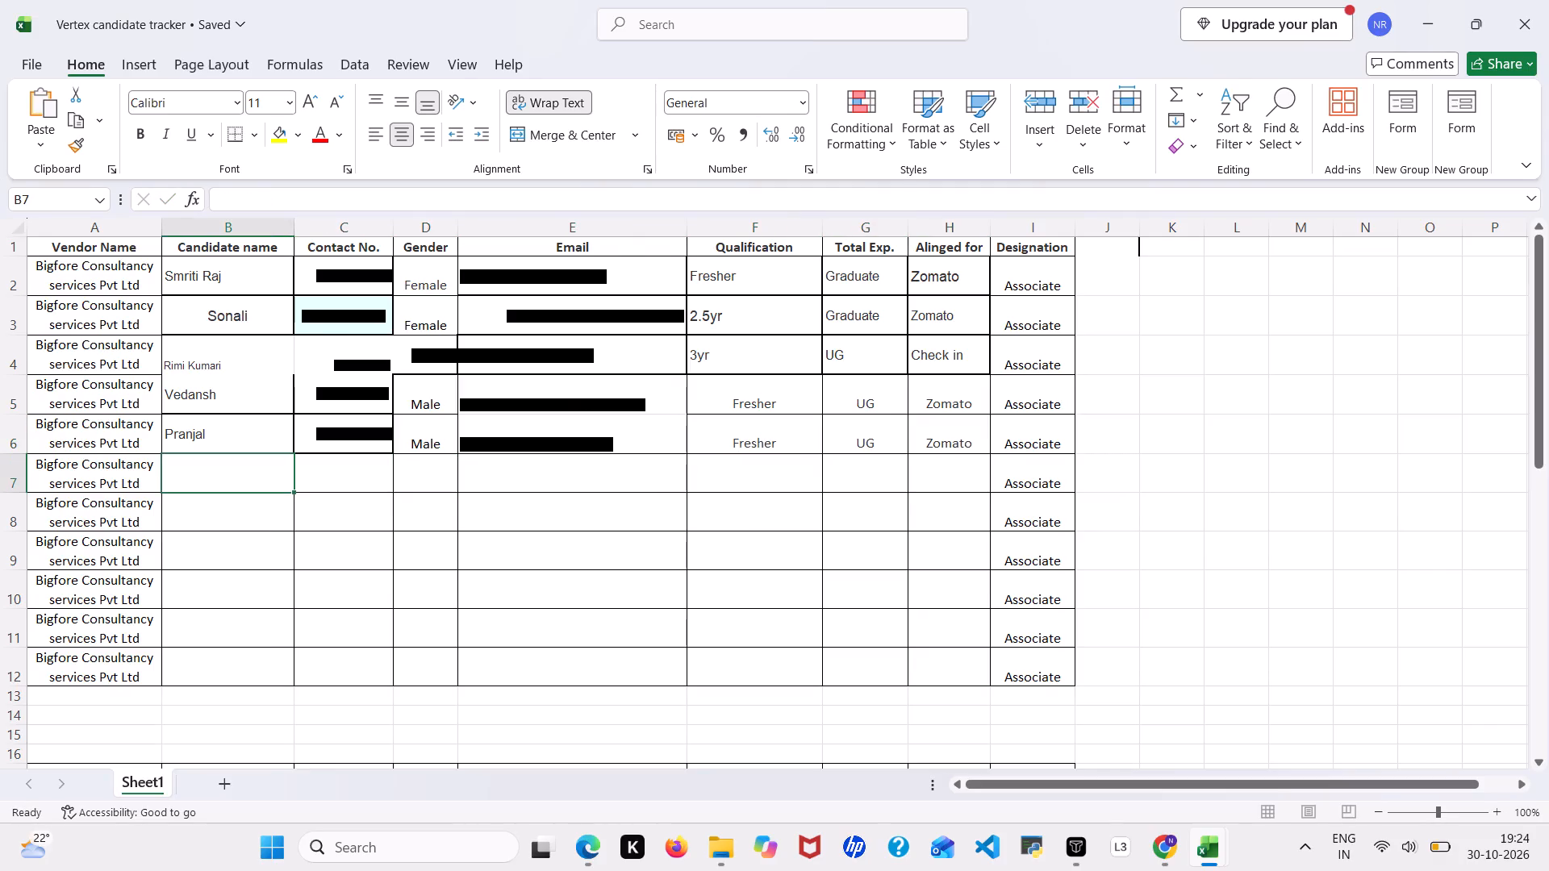
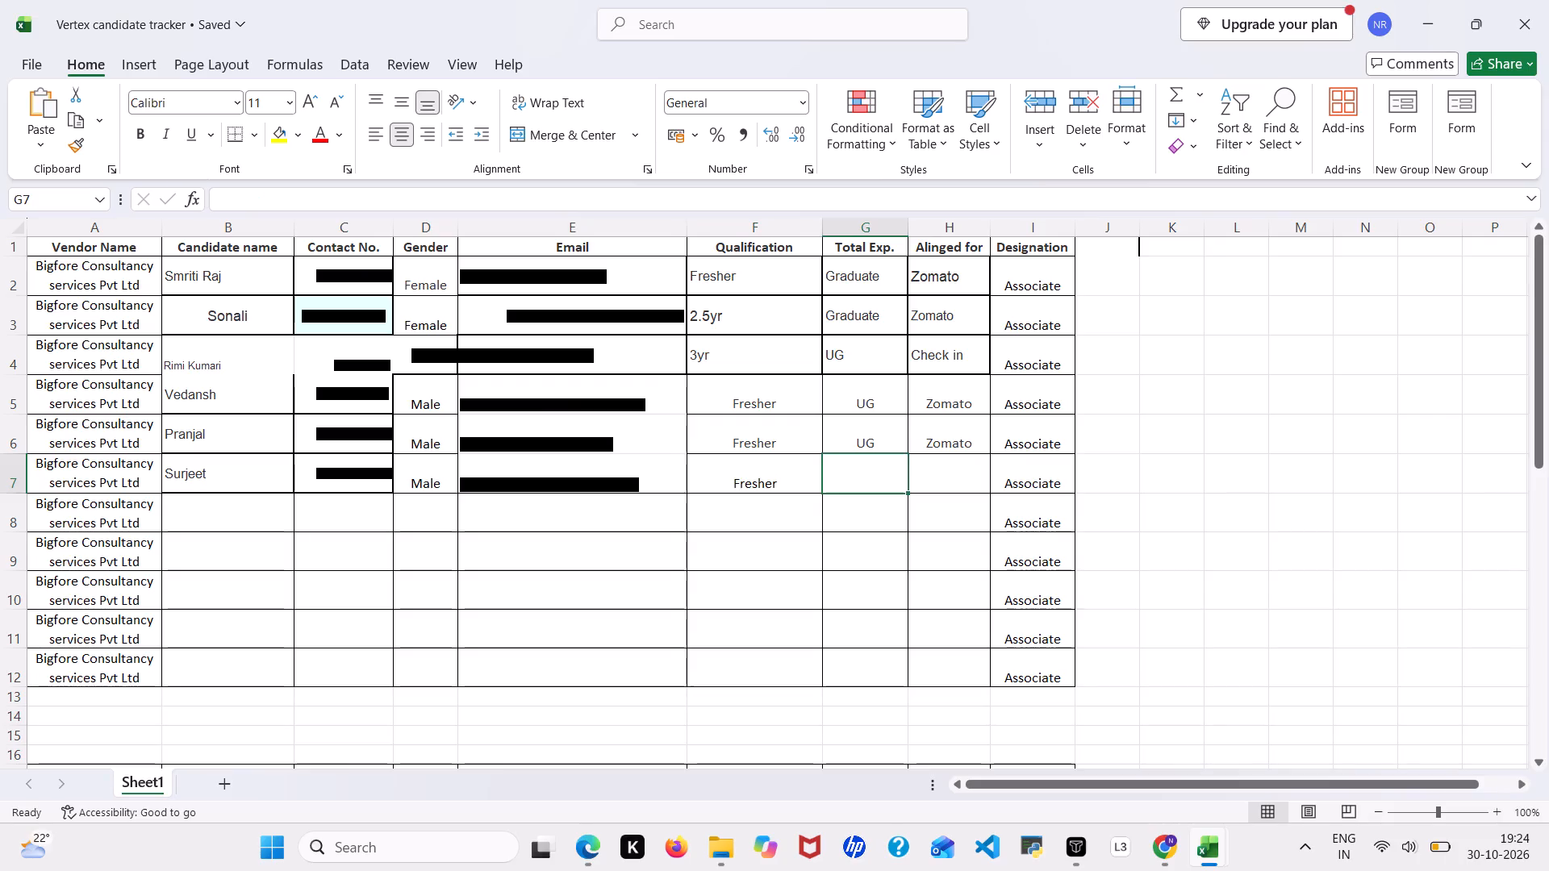
Complete row 7 with Total Exp. UG and Alinged for Zomato, ending on row 8's Candidate name cell.
key("shift+u")
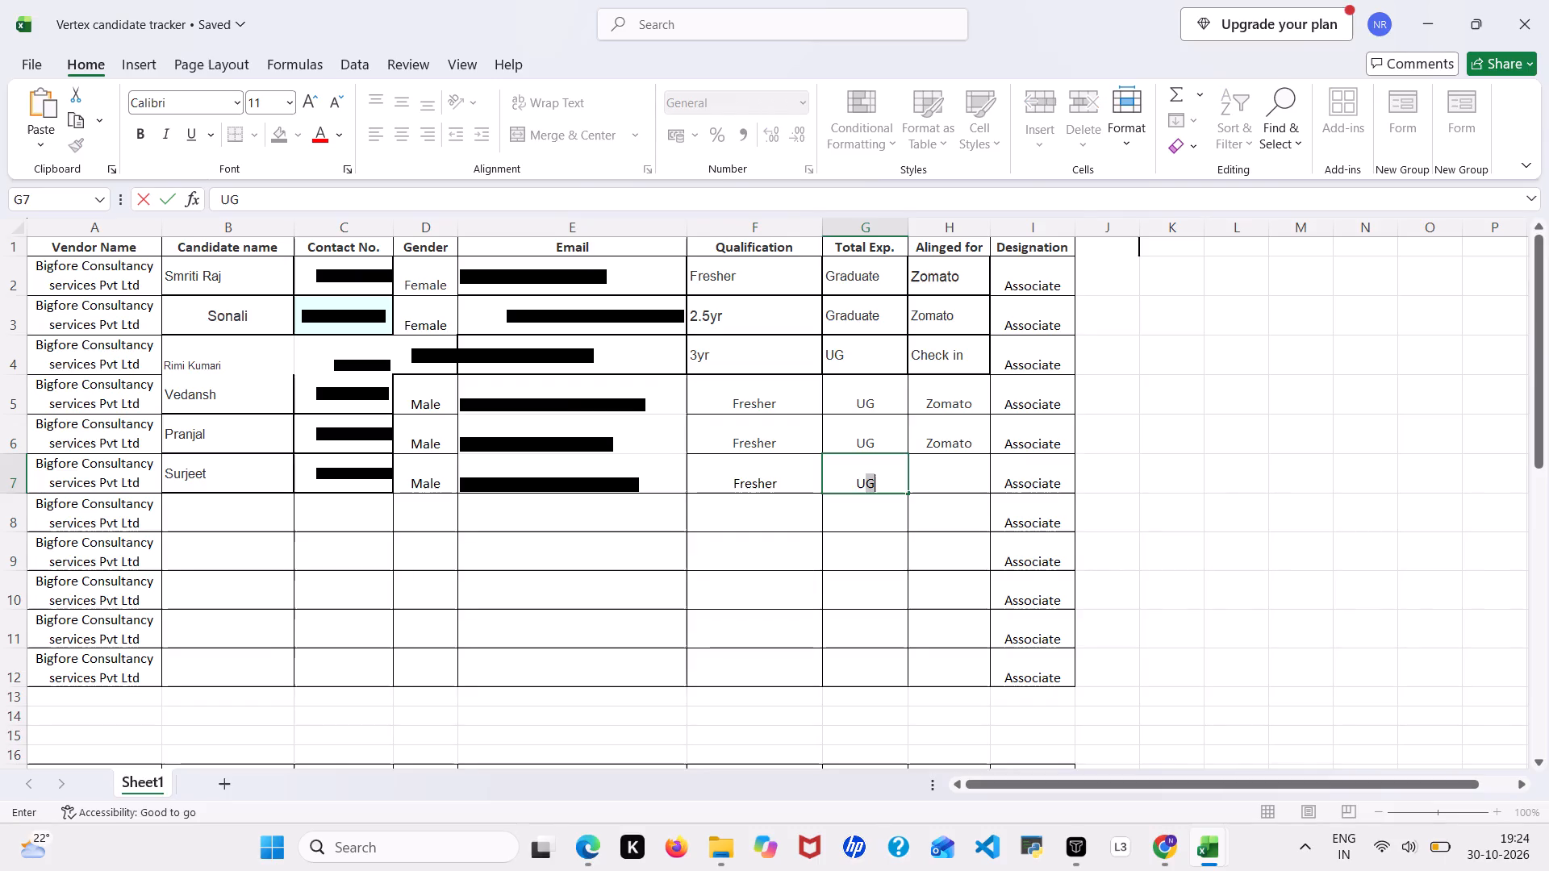
left_click(973, 469)
key("shift+z")
type("omato")
key("Down")
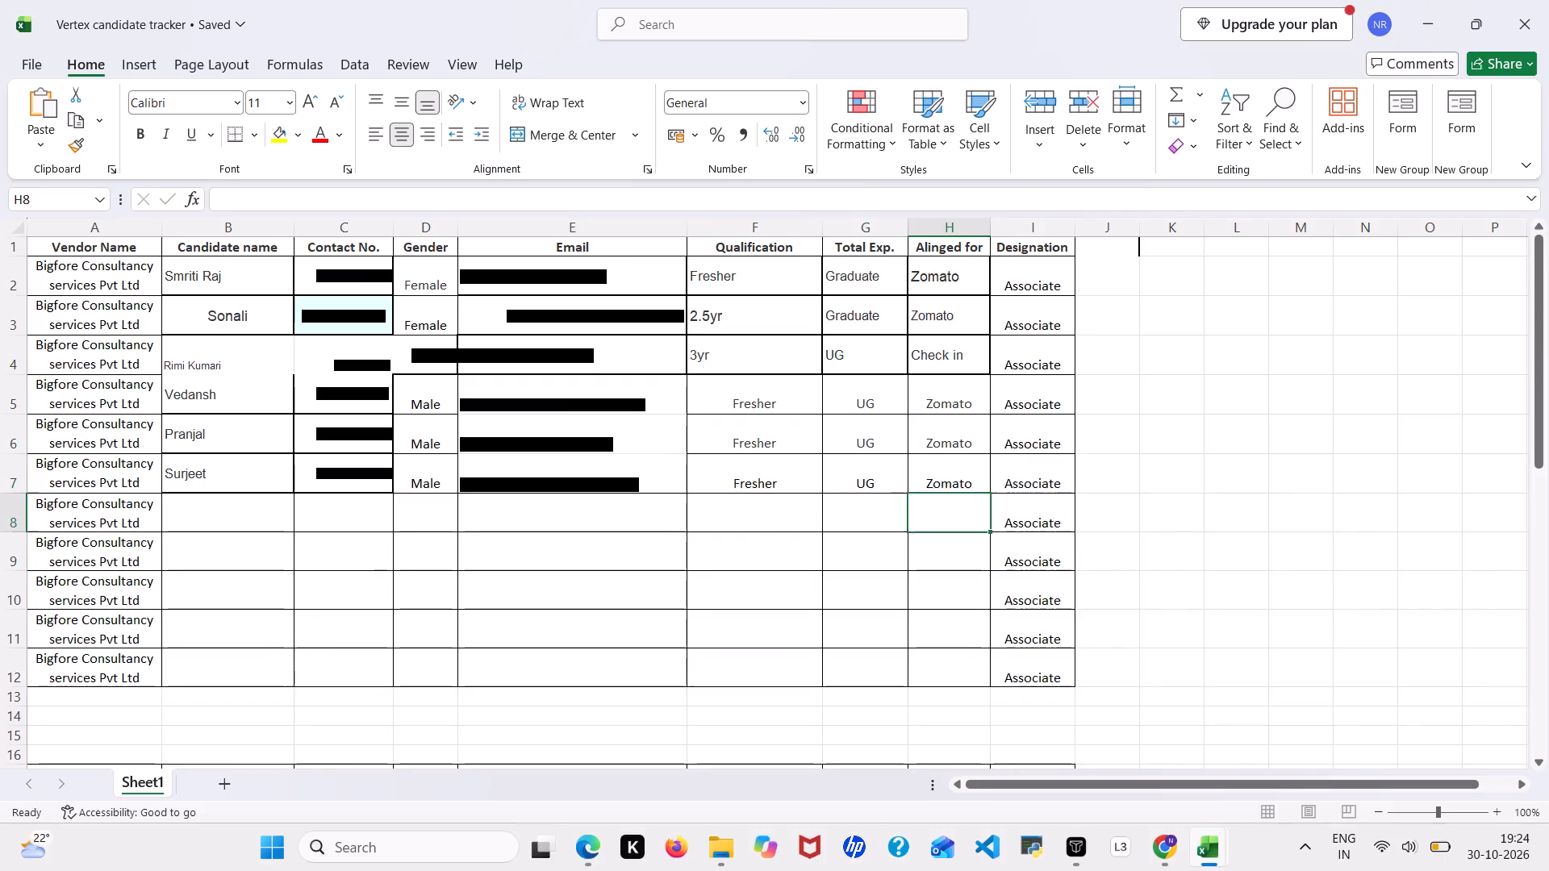
key("Left")
key("Left")
key("Left")
key("Left")
key("Left")
key("Left")
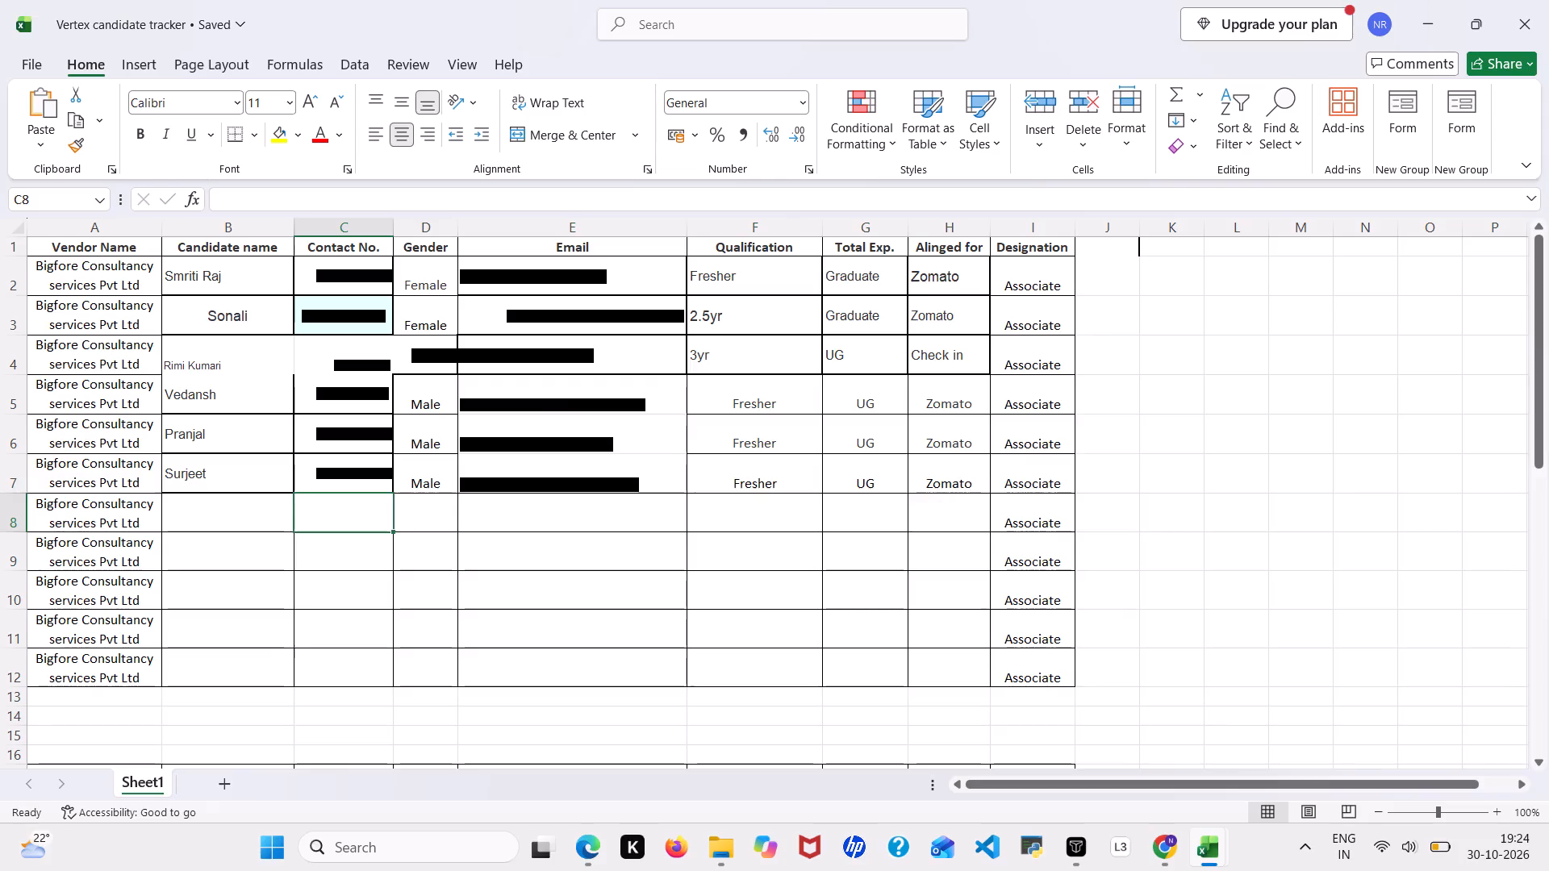
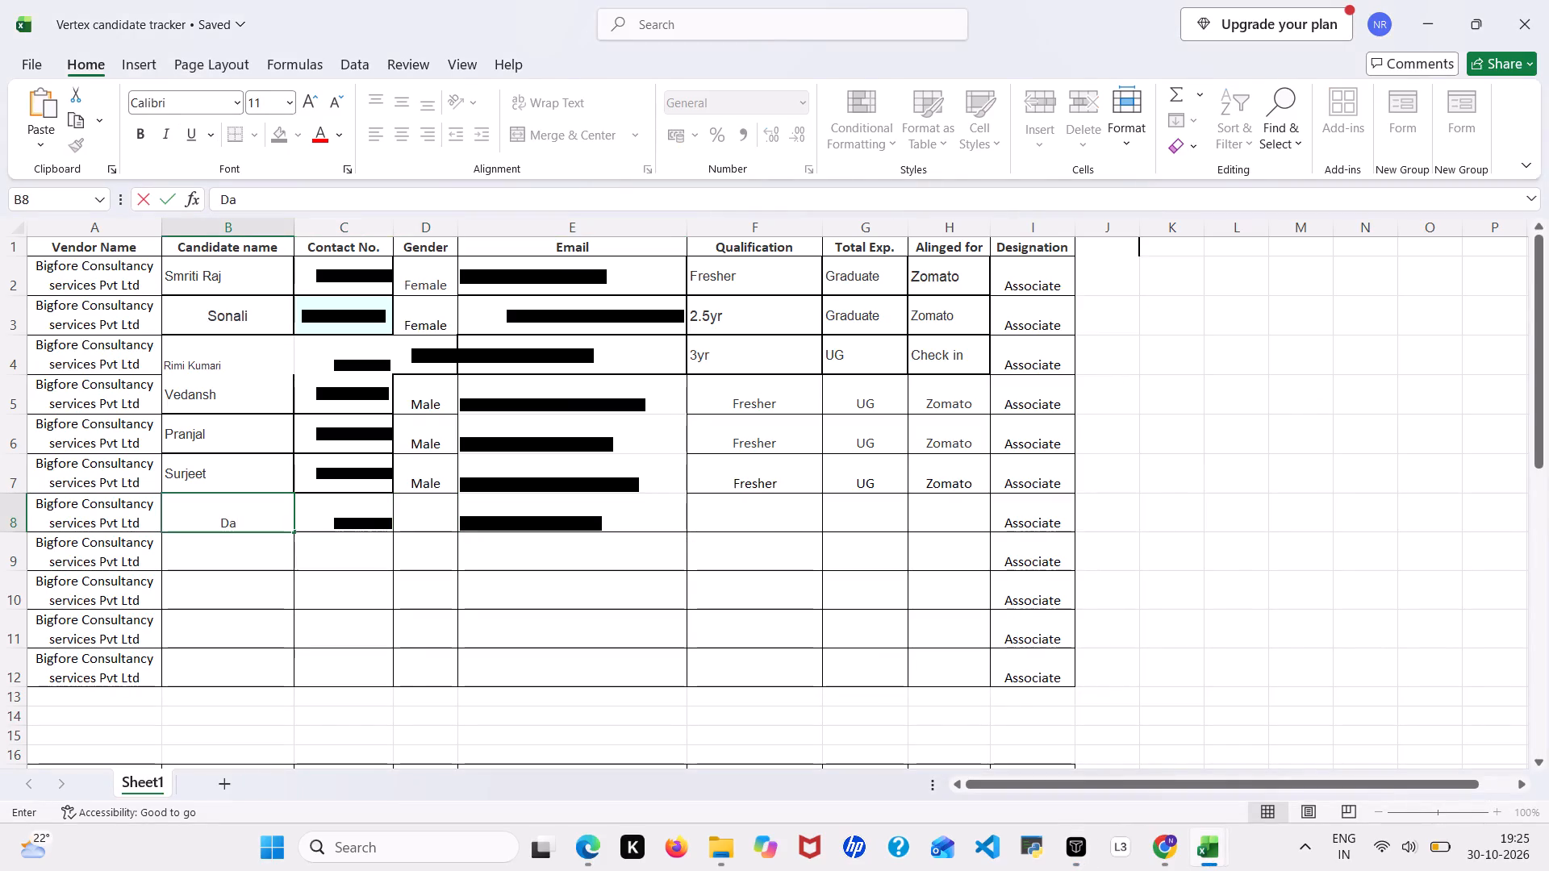
Finish the Candidate name in row 8 as Danish and set the Gender to Male.
type("nish")
key("Right")
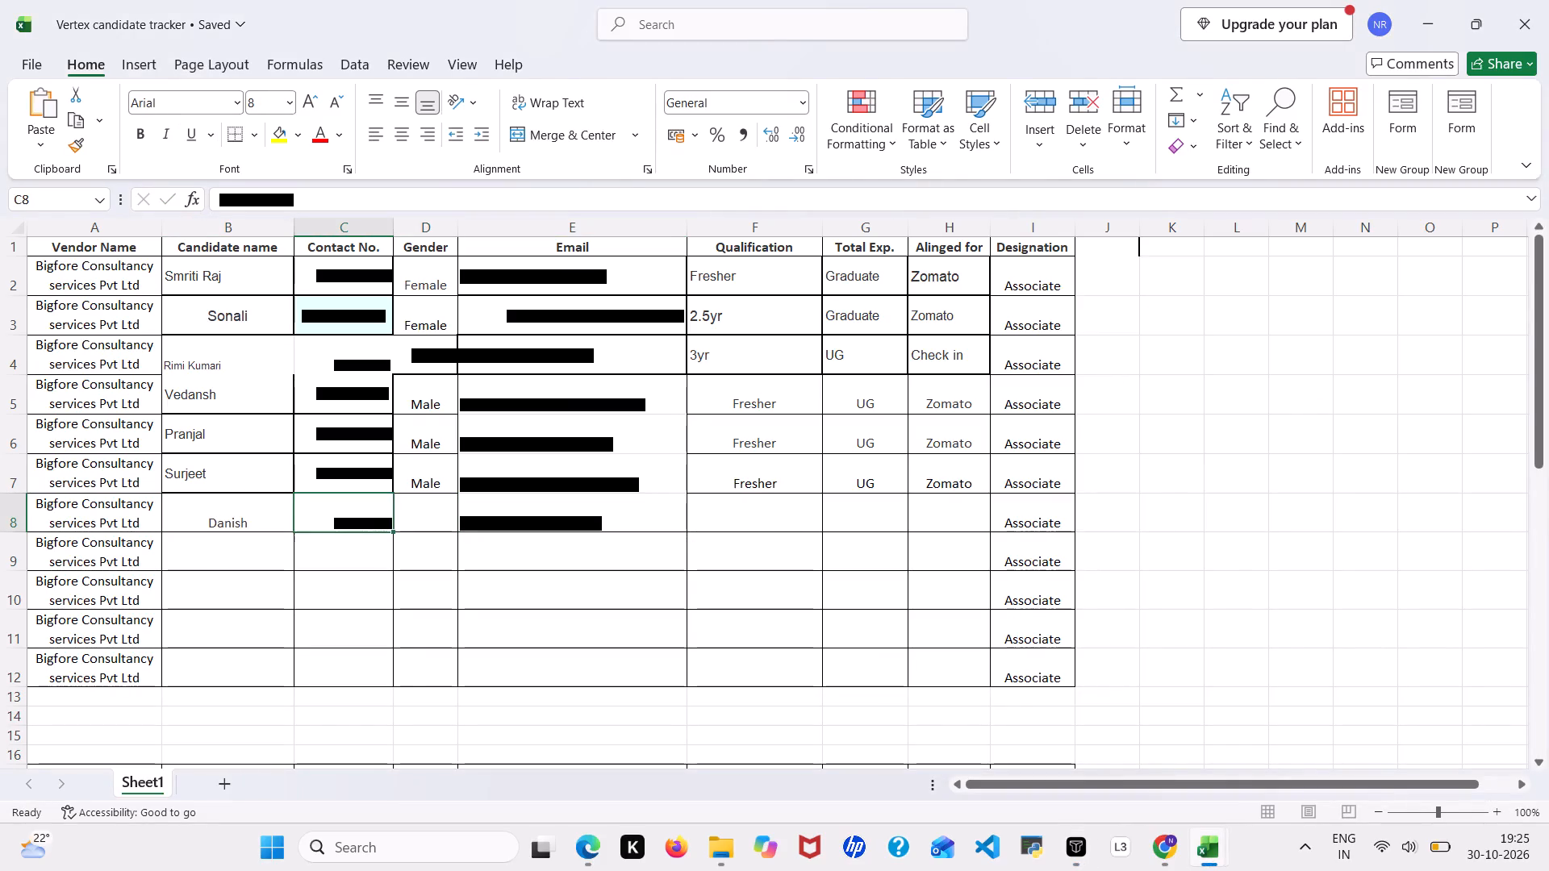
left_click(419, 519)
key("shift+m")
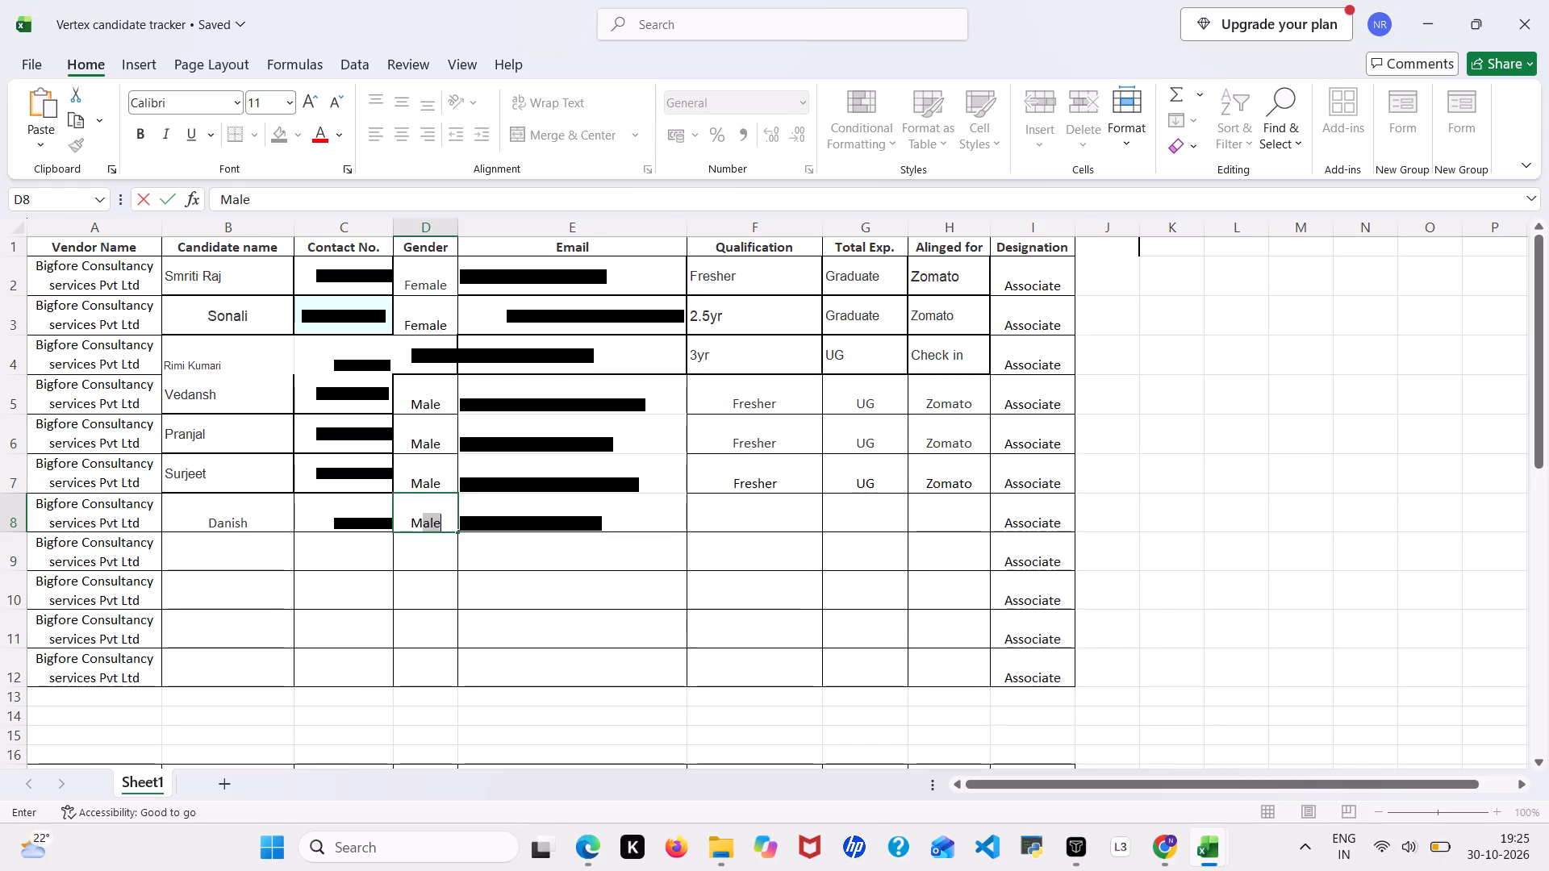
key("Right")
Fill row 8's remaining cells with Qualification Fresher, Total Exp. UG and Alinged for Zomato.
key("Right")
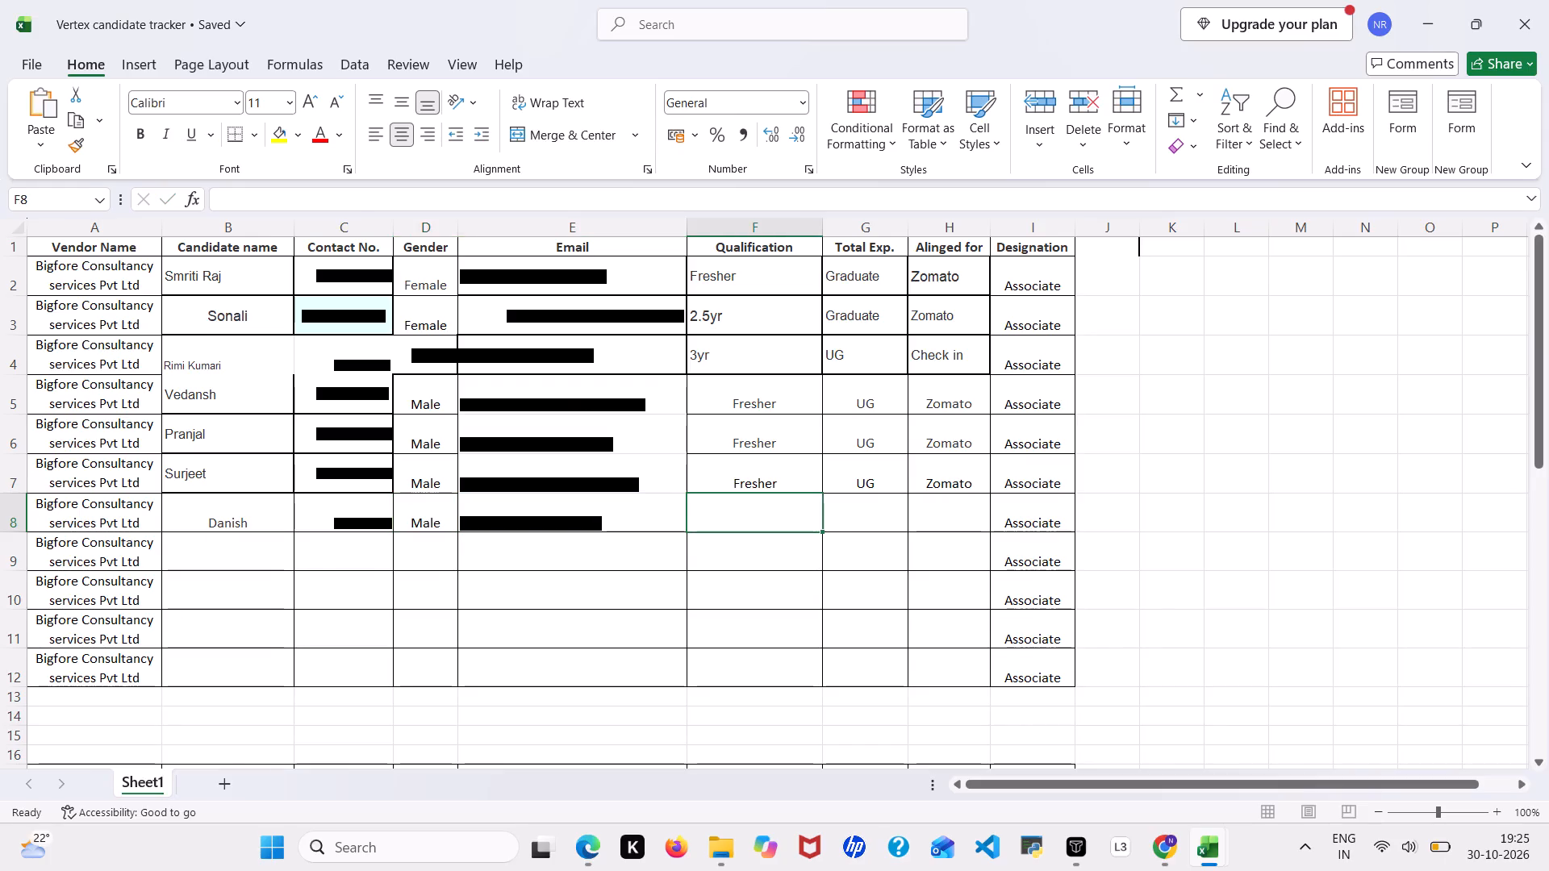
key("f")
key("Right")
key("shift+u")
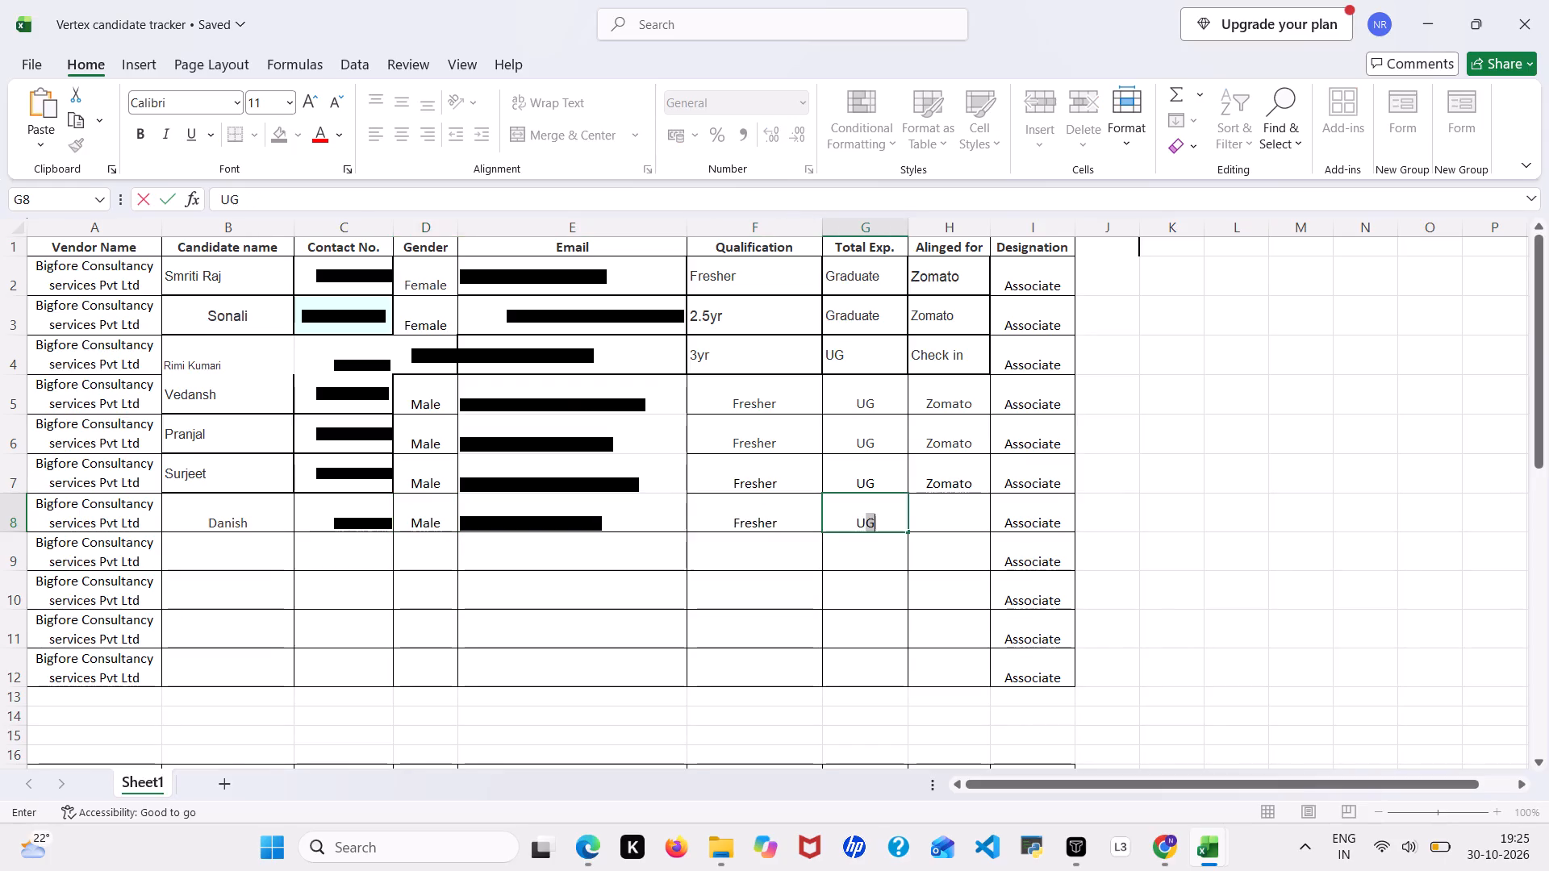
key("Right")
key("z")
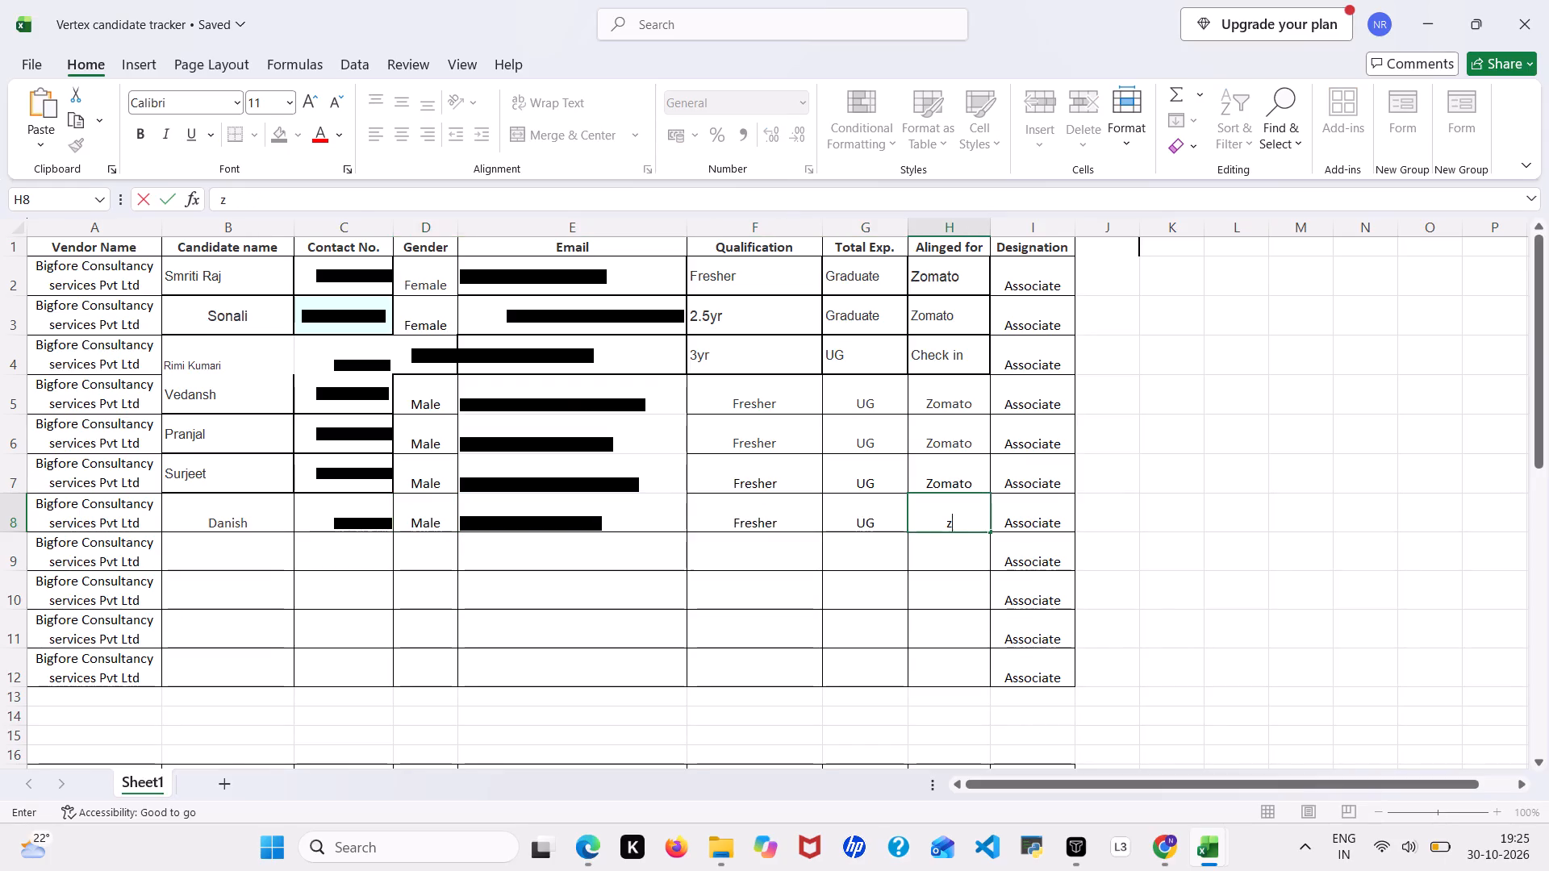
key("BackSpace")
type("Zomato")
key("Down")
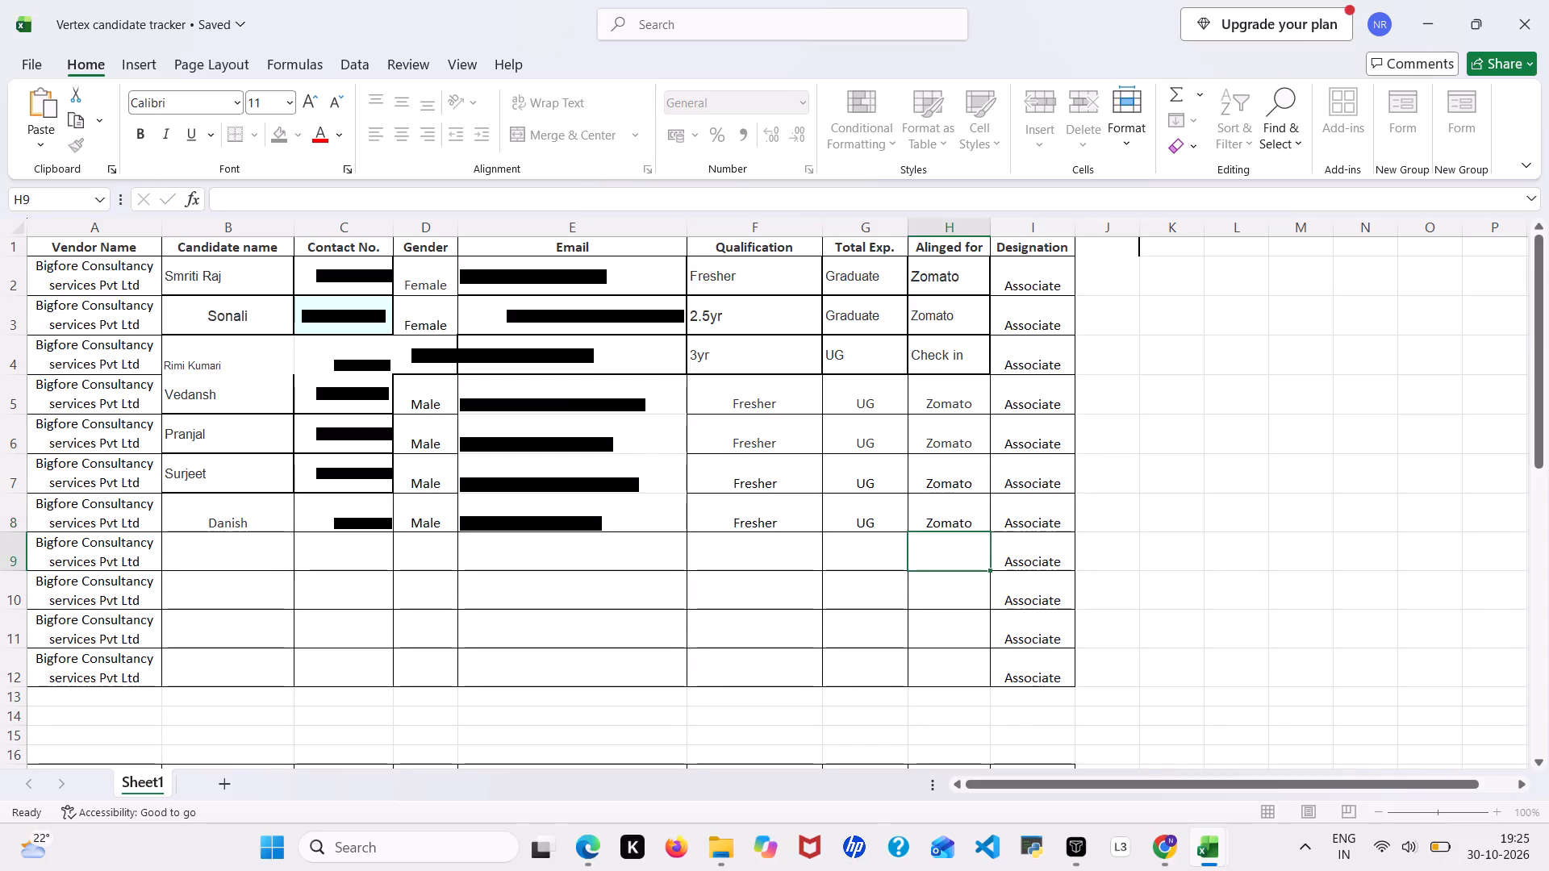
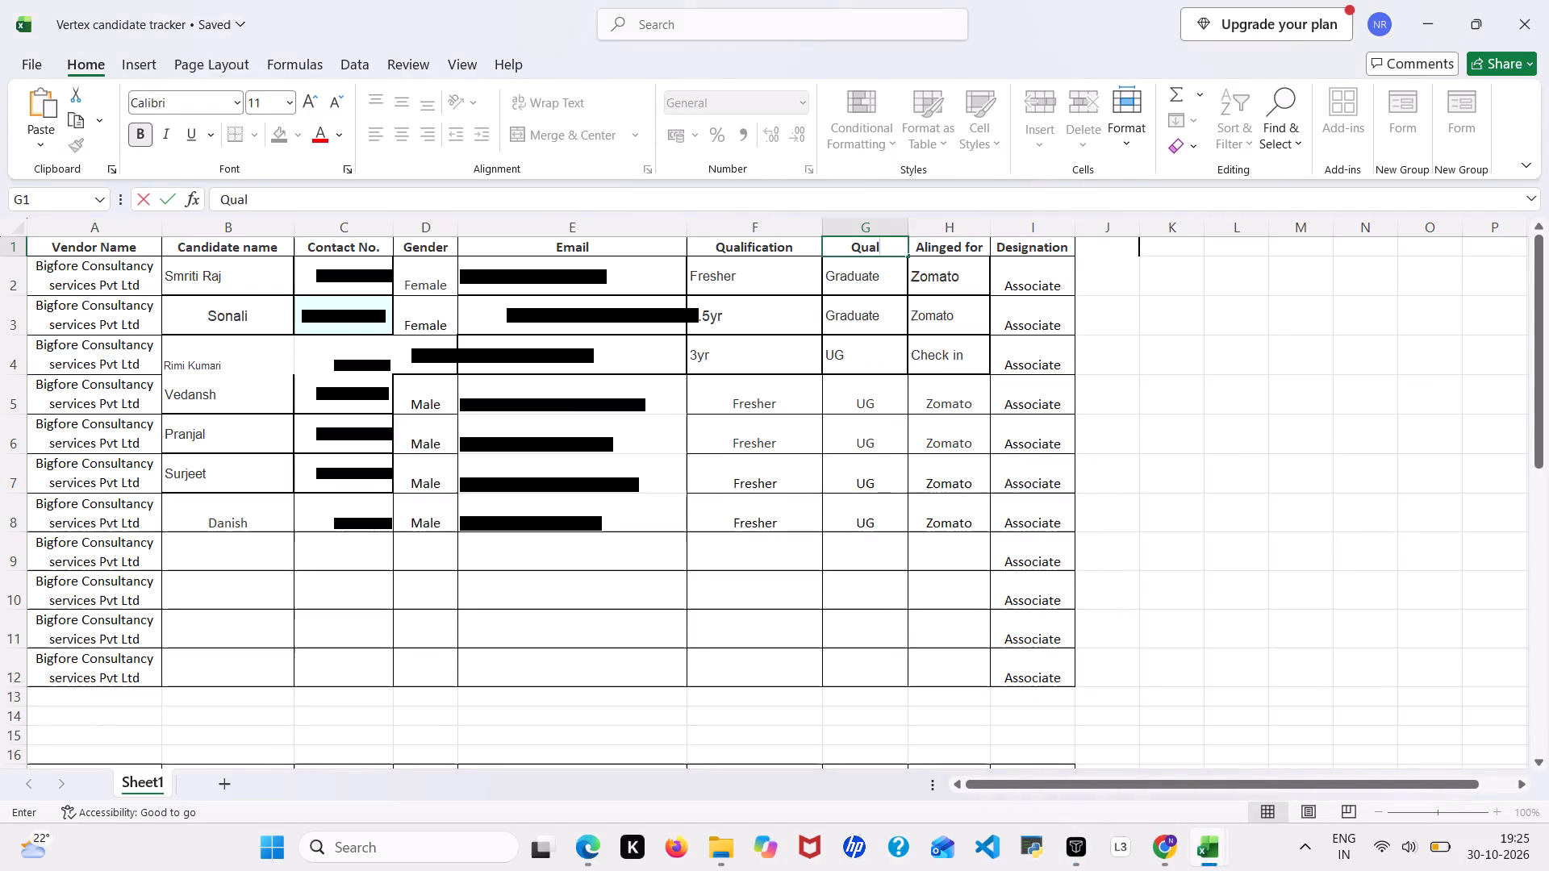
Complete the header of column G as Qualification and rename the header of column F as Total Exp.
type("ificatio")
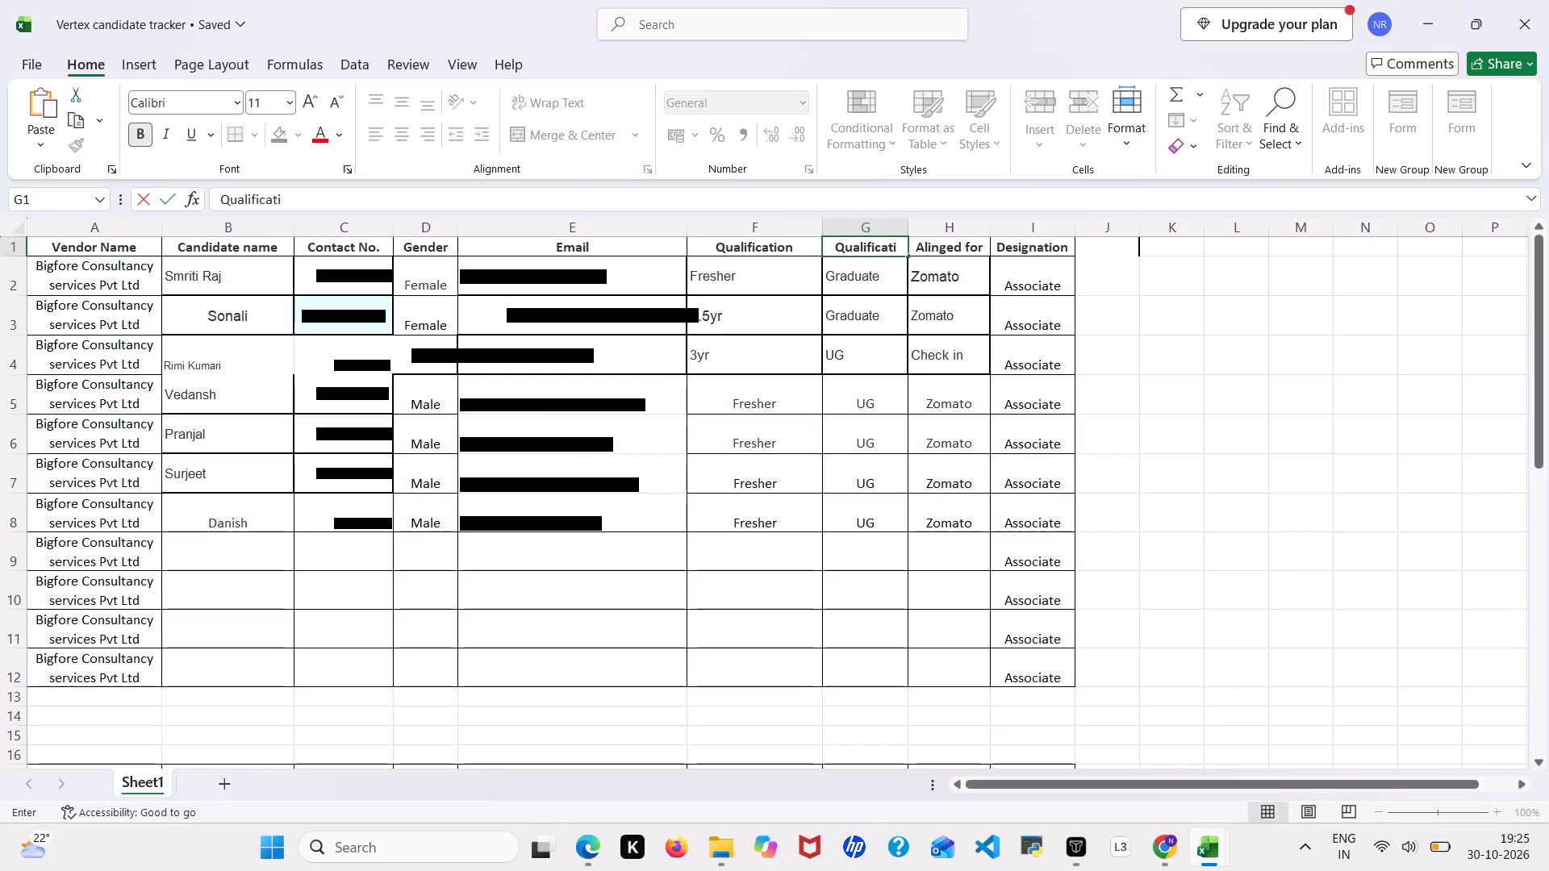
type("n")
left_click(764, 249)
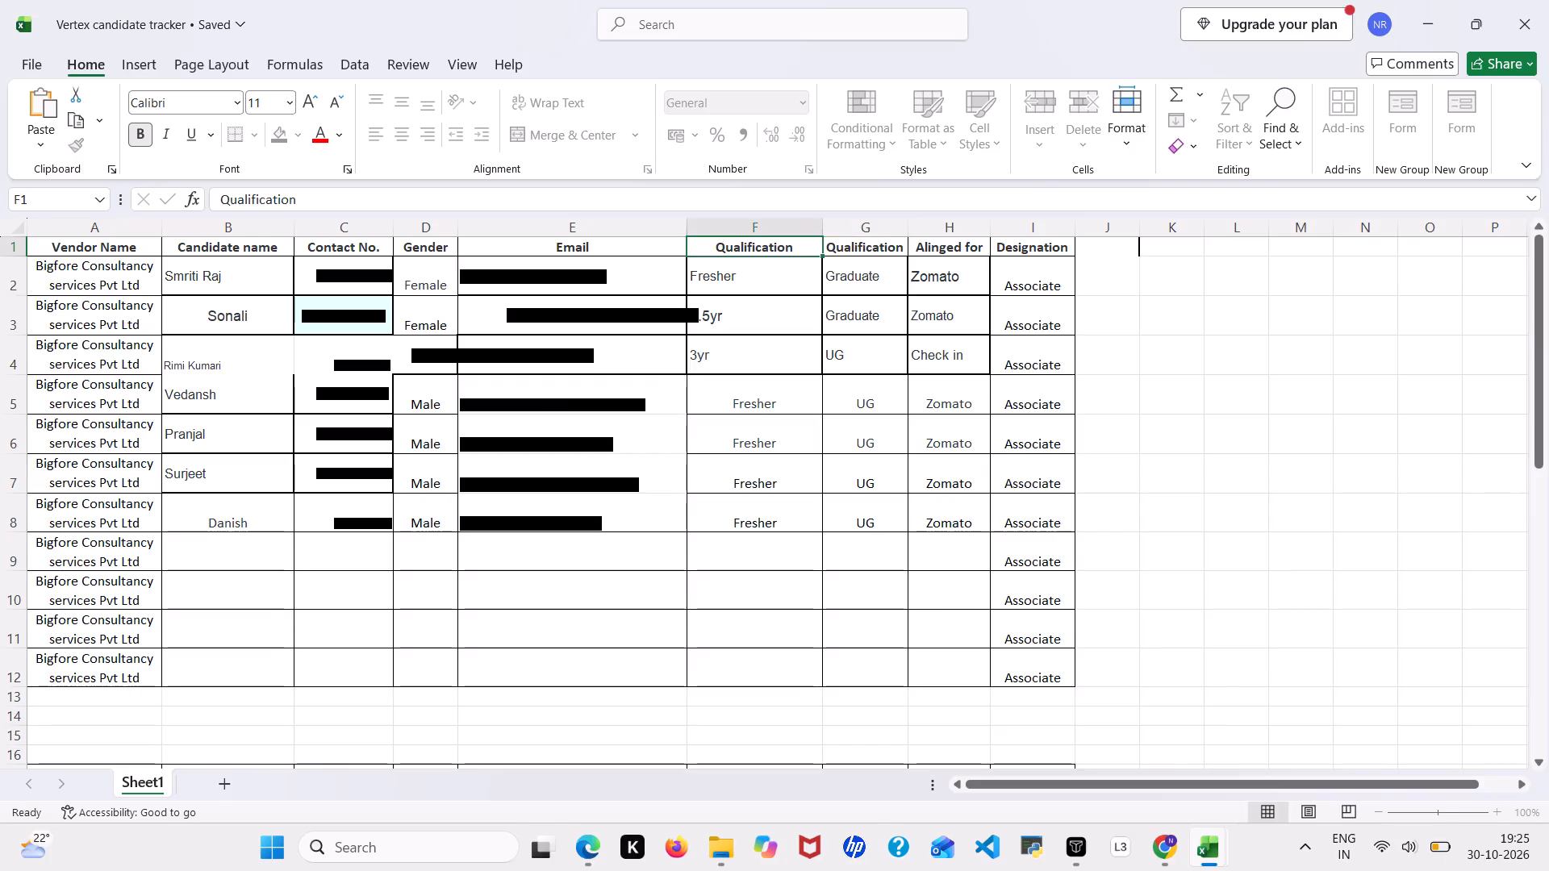
key("Delete")
key("shift+t")
type("otal exp.")
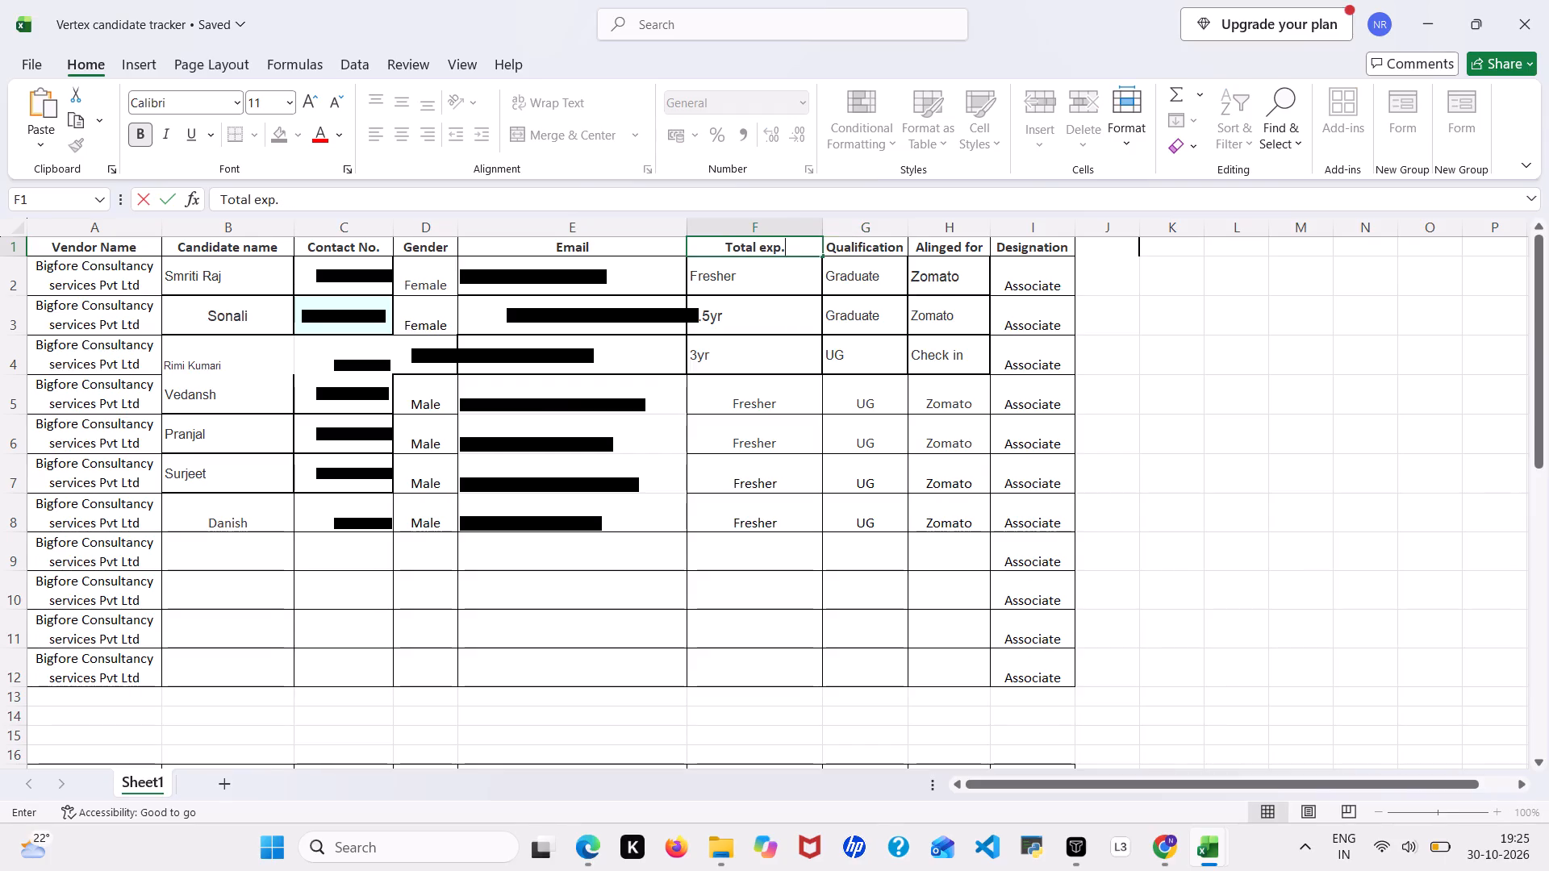
left_click(764, 244)
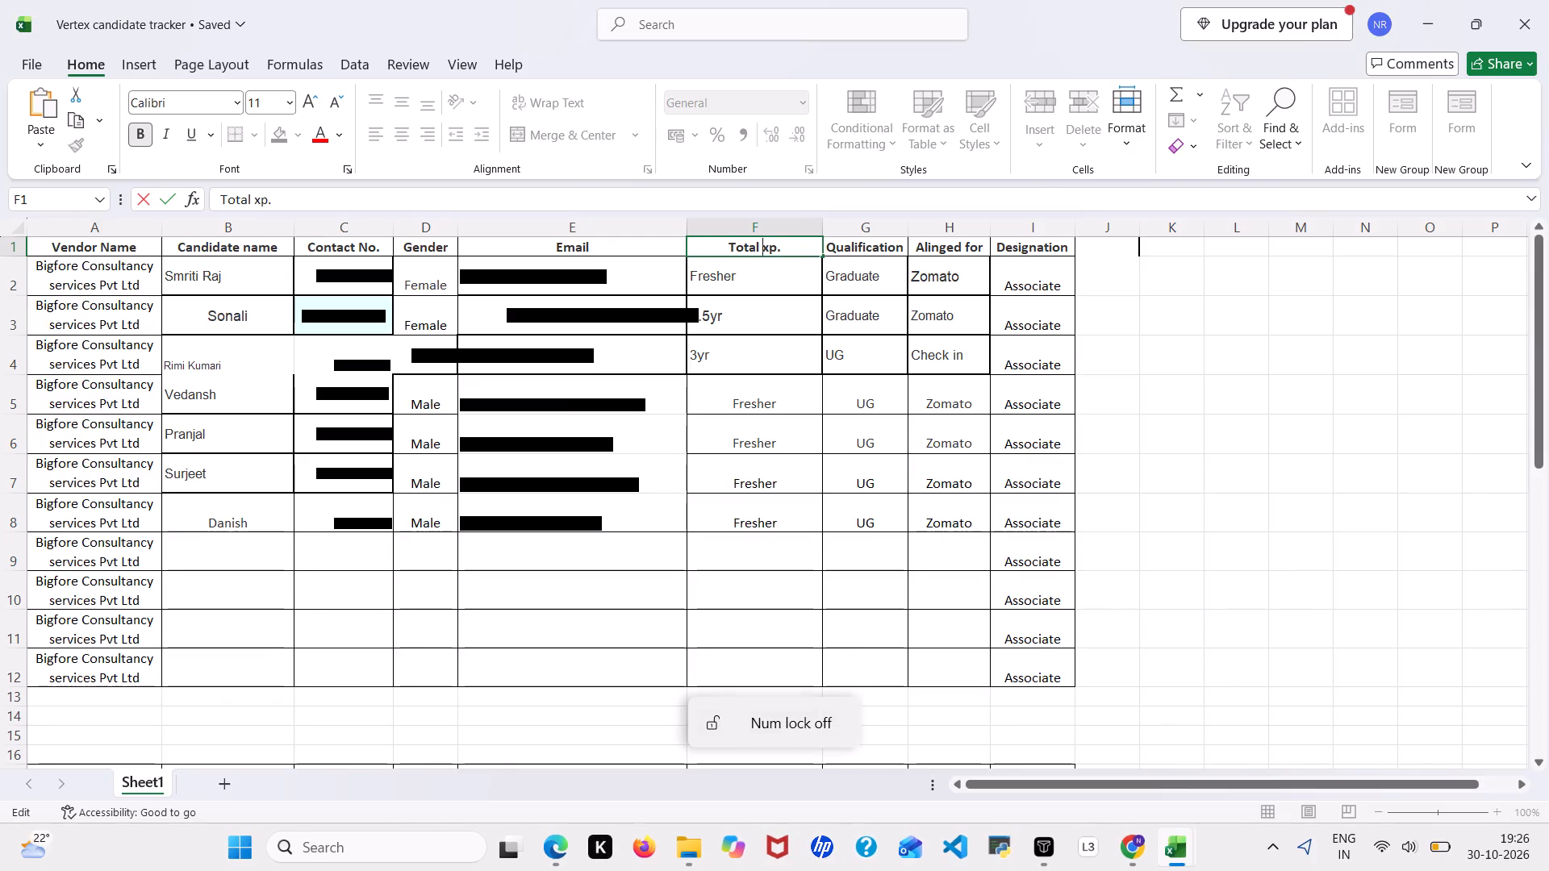
key("shift+e")
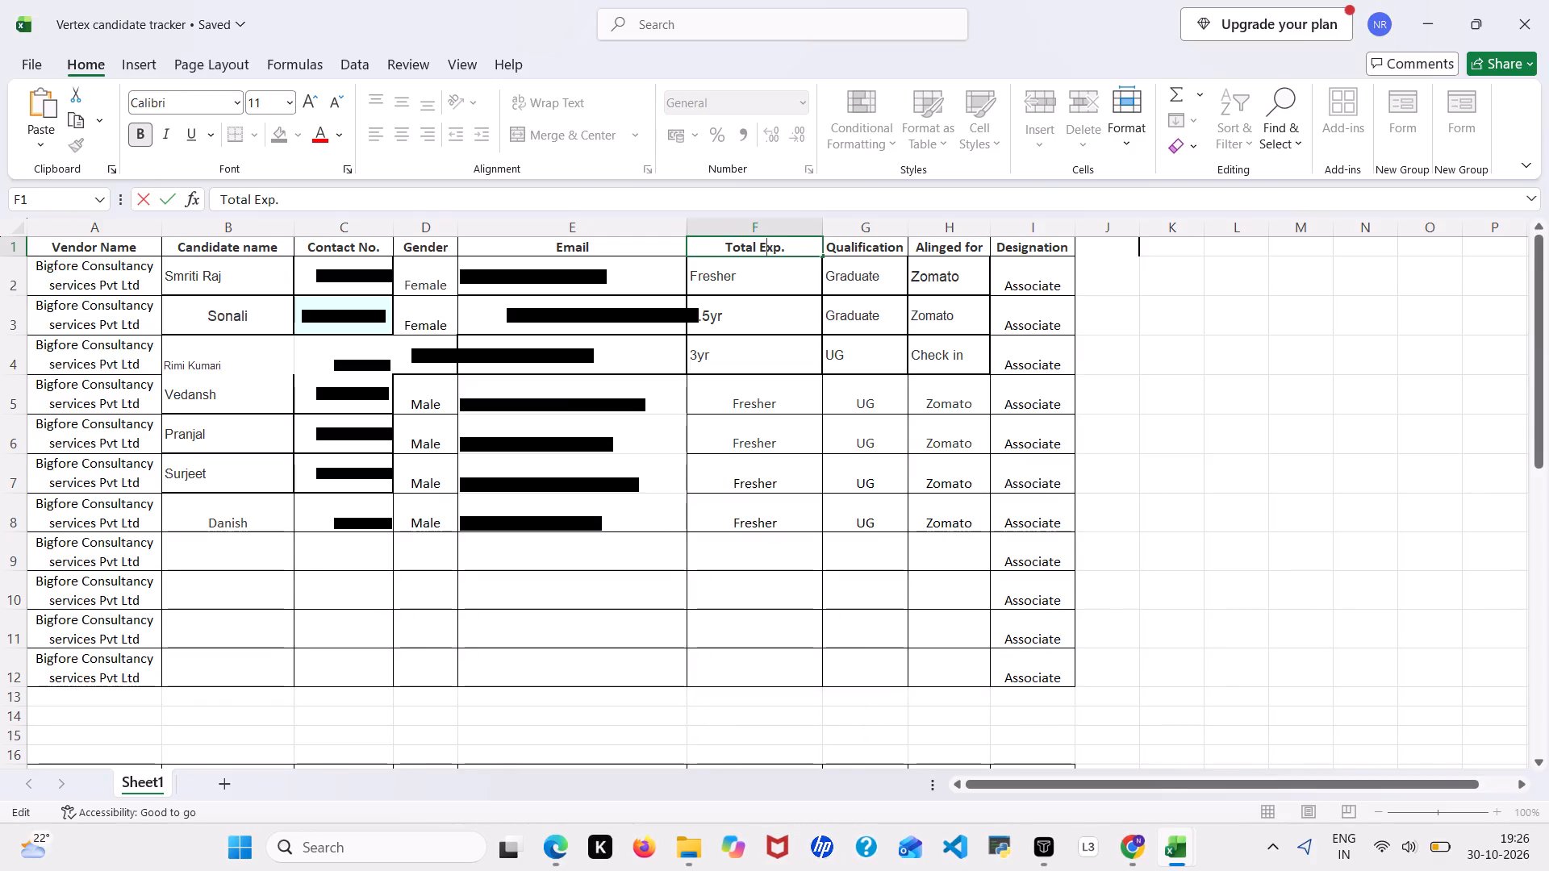
Apply all borders to the upper table's header and filled candidate rows, A1 through I8.
left_click_drag(1042, 524, 98, 272)
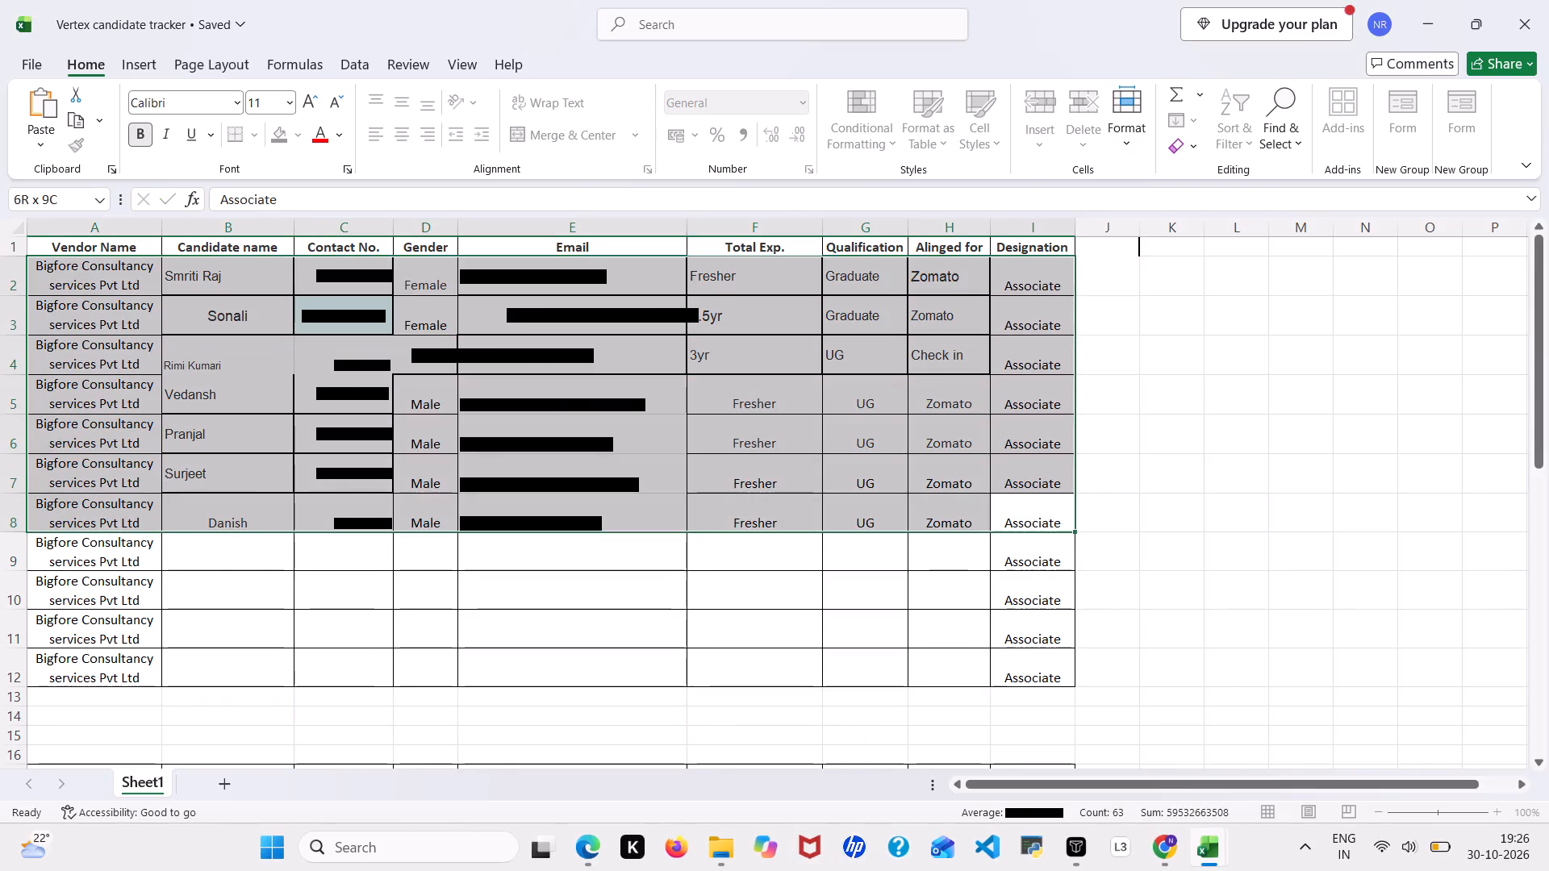
left_click_drag(98, 272, 103, 208)
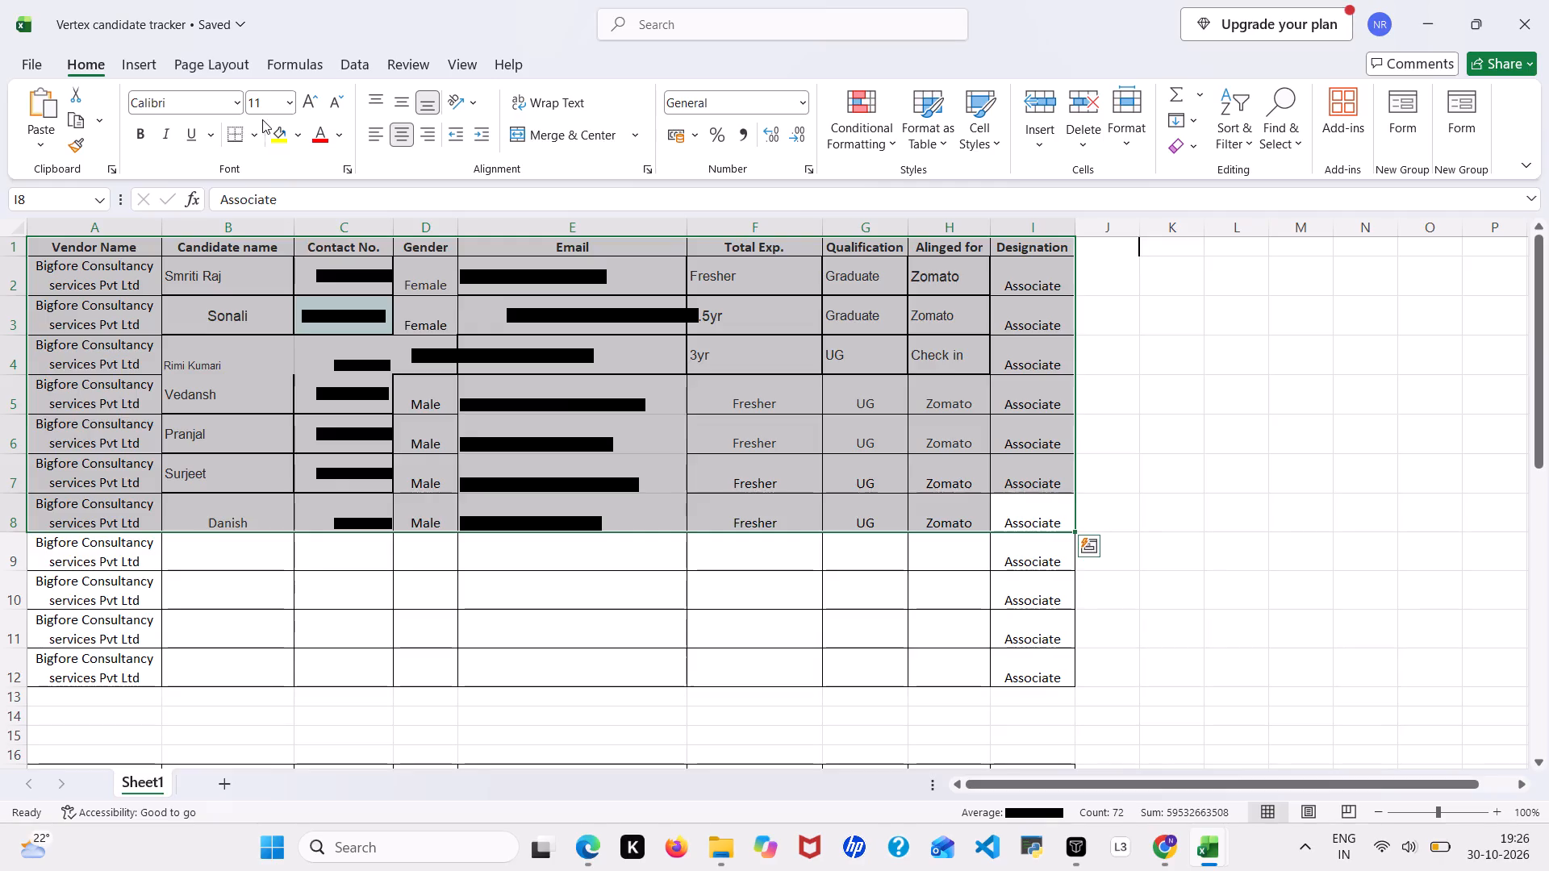
left_click(253, 132)
left_click(280, 342)
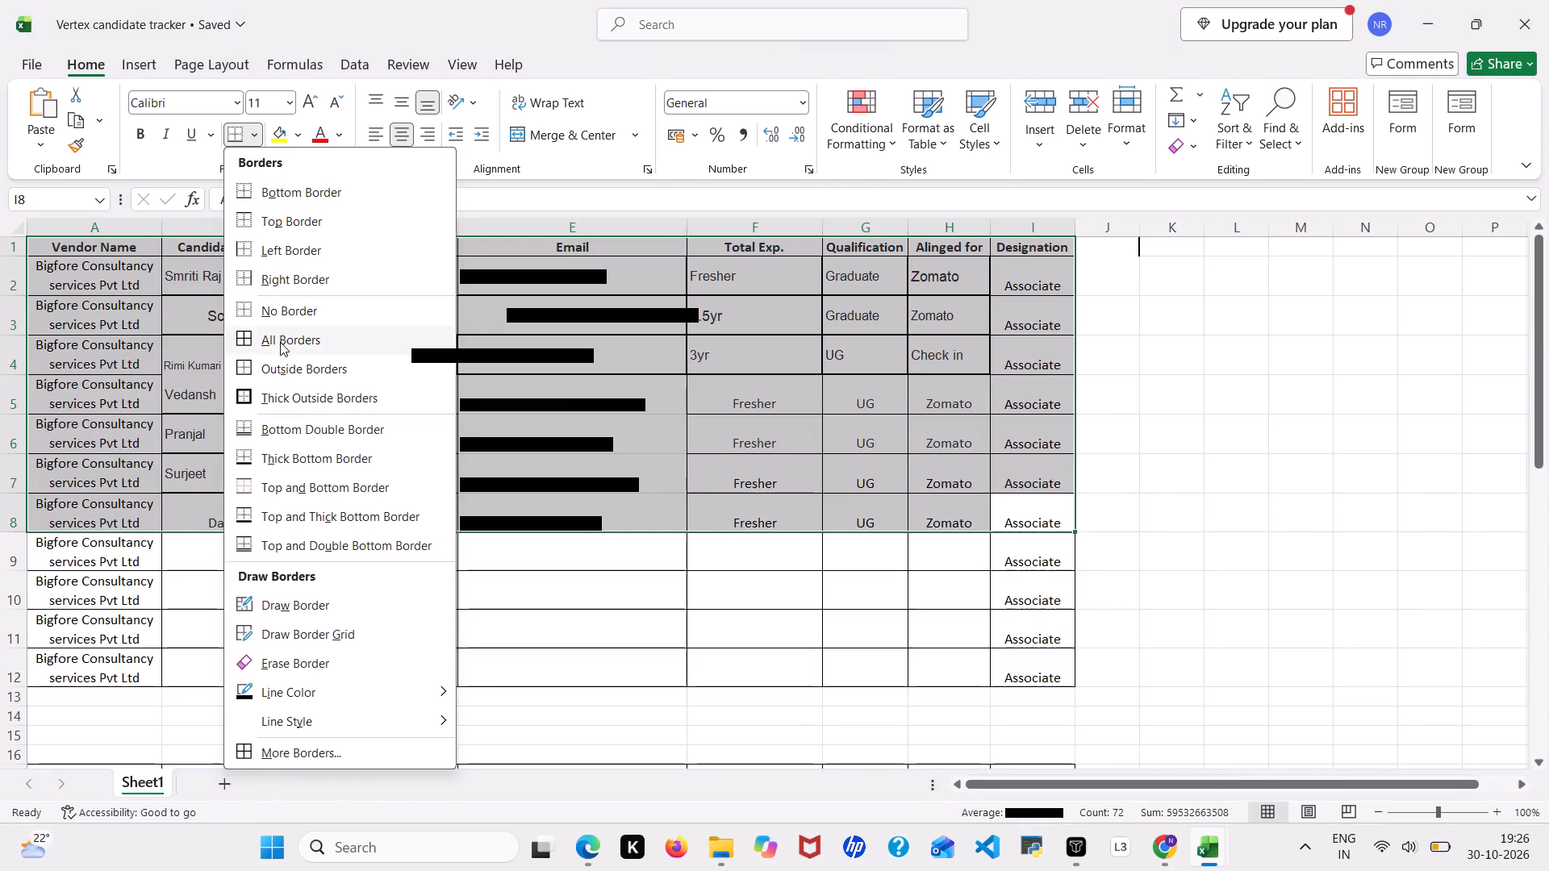
Set the font of the header and candidate rows A1 through I8 to Calibri, size 11.
left_click(238, 98)
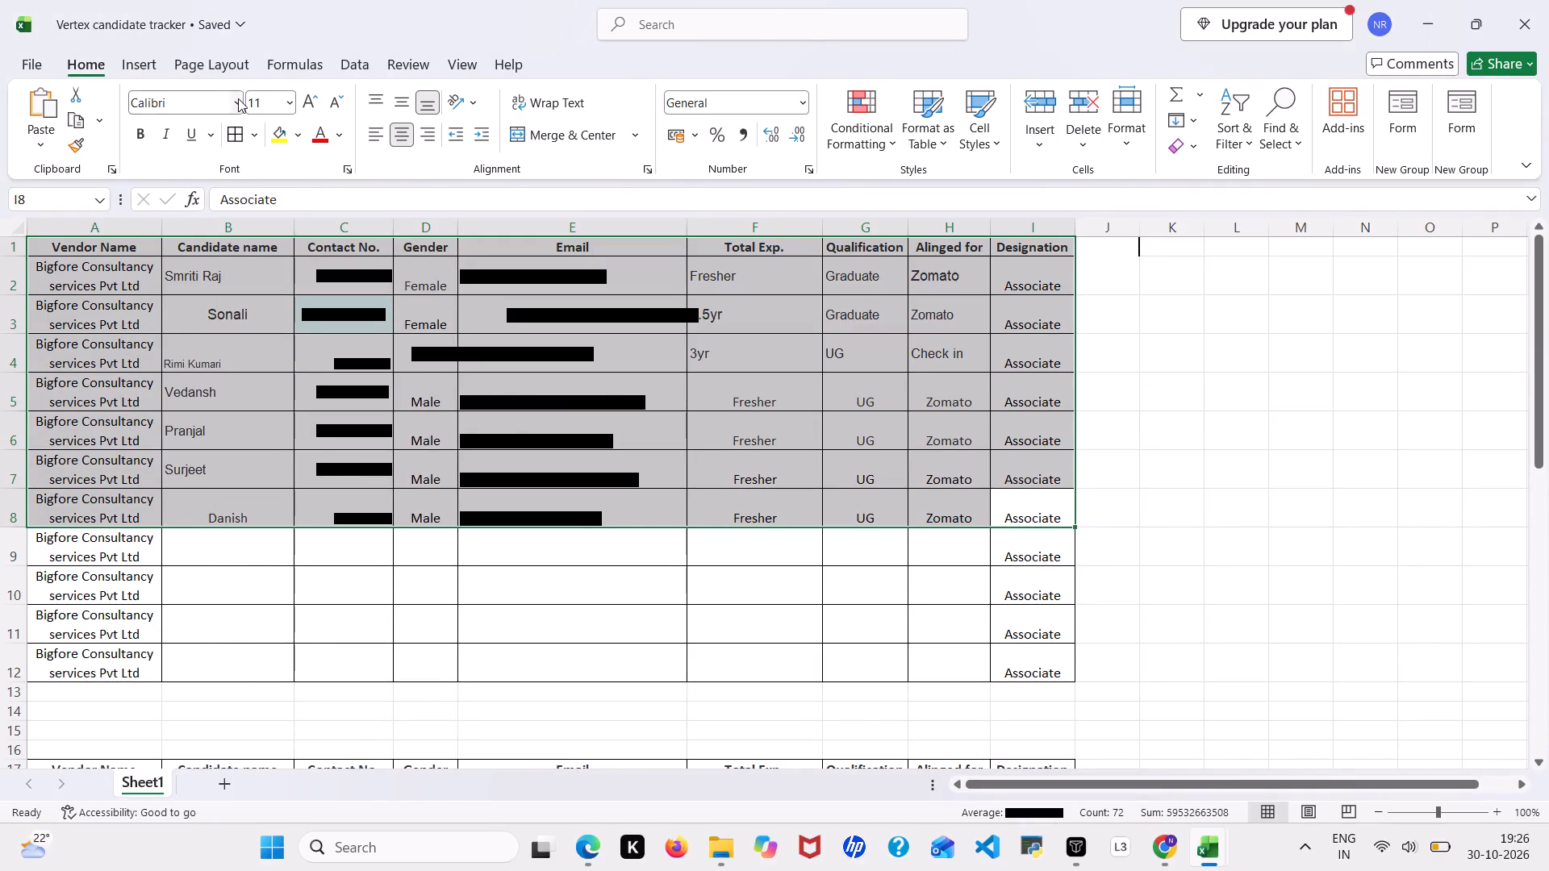
left_click(200, 191)
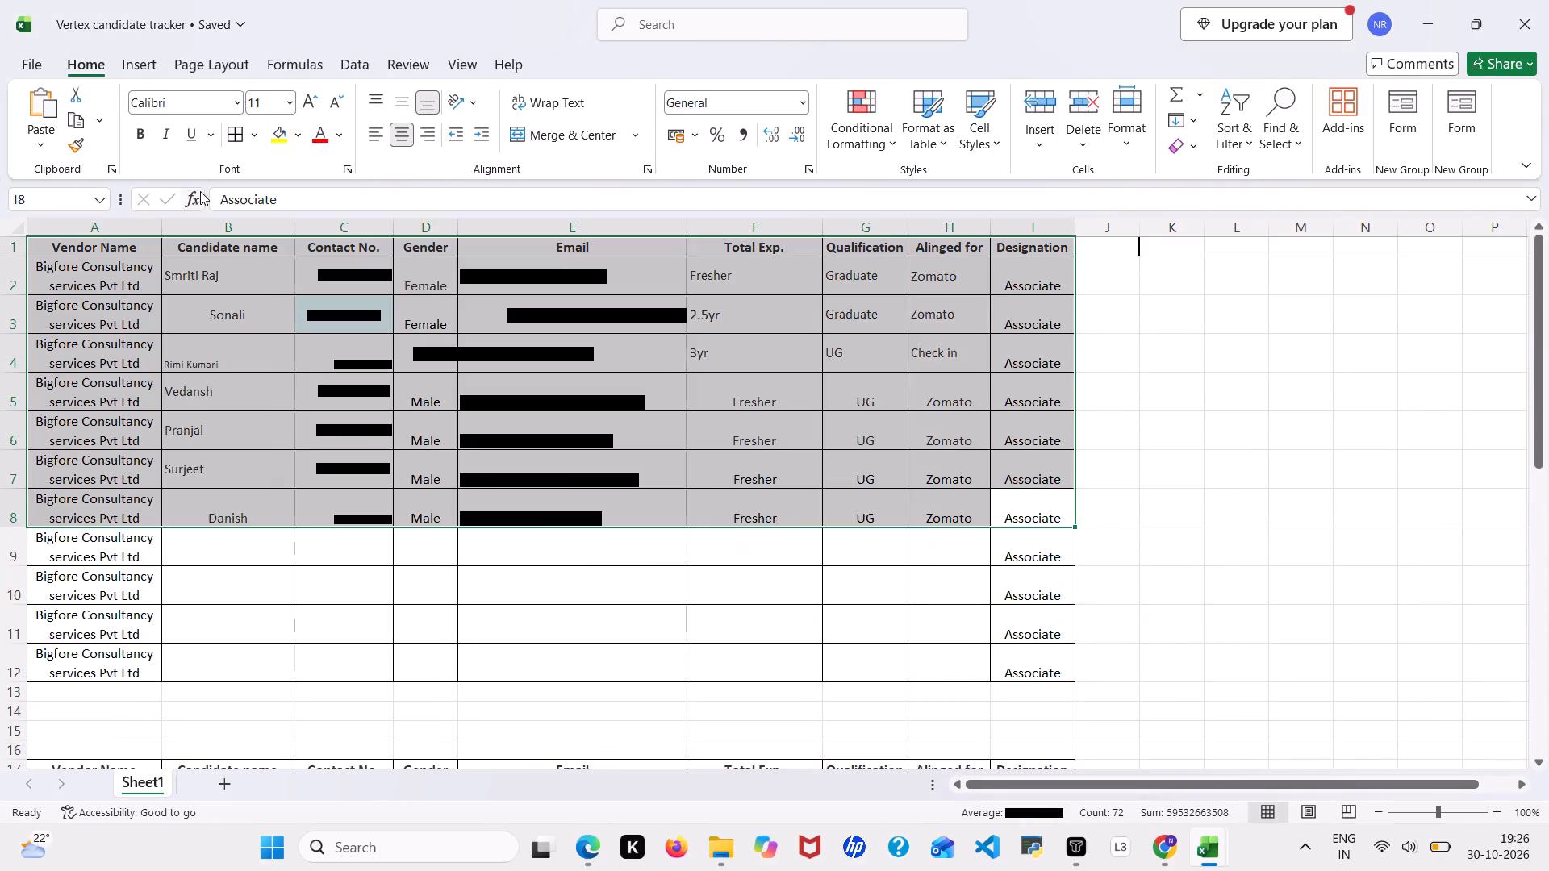
left_click(291, 100)
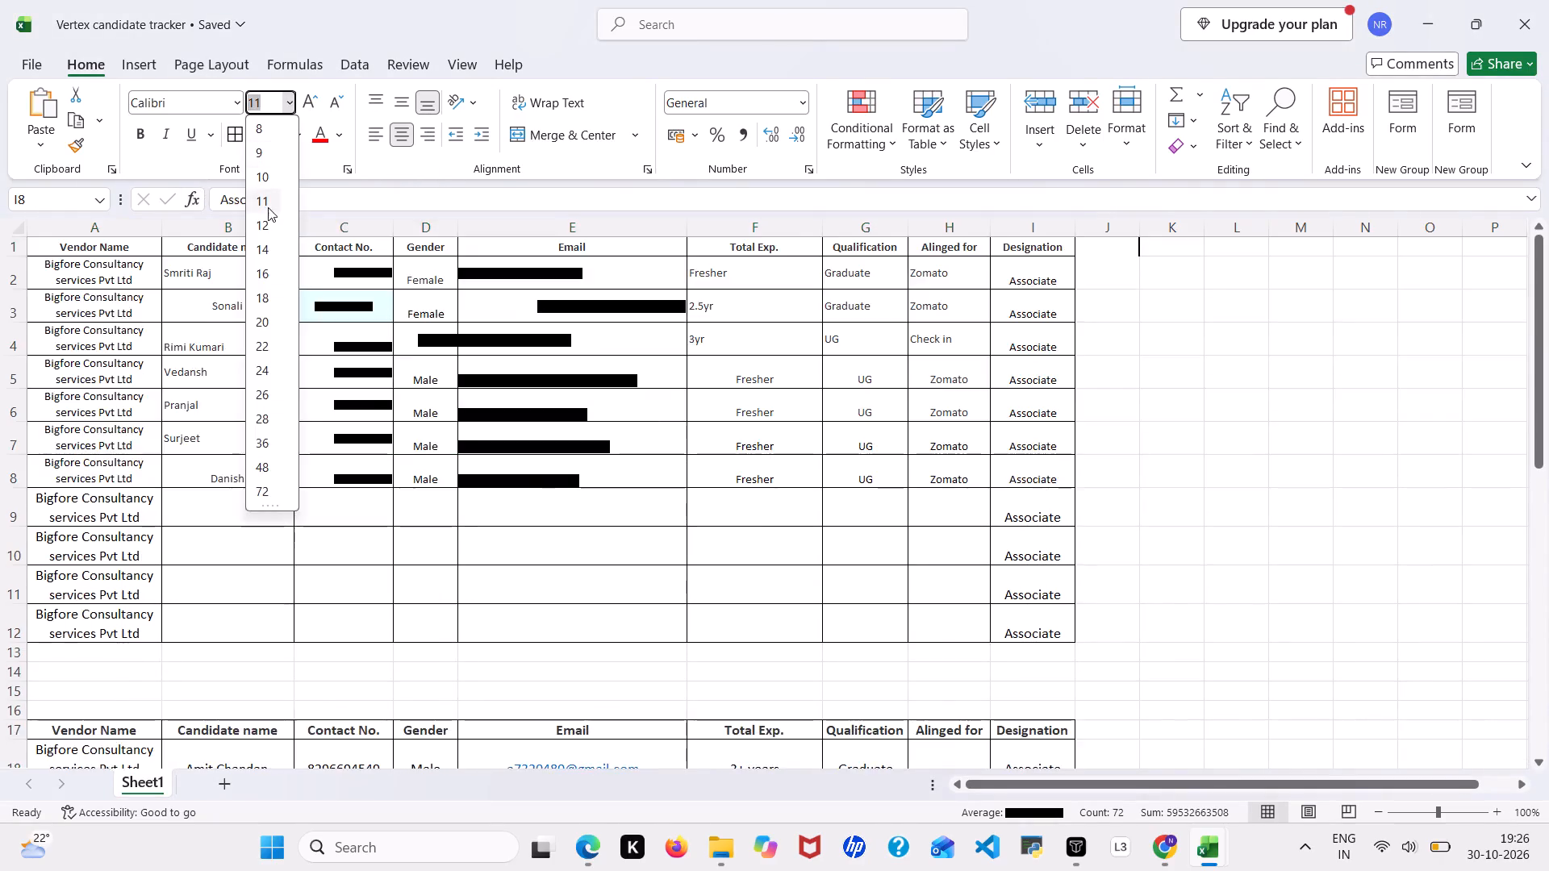
left_click(264, 205)
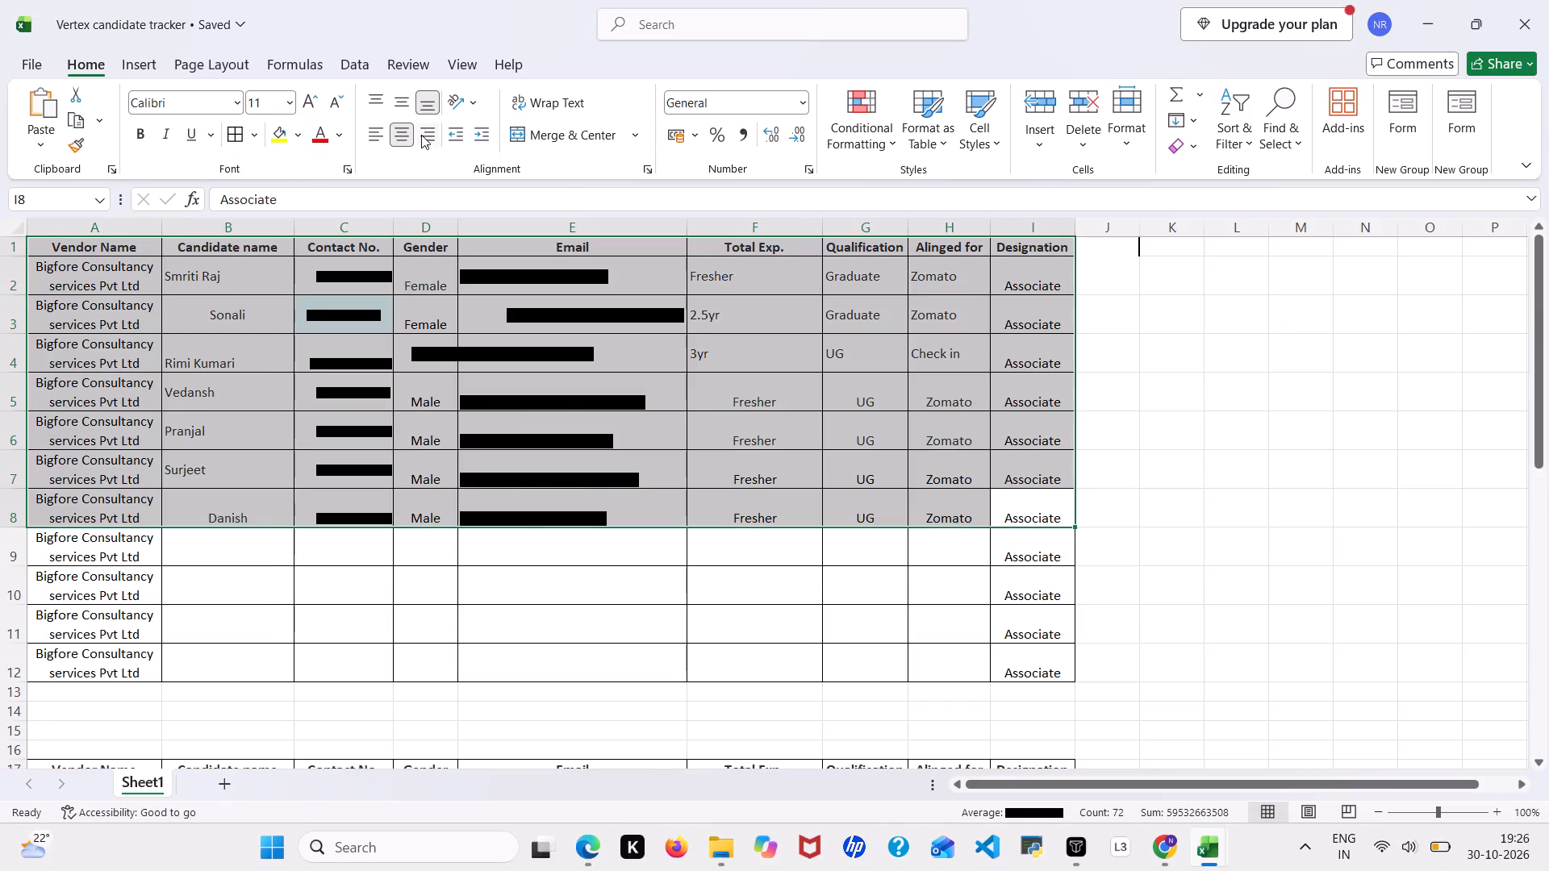
Align the contents of A1 through I8 to the bottom of the cells and centre them horizontally.
left_click(426, 103)
left_click(426, 103)
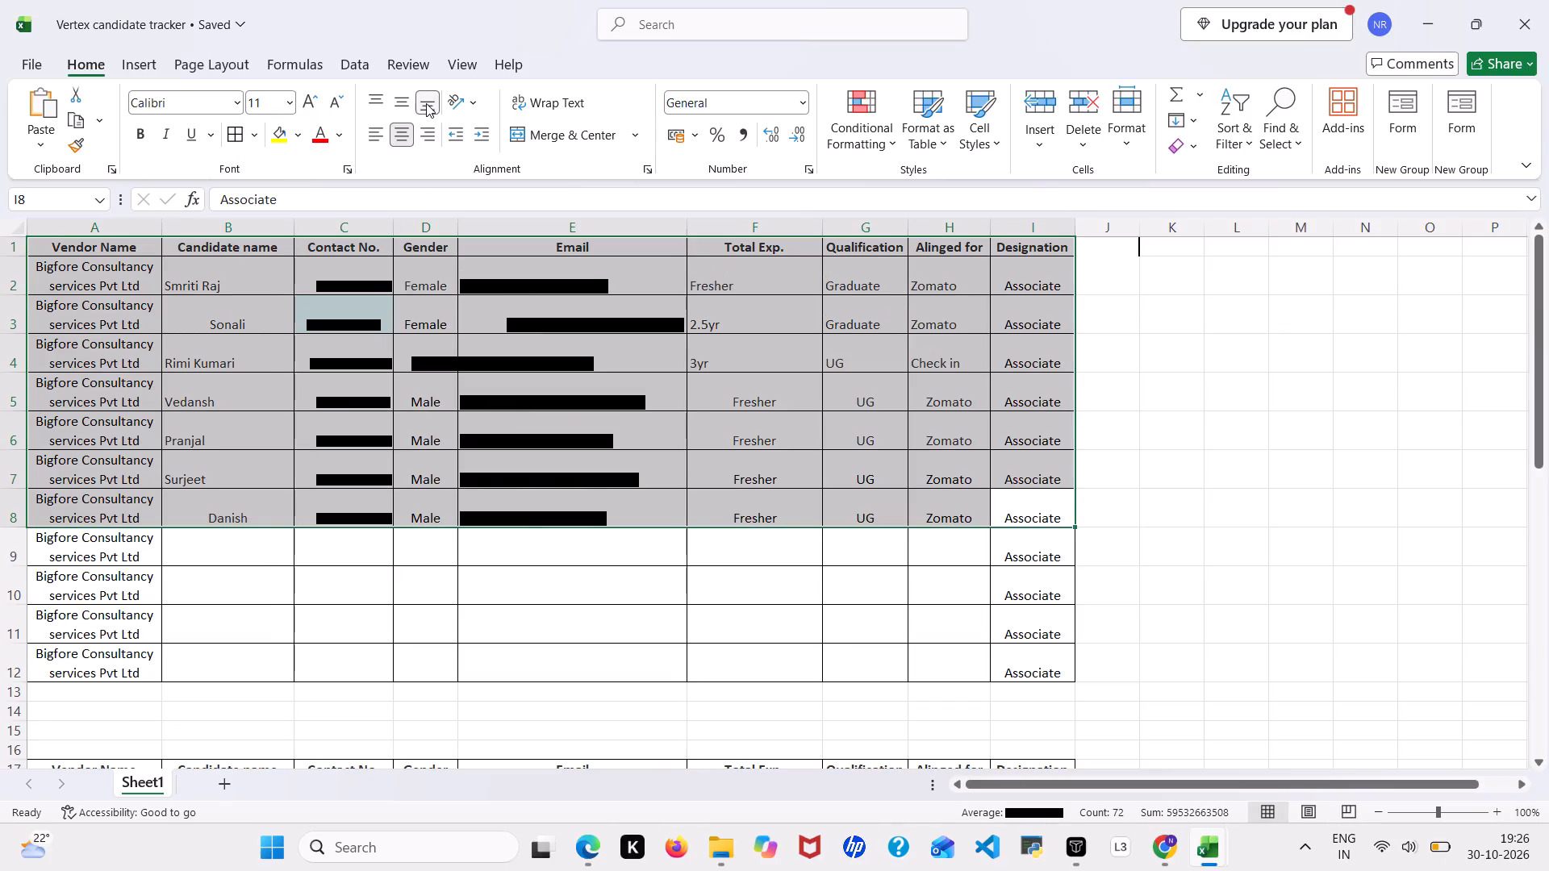
left_click(426, 103)
left_click(426, 123)
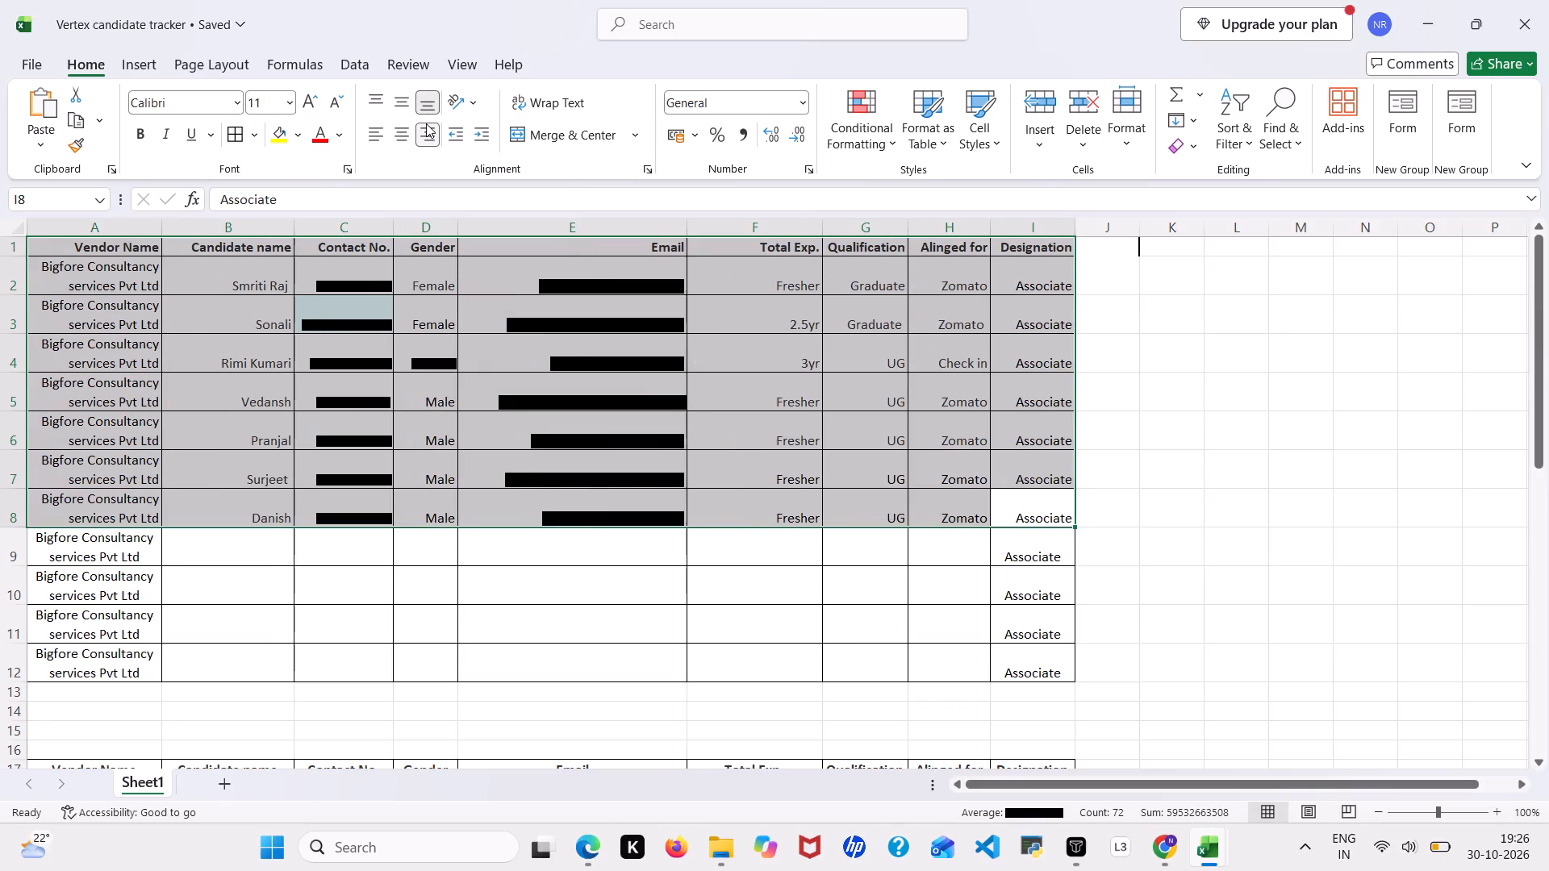
left_click(403, 131)
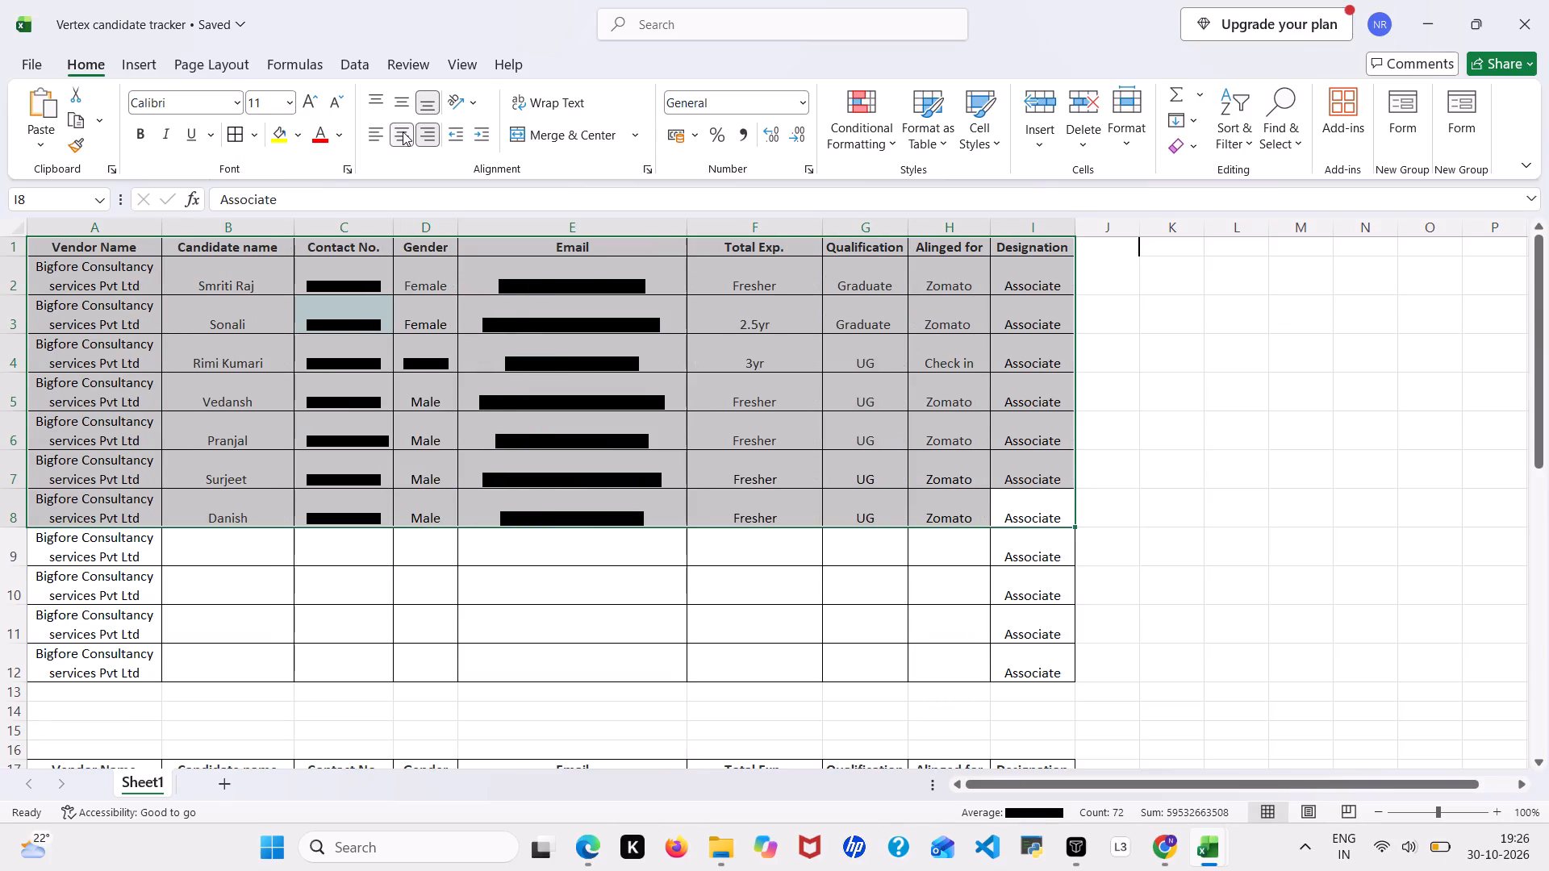
left_click(1355, 534)
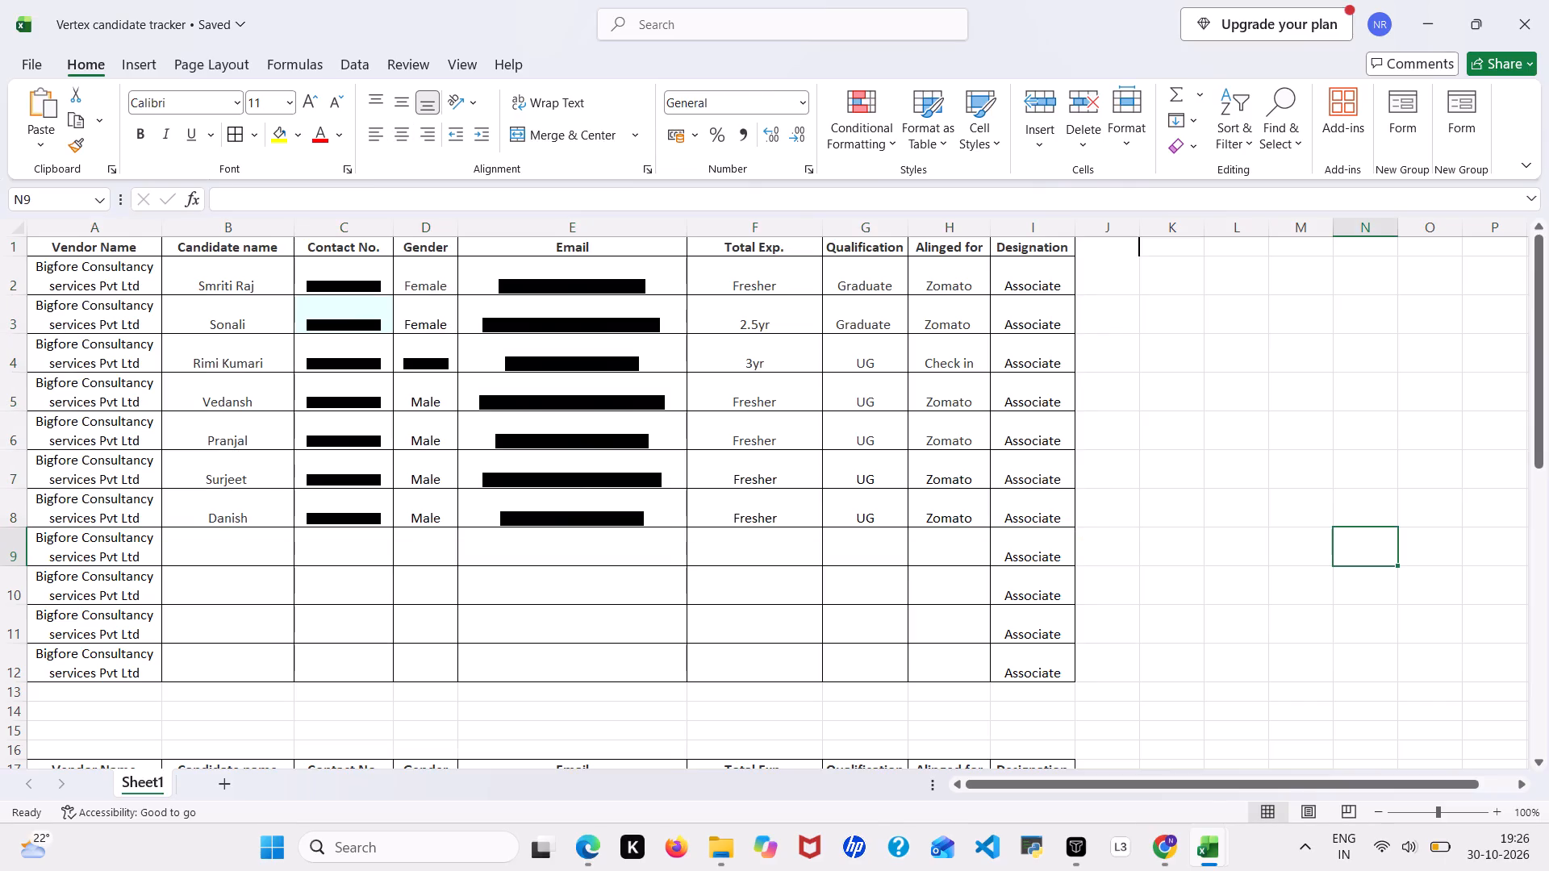
Clear the Contact No. in row 3 and change that cell's fill colour to white.
left_click(382, 316)
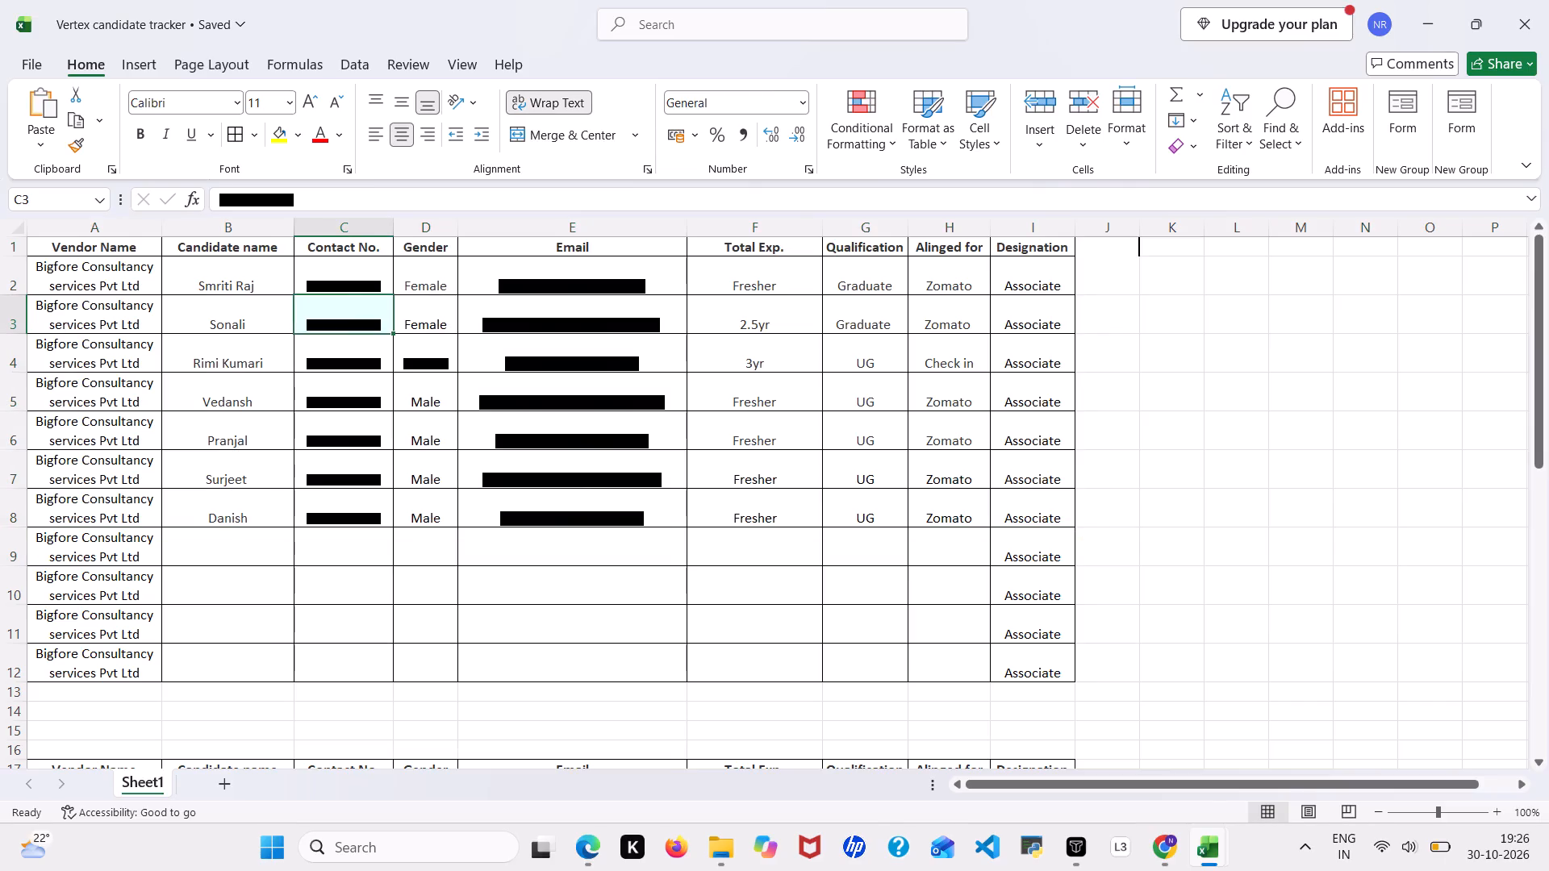
key("Delete")
key("Delete")
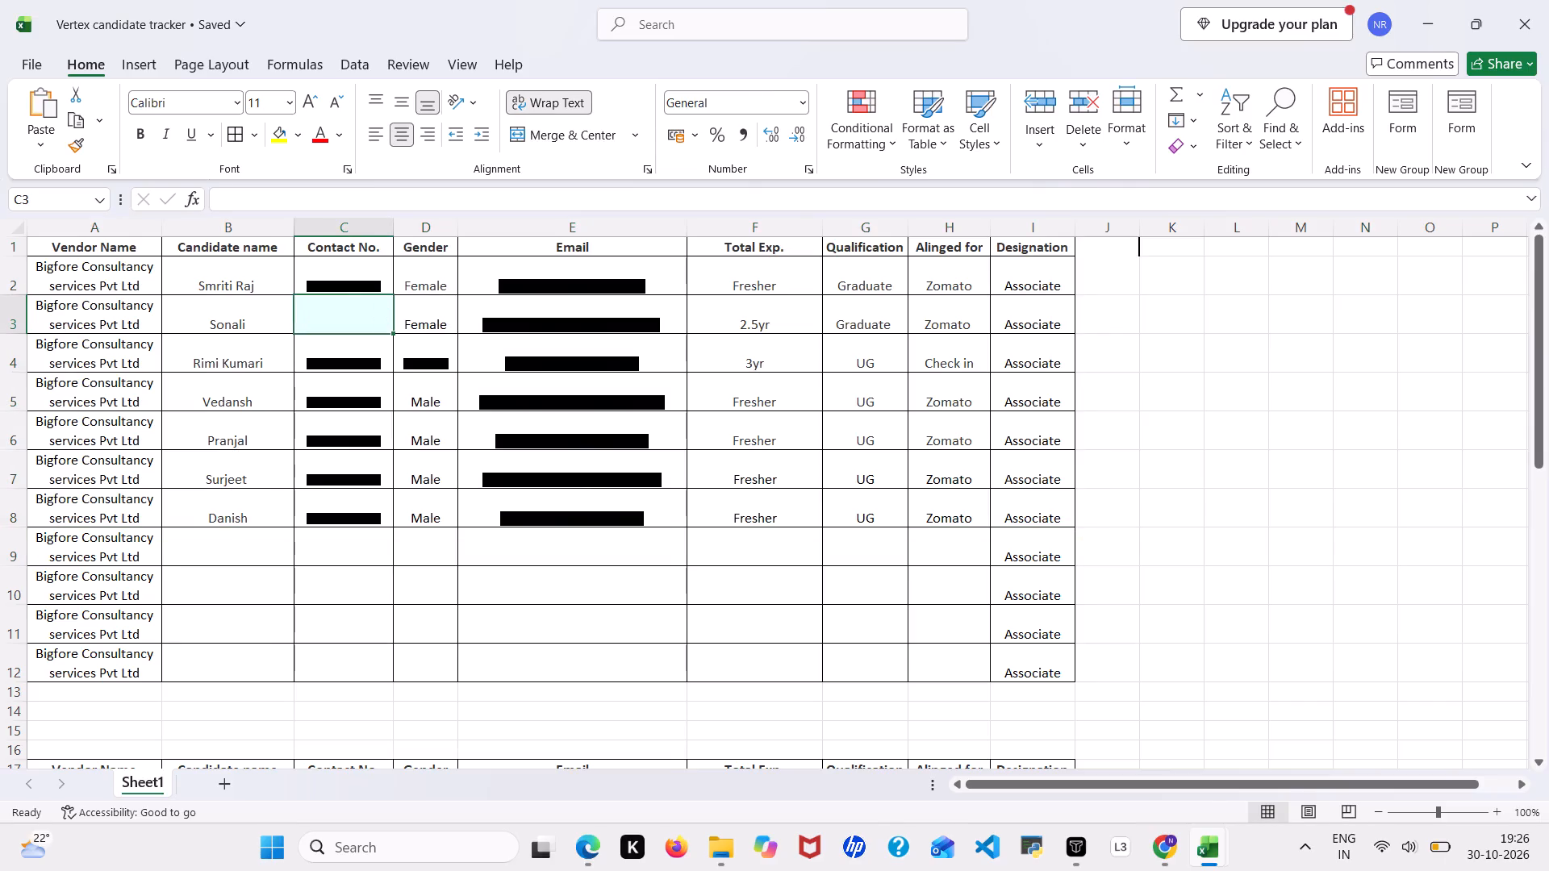
left_click(579, 592)
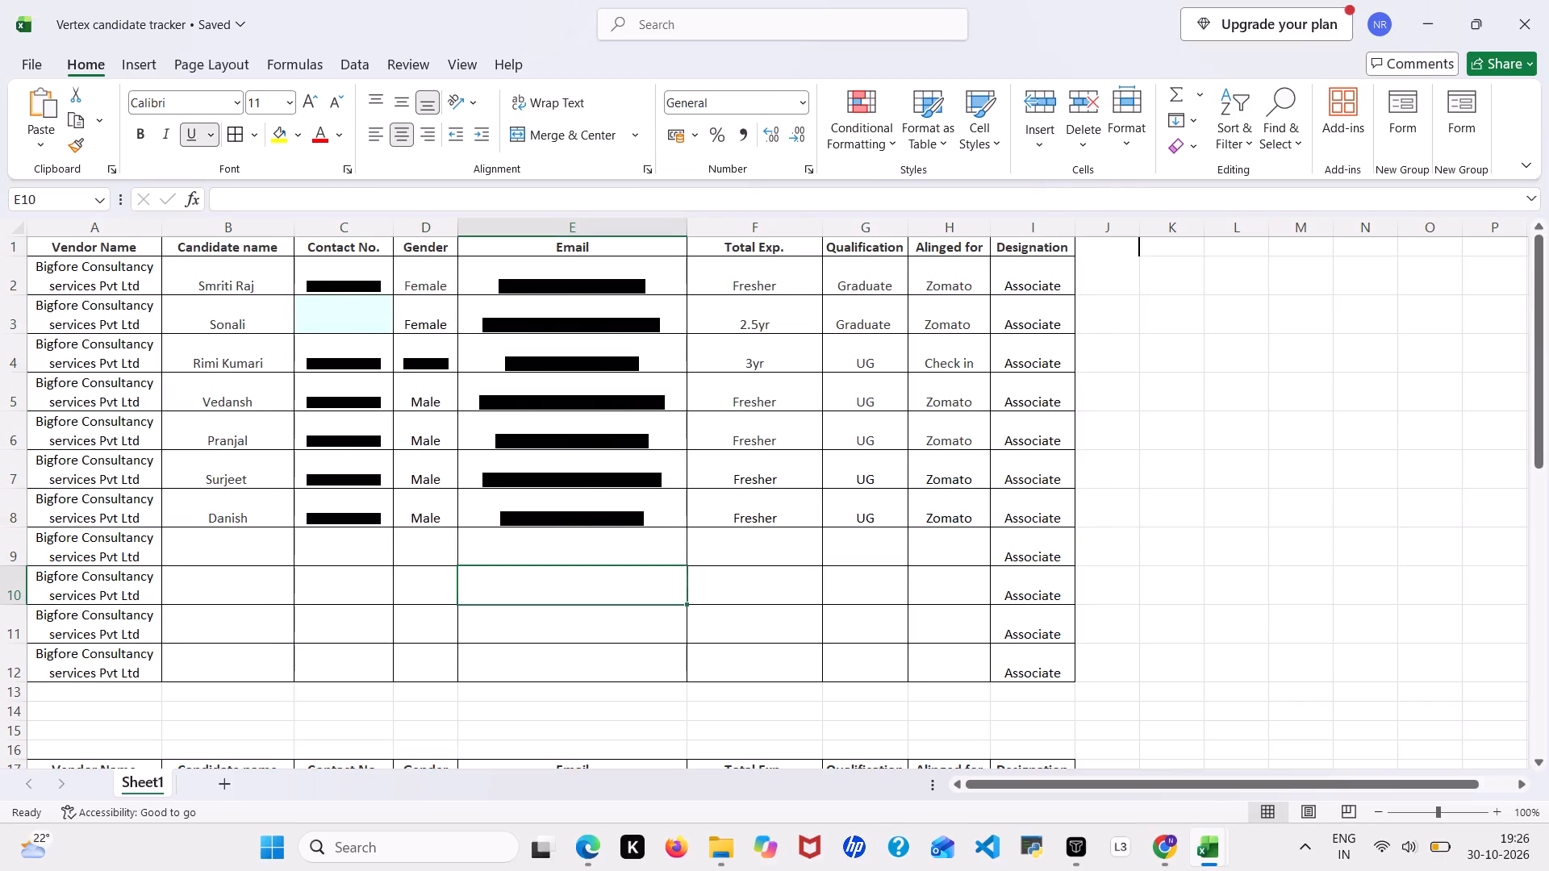
left_click(324, 299)
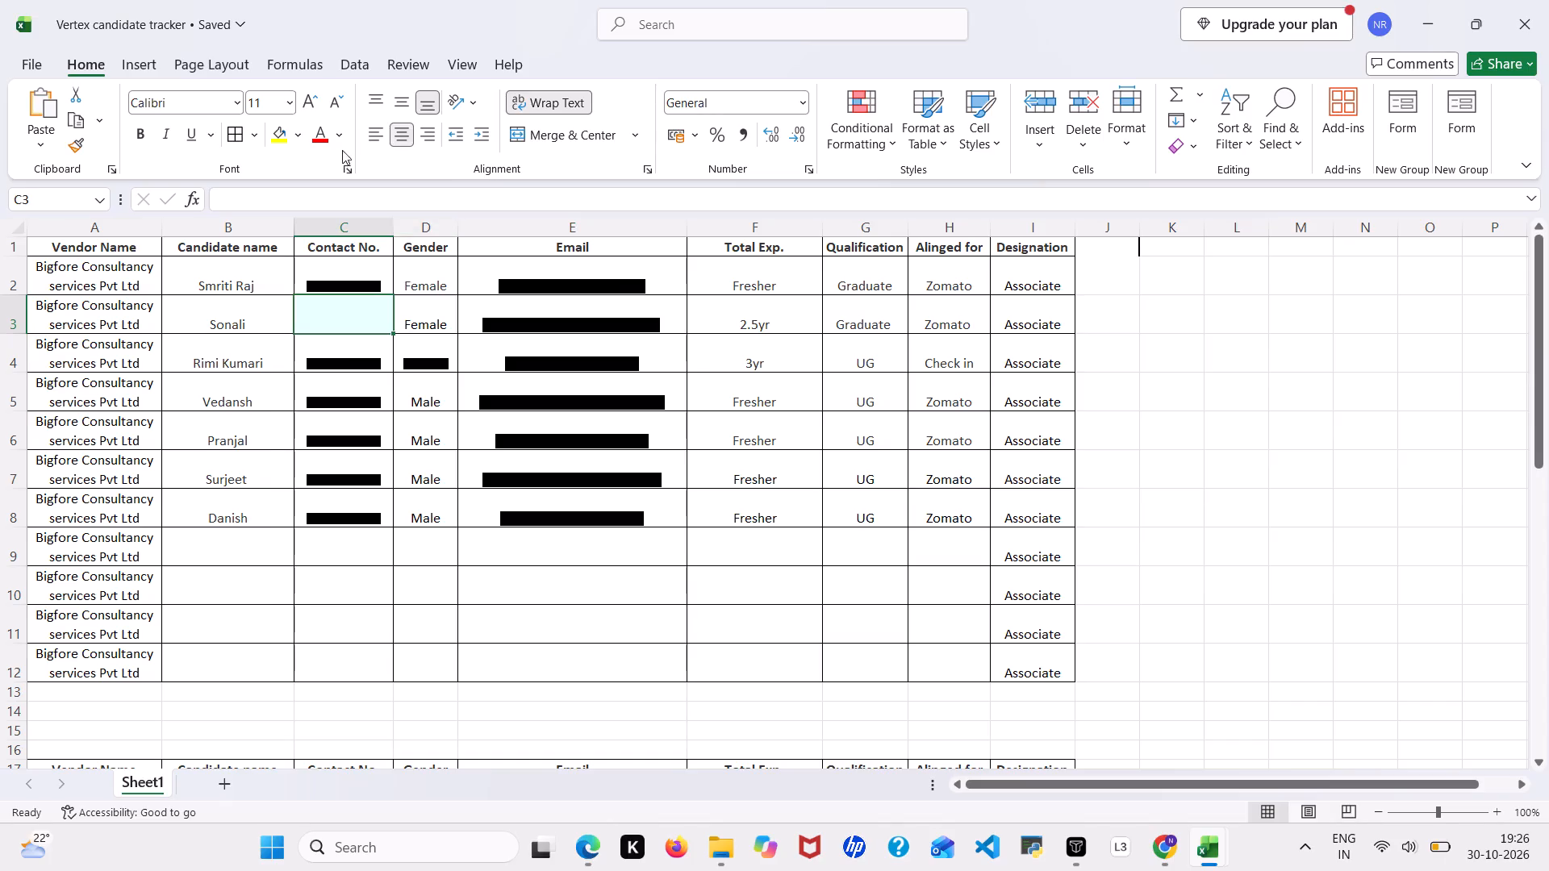
left_click(295, 133)
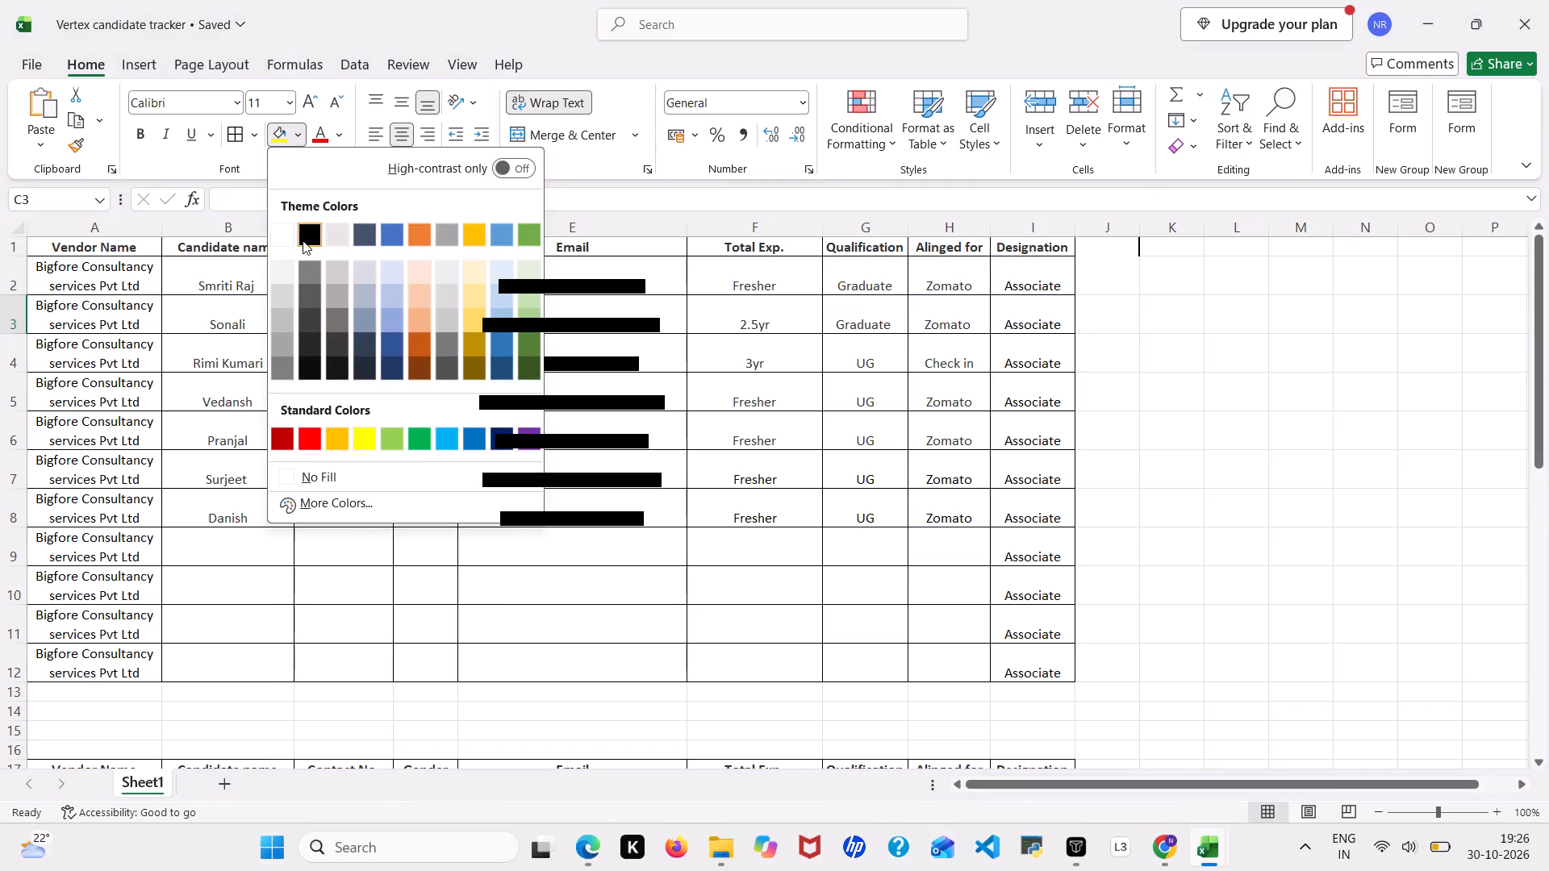
left_click(284, 238)
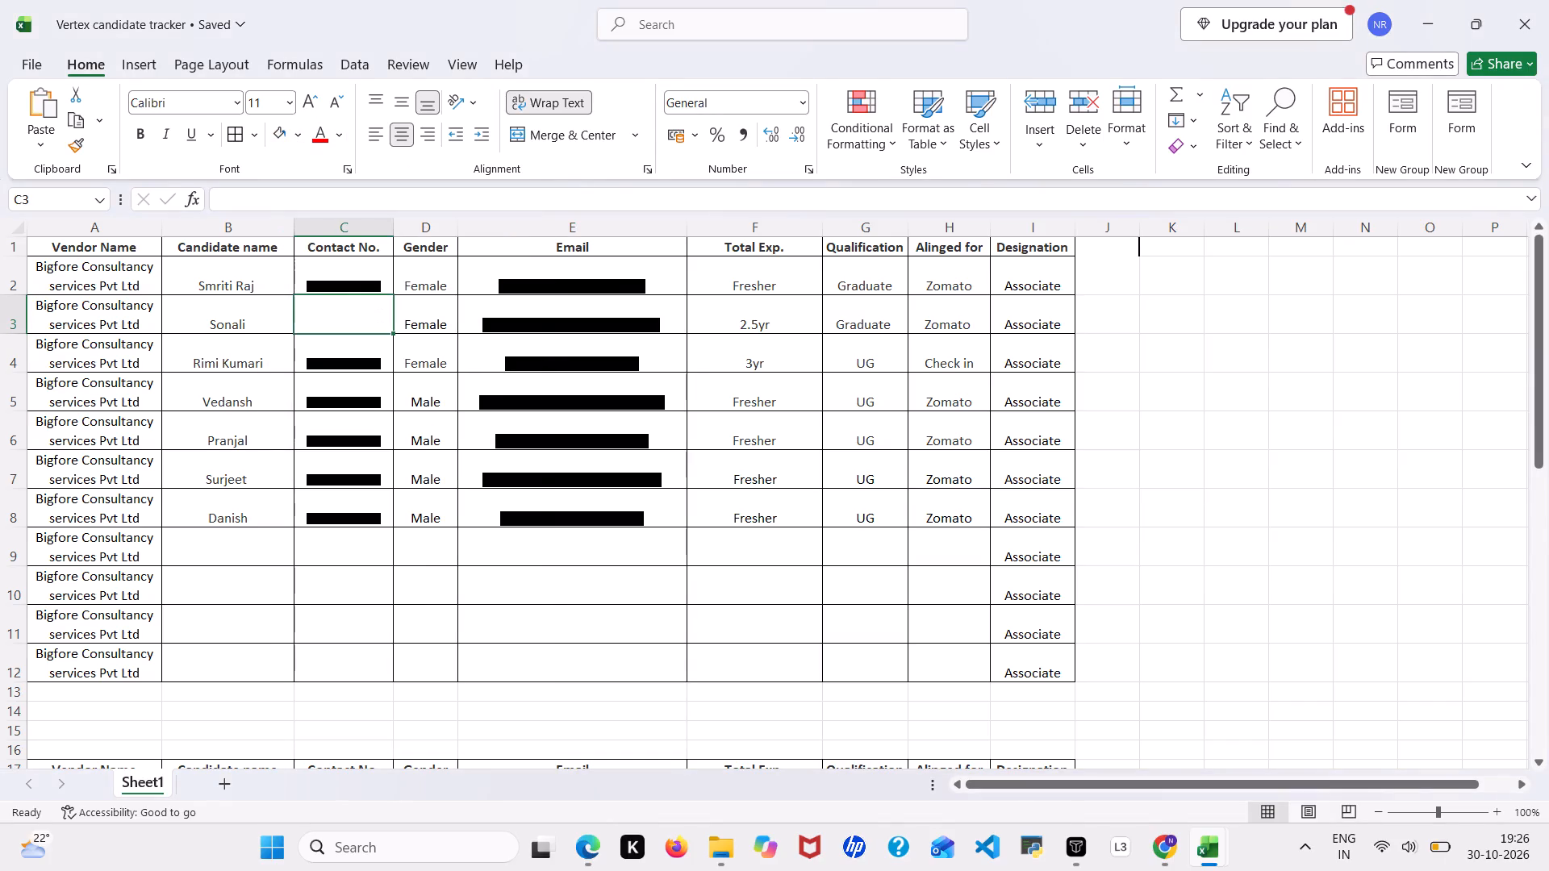
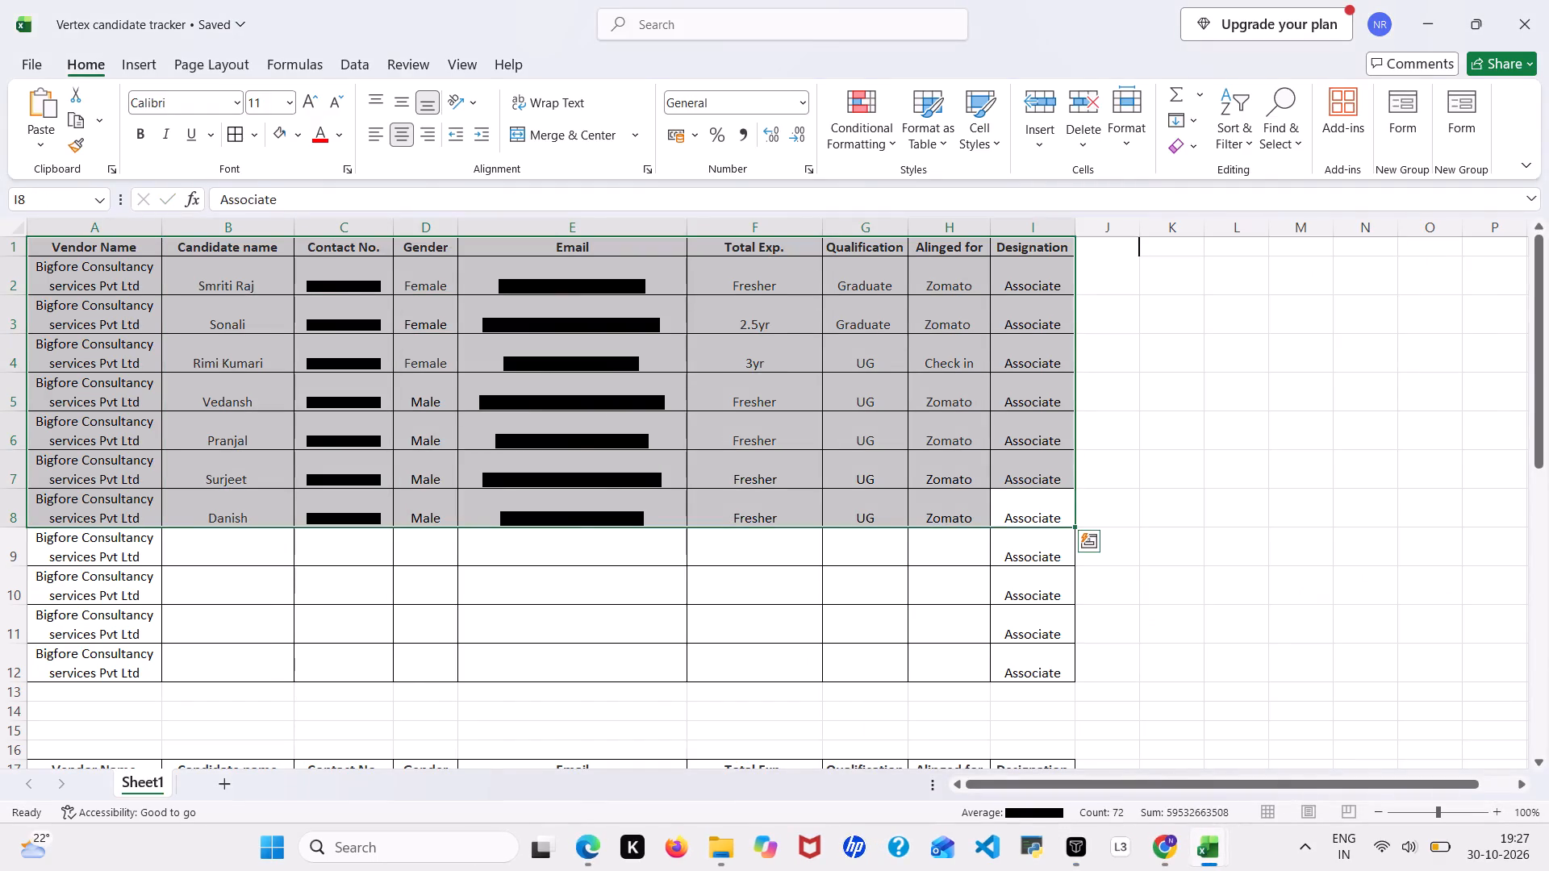
Open the recent workbook Cogent Gurgaon daily Tracker.
left_click(1142, 561)
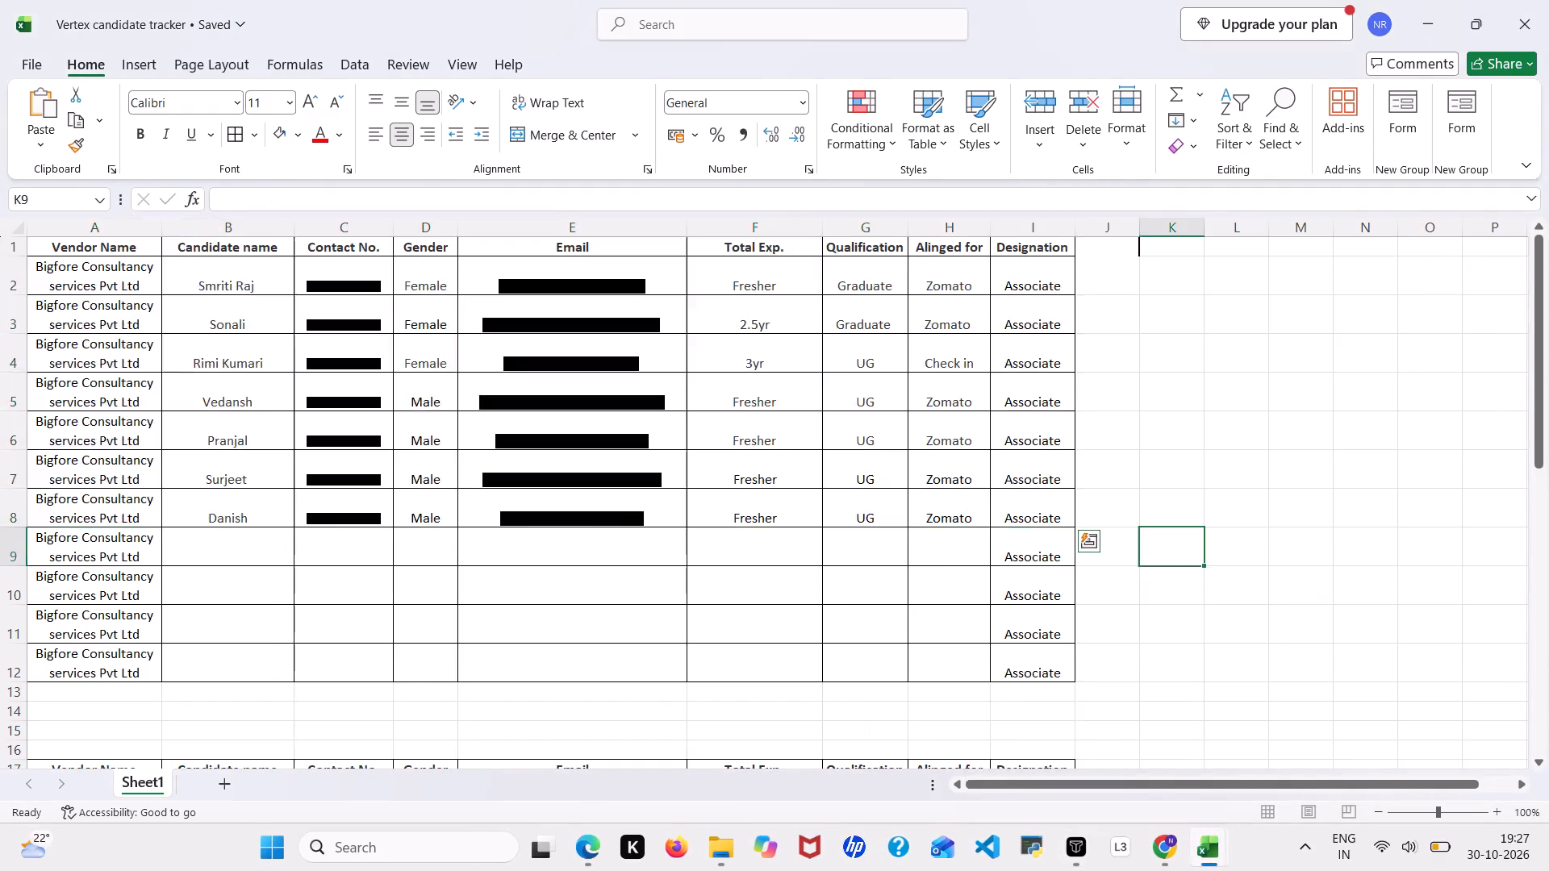
left_click(35, 55)
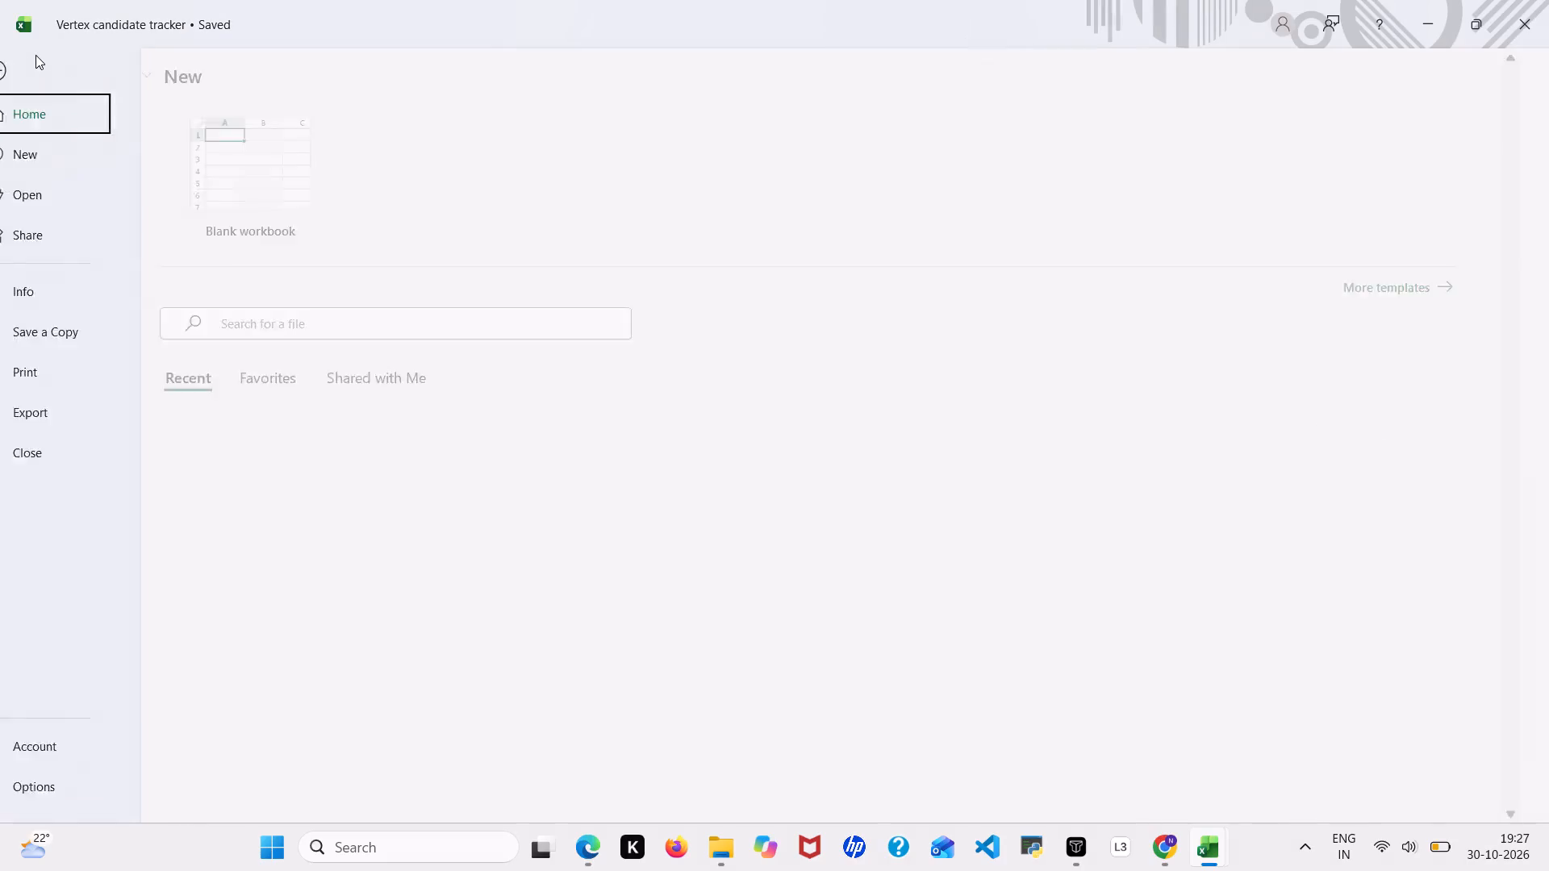
double_click(429, 672)
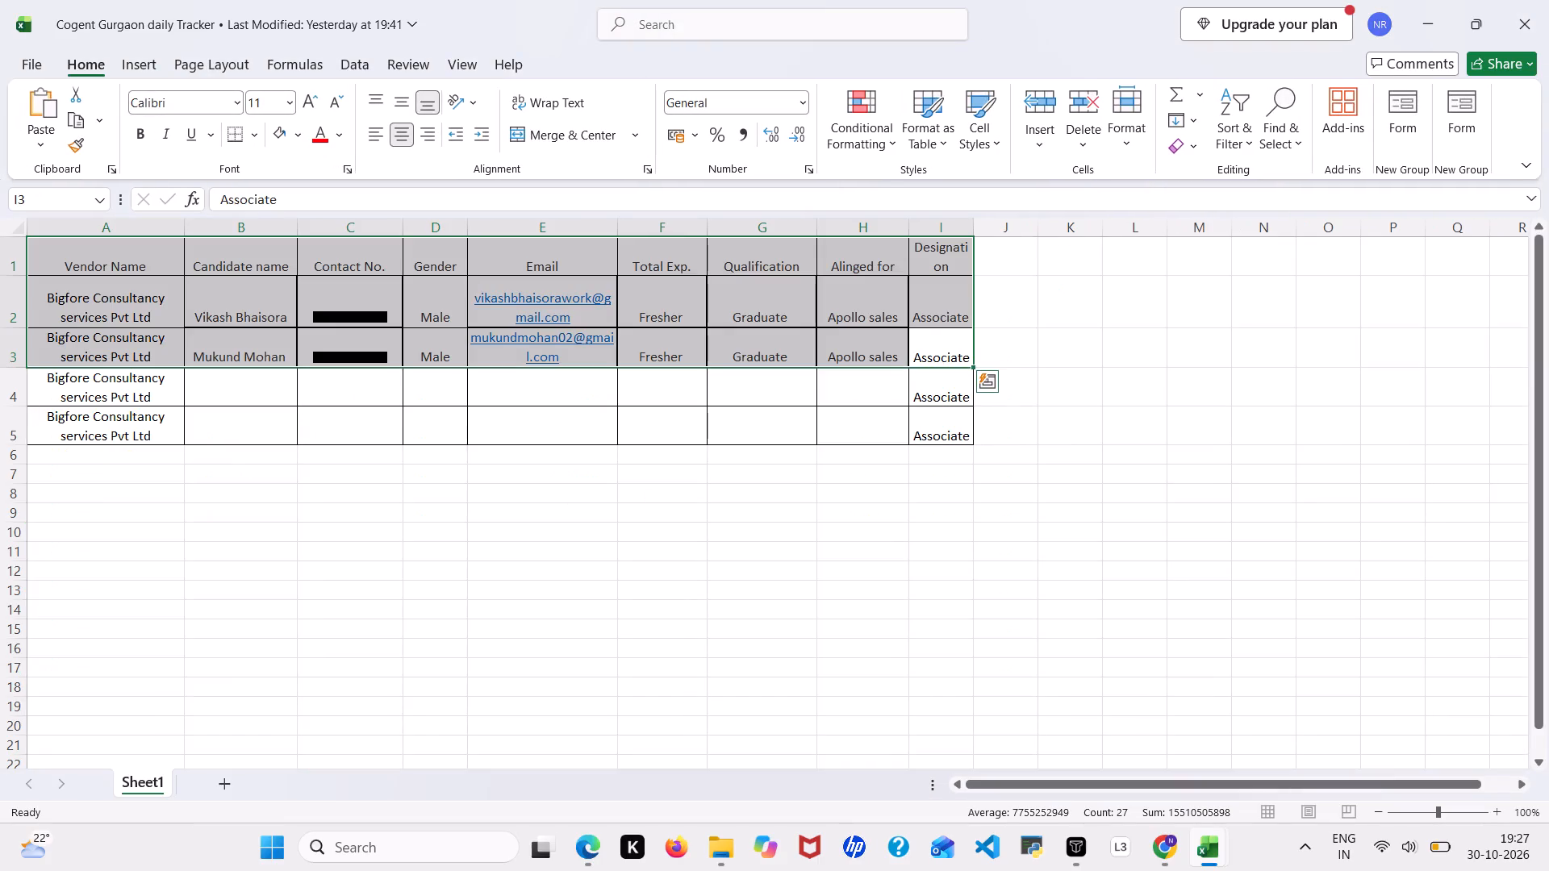
Select the two filled candidate rows from Contact No. through Alinged for, C2 through H3.
left_click(836, 404)
left_click_drag(854, 357, 314, 290)
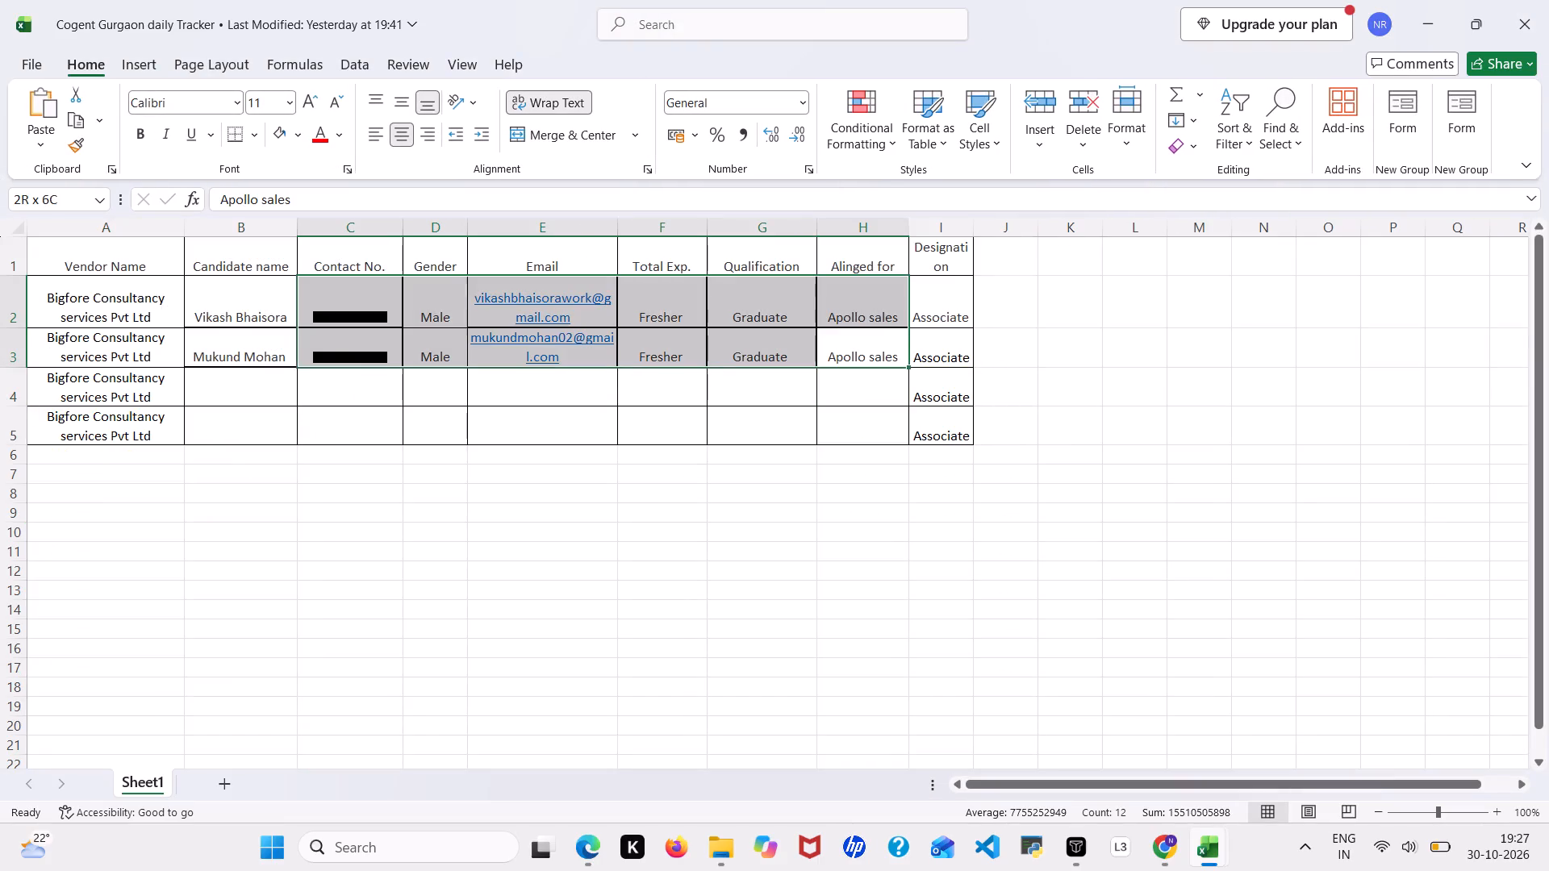
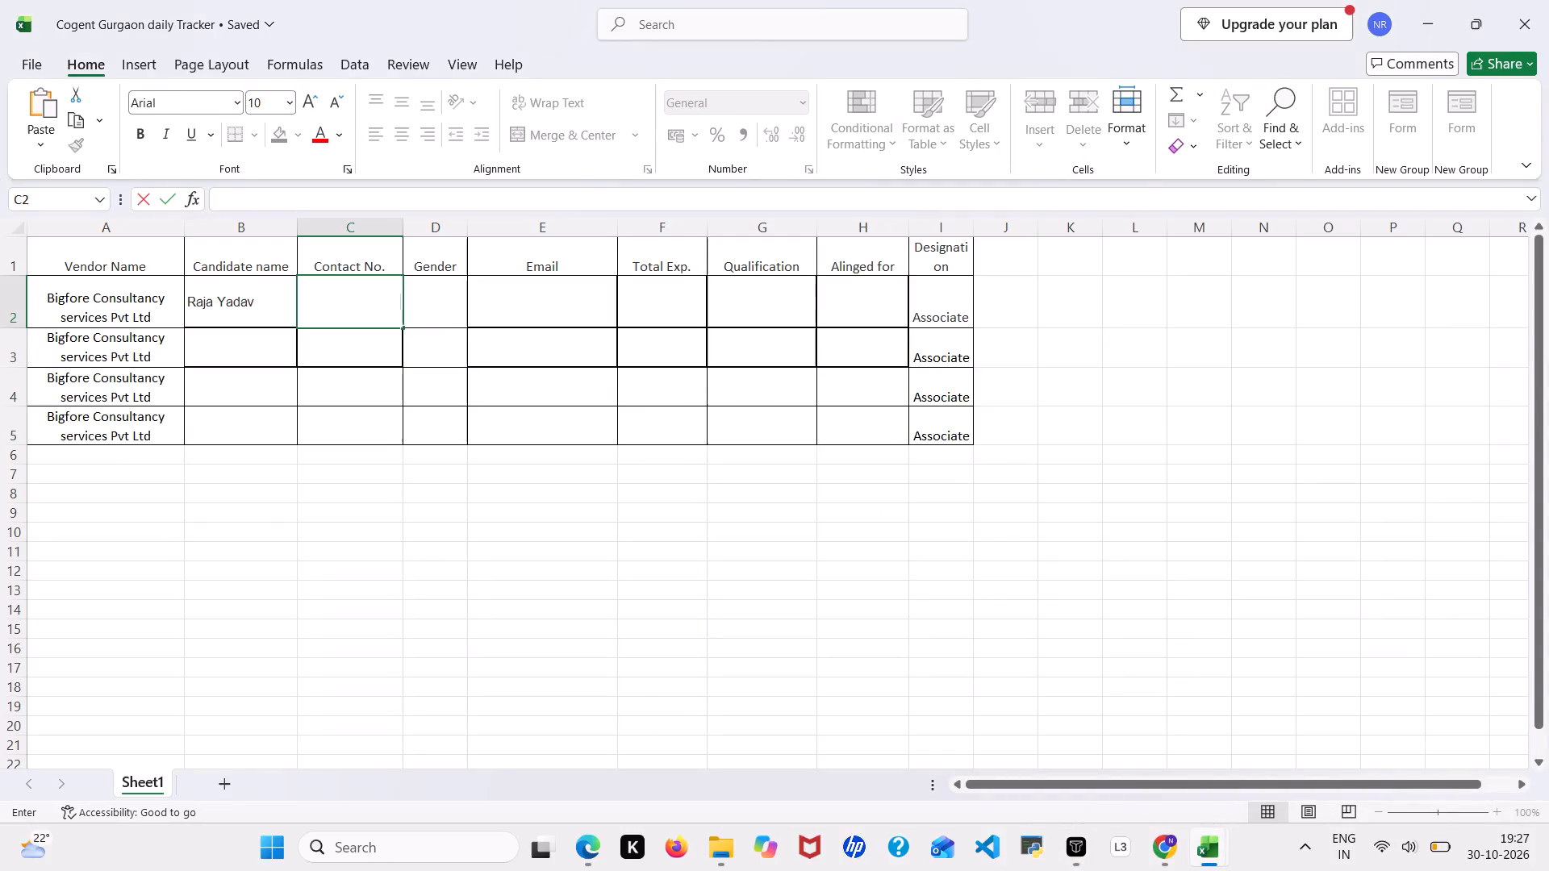
Complete the first candidate's Contact No. in C2 with the phone number and enter the gender Male in D2.
key("ctrl+z")
key("Right")
key("shift+m")
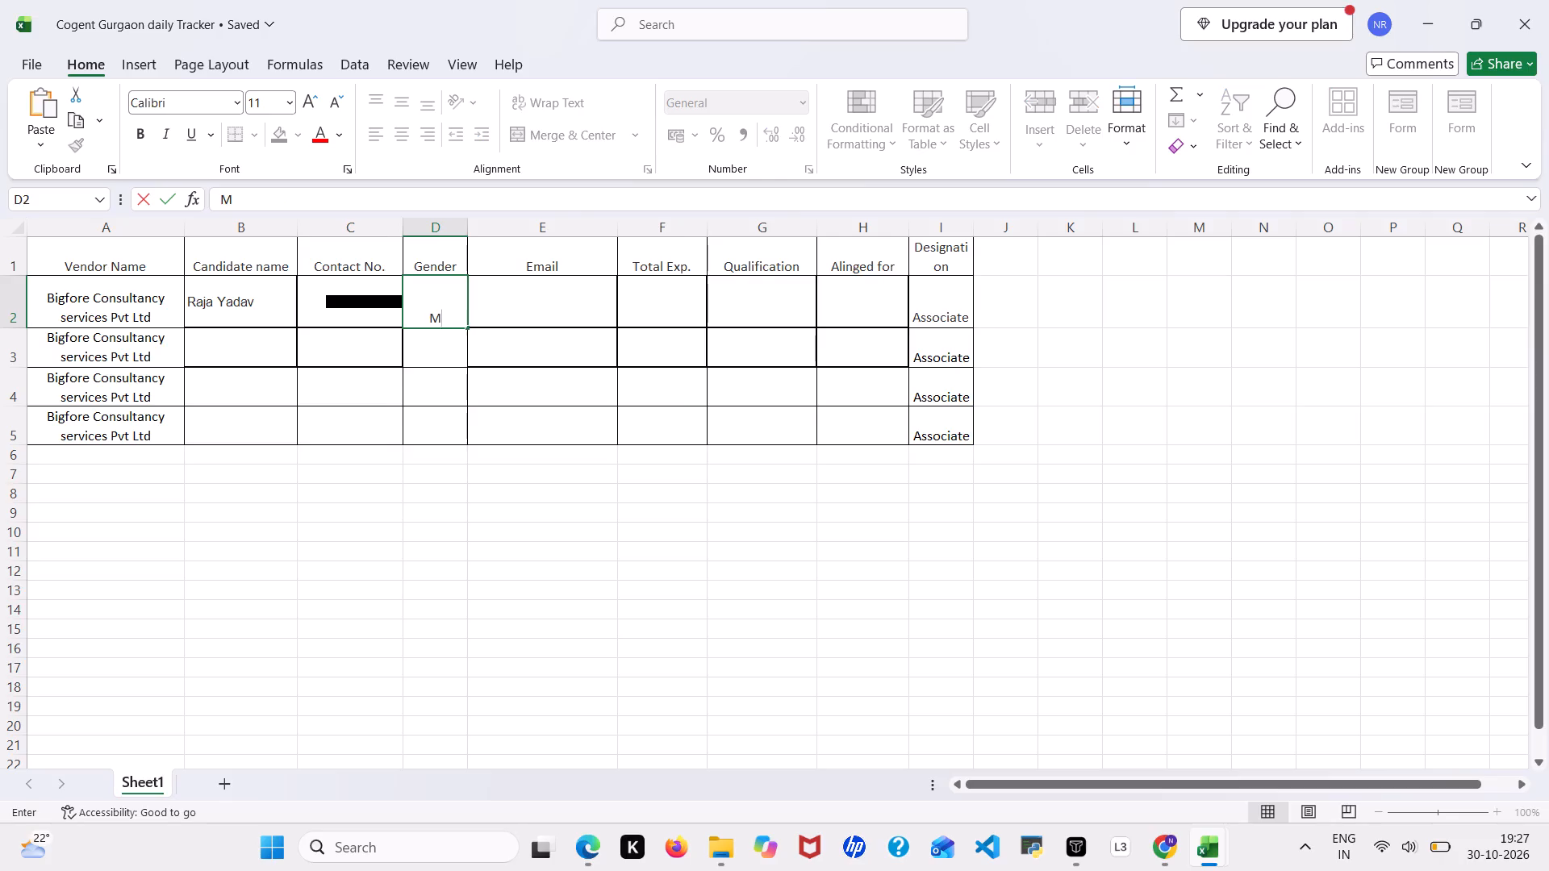
type("ale")
key("Right")
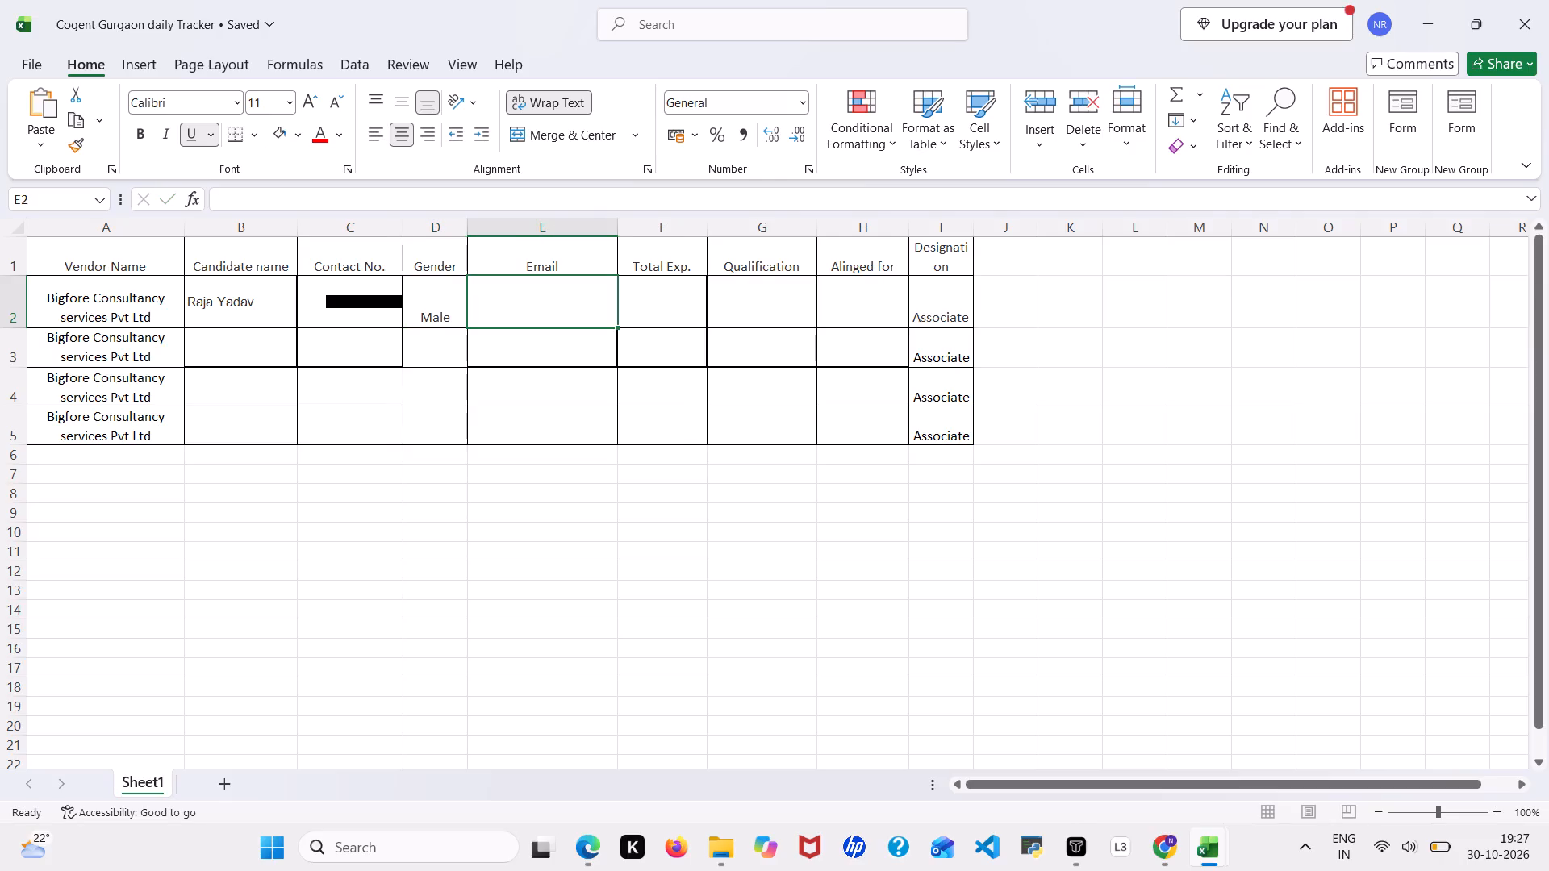
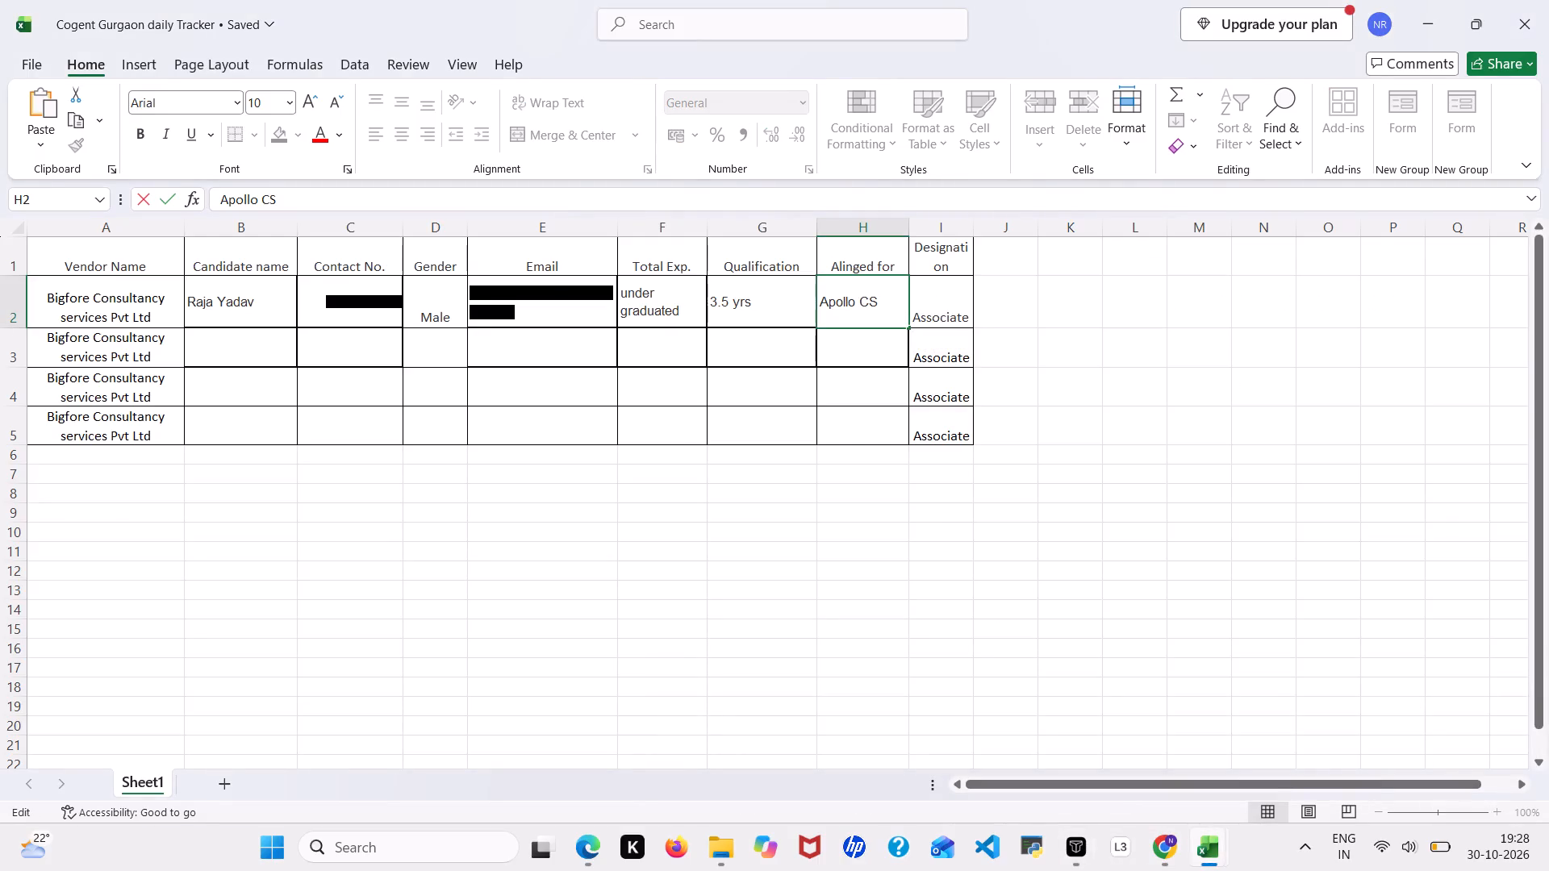
Clear the first candidate's Total Exp. and Qualification entries in F2:G2 and enter 3.5 years as Total Exp. in F2.
left_click(780, 296)
left_click_drag(780, 296, 682, 299)
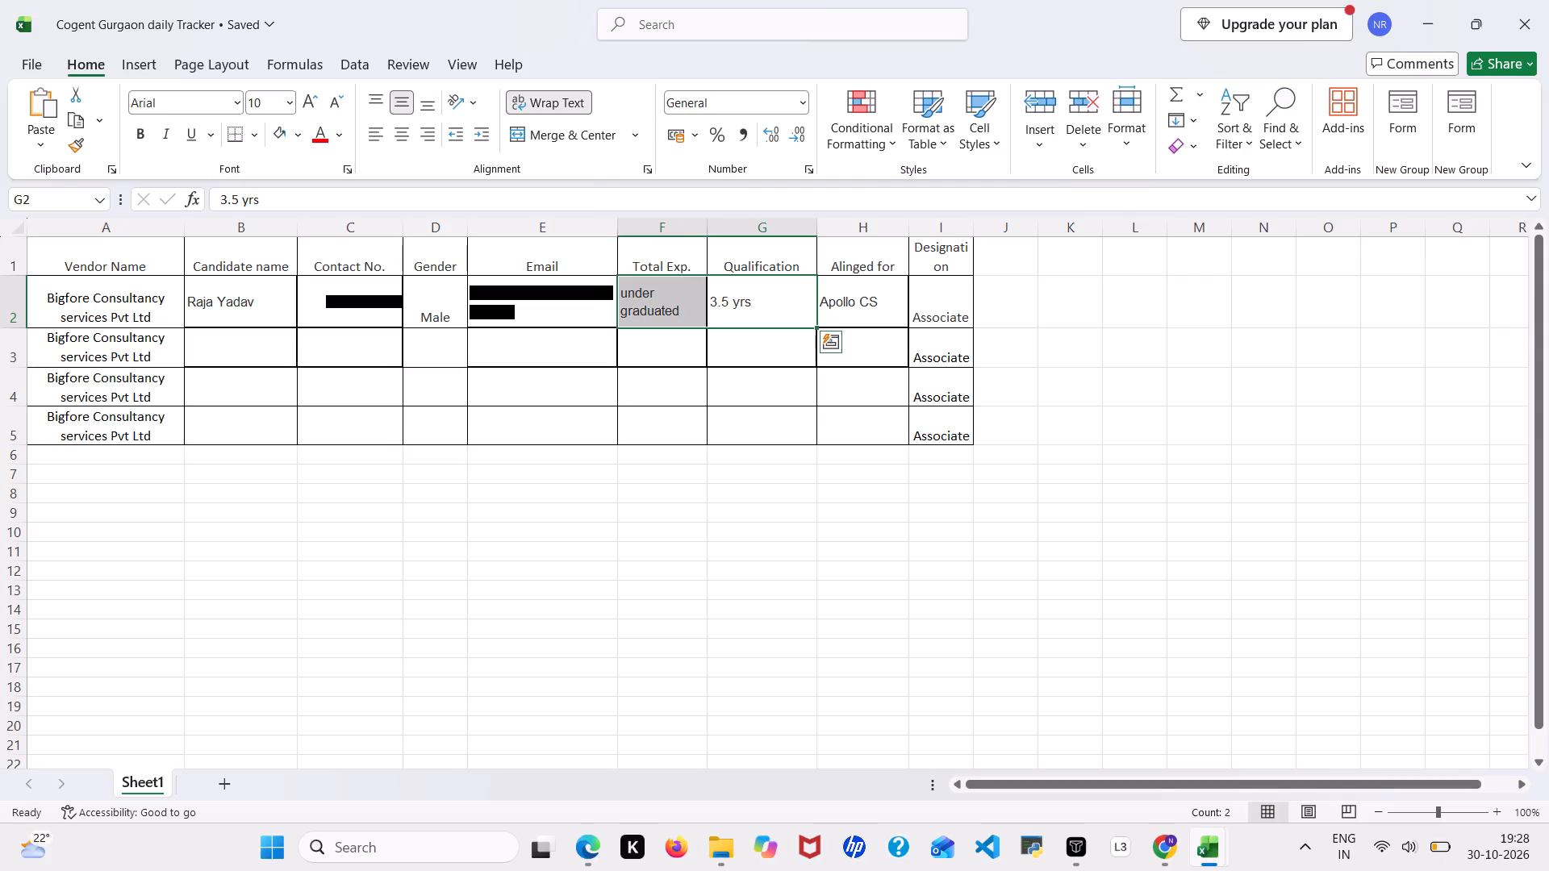
key("Delete")
left_click(682, 299)
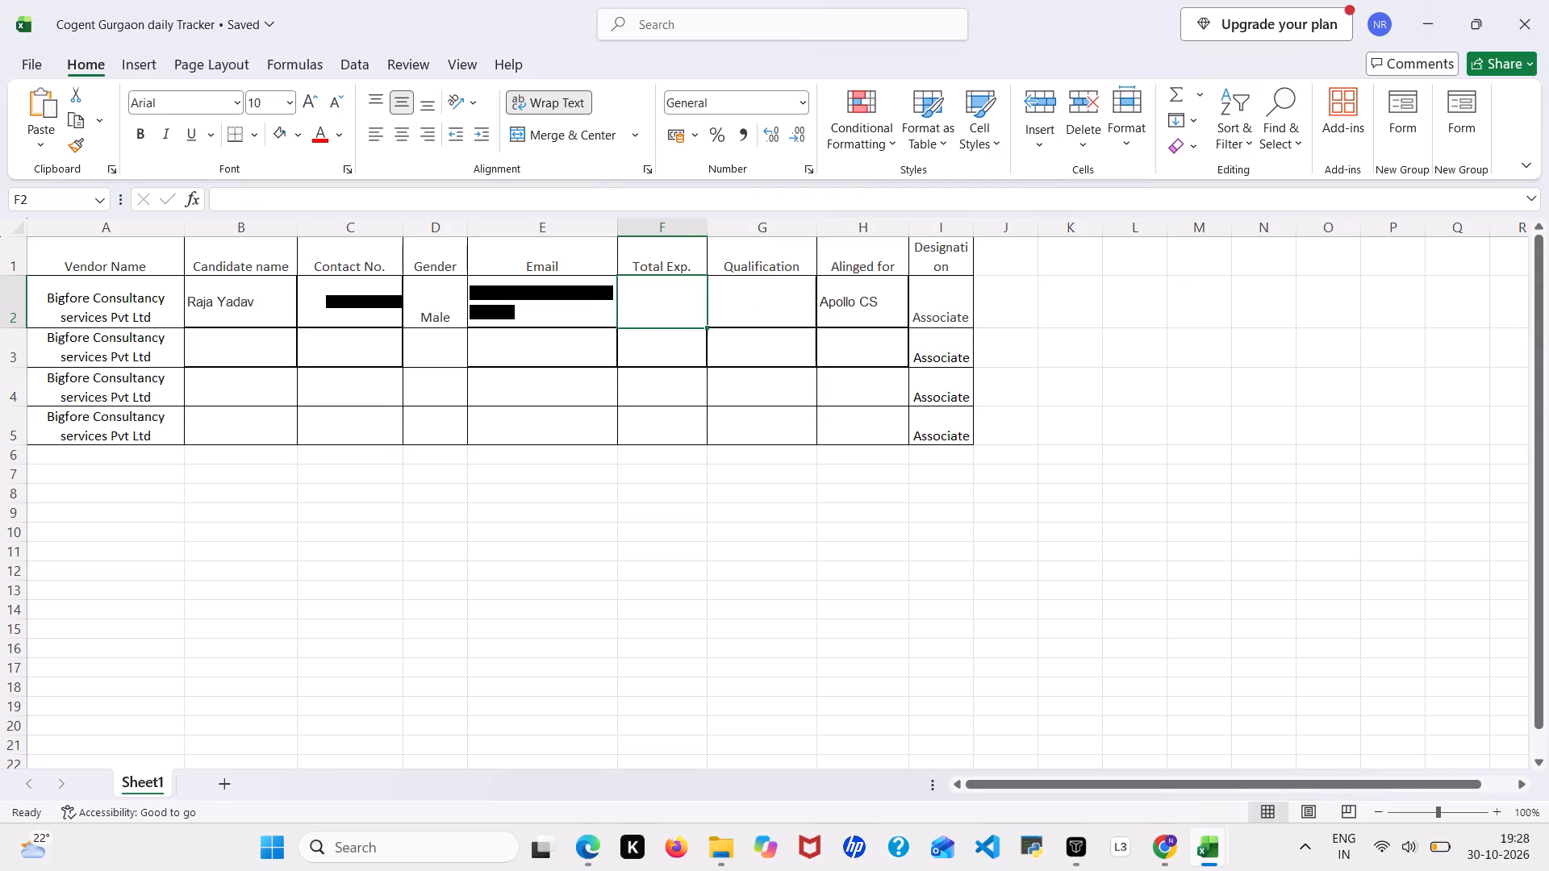
key("3")
type(".5")
key("space")
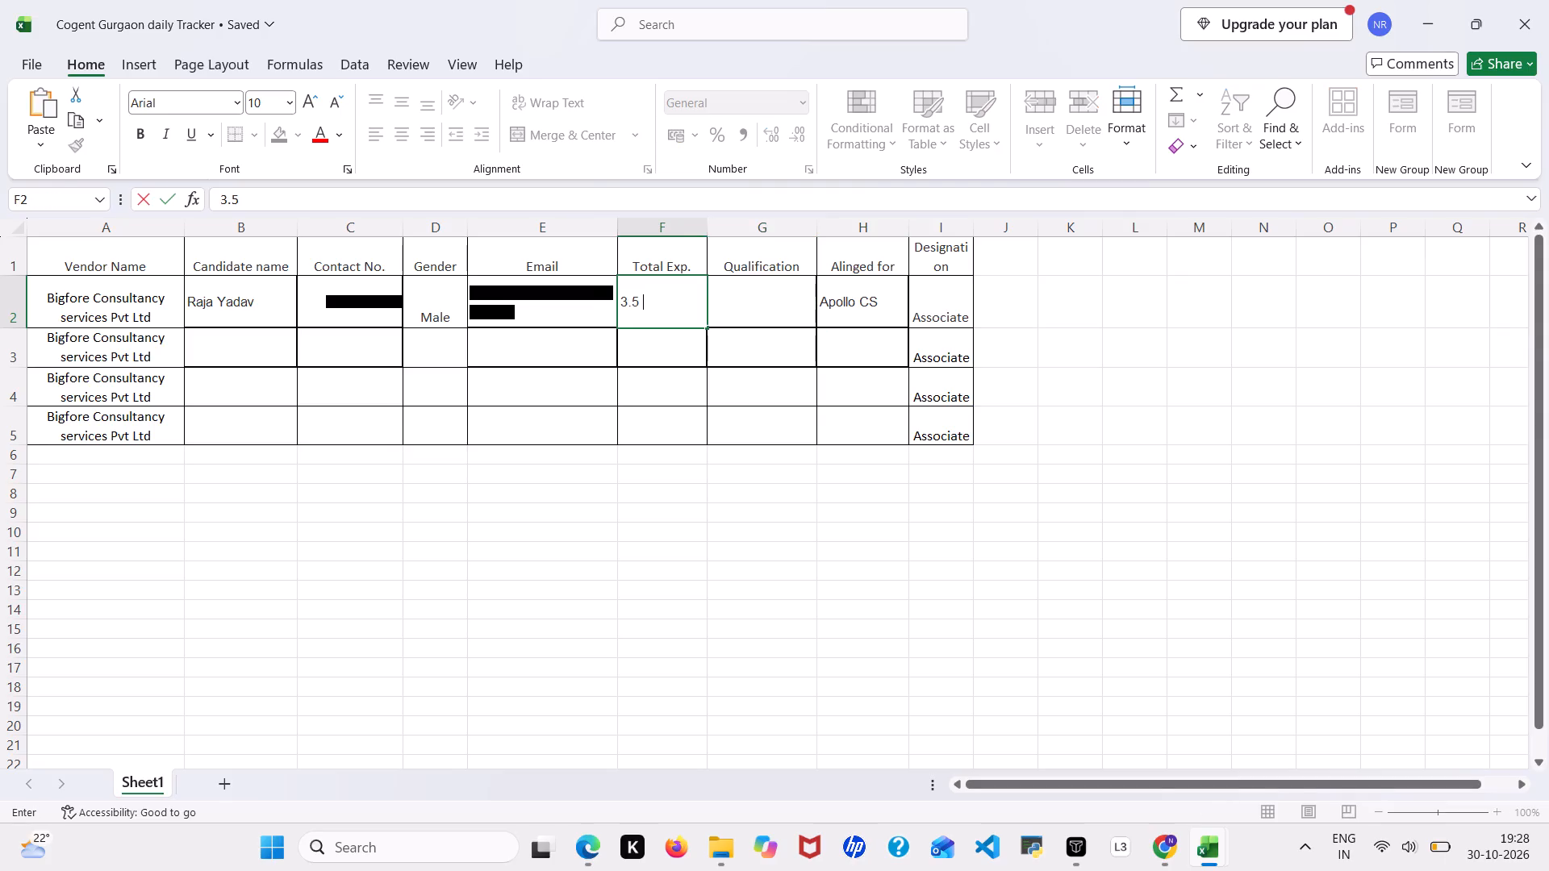
type("years")
key("Right")
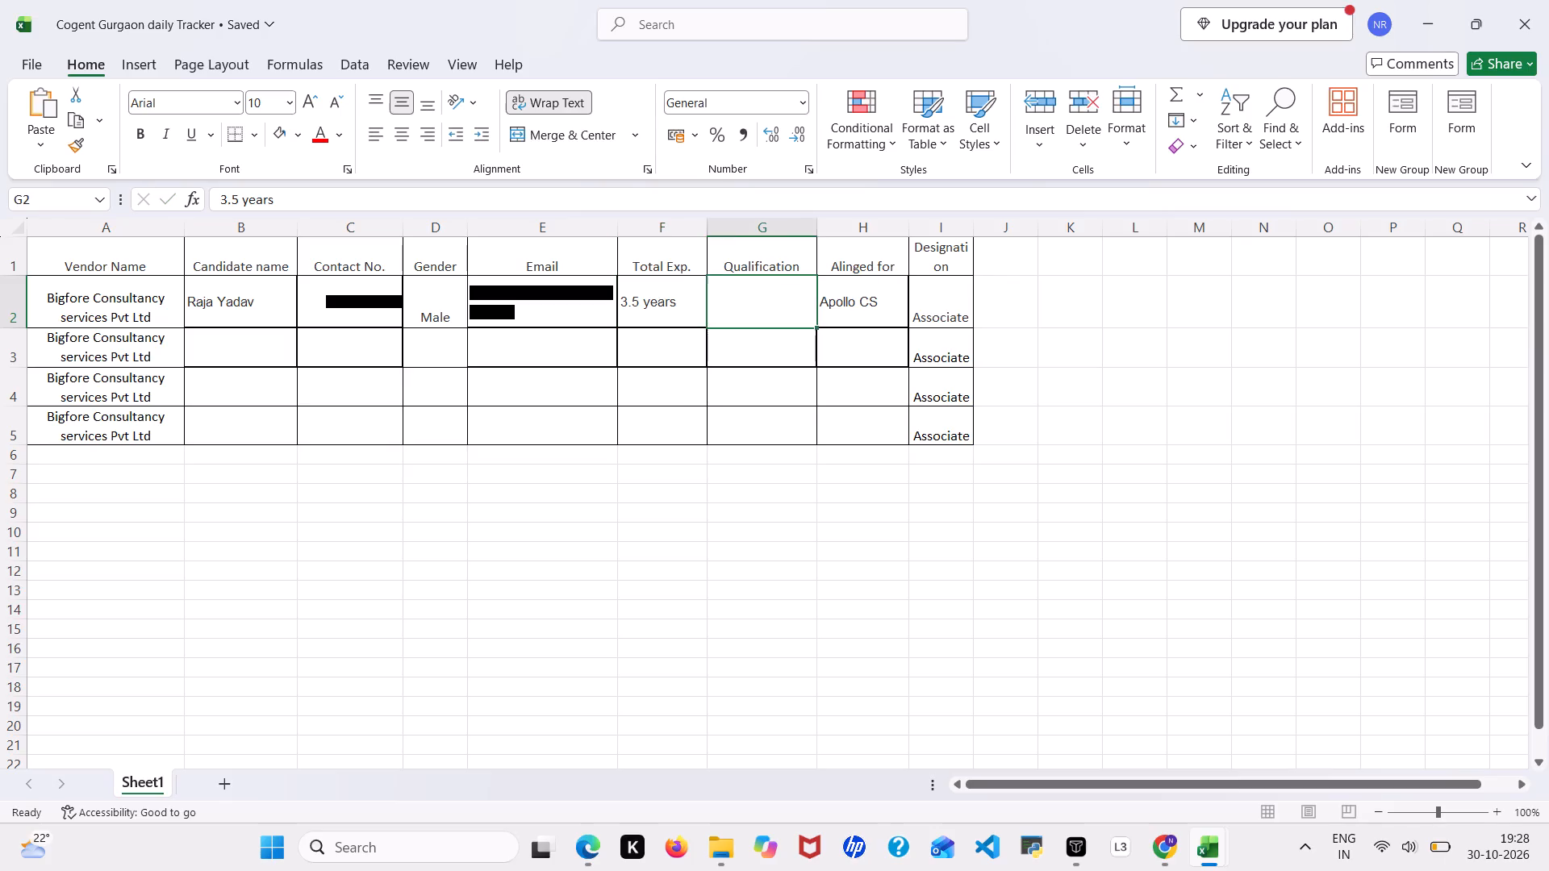
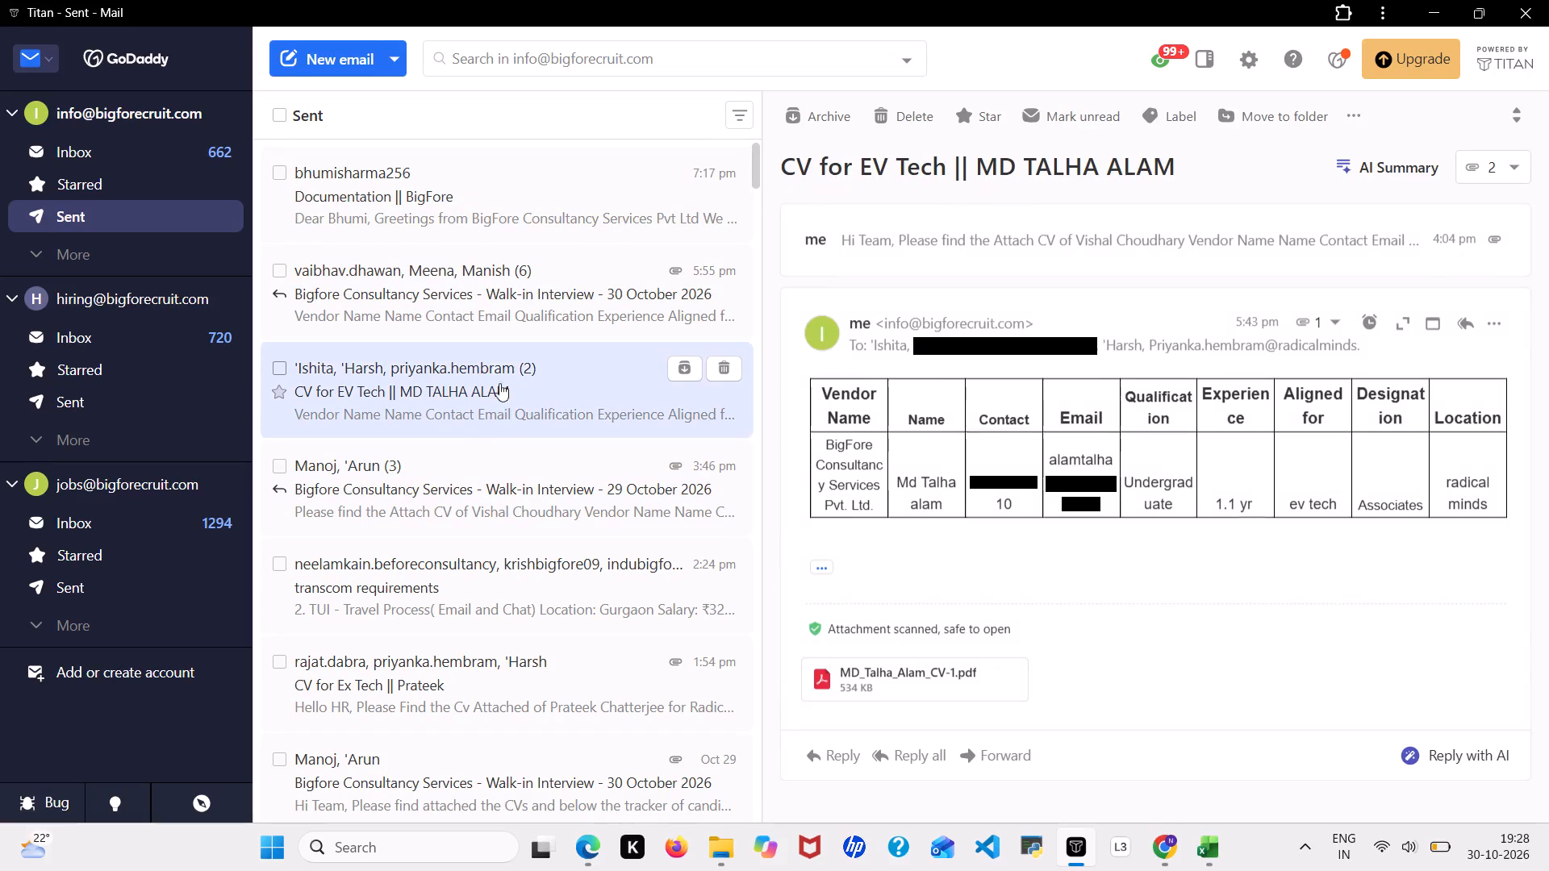
Open the sent email thread about the 30 October 2026 walk-in interview to view its candidate details.
left_click(500, 304)
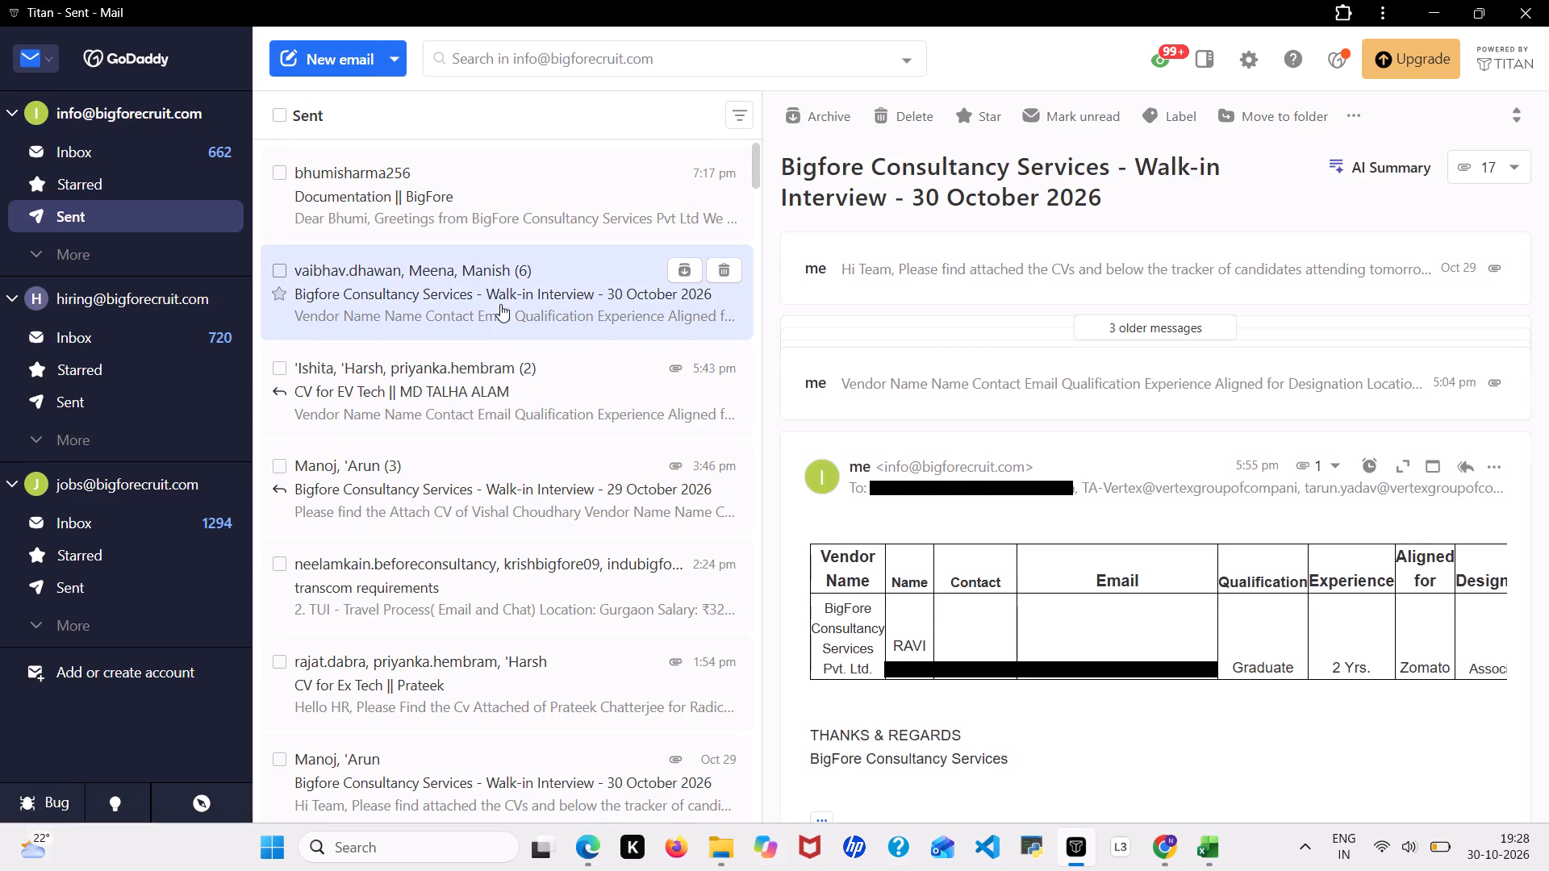
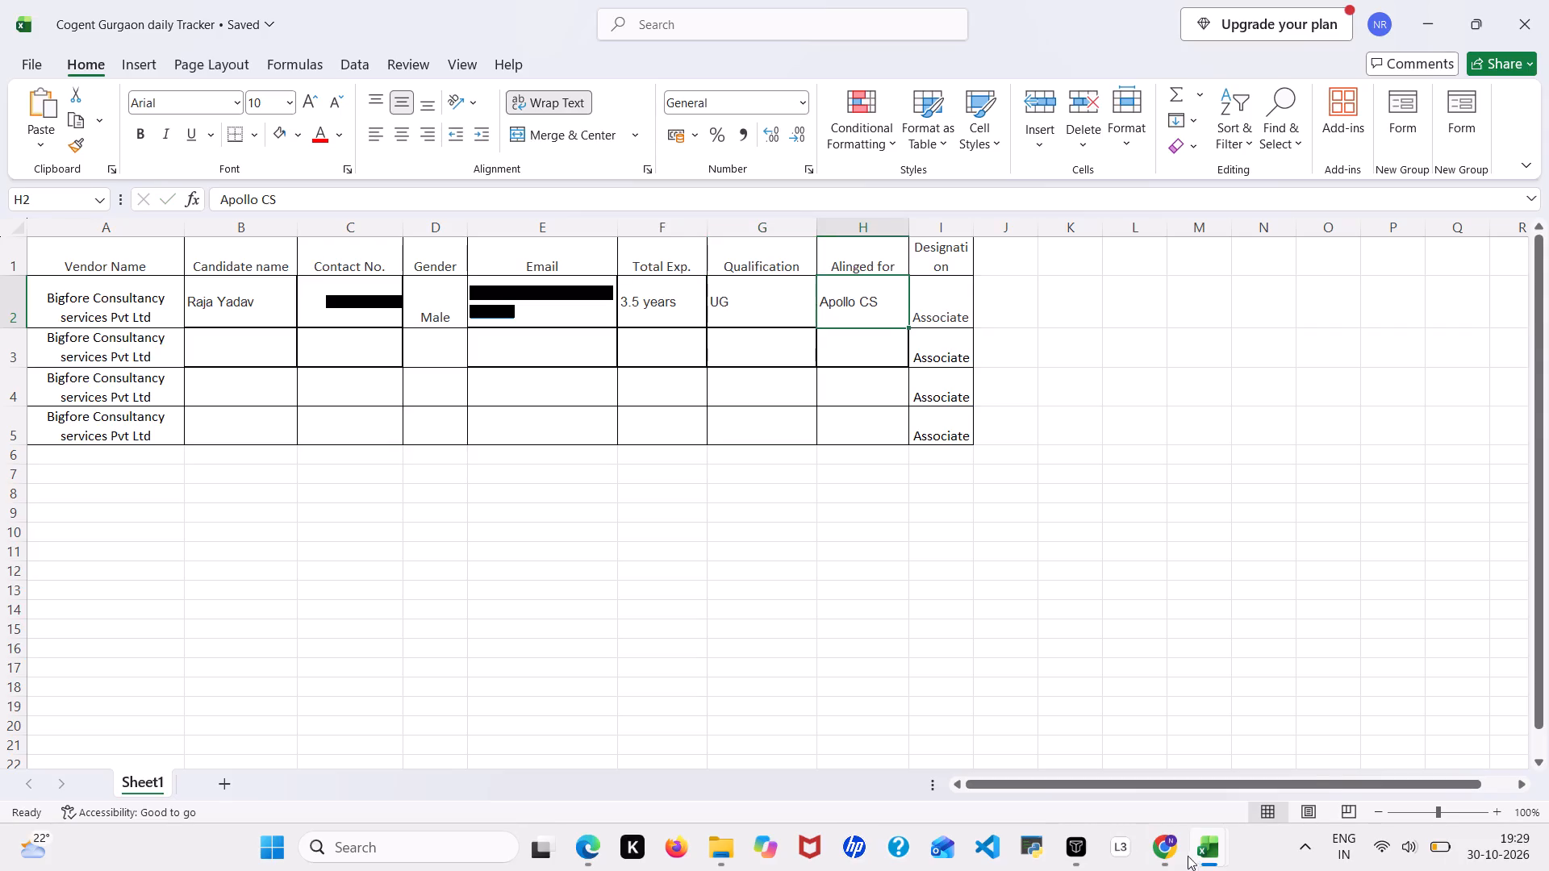
In the Cogent Noida Daily tracker workbook, make the header row from Vendor Name to Designation bold.
left_click(1184, 743)
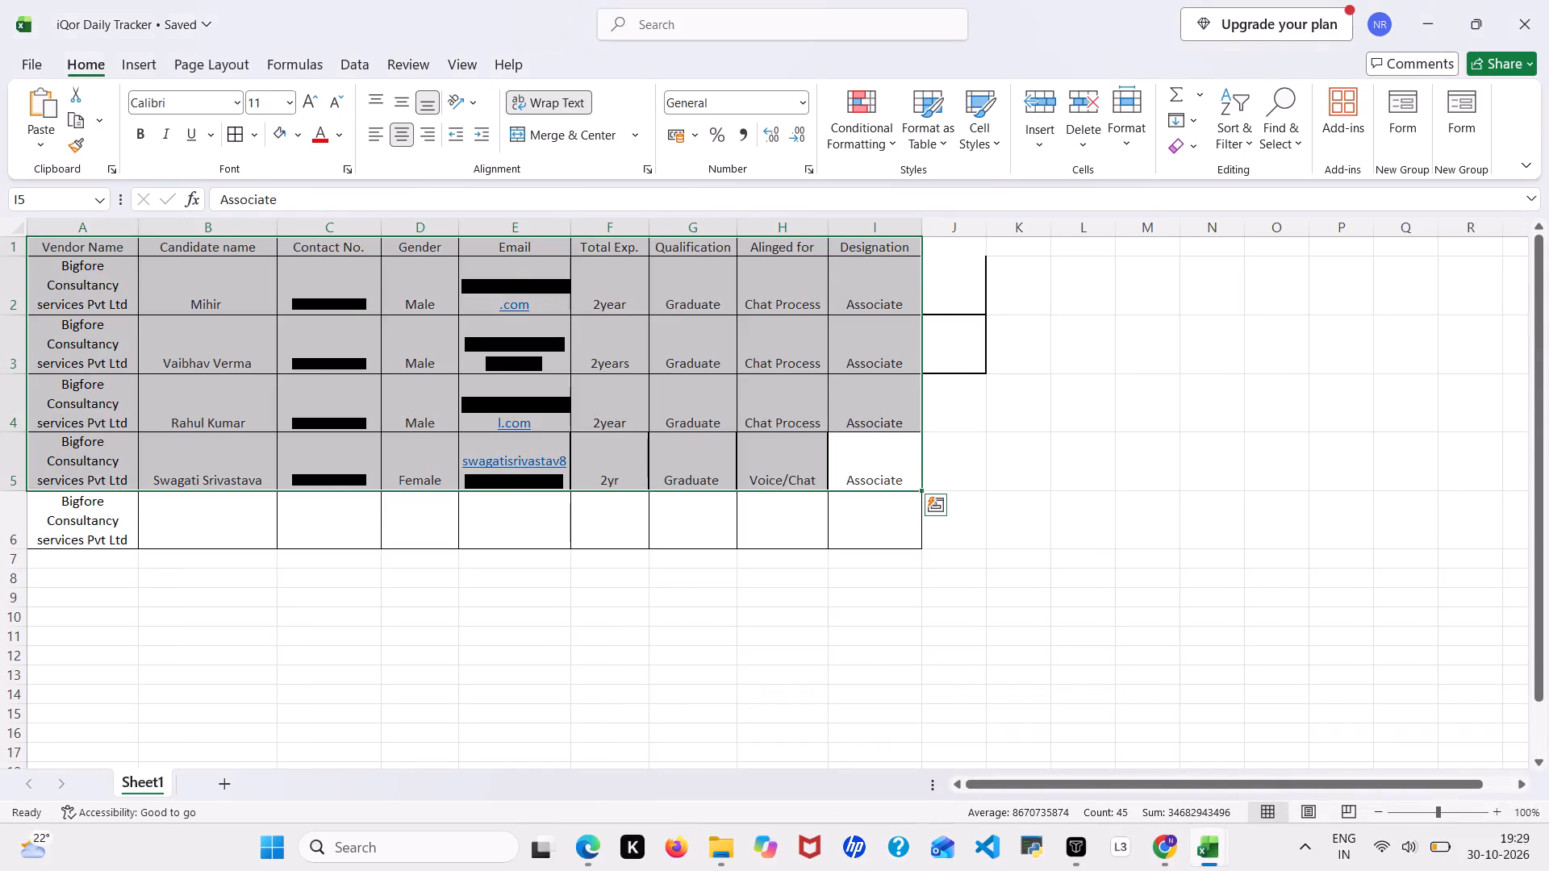
left_click(1116, 608)
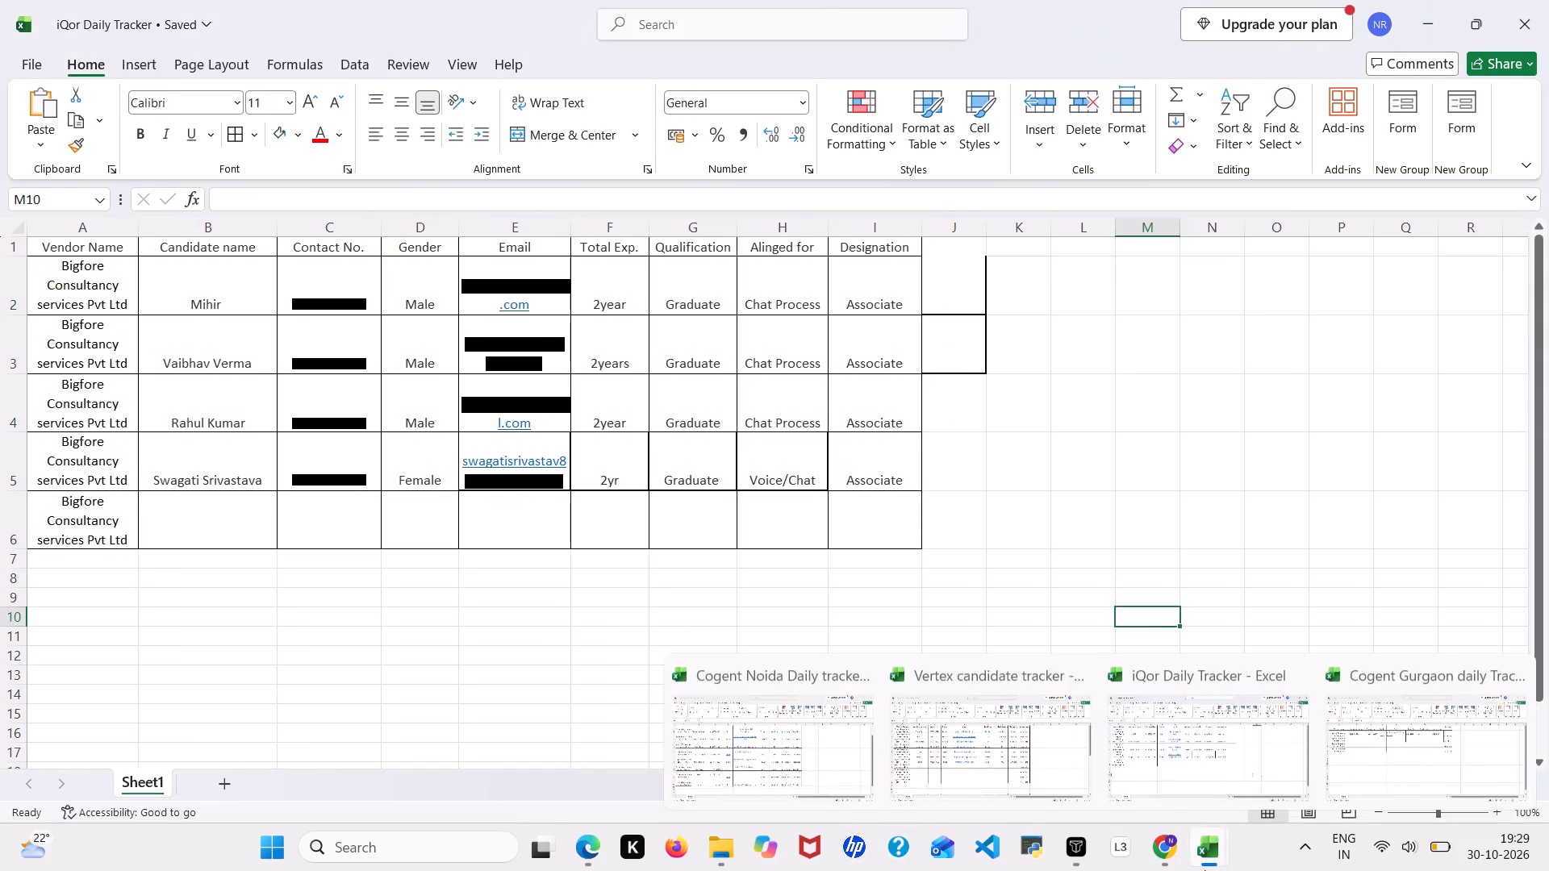
left_click(1003, 739)
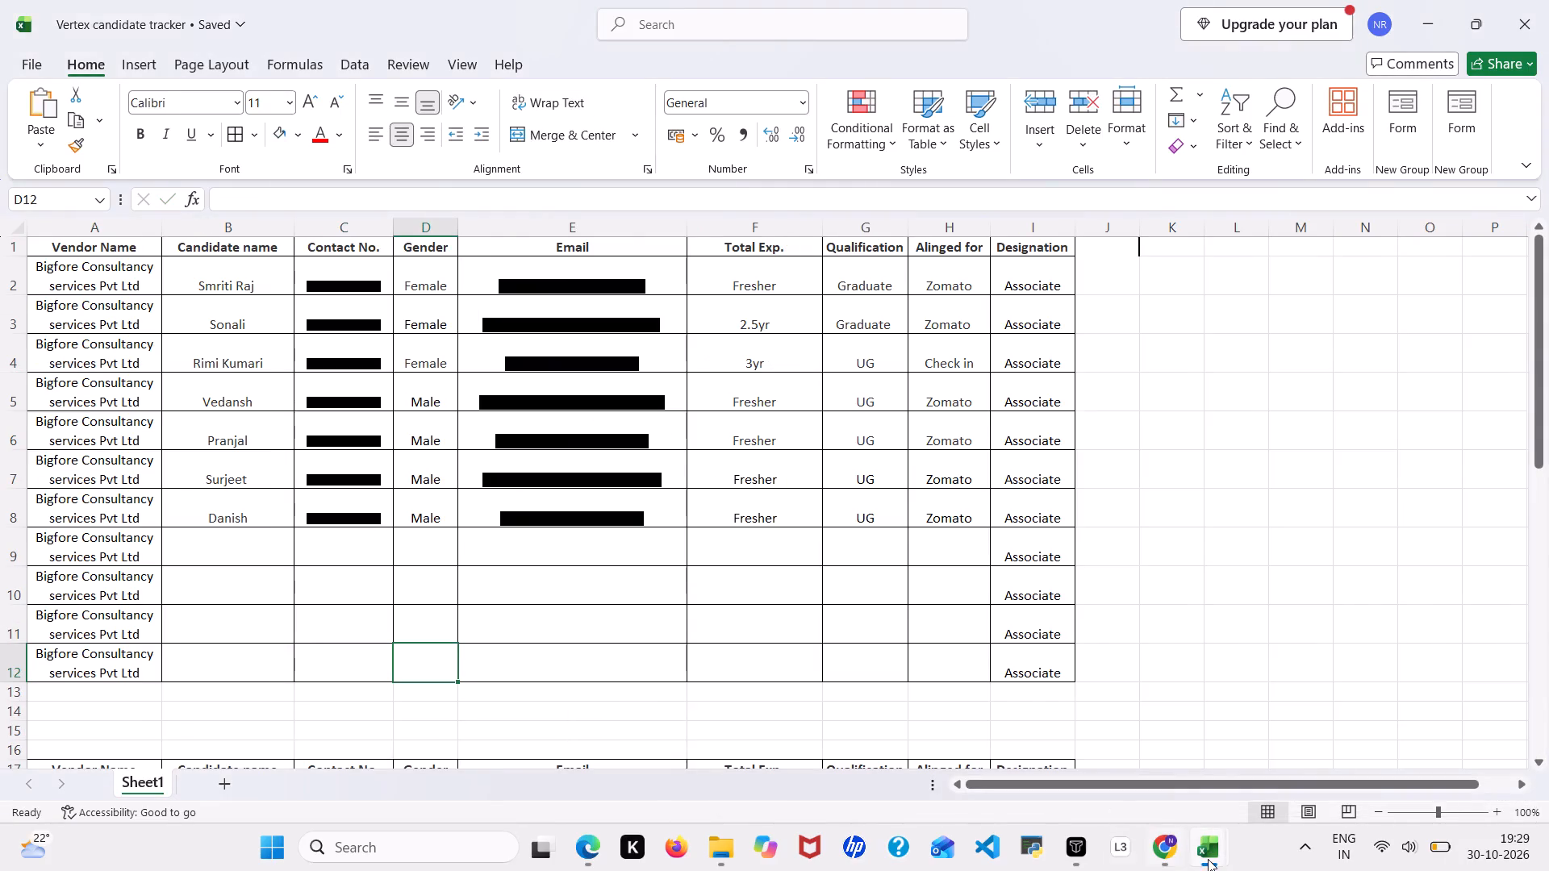
left_click(745, 723)
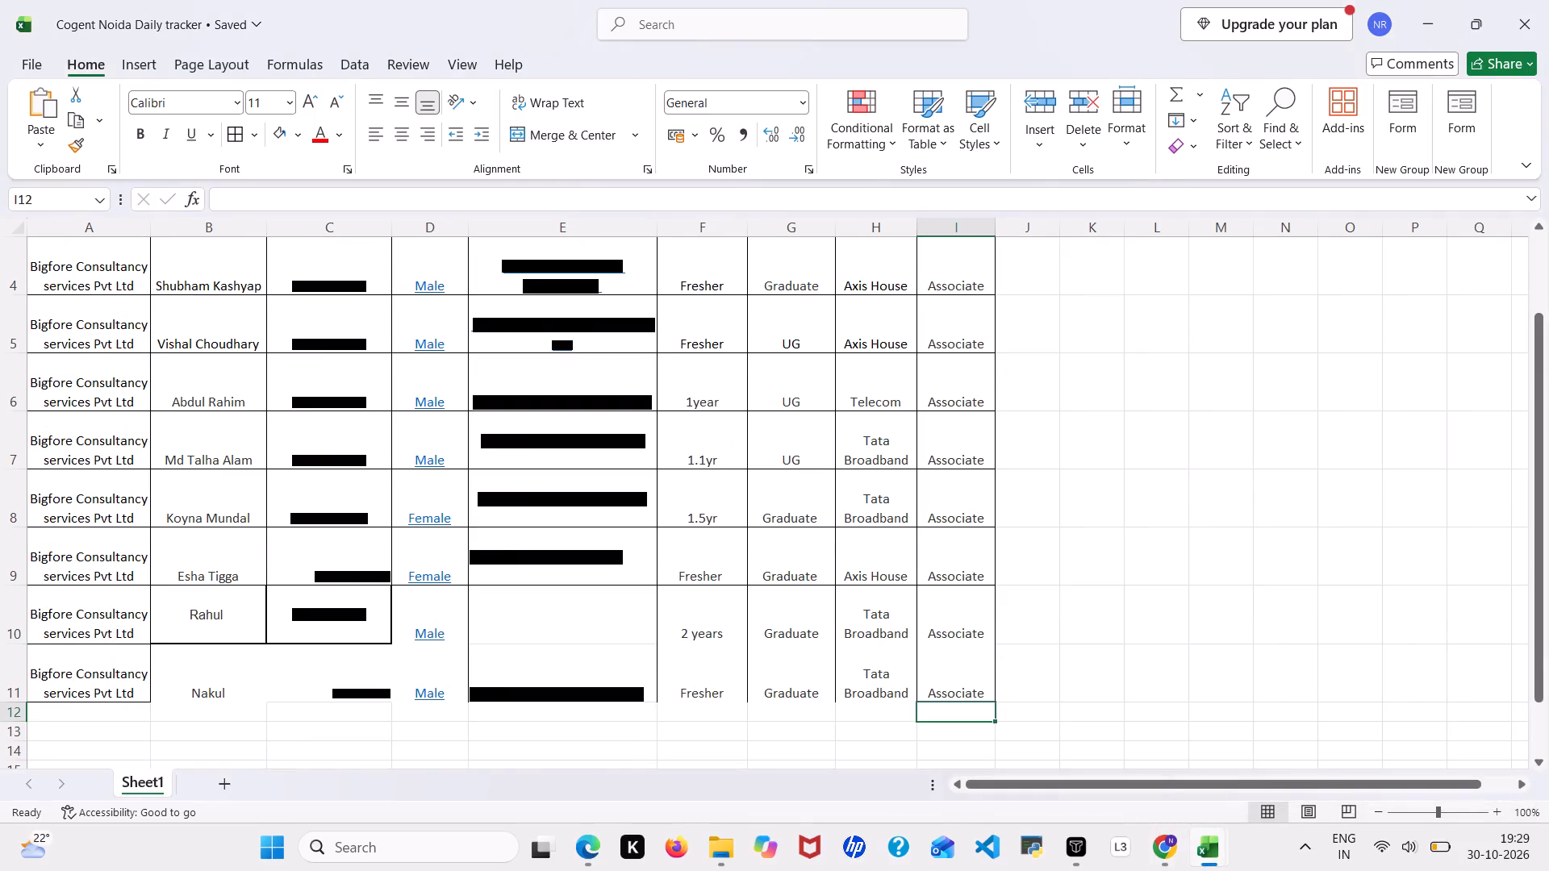
scroll(791, 495, "up", 2)
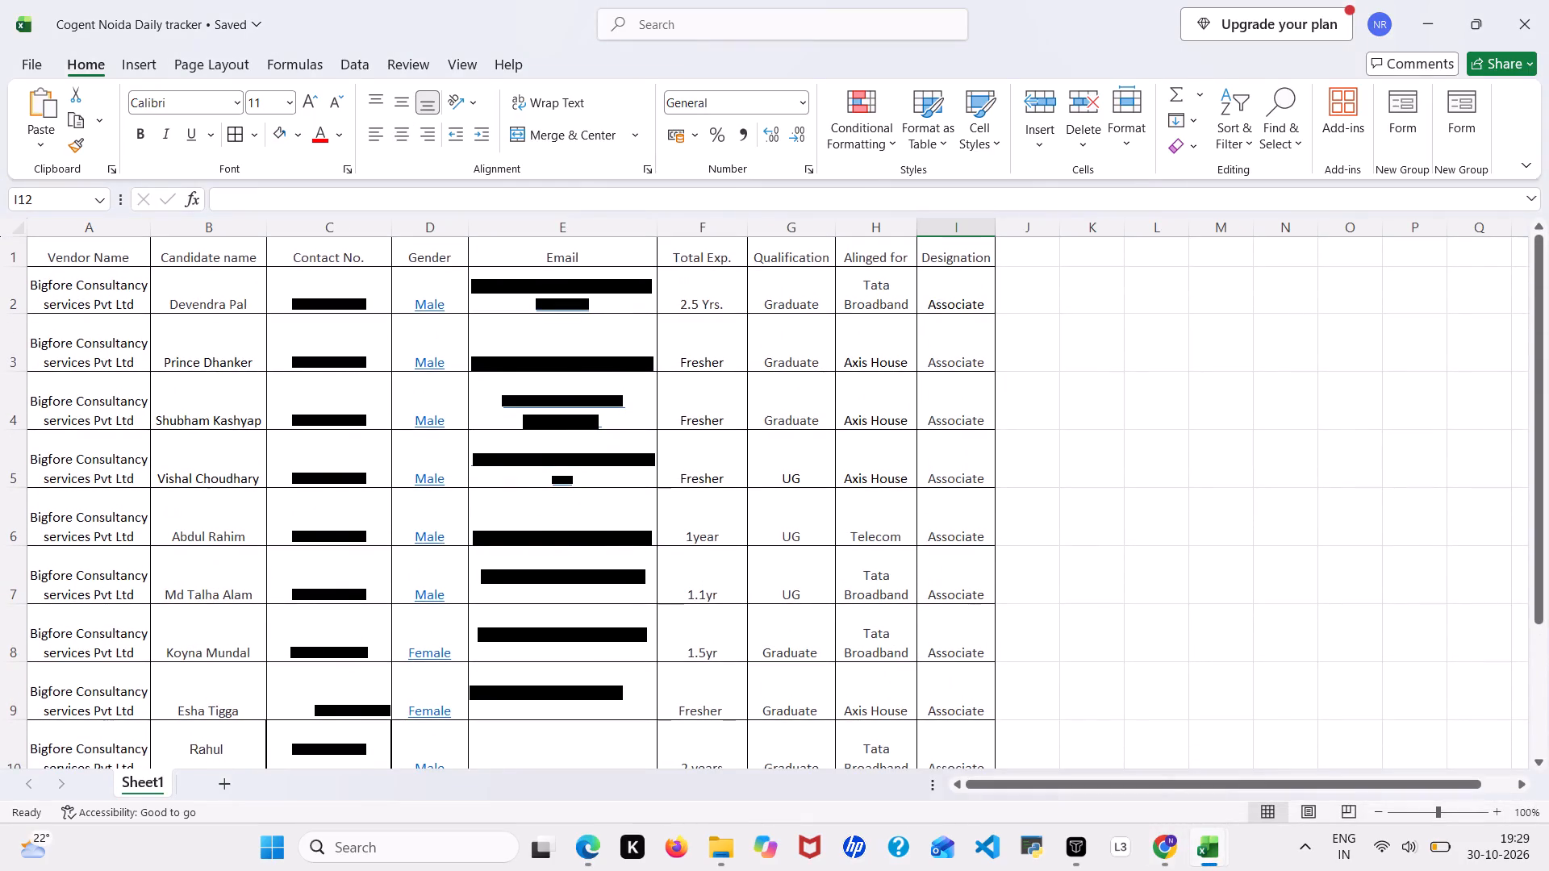
left_click_drag(947, 252, 113, 260)
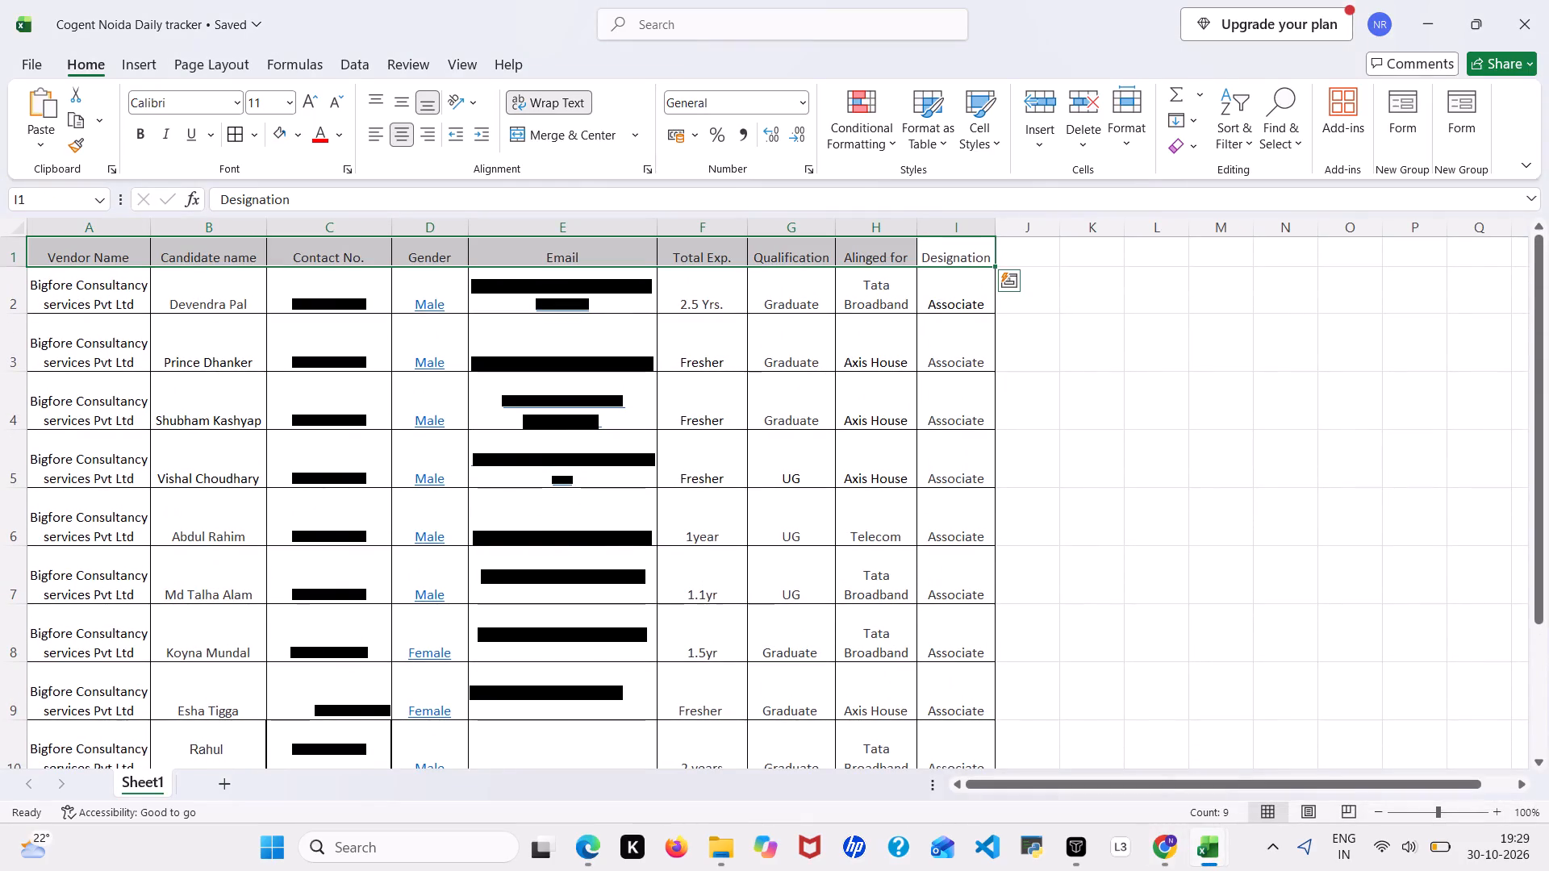
left_click(140, 131)
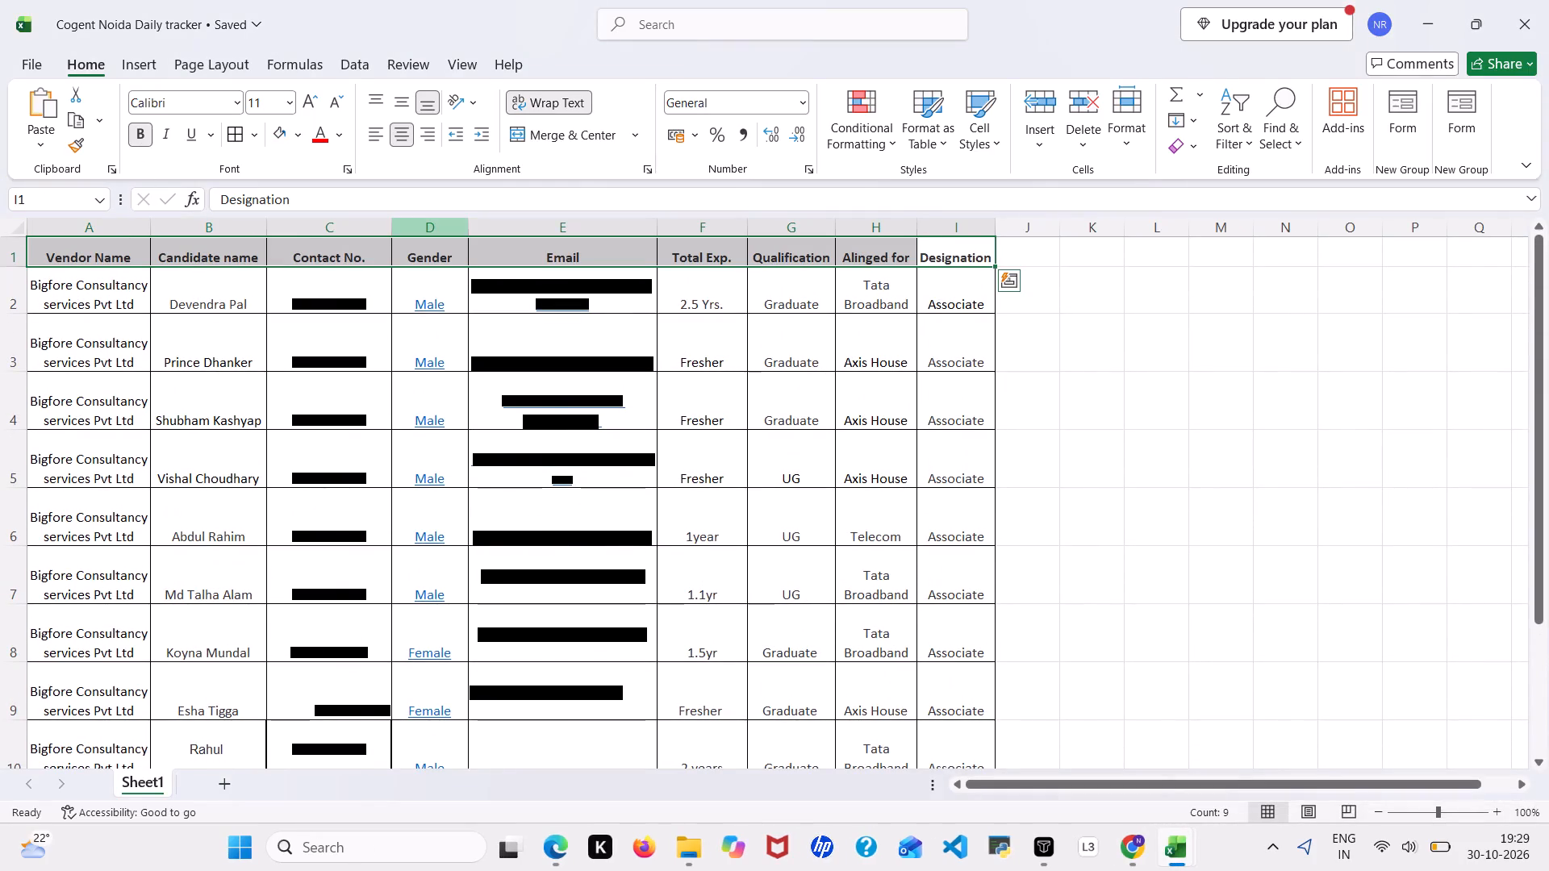
left_click(1097, 472)
Apply all borders to the whole candidate table, from the header row through row 11 and from Vendor Name to Designation.
scroll(1097, 472, "down", 2)
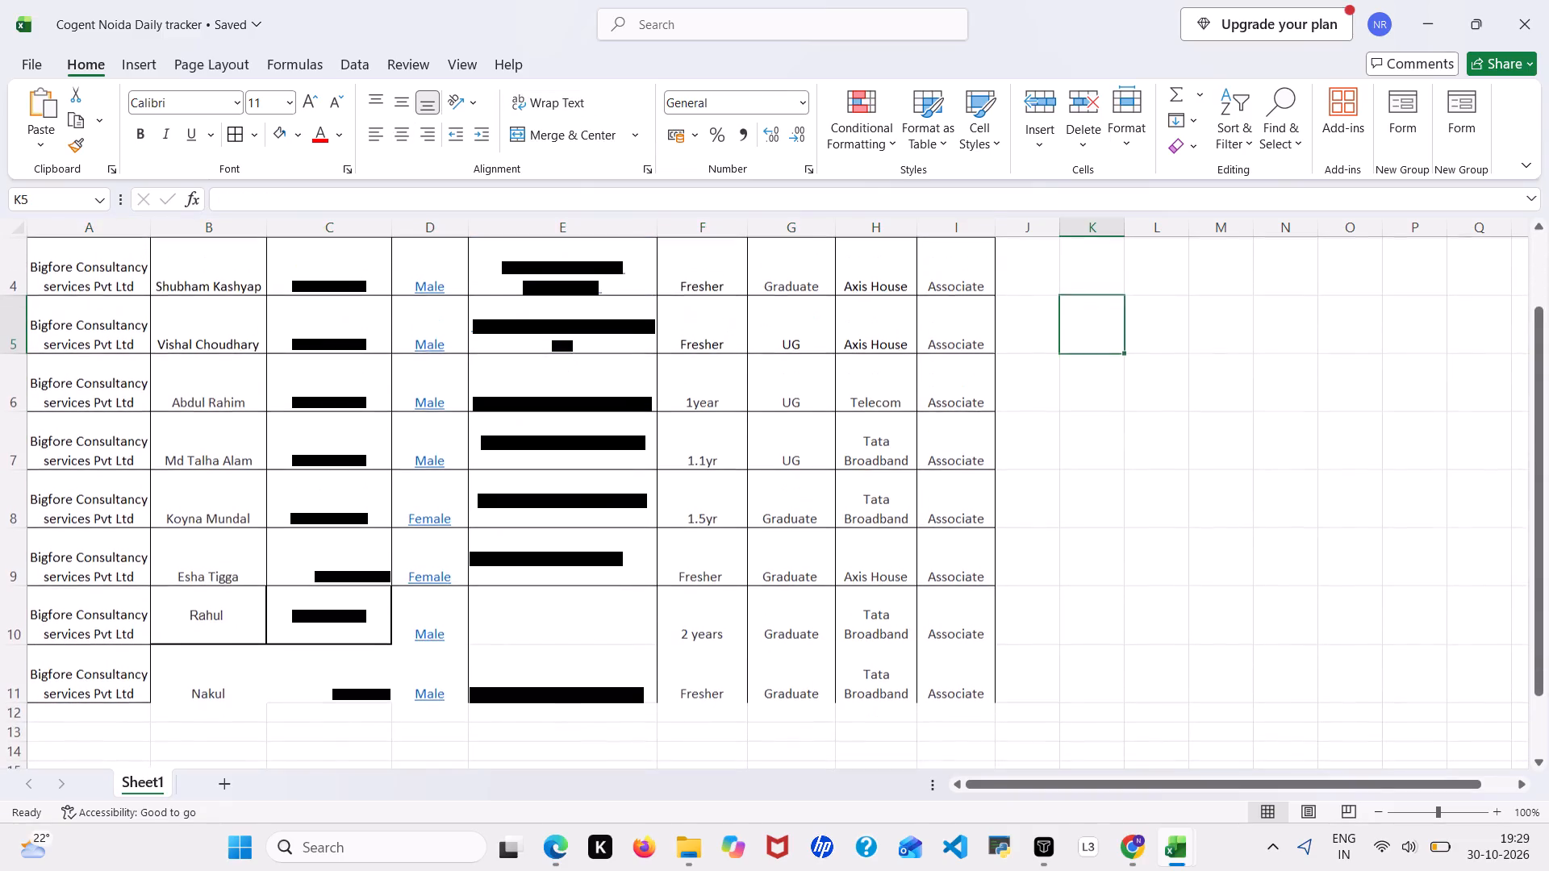
left_click_drag(979, 688, 41, 235)
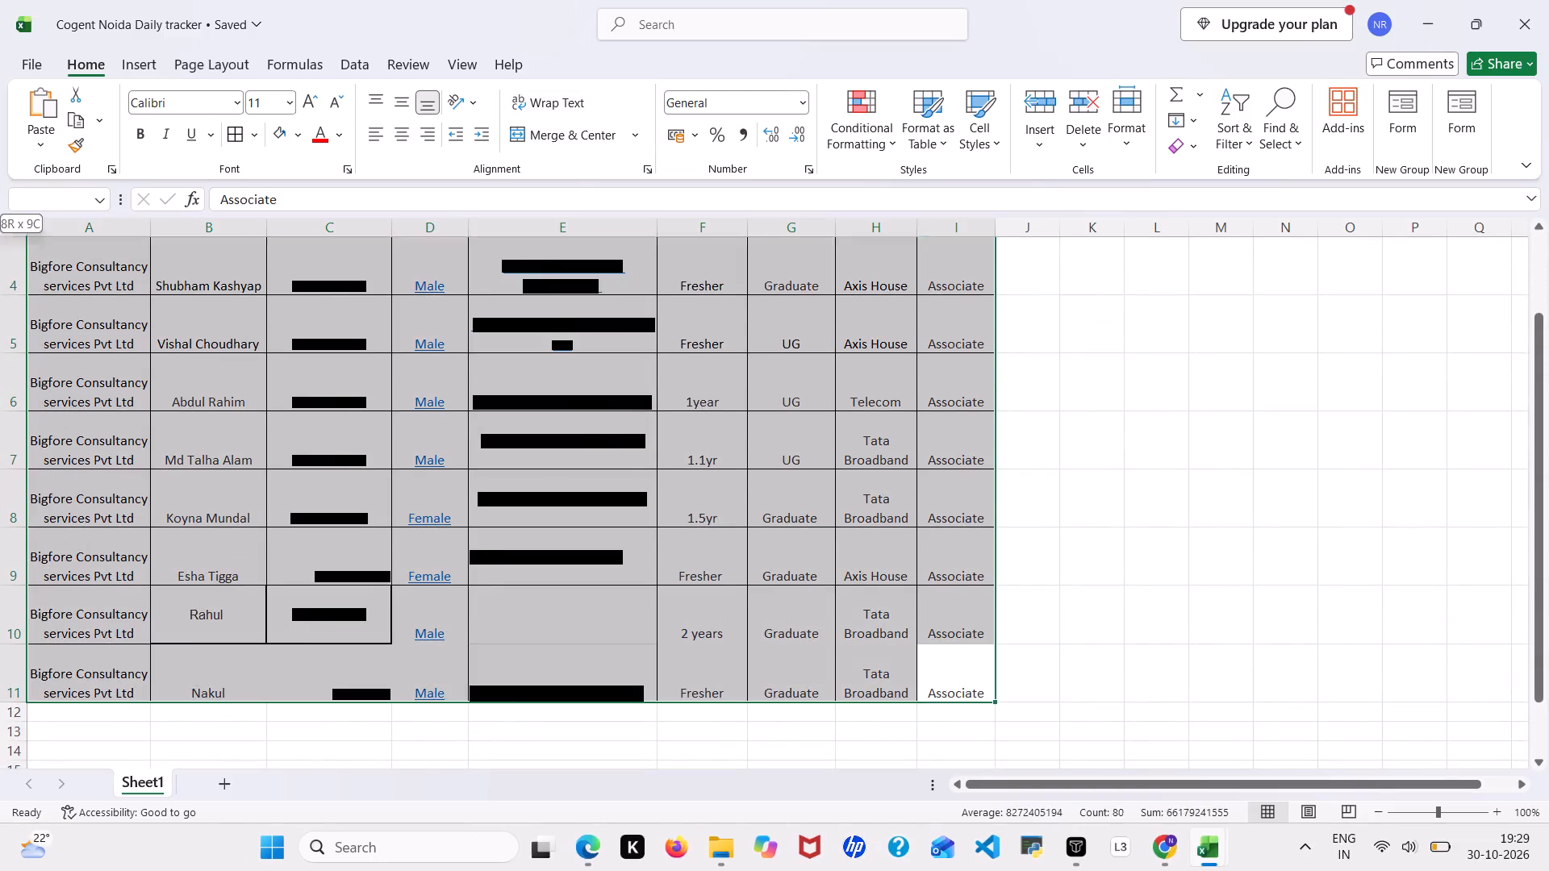
left_click_drag(41, 235, 44, 232)
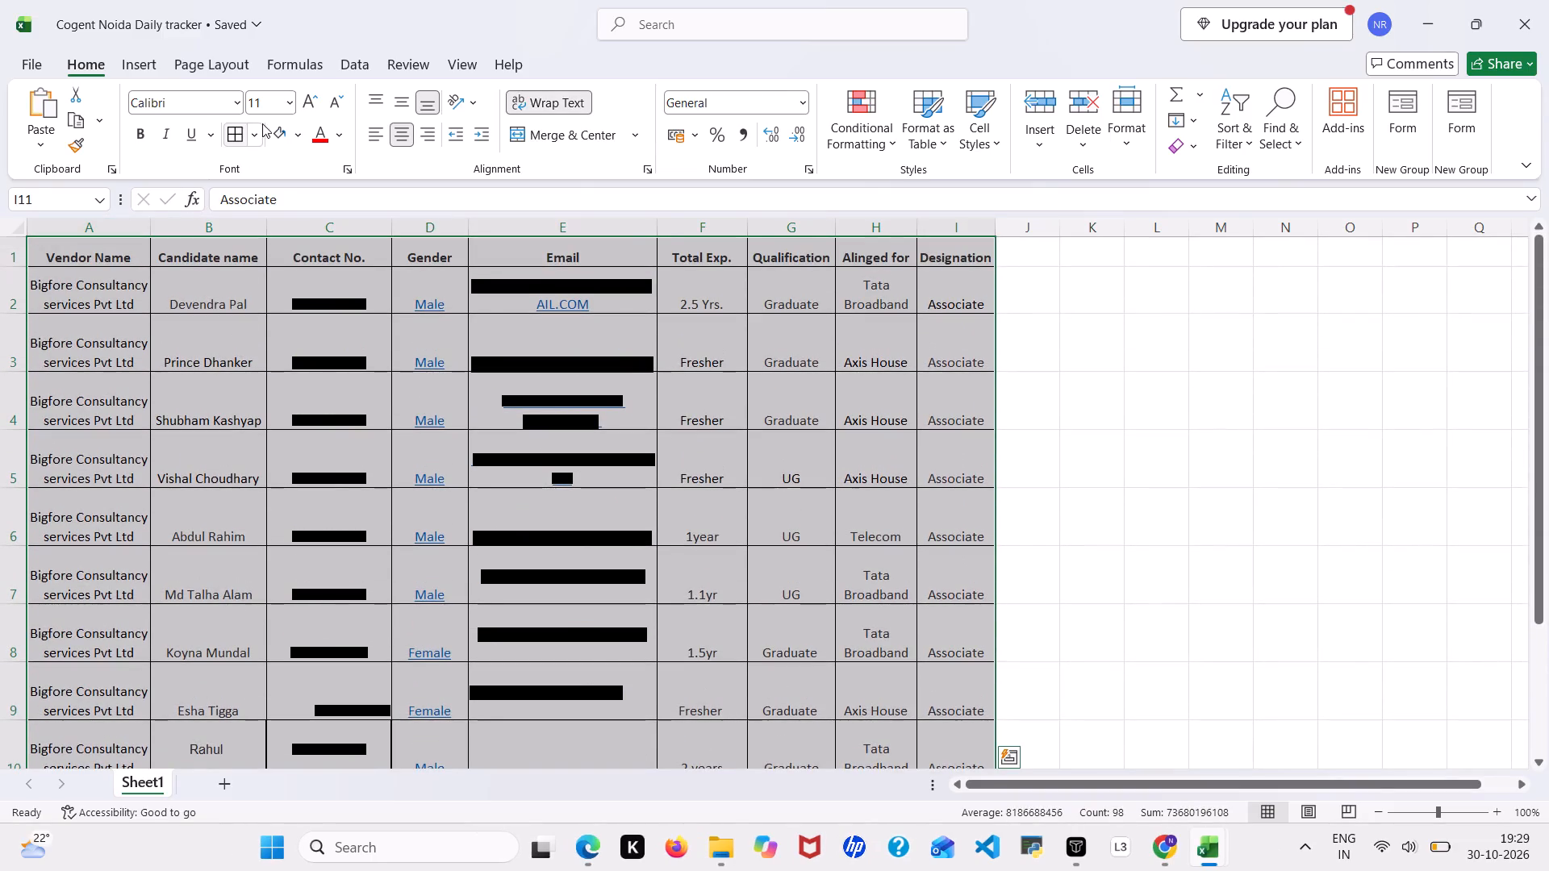
left_click(257, 131)
left_click(277, 331)
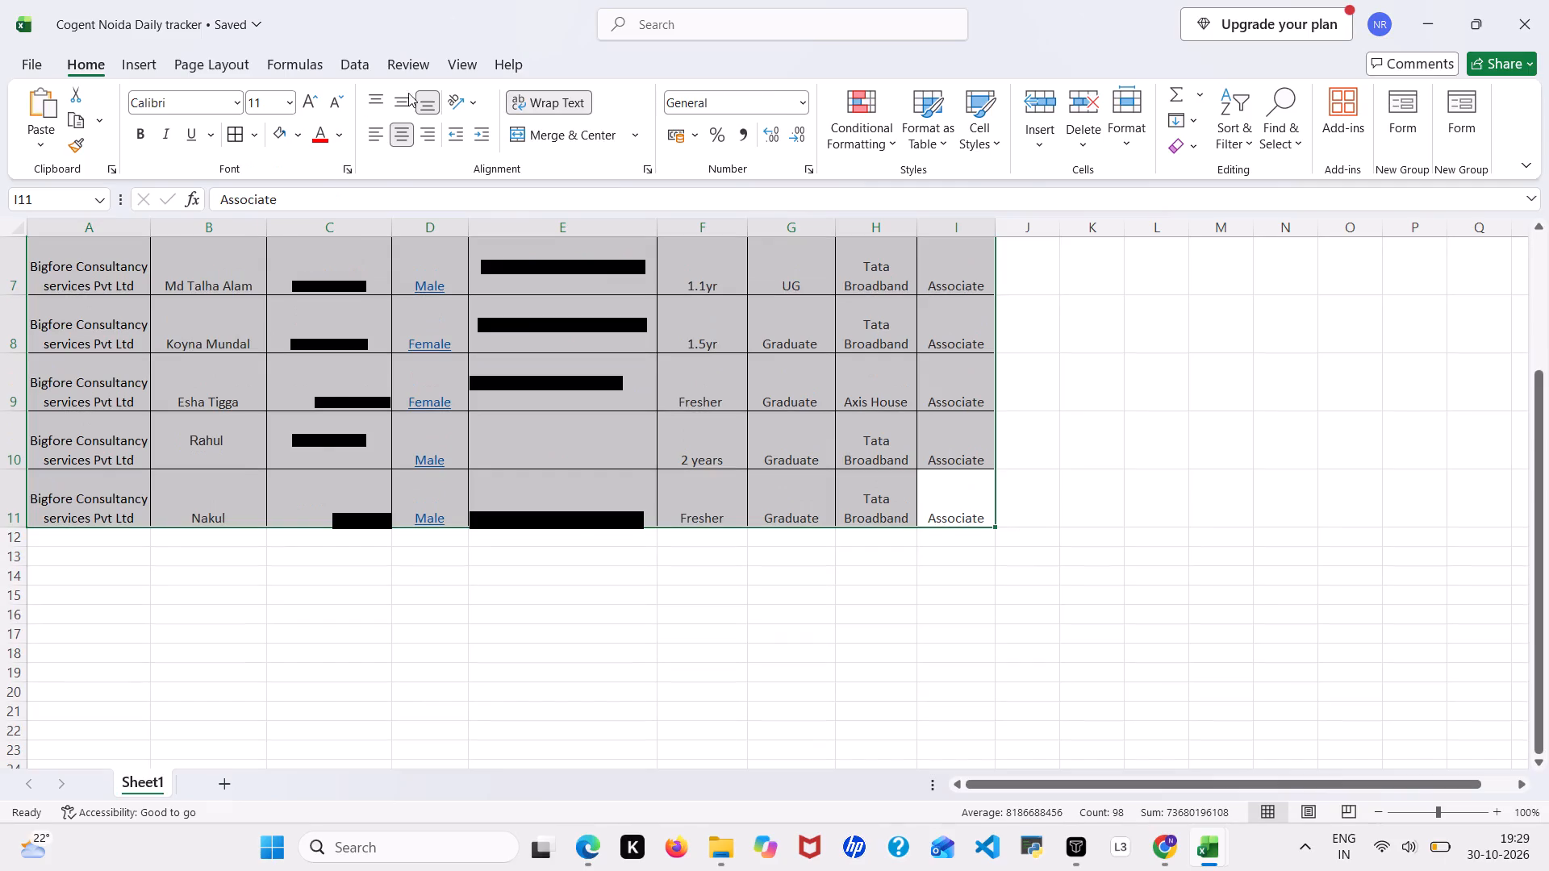
Align the contents of the whole candidate table to the bottom of the cells and centre them horizontally.
double_click(430, 96)
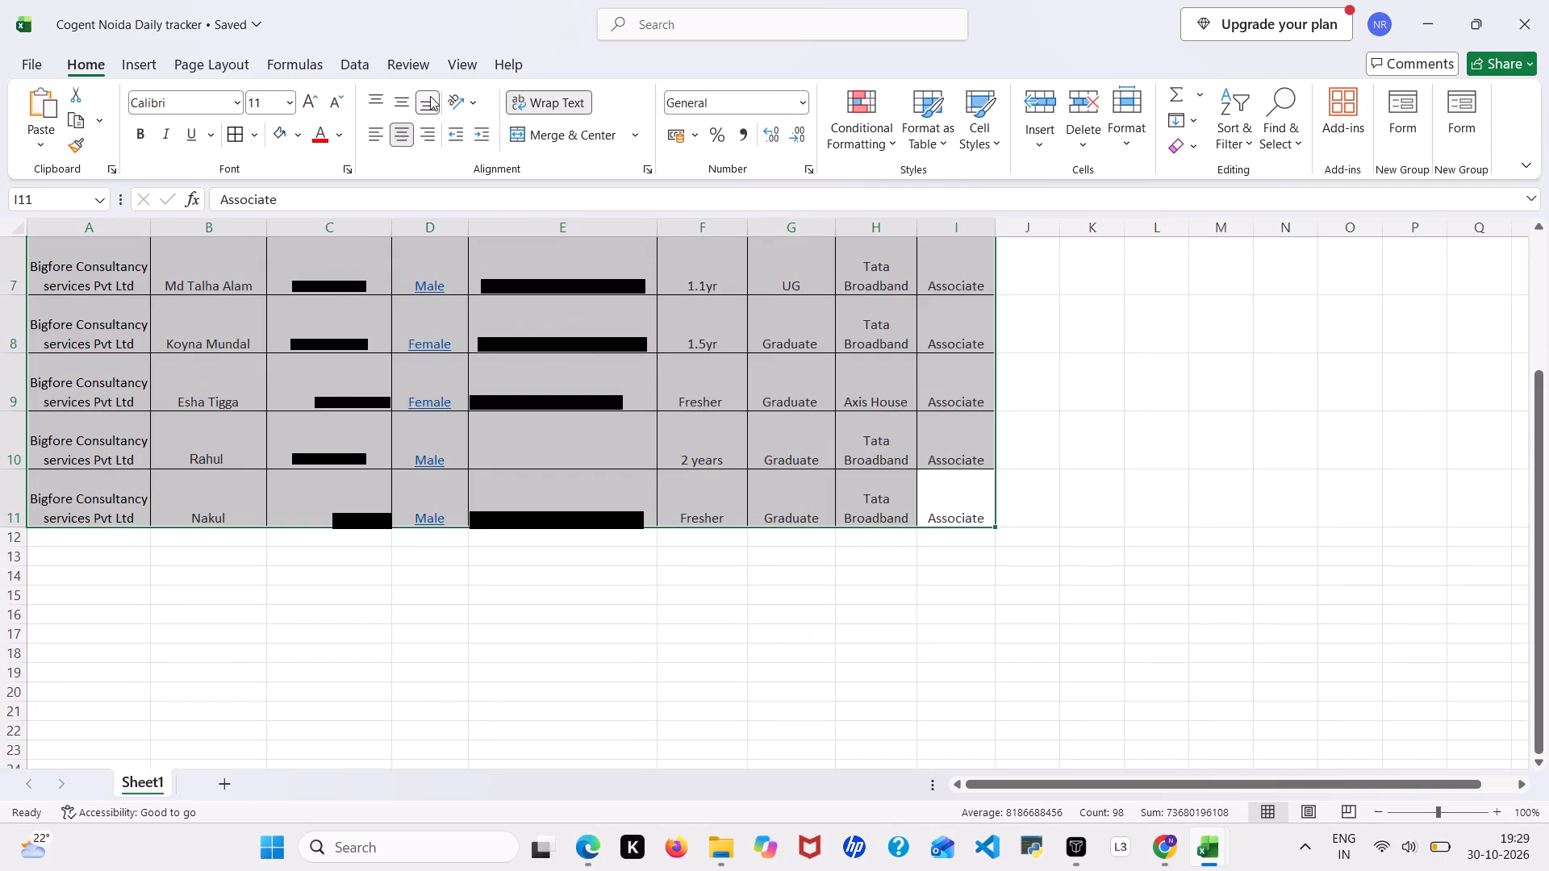
left_click(395, 146)
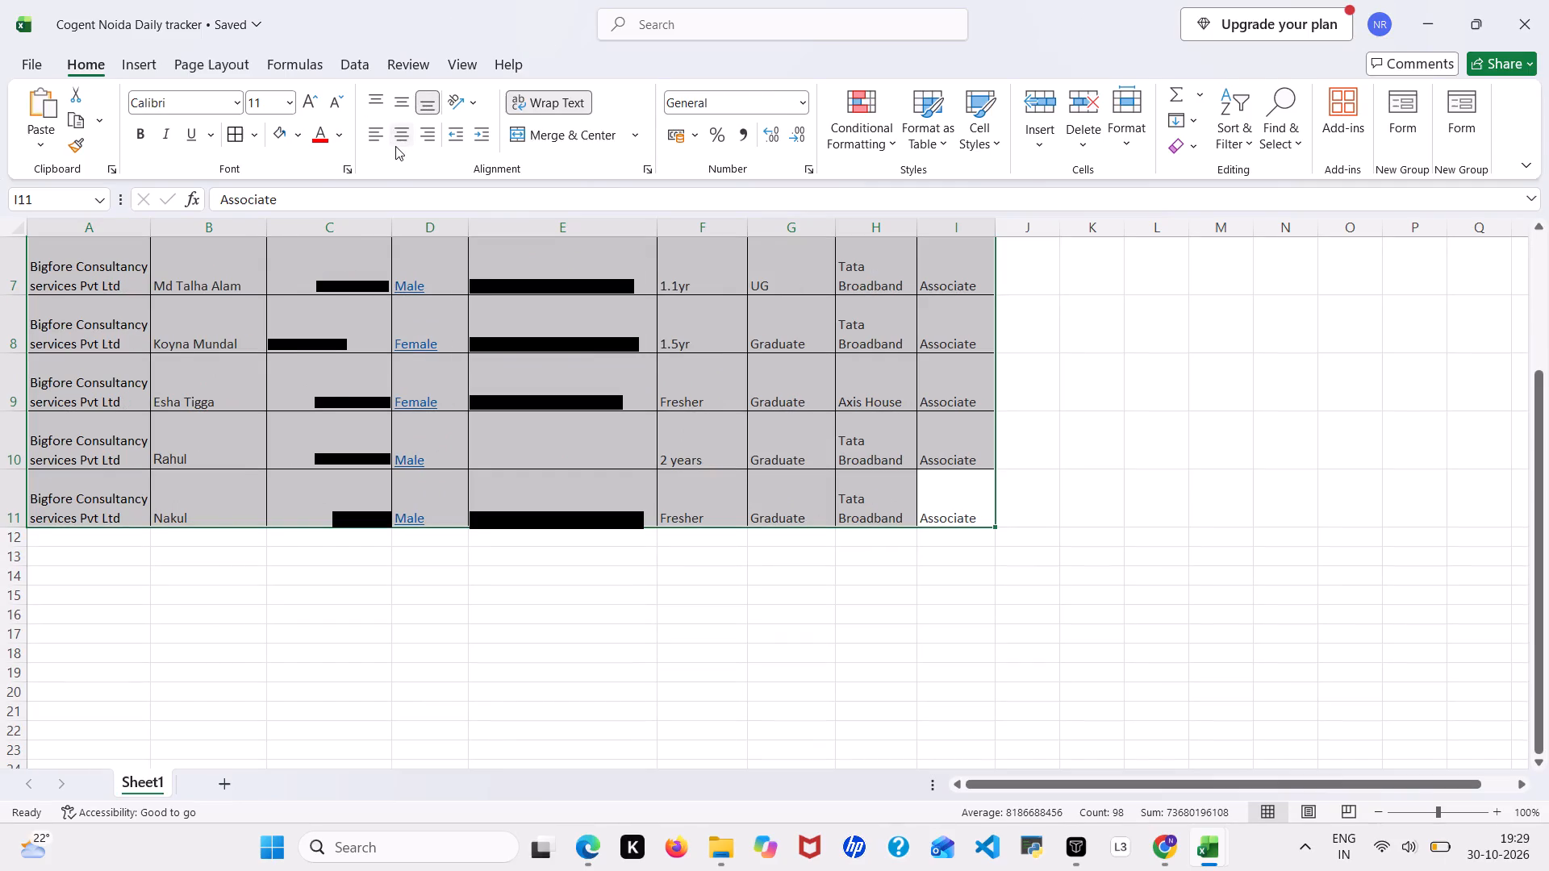
left_click(395, 146)
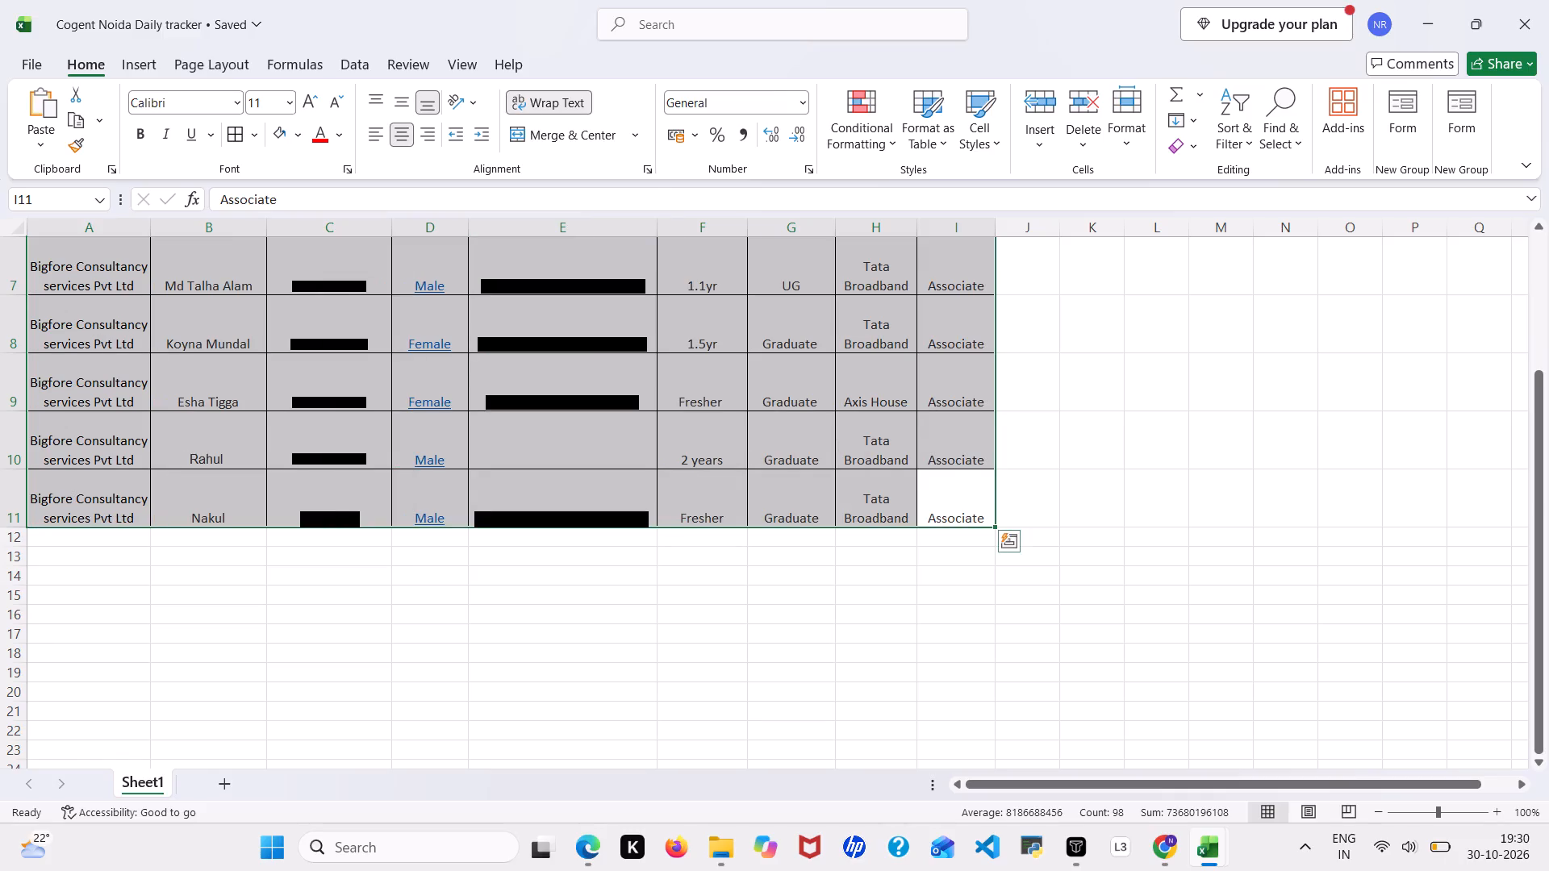
scroll(919, 646, "up", 4)
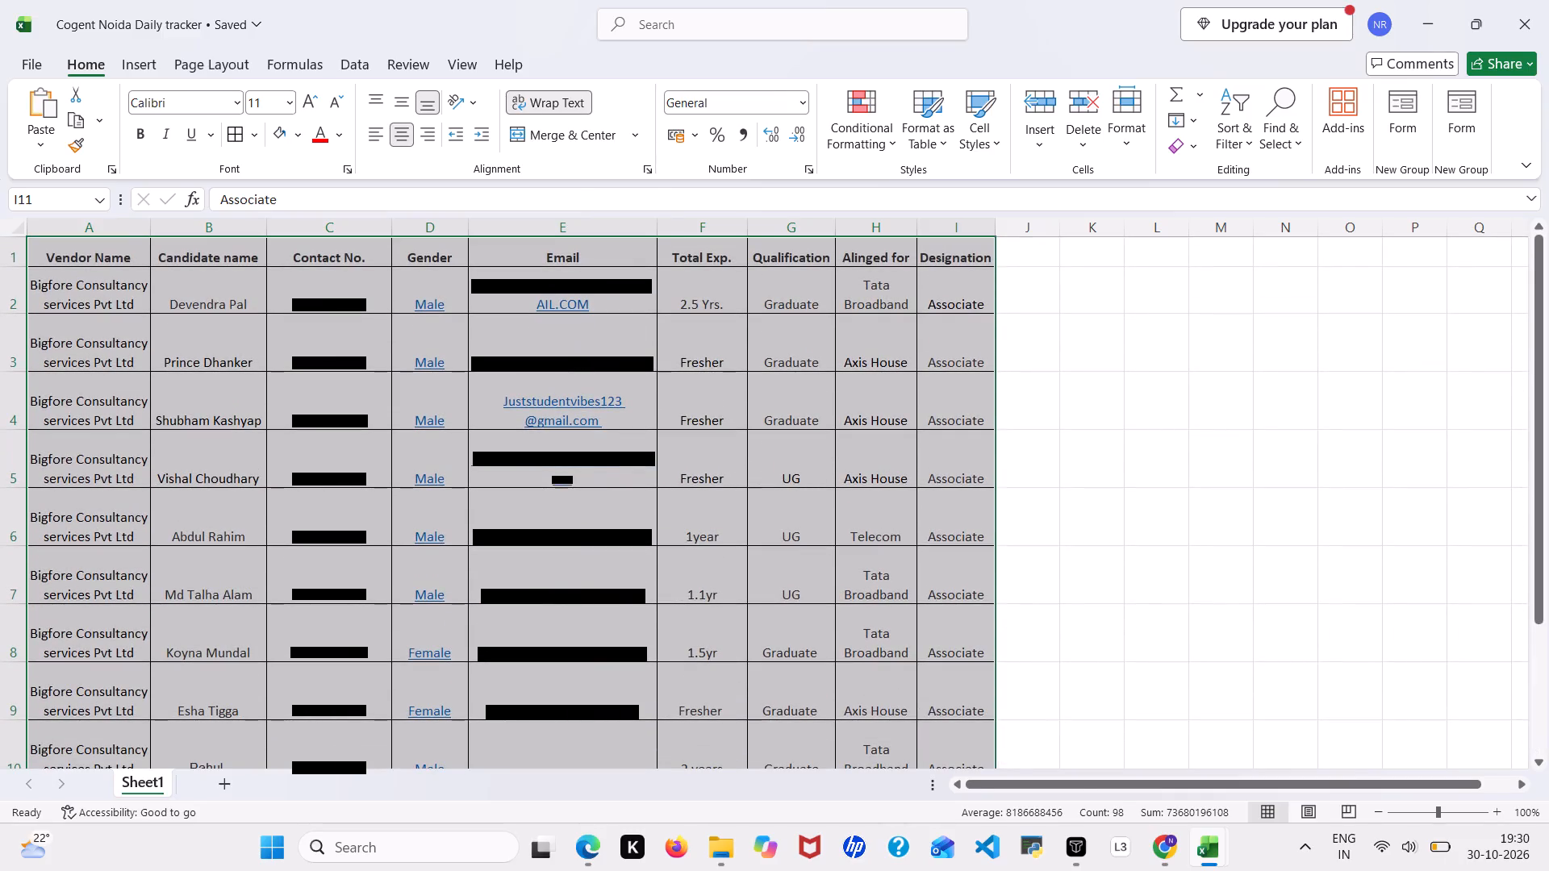